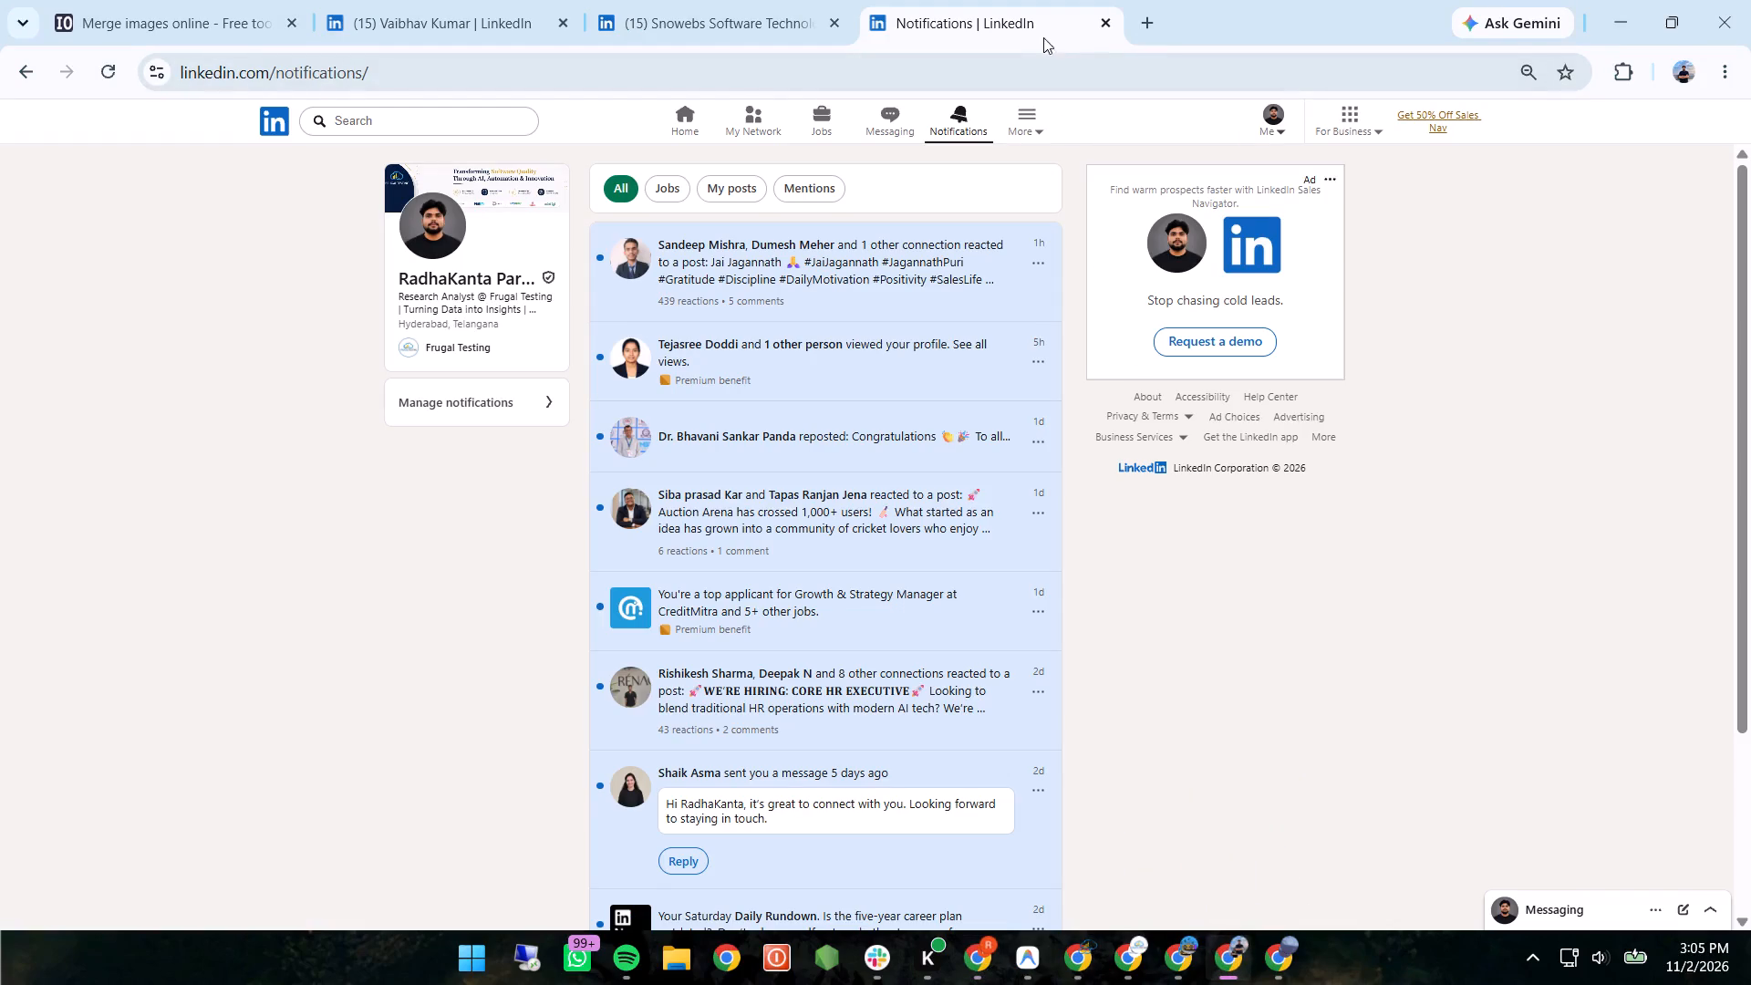
Close the LinkedIn notifications page and return to the top of the Snowebs Software Technologies company page.
{"action": "left_click", "coordinate": [1101, 25]}
{"action": "scroll", "coordinate": [698, 564], "scroll_direction": "up", "scroll_amount": 7}
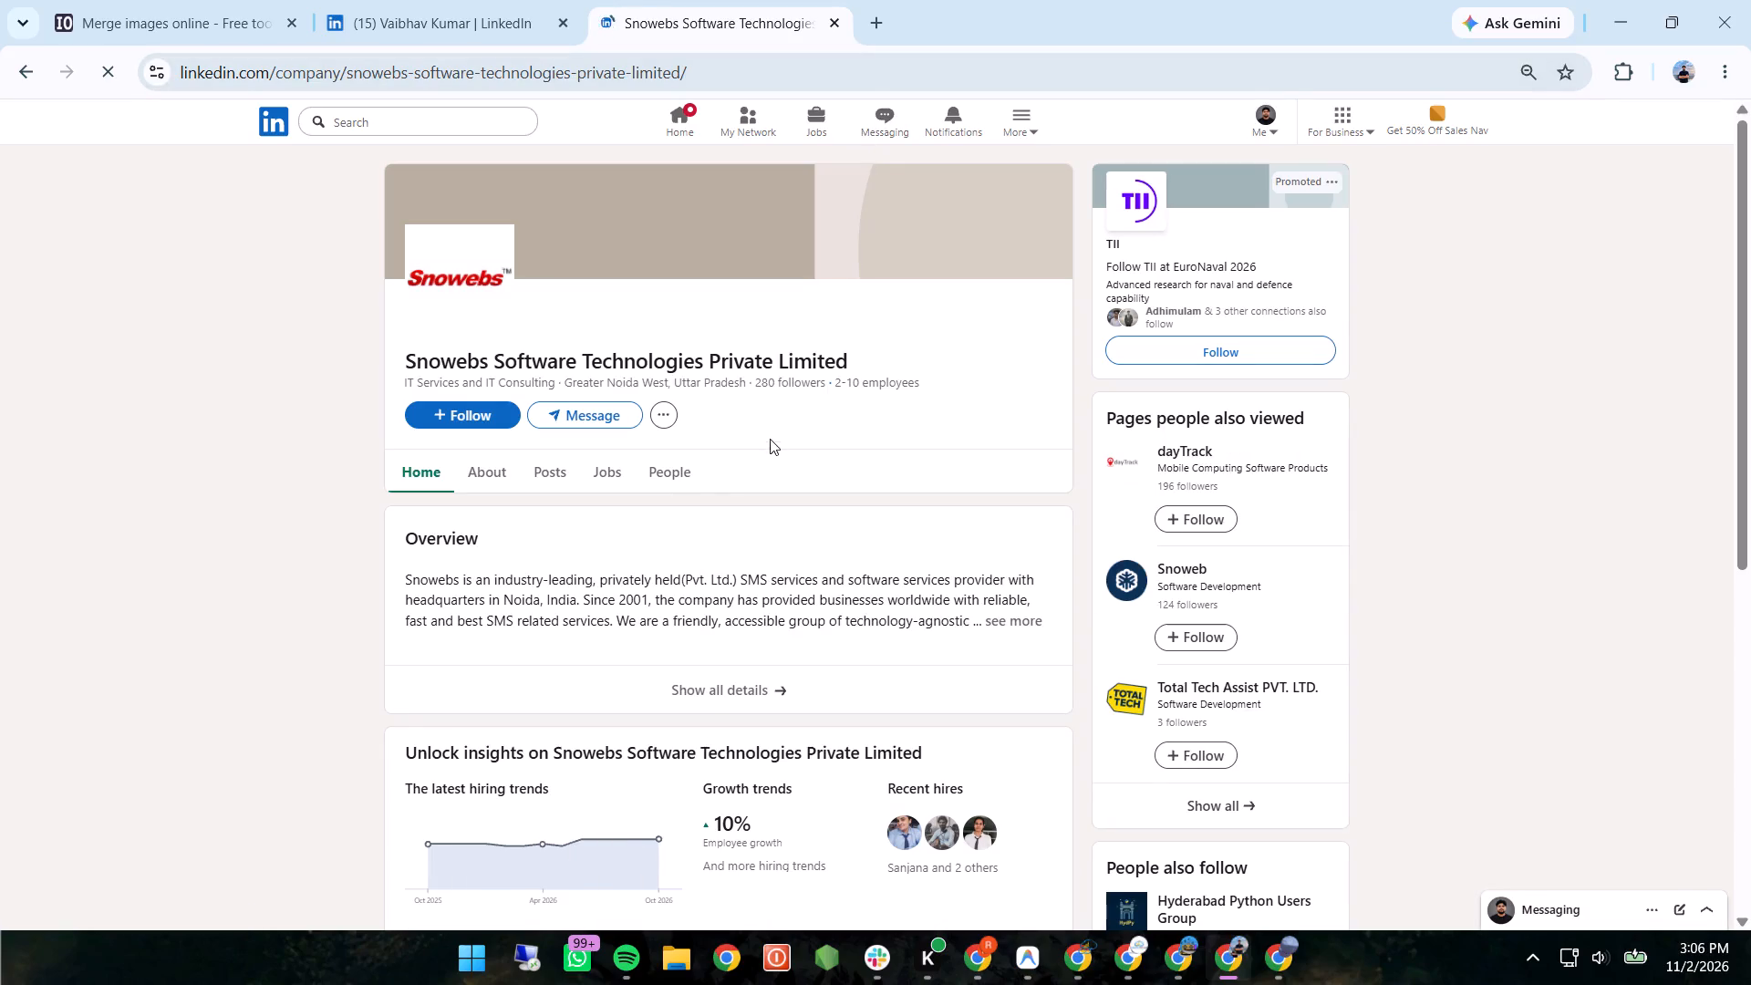
Search the web in a new tab for the copied email address plus ".linkedin" and open the matching LinkedIn profile.
{"action": "left_click", "coordinate": [879, 16]}
{"action": "key", "text": "super+v"}
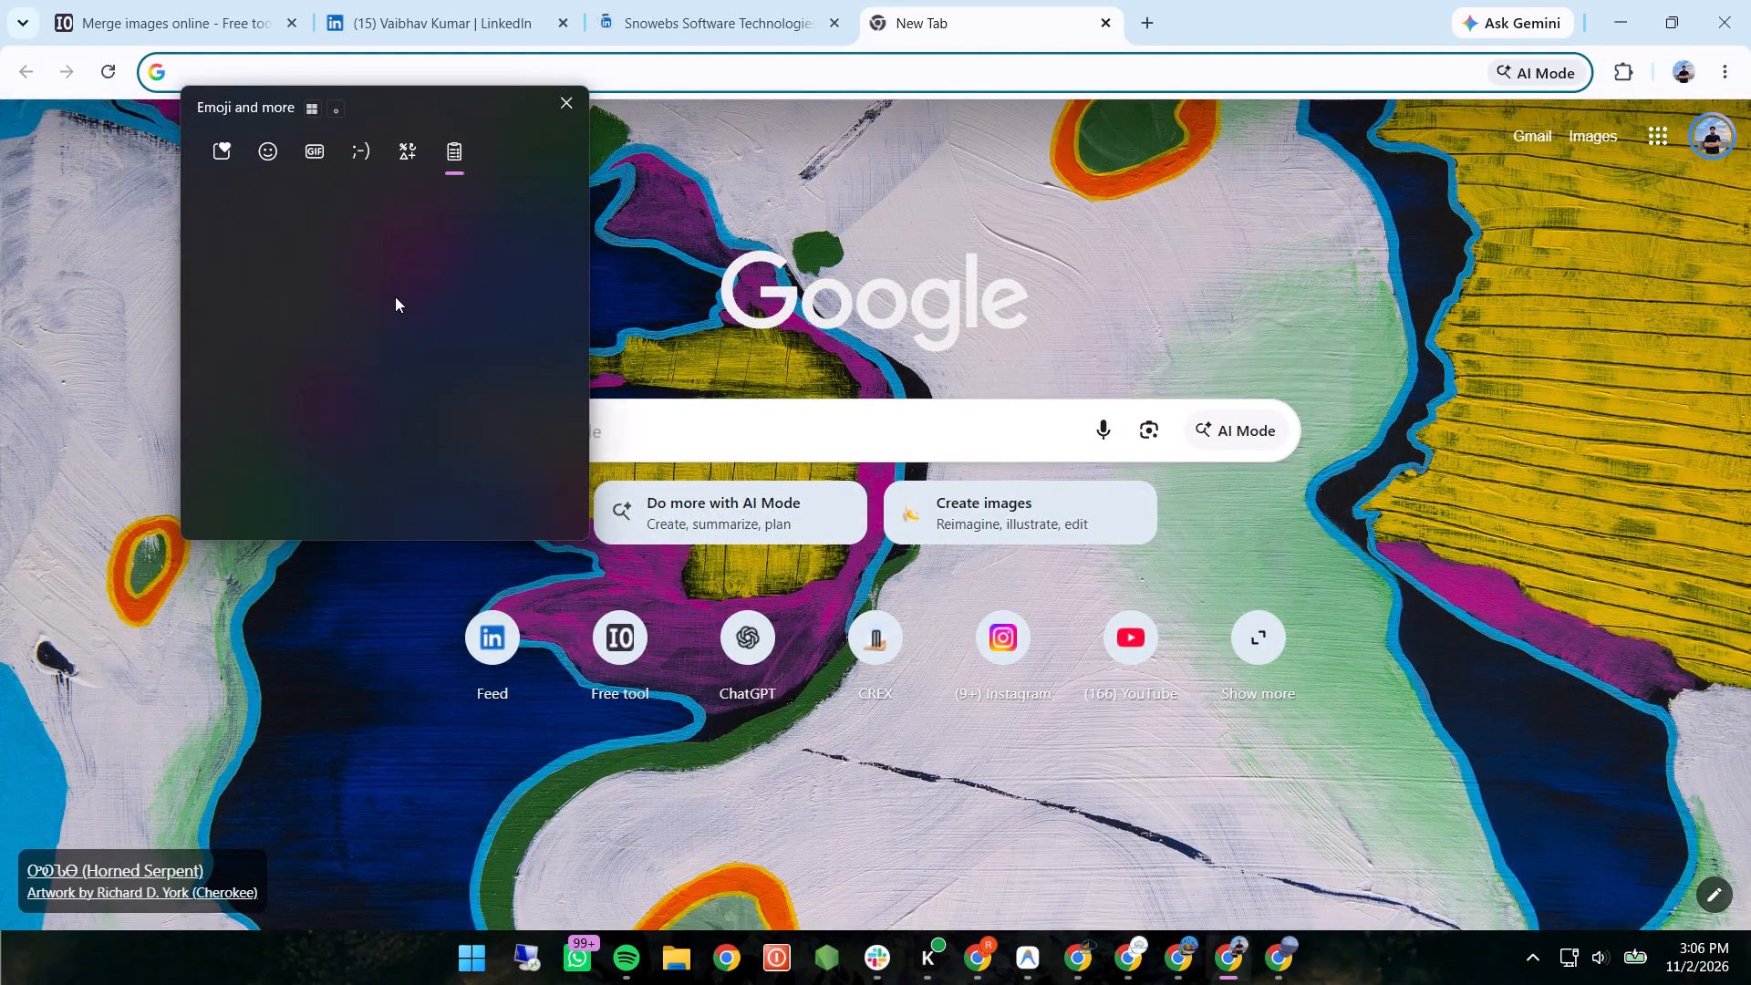
{"action": "left_click", "coordinate": [332, 284]}
{"action": "key", "text": "ctrl+v"}
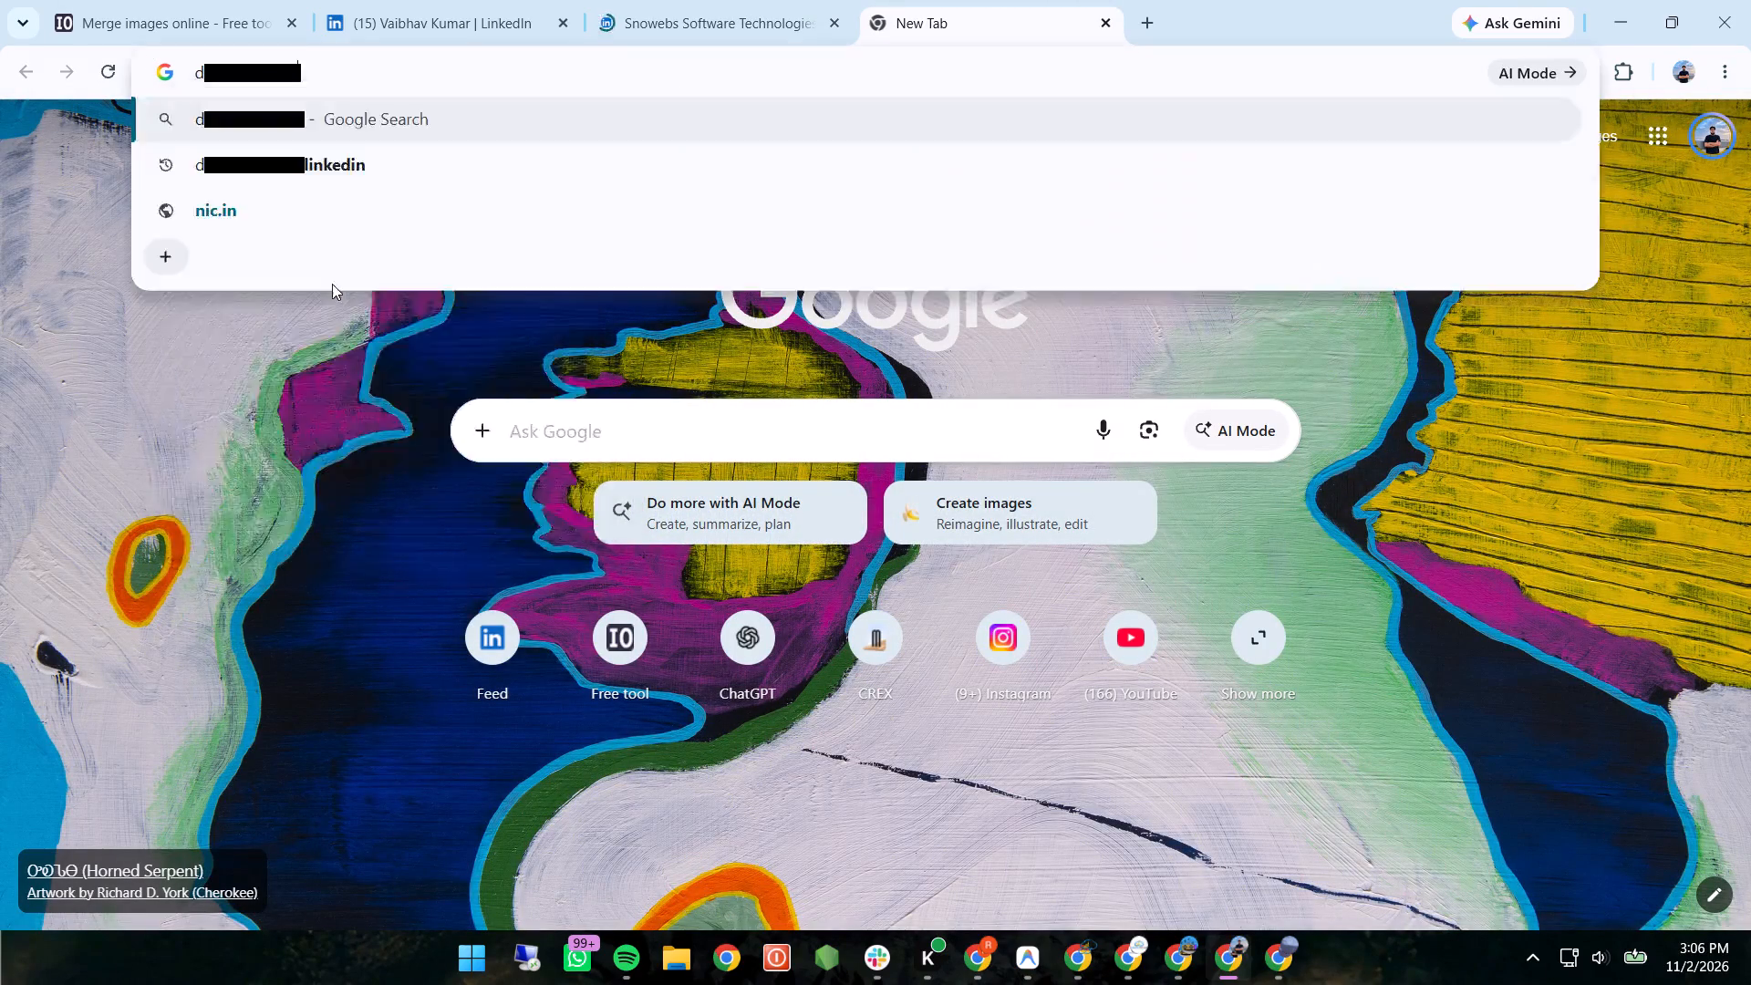
{"action": "type", "text": ".linkedin"}
{"action": "key", "text": "Return"}
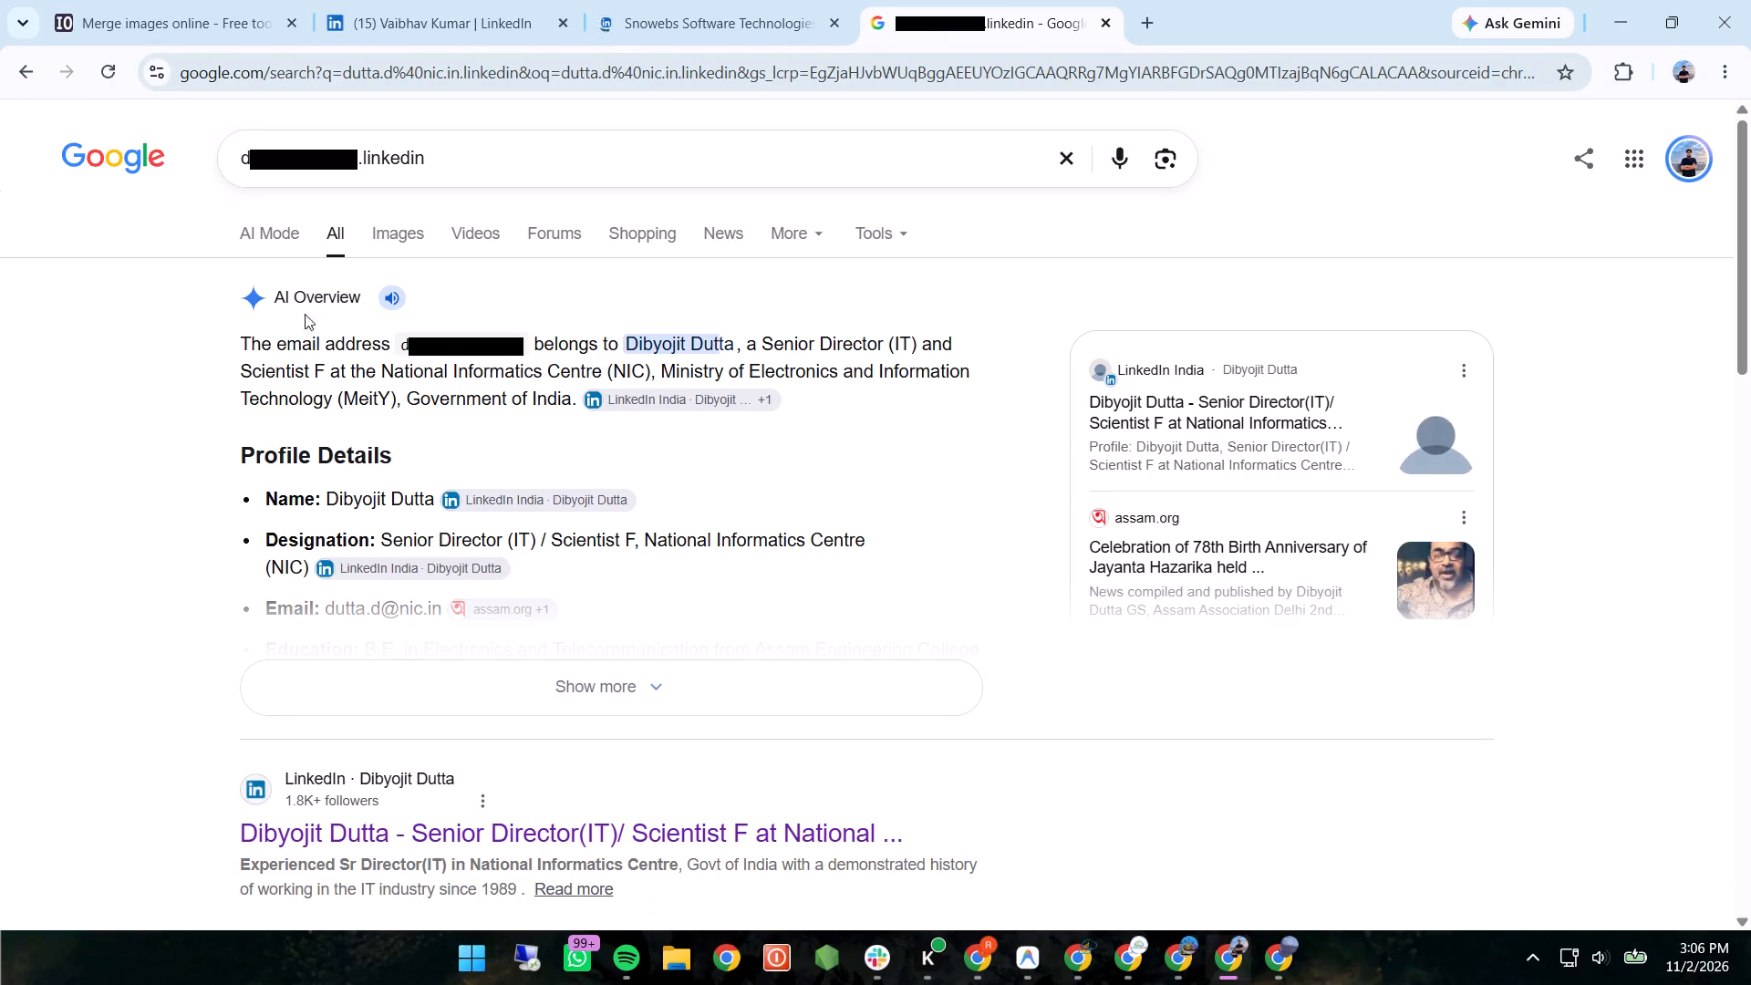
{"action": "left_click", "coordinate": [348, 833]}
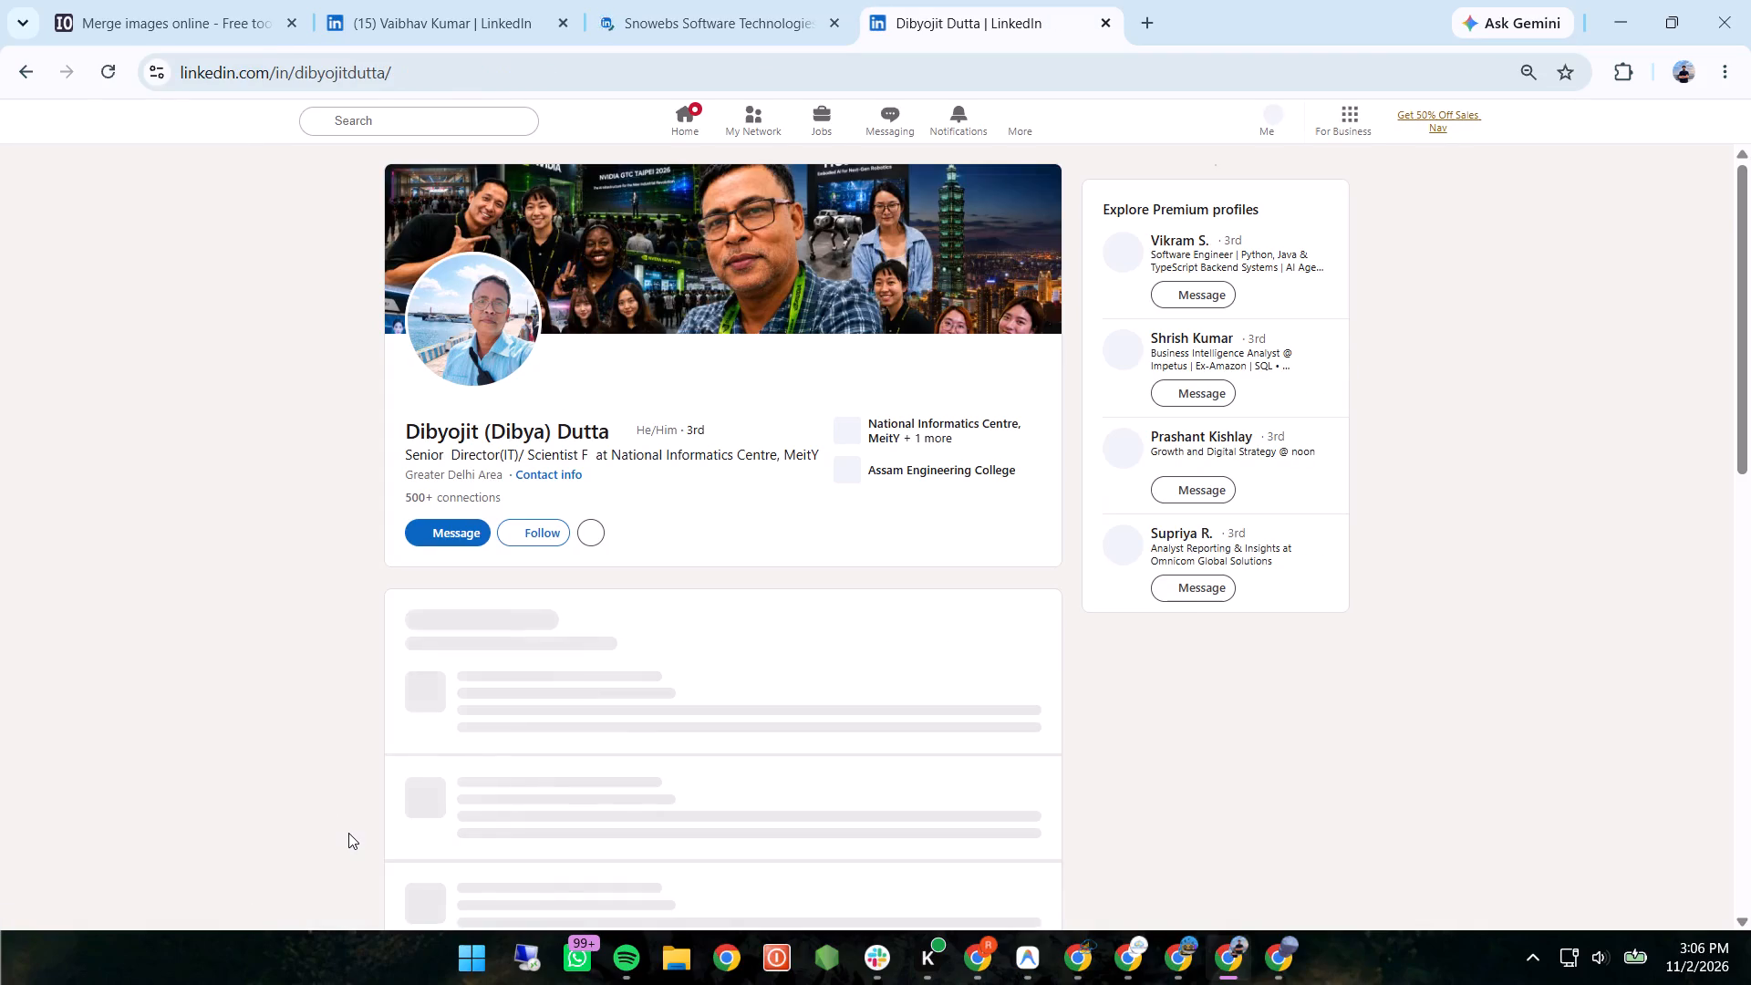
Copy the person's full name and the profile URL from the LinkedIn profile.
{"action": "left_click_drag", "start_coordinate": [395, 422], "coordinate": [537, 423]}
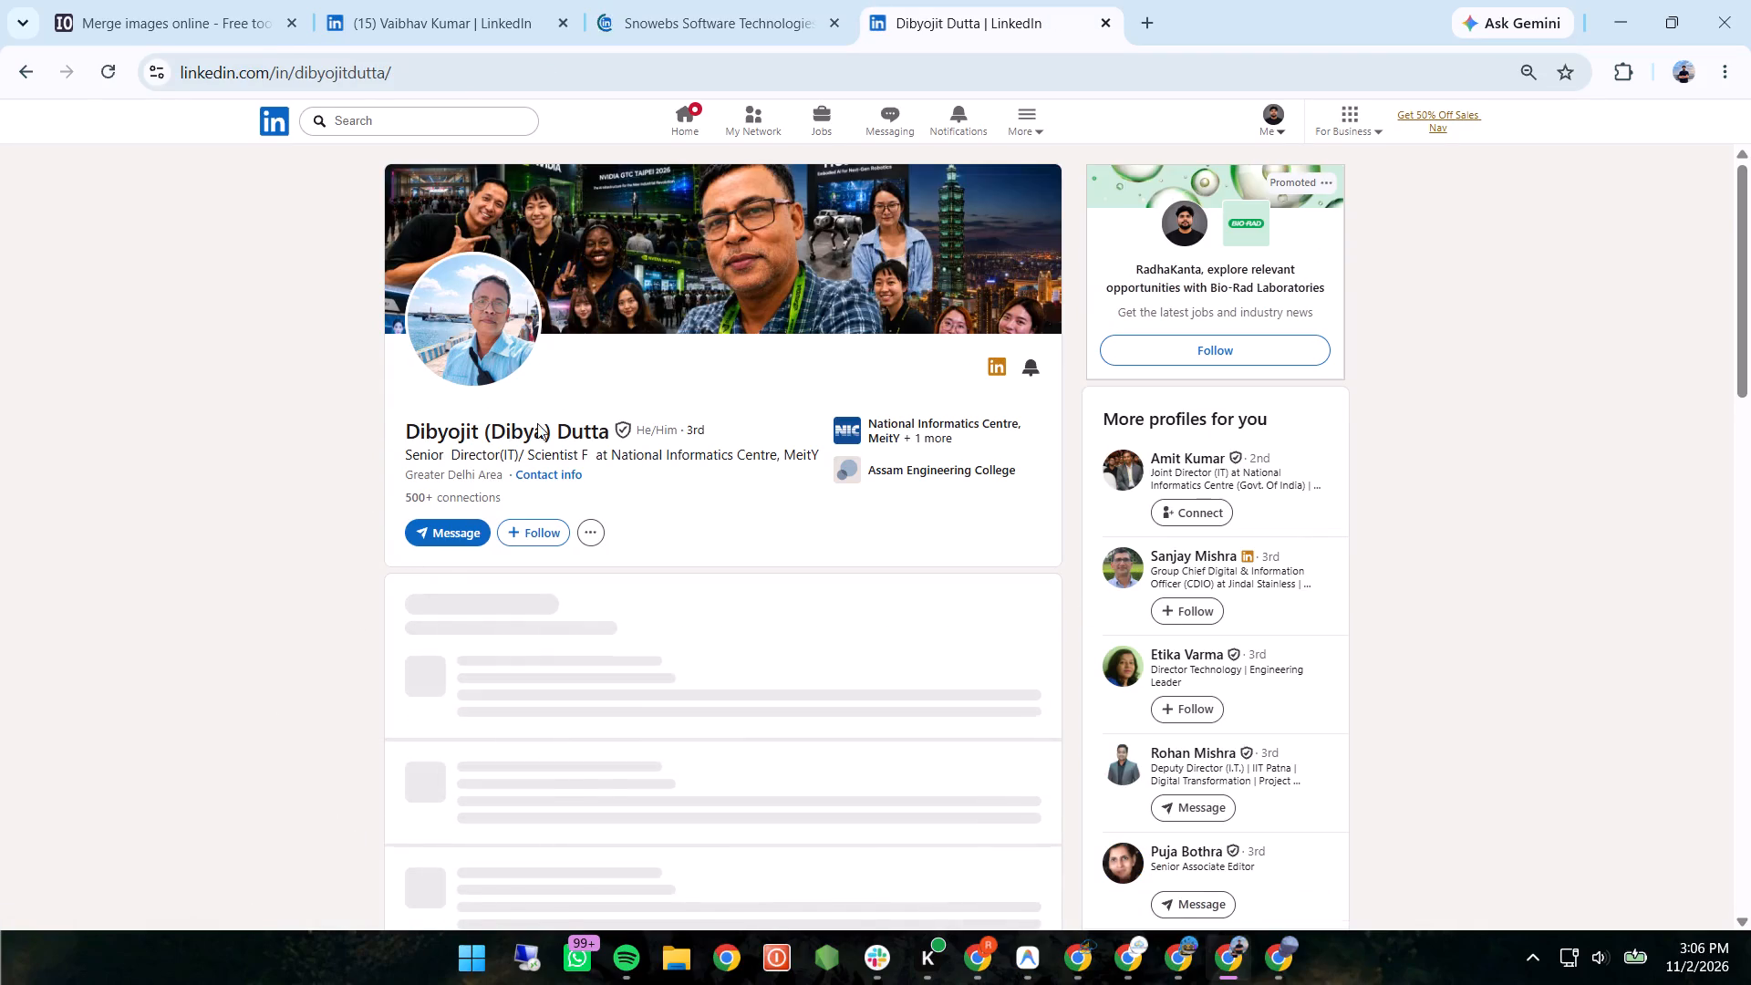
{"action": "left_click_drag", "start_coordinate": [537, 423], "coordinate": [610, 429]}
{"action": "key", "text": "ctrl+c"}
{"action": "key", "text": "ctrl+c"}
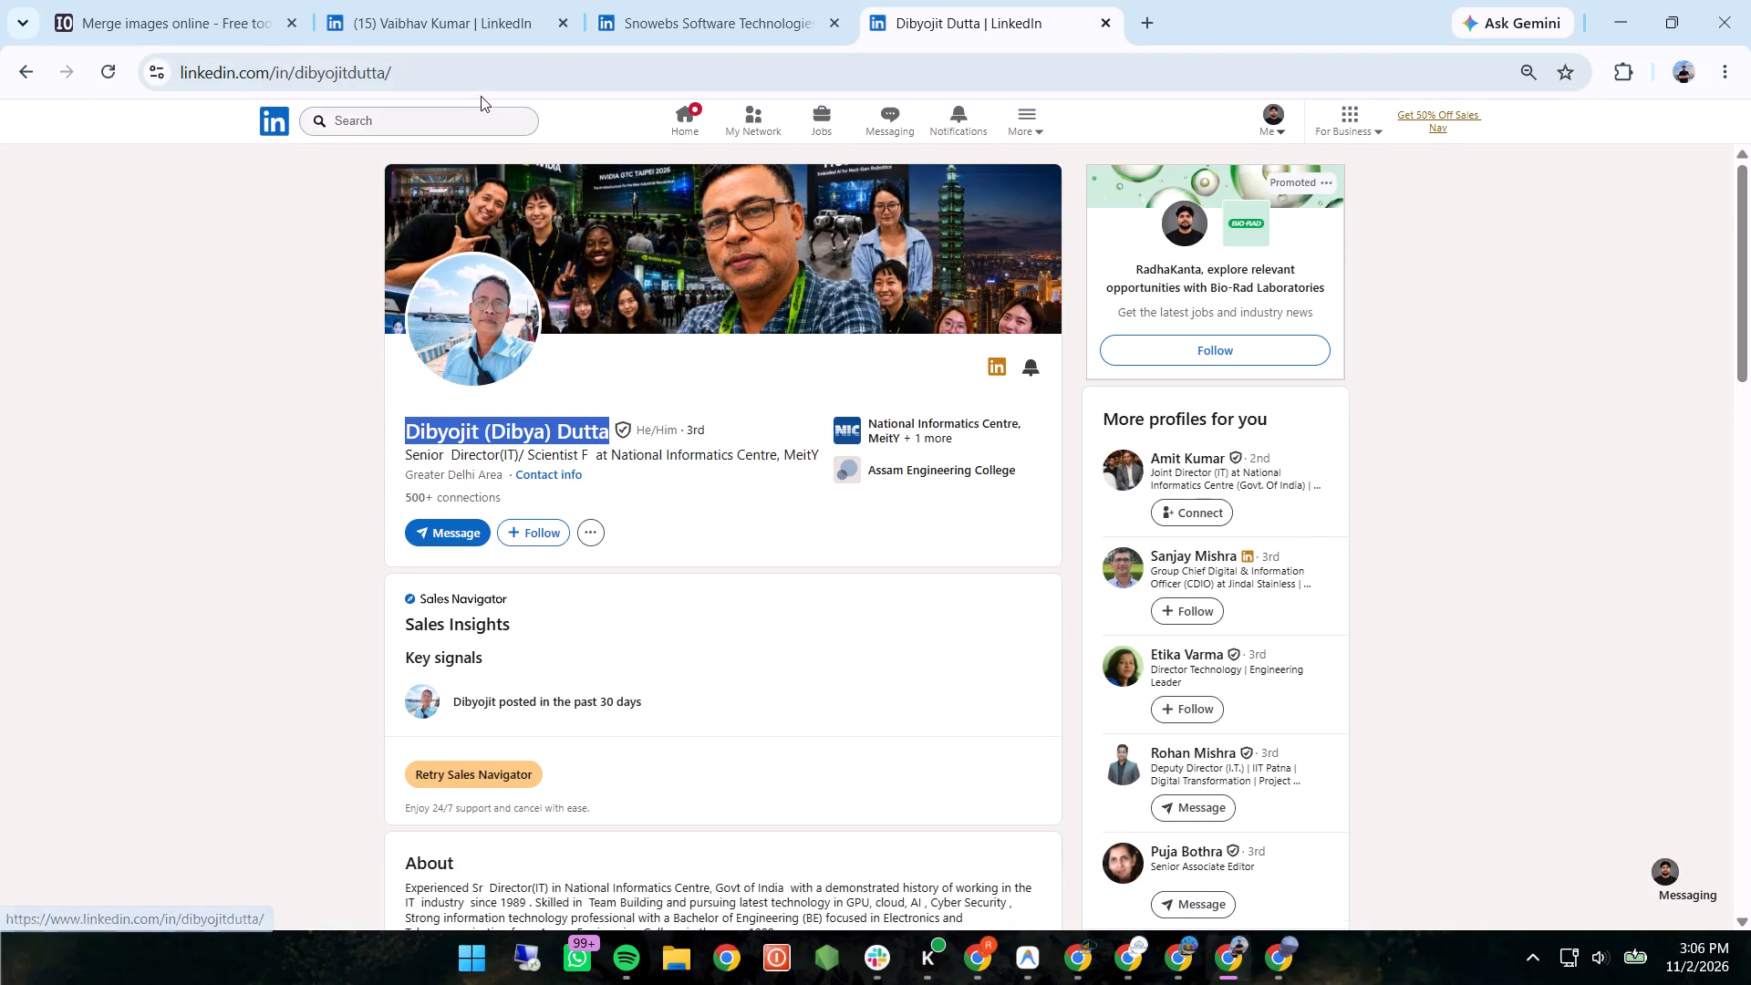
{"action": "left_click_drag", "start_coordinate": [464, 71], "coordinate": [135, 57]}
{"action": "key", "text": "ctrl+c"}
{"action": "key", "text": "ctrl+c"}
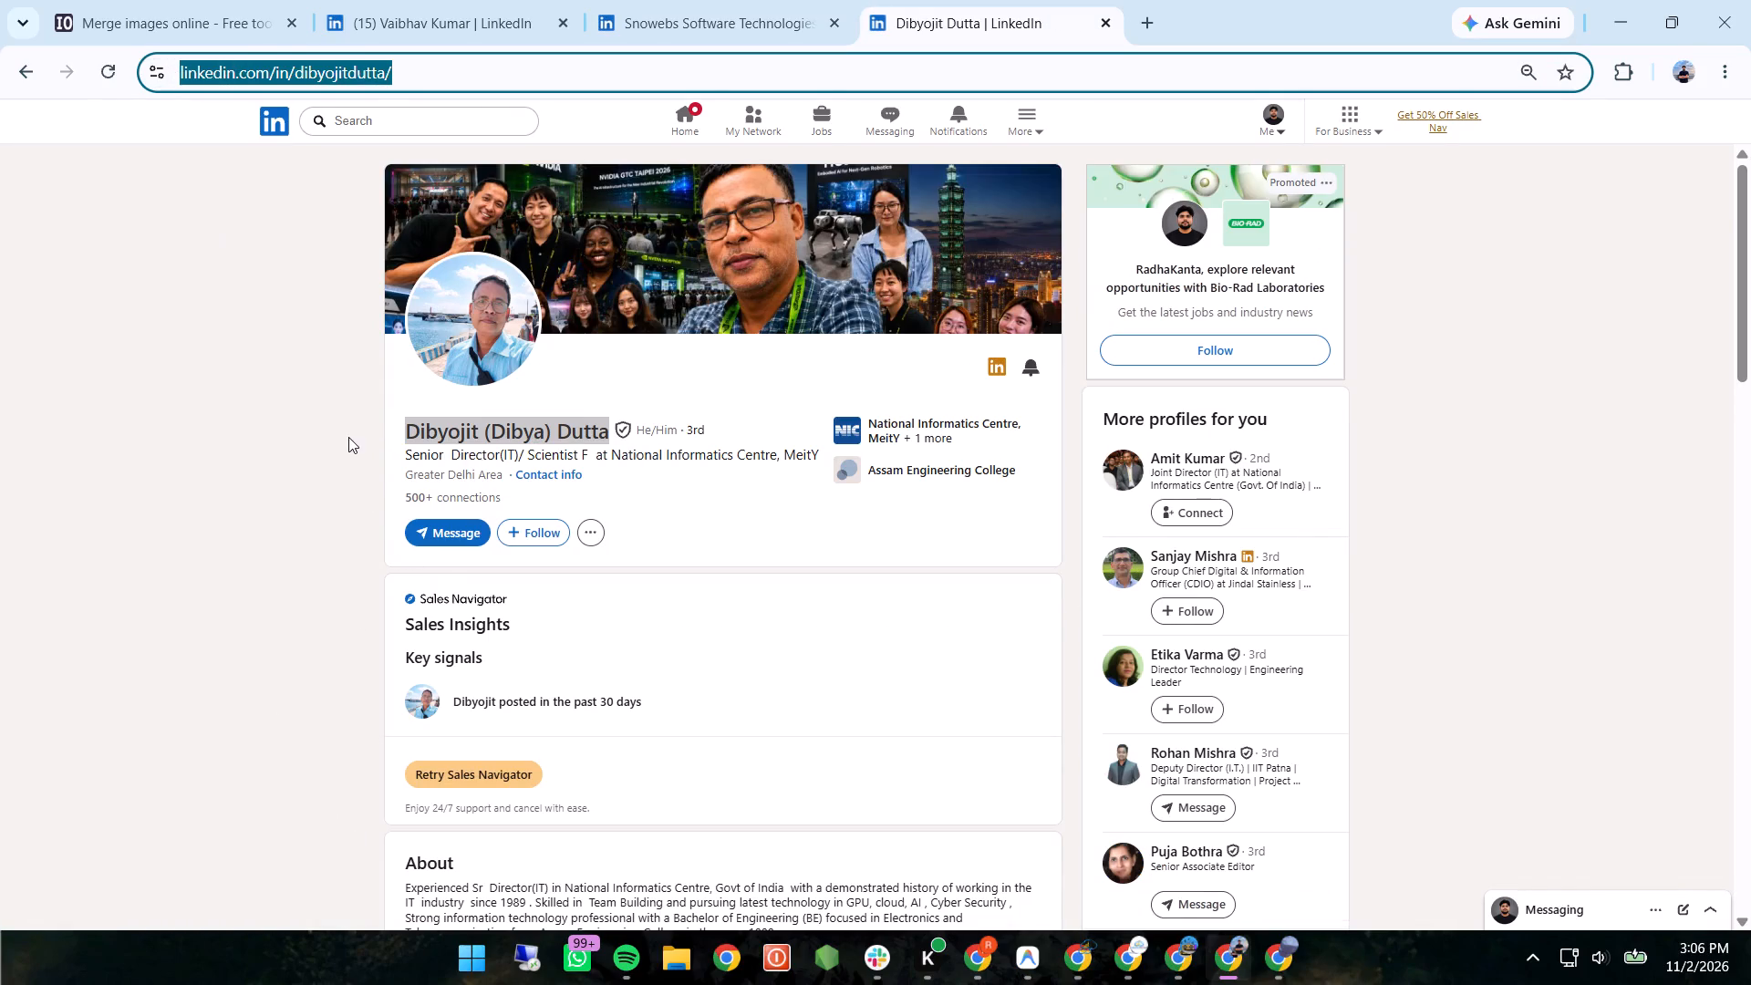
Copy the location Delhi from the profile header.
{"action": "left_click_drag", "start_coordinate": [446, 476], "coordinate": [482, 477]}
{"action": "key", "text": "ctrl+c"}
{"action": "key", "text": "ctrl+c"}
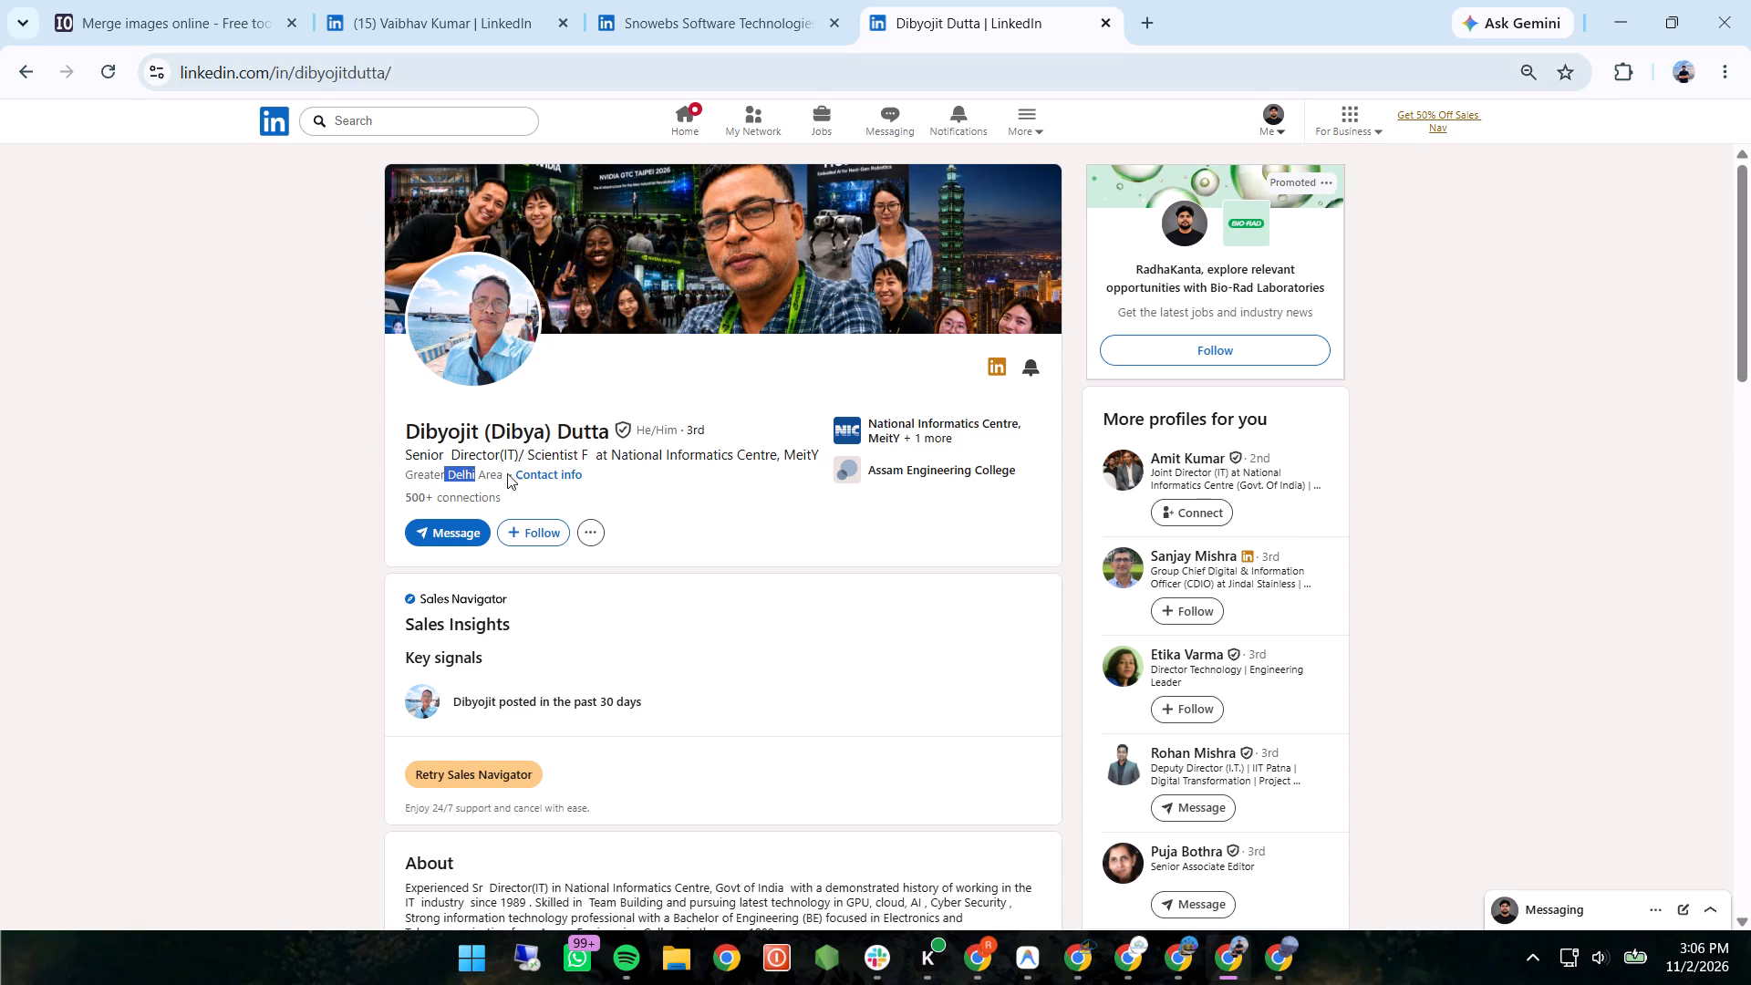
Check the profile's Experience section and copy the job title Senior Director(IT) from the headline.
{"action": "scroll", "coordinate": [696, 510], "scroll_direction": "down", "scroll_amount": 3}
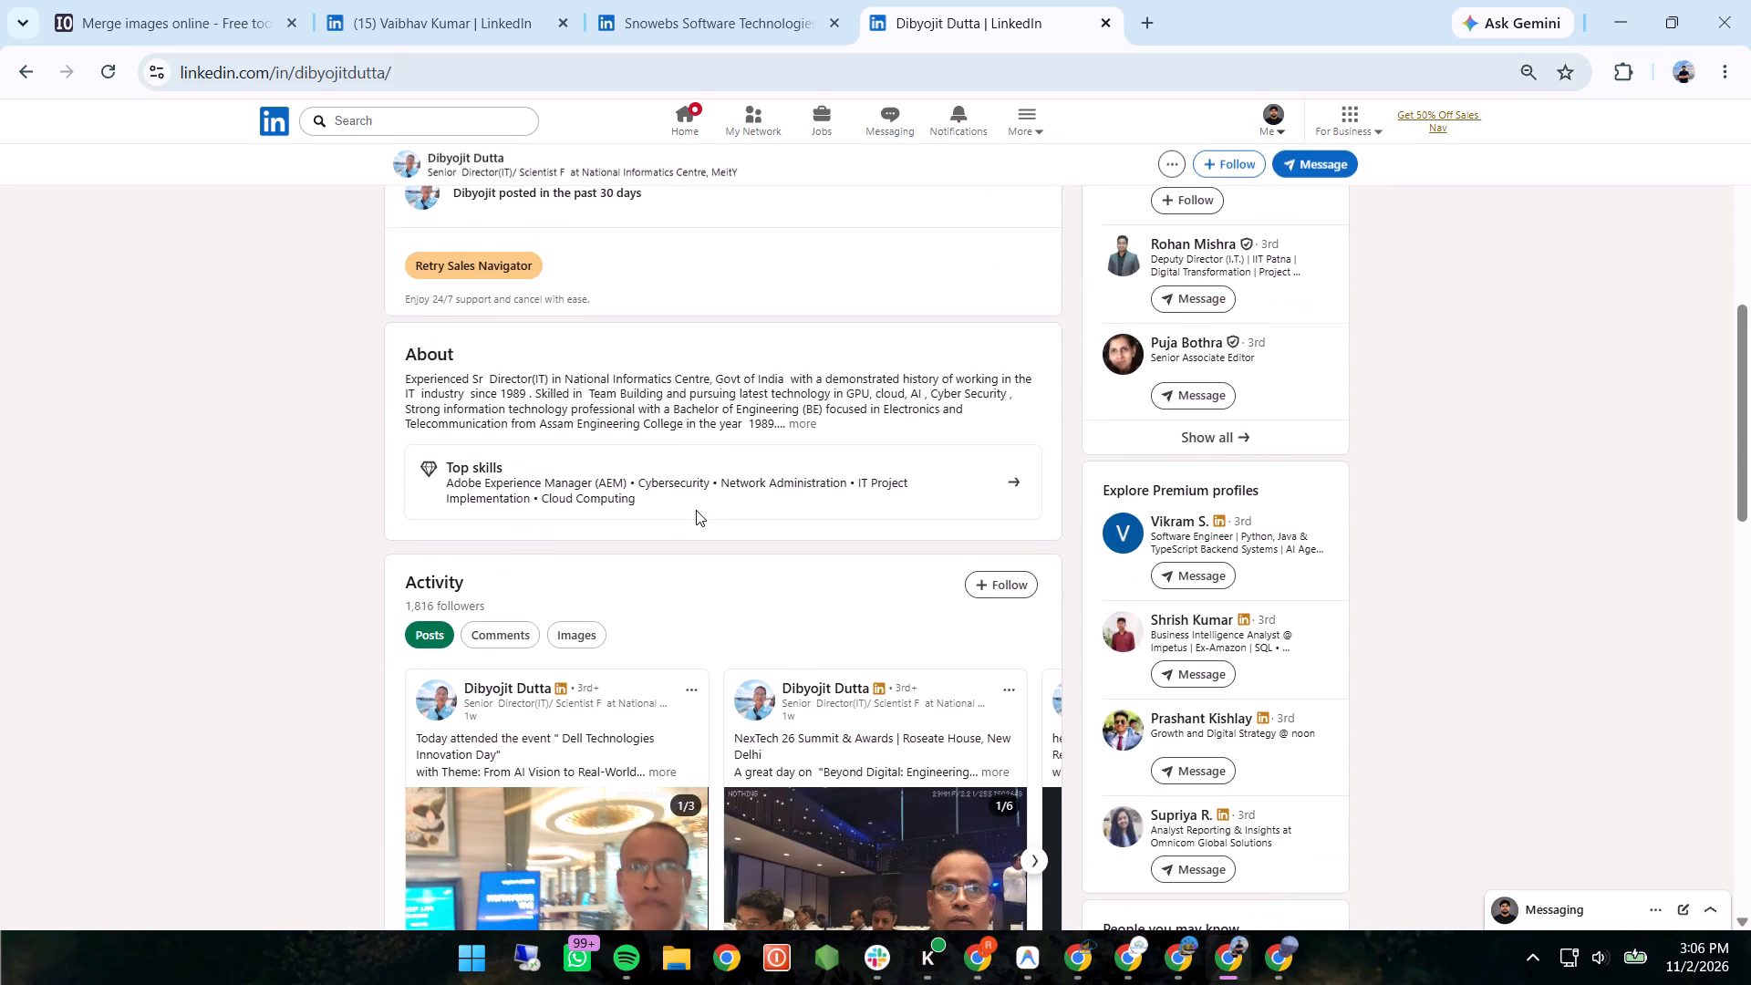
{"action": "scroll", "coordinate": [696, 510], "scroll_direction": "down", "scroll_amount": 8}
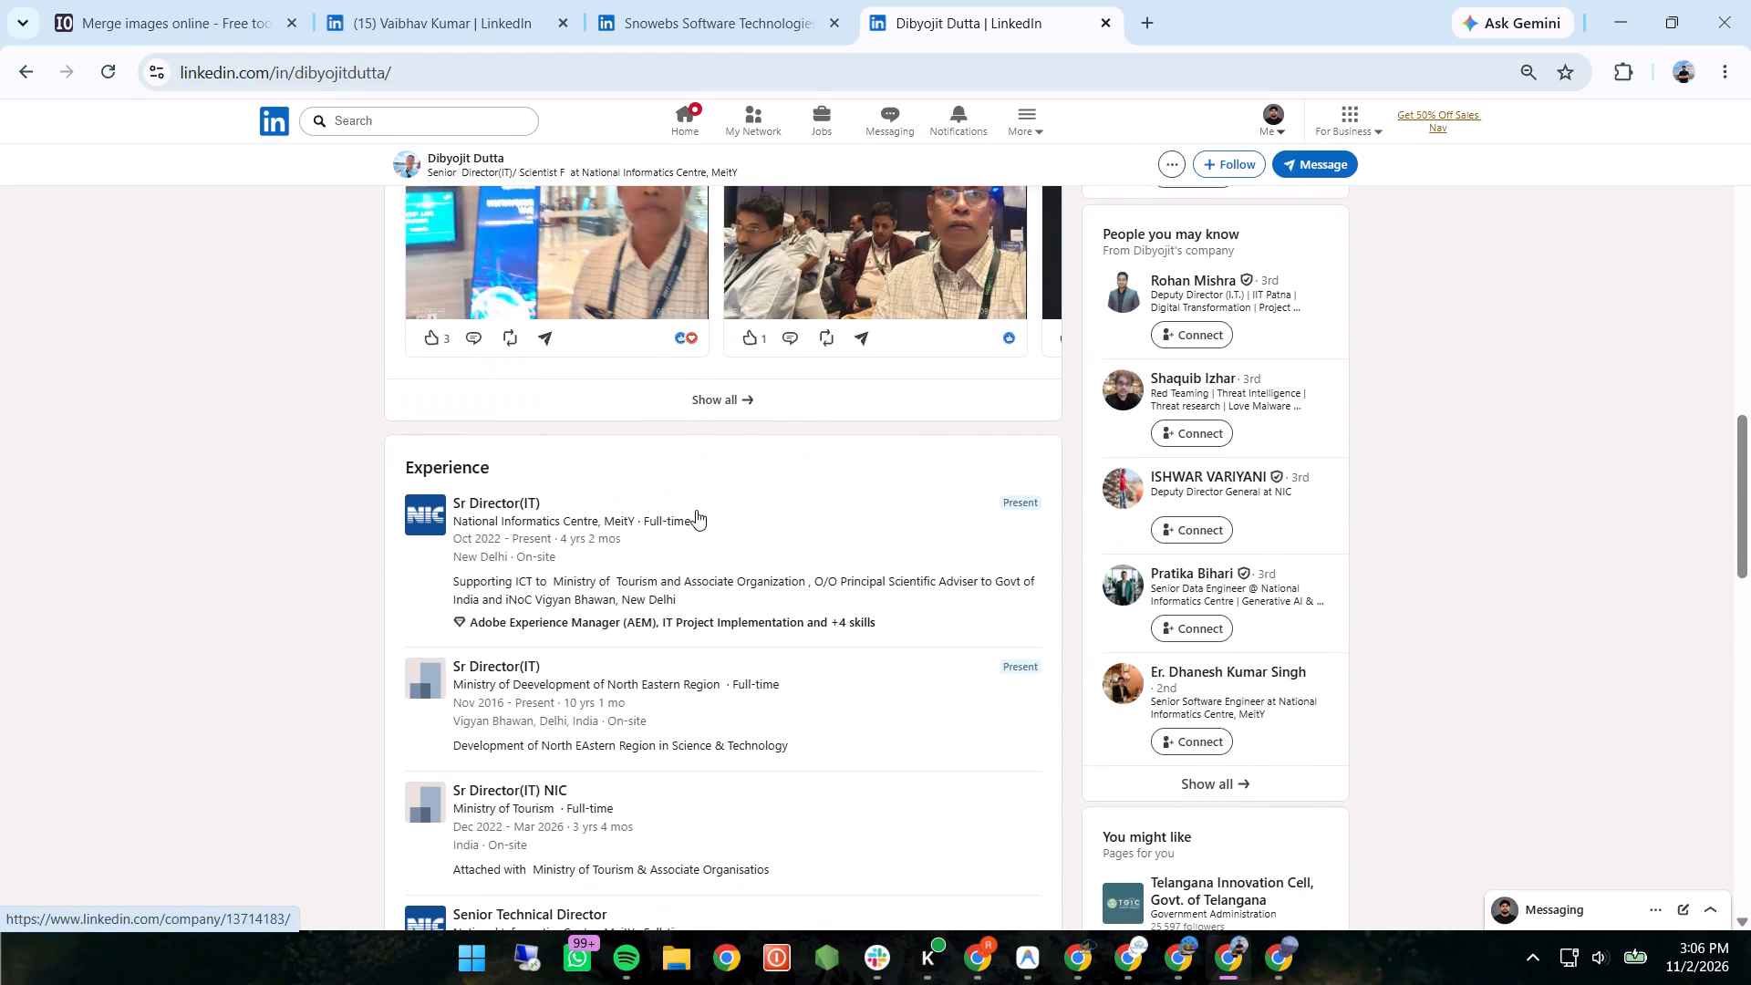
{"action": "scroll", "coordinate": [615, 376], "scroll_direction": "up", "scroll_amount": 7}
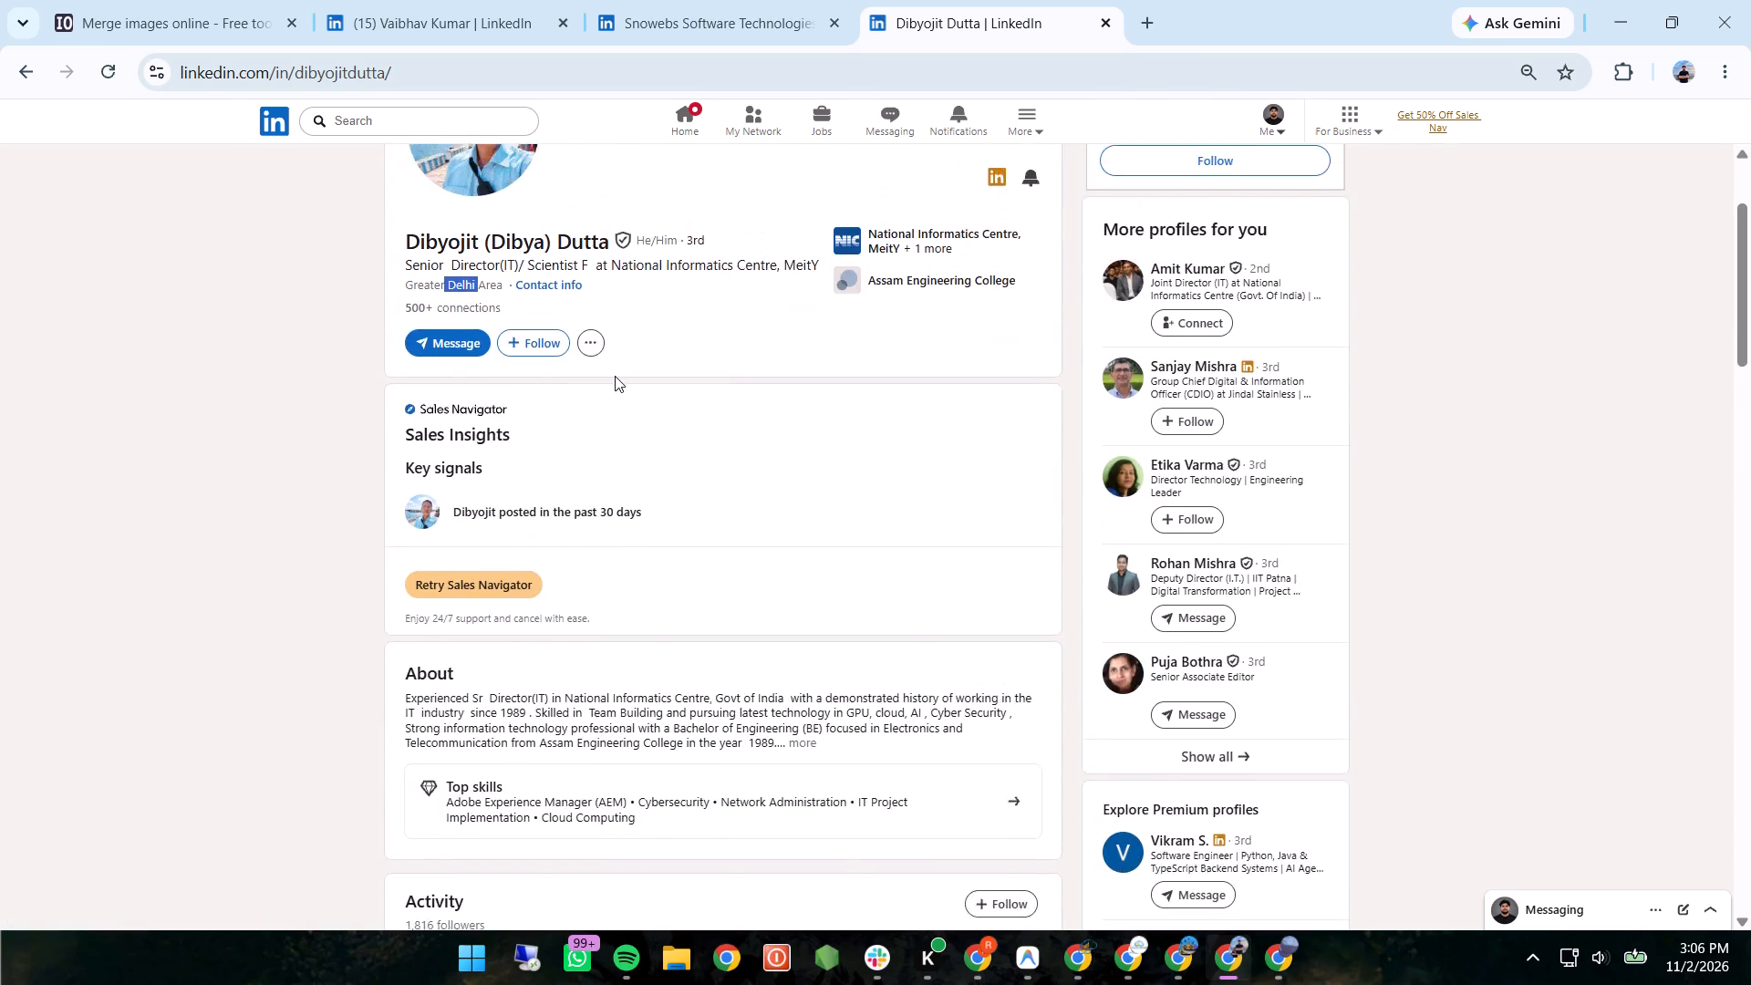
{"action": "scroll", "coordinate": [615, 376], "scroll_direction": "up", "scroll_amount": 1}
{"action": "left_click_drag", "start_coordinate": [389, 417], "coordinate": [510, 414]}
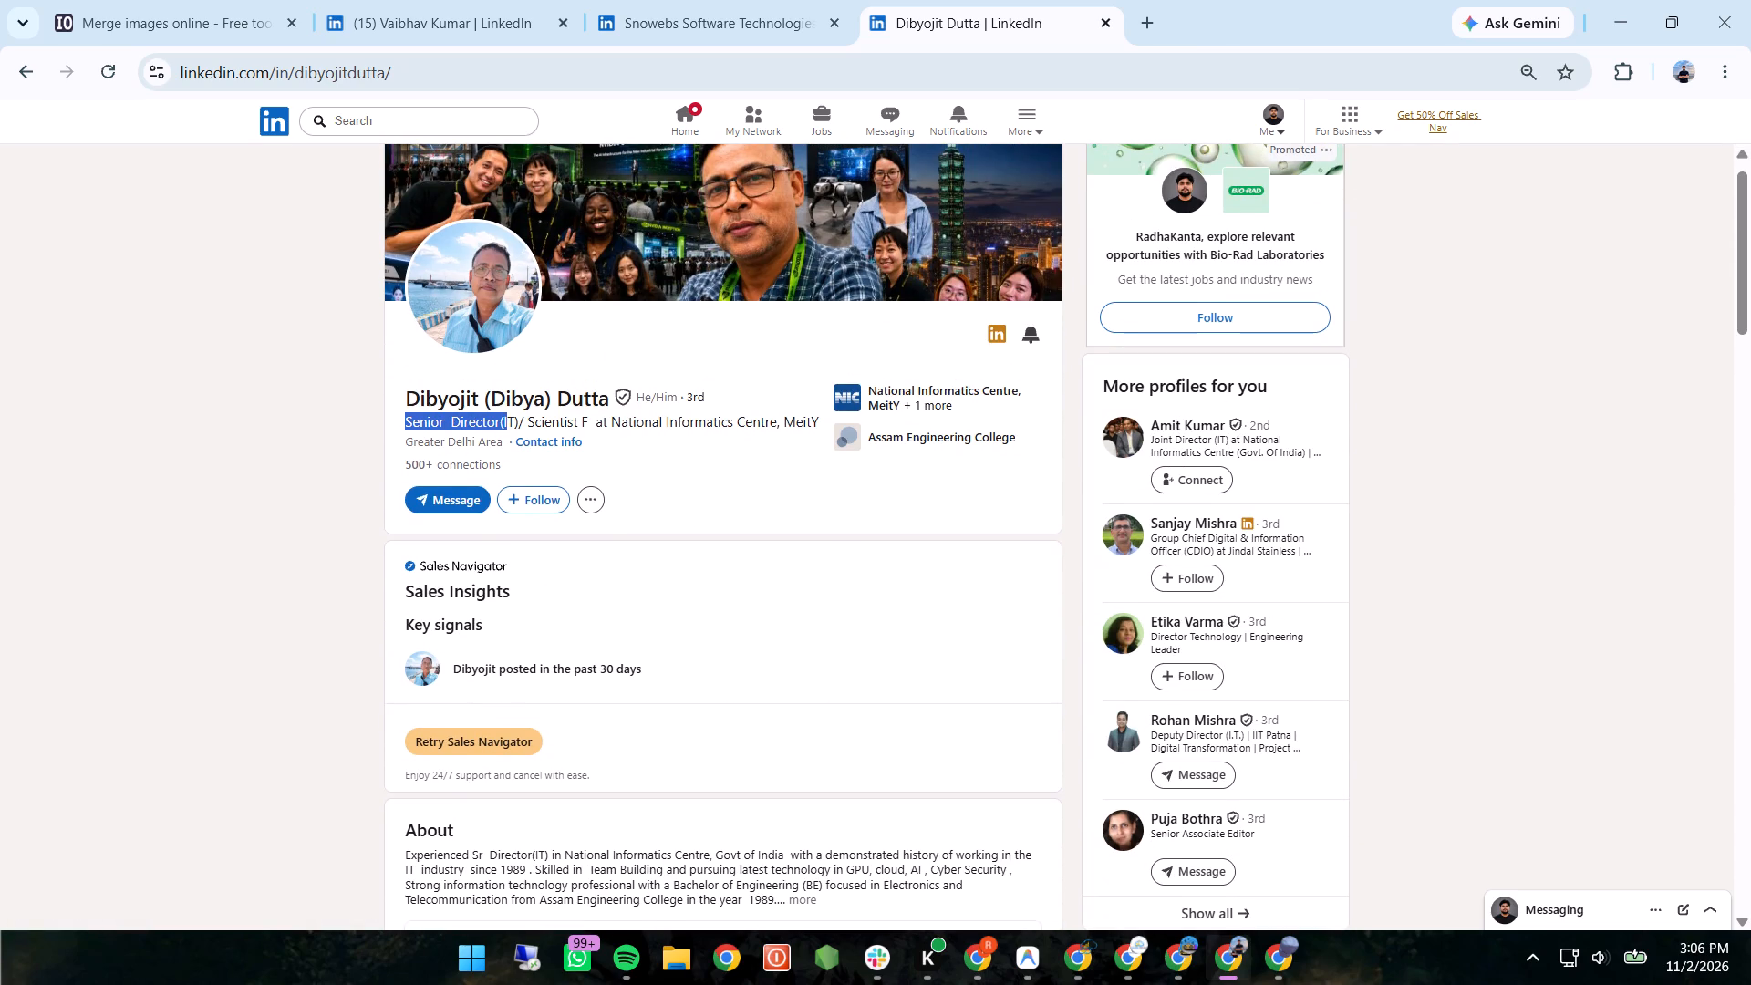
{"action": "left_click_drag", "start_coordinate": [510, 414], "coordinate": [520, 414]}
{"action": "key", "text": "ctrl+c"}
{"action": "key", "text": "ctrl+c"}
Open the current employer's company page from the profile's Experience section and copy the name National Informatics Centre, MeitY.
{"action": "scroll", "coordinate": [520, 414], "scroll_direction": "down", "scroll_amount": 5}
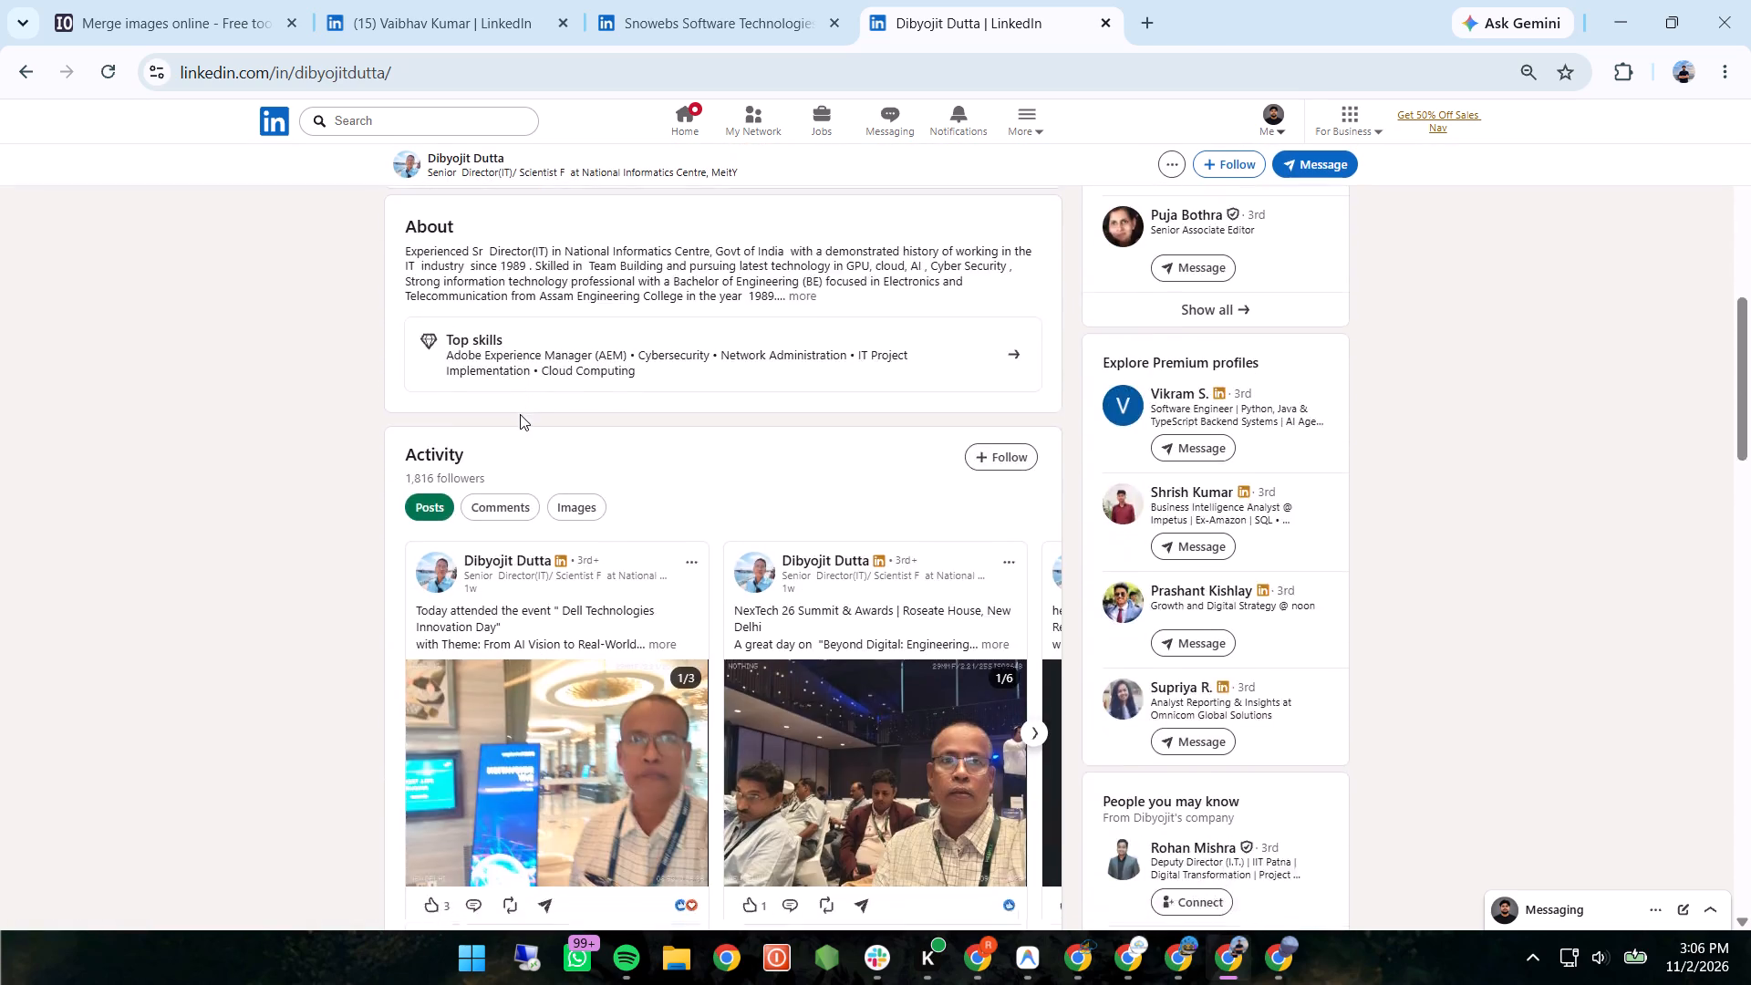
{"action": "scroll", "coordinate": [520, 414], "scroll_direction": "down", "scroll_amount": 3}
{"action": "left_click", "coordinate": [493, 347]}
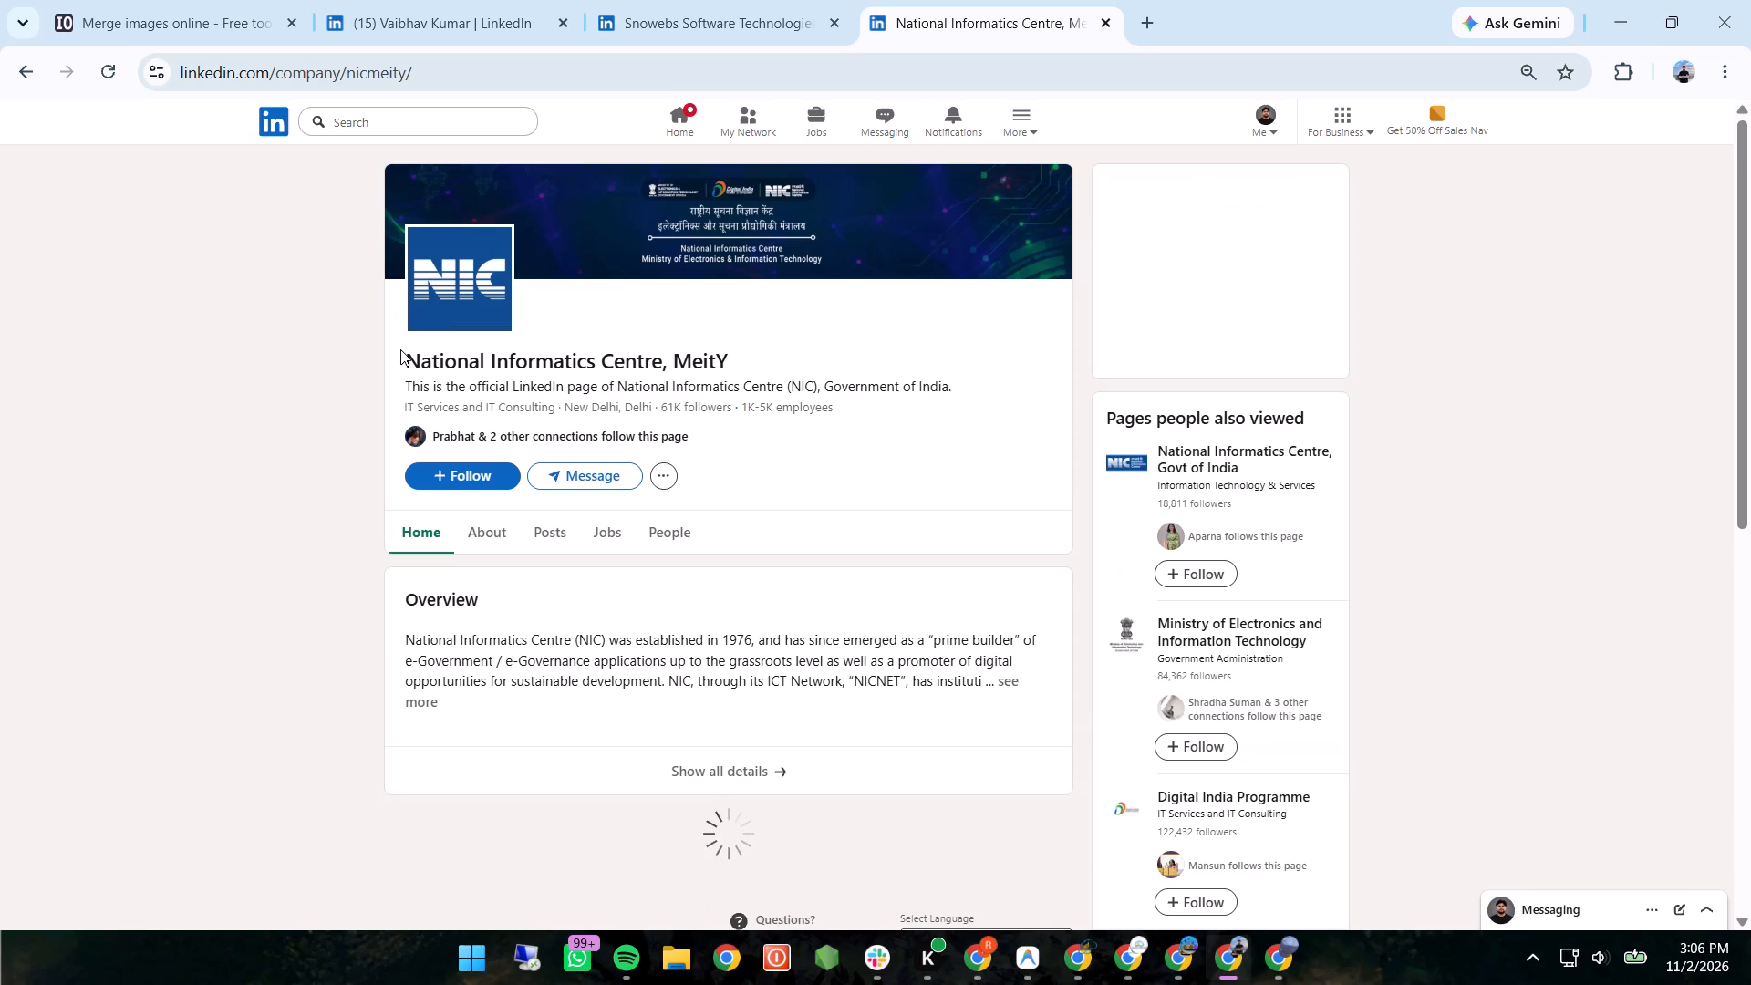
{"action": "left_click_drag", "start_coordinate": [400, 349], "coordinate": [740, 353]}
{"action": "key", "text": "ctrl+c"}
{"action": "key", "text": "ctrl+c"}
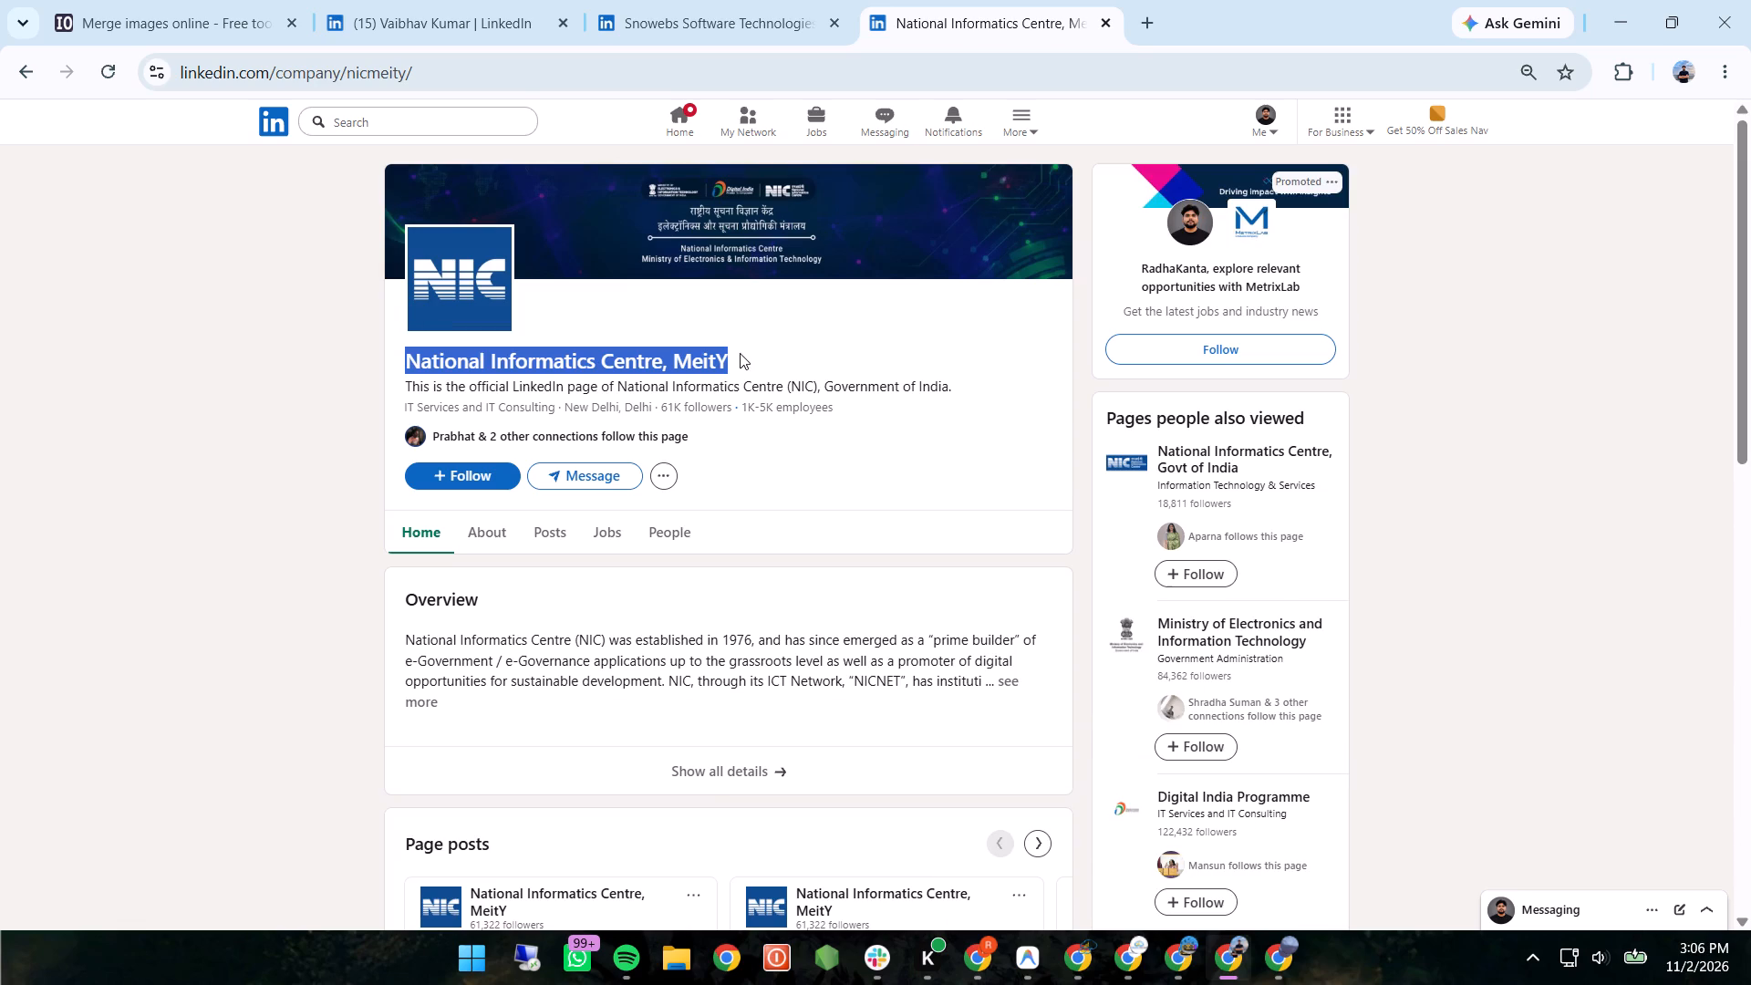
Copy the company page URL linkedin.com/company/nicmeity/.
{"action": "left_click_drag", "start_coordinate": [501, 74], "coordinate": [170, 63]}
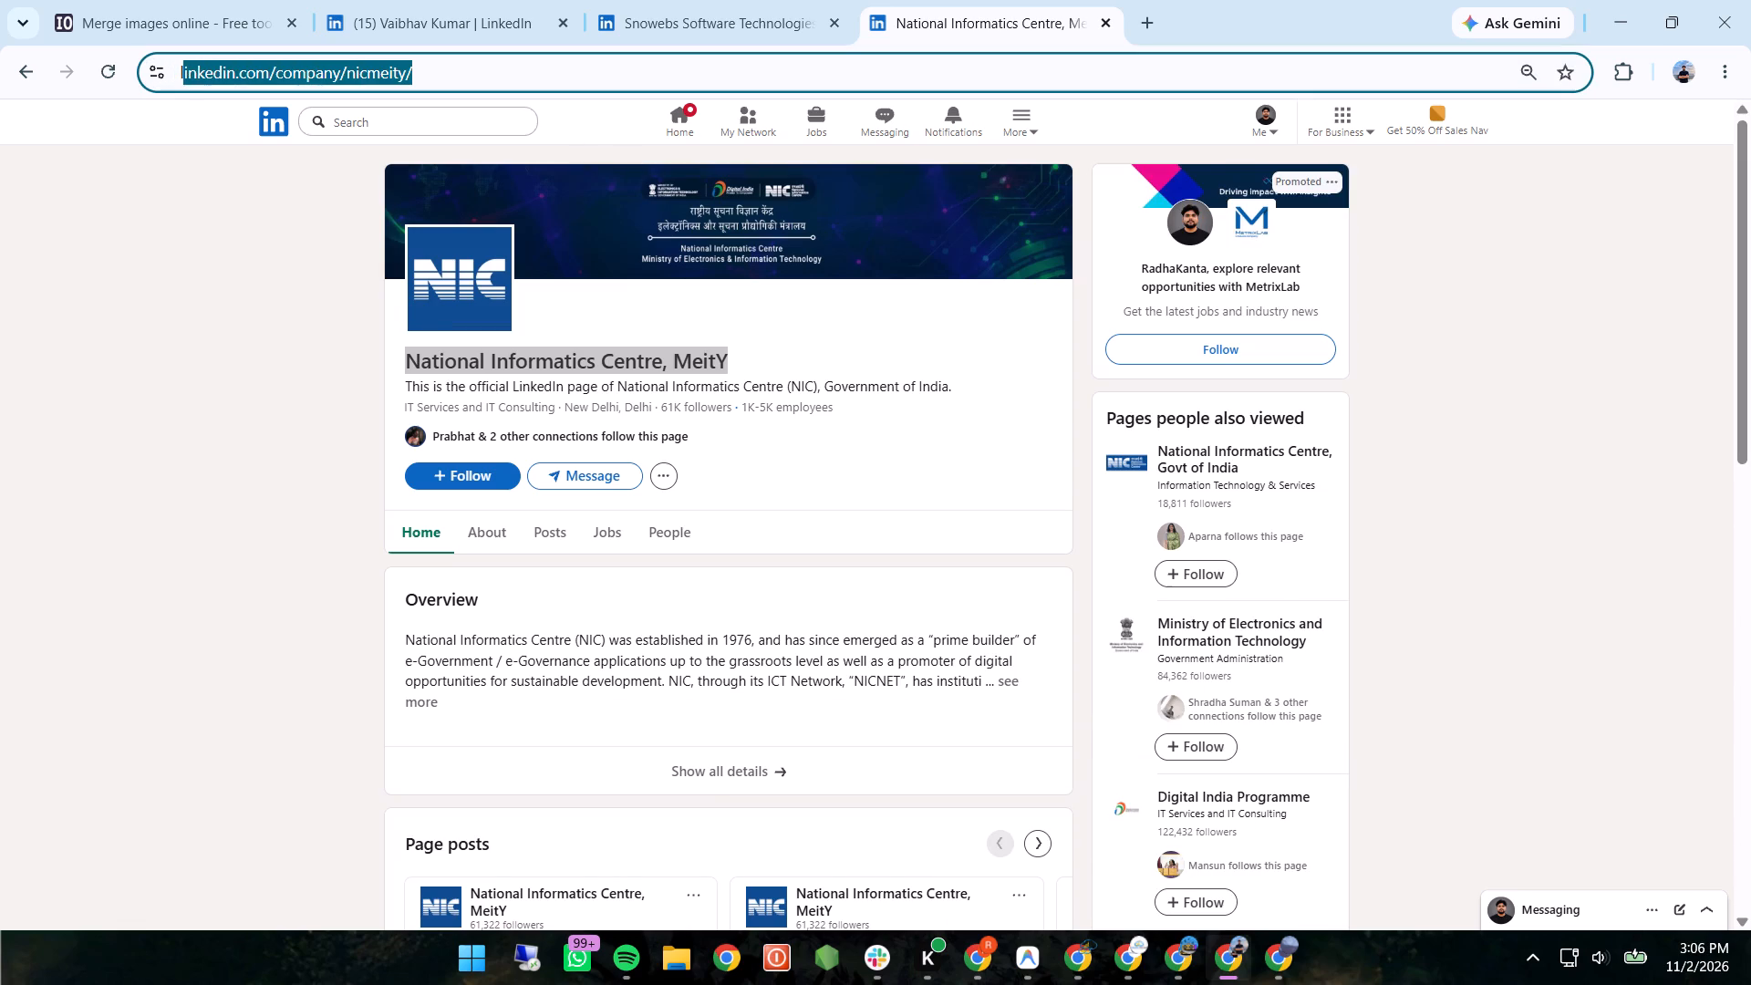
{"action": "left_click_drag", "start_coordinate": [170, 63], "coordinate": [134, 61]}
{"action": "key", "text": "ctrl+c"}
{"action": "key", "text": "ctrl+c"}
Copy the company's industry, IT Services and IT Consulting.
{"action": "left_click_drag", "start_coordinate": [391, 406], "coordinate": [554, 416]}
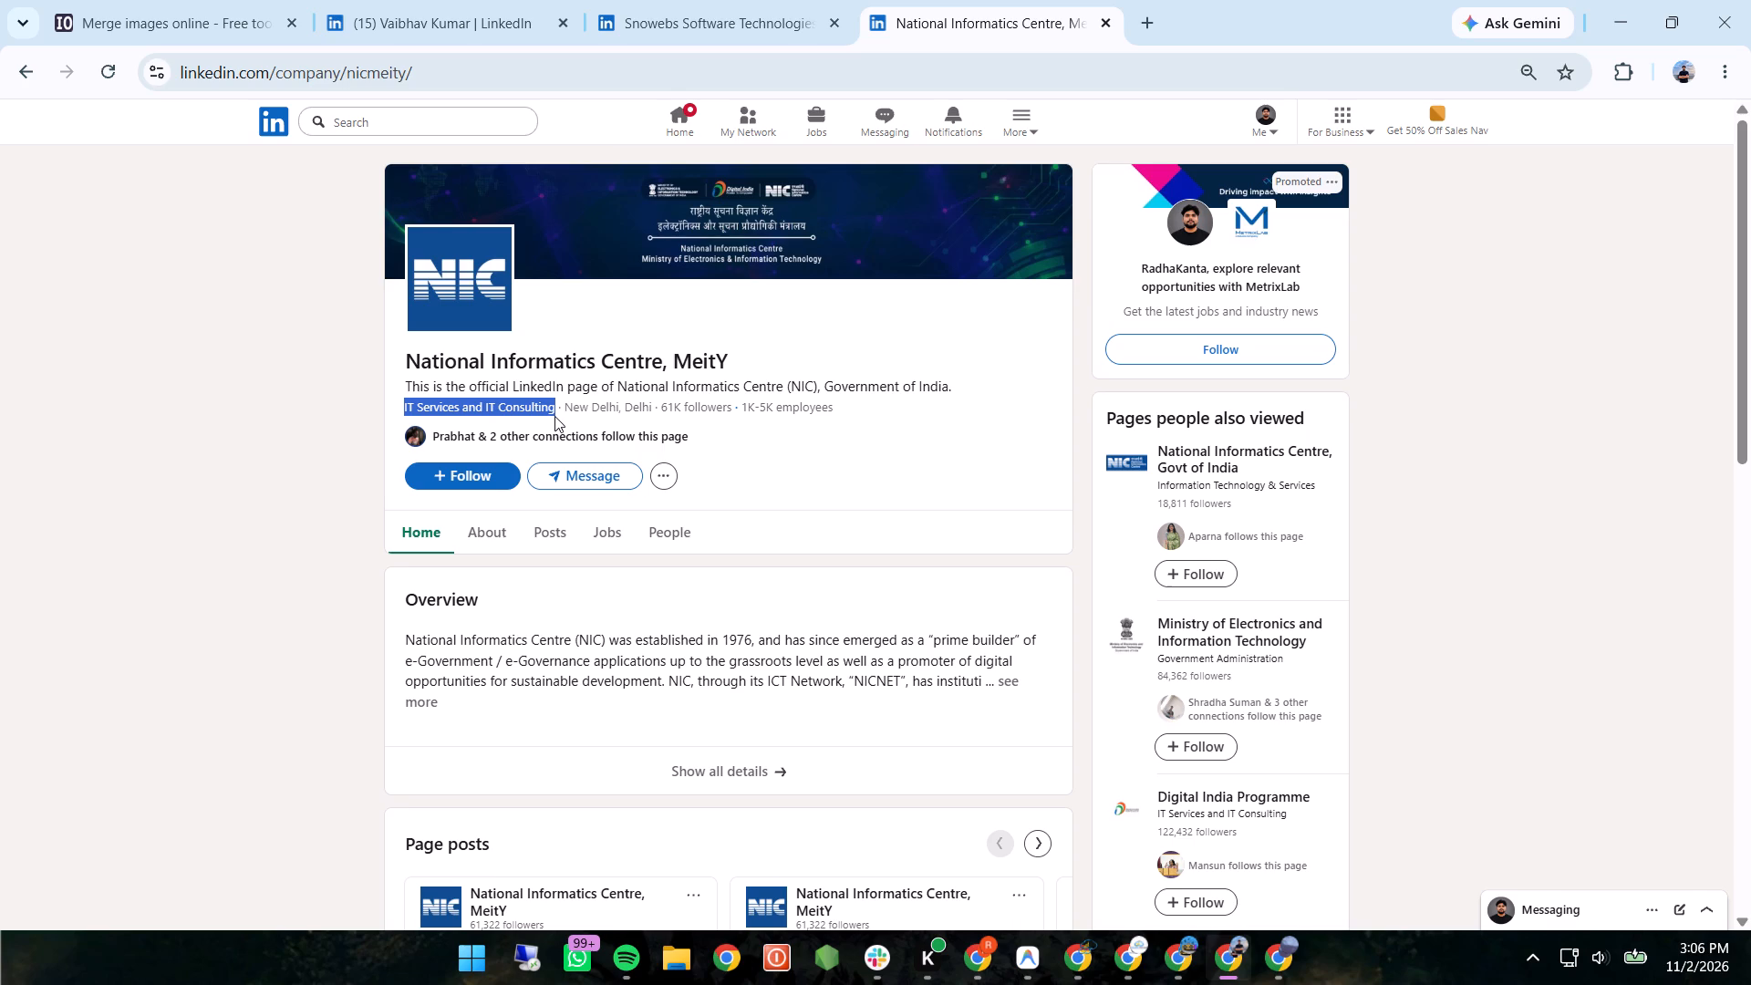
{"action": "left_click_drag", "start_coordinate": [554, 416], "coordinate": [556, 407]}
{"action": "key", "text": "ctrl+c"}
{"action": "key", "text": "ctrl+c"}
{"action": "left_click", "coordinate": [492, 532]}
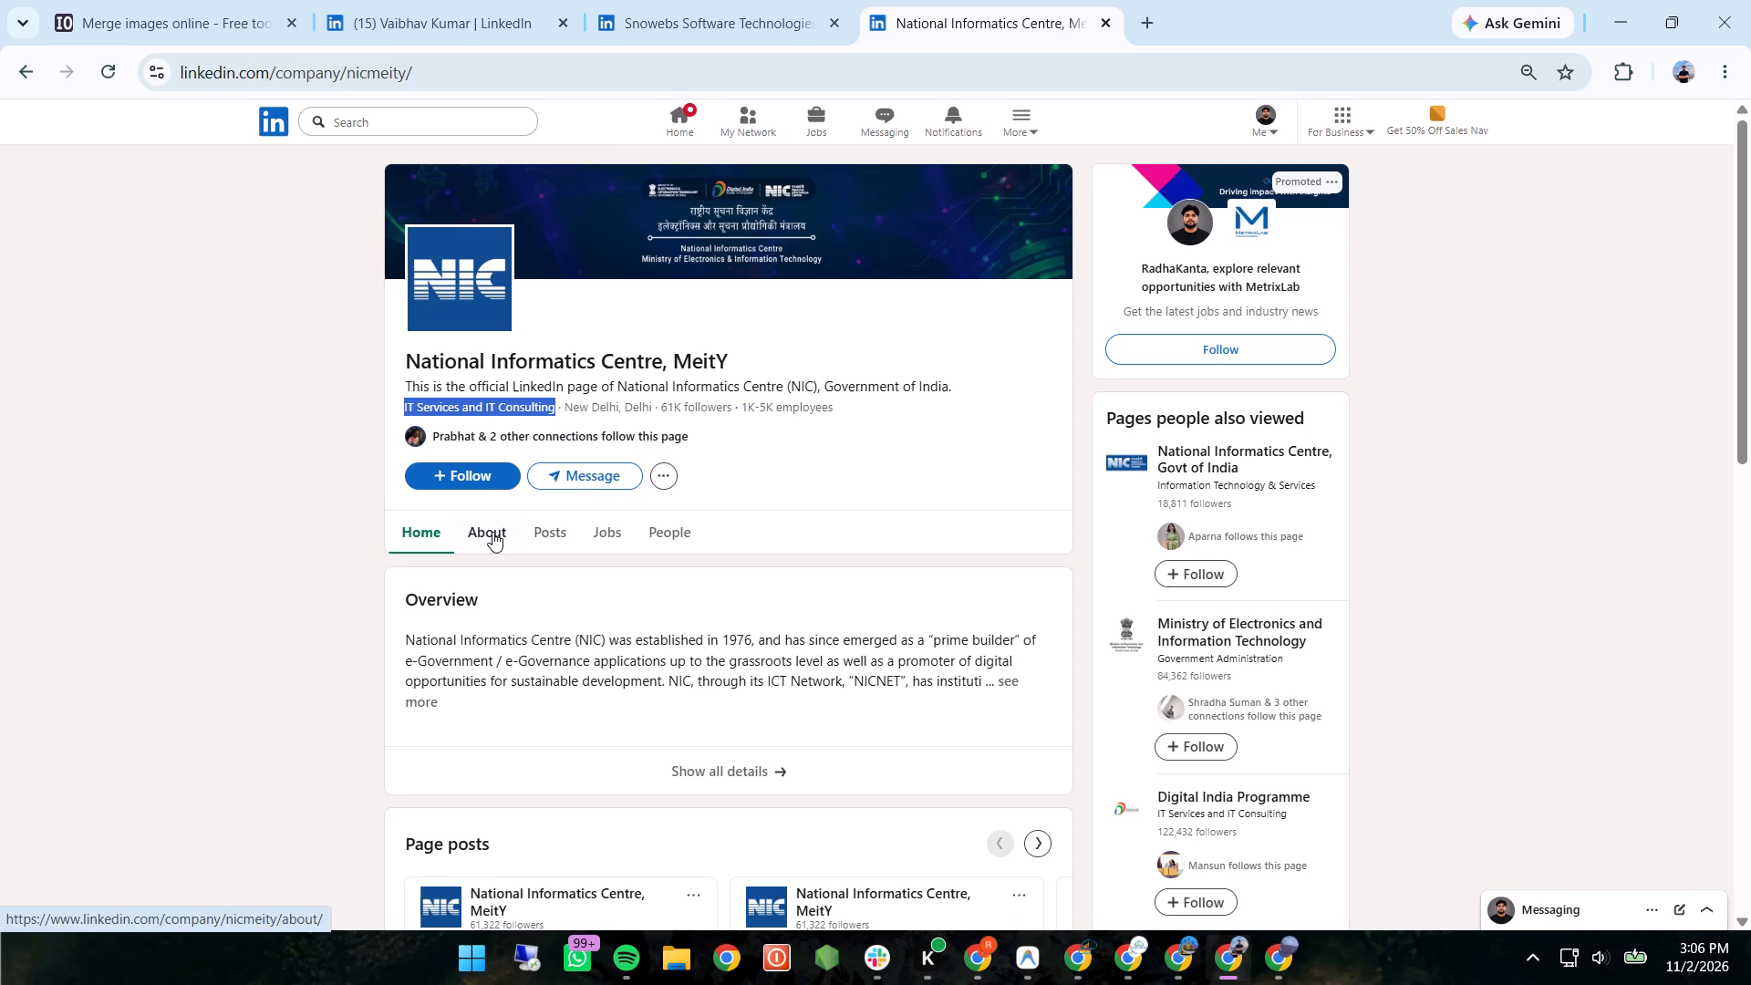
{"action": "scroll", "coordinate": [492, 532], "scroll_direction": "down", "scroll_amount": 1}
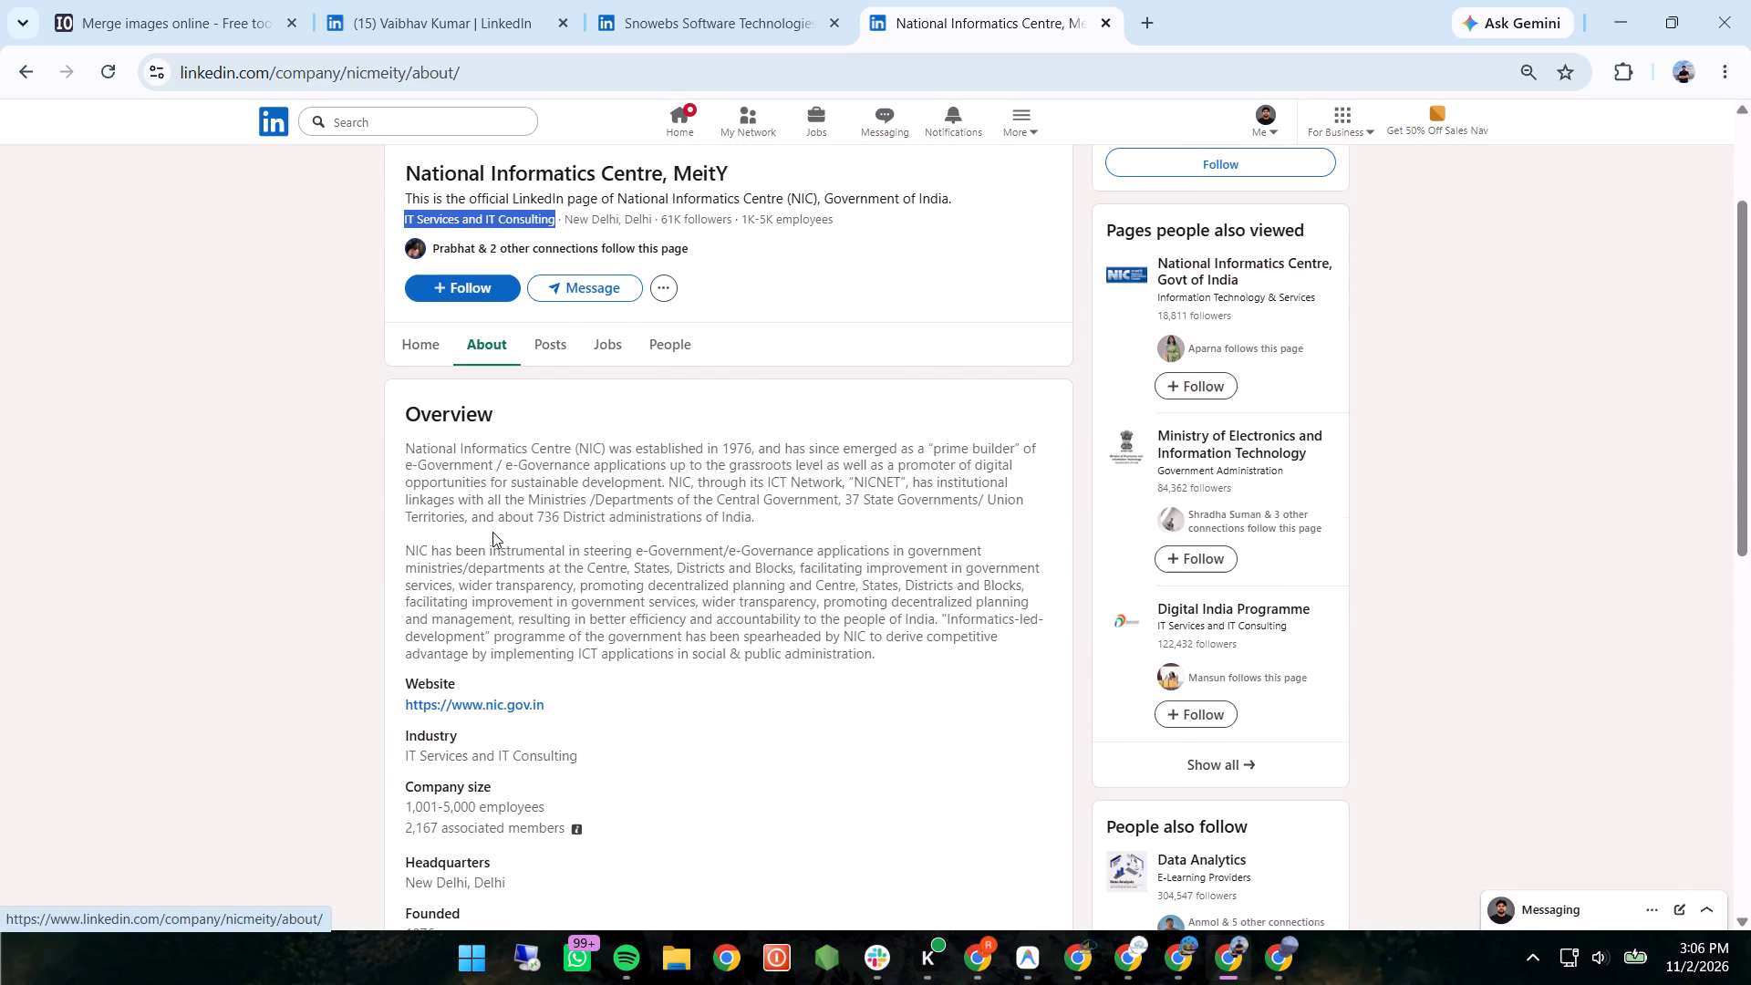
{"action": "scroll", "coordinate": [492, 532], "scroll_direction": "down", "scroll_amount": 1}
{"action": "left_click_drag", "start_coordinate": [573, 688], "coordinate": [386, 699]}
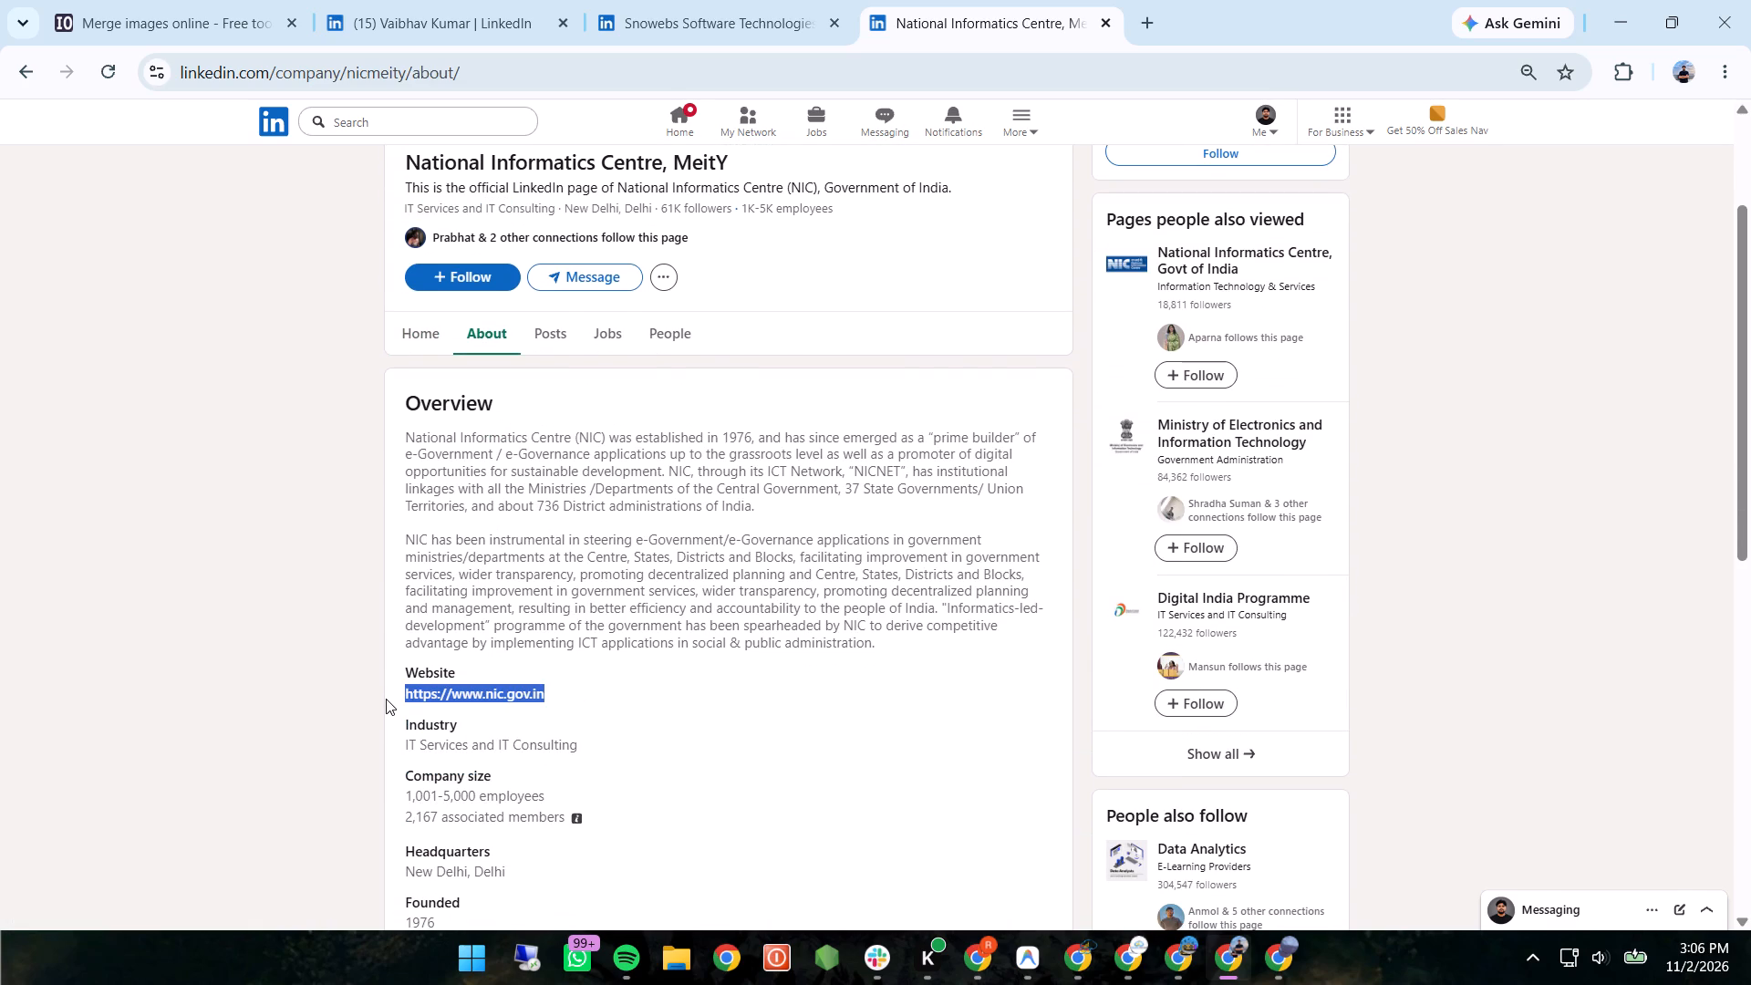
{"action": "key", "text": "ctrl+c"}
{"action": "key", "text": "ctrl+c"}
Search the company's associated members for Founder.
{"action": "left_click", "coordinate": [672, 336]}
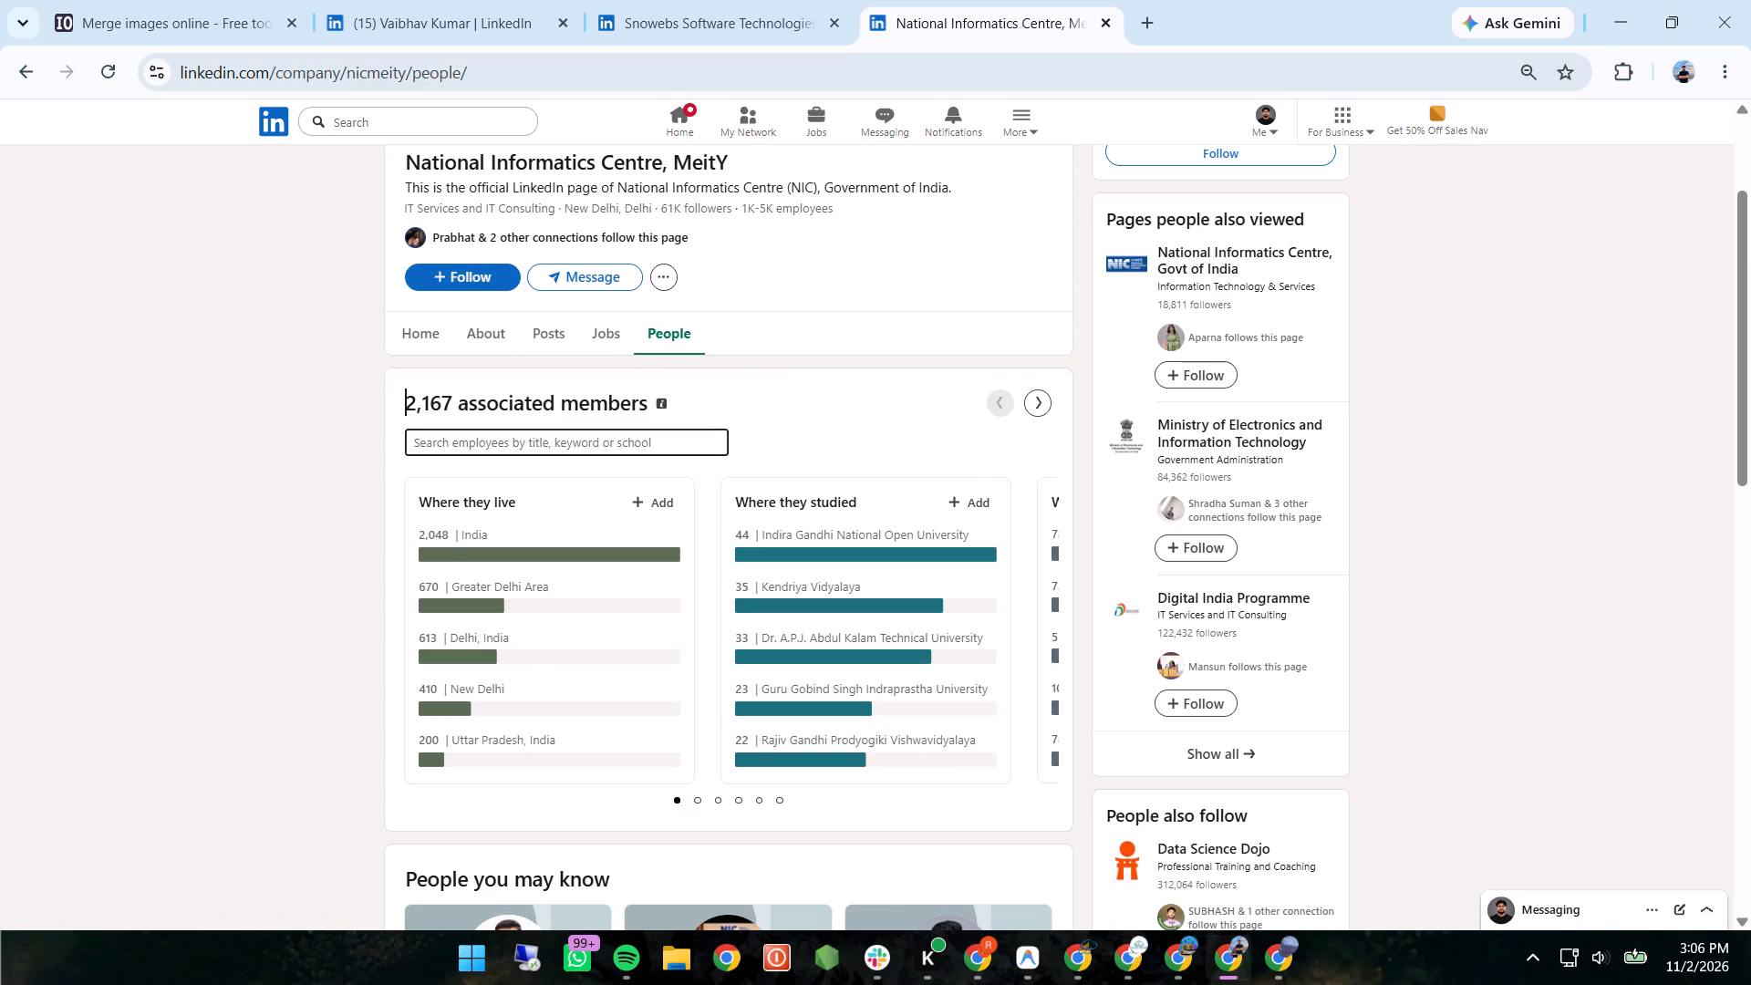
{"action": "left_click", "coordinate": [510, 453]}
{"action": "type", "text": "Founder"}
{"action": "key", "text": "Return"}
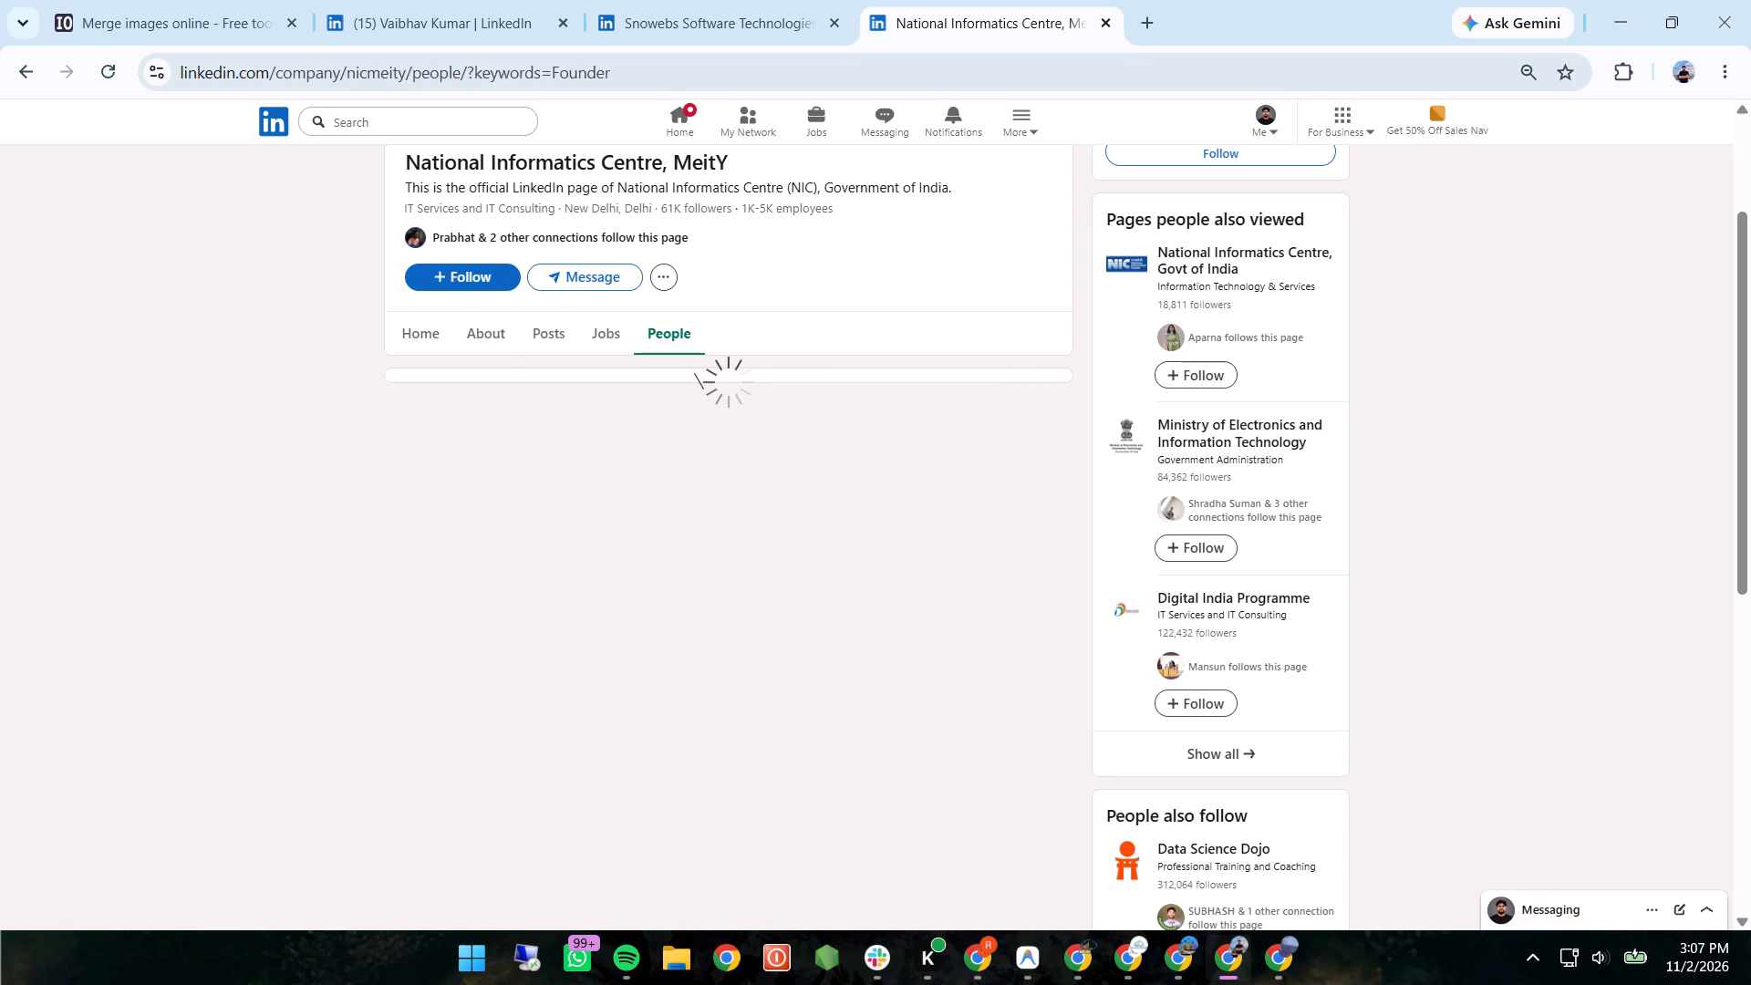
Examine the names and headlines of the members matching the Founder search.
{"action": "scroll", "coordinate": [649, 681], "scroll_direction": "down", "scroll_amount": 2}
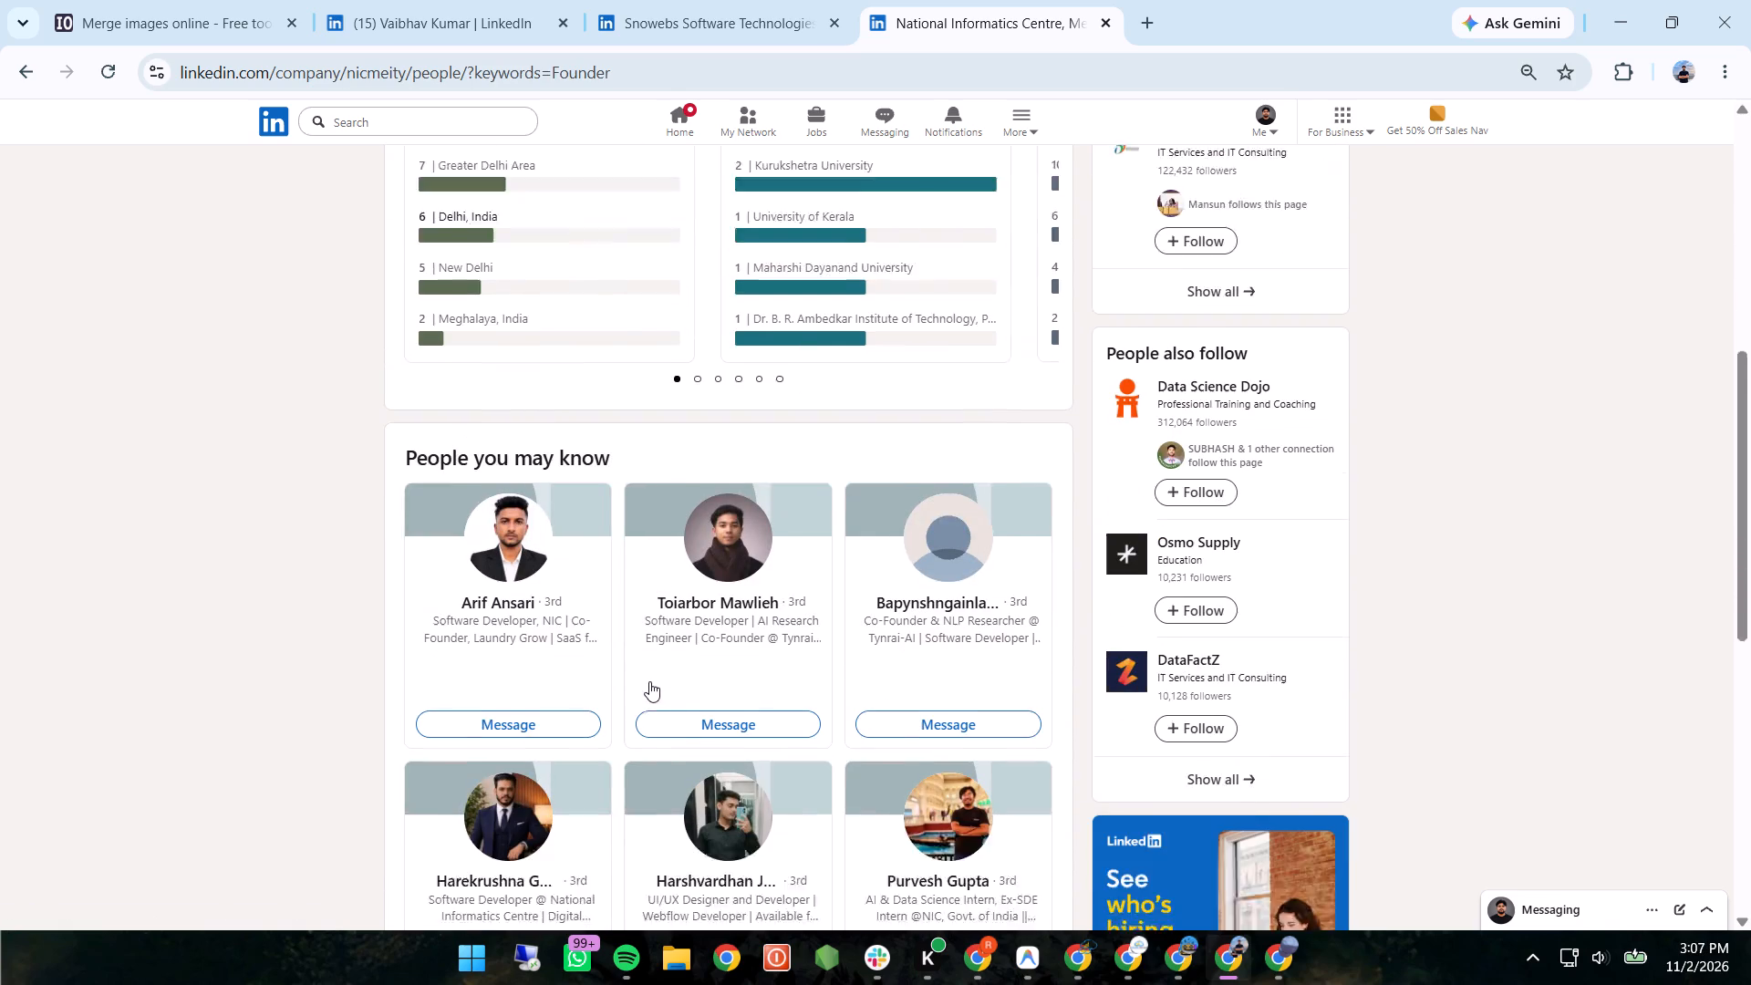
{"action": "scroll", "coordinate": [649, 681], "scroll_direction": "down", "scroll_amount": 1}
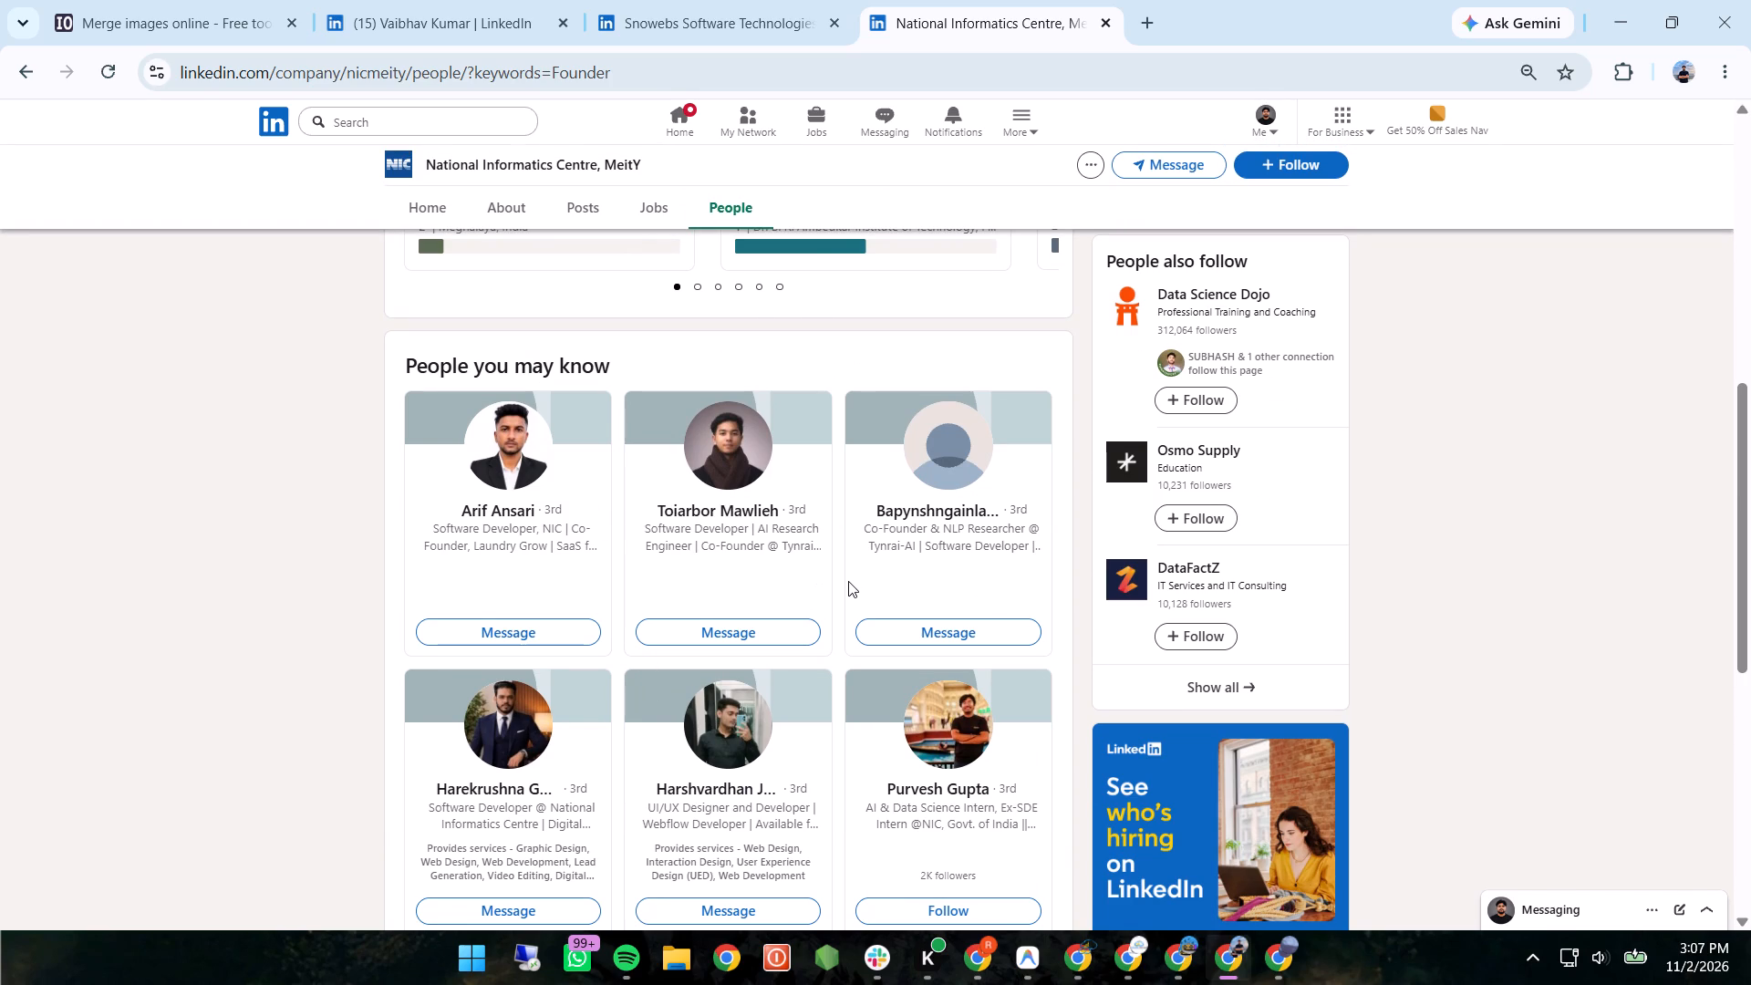
{"action": "scroll", "coordinate": [848, 581], "scroll_direction": "up", "scroll_amount": 2}
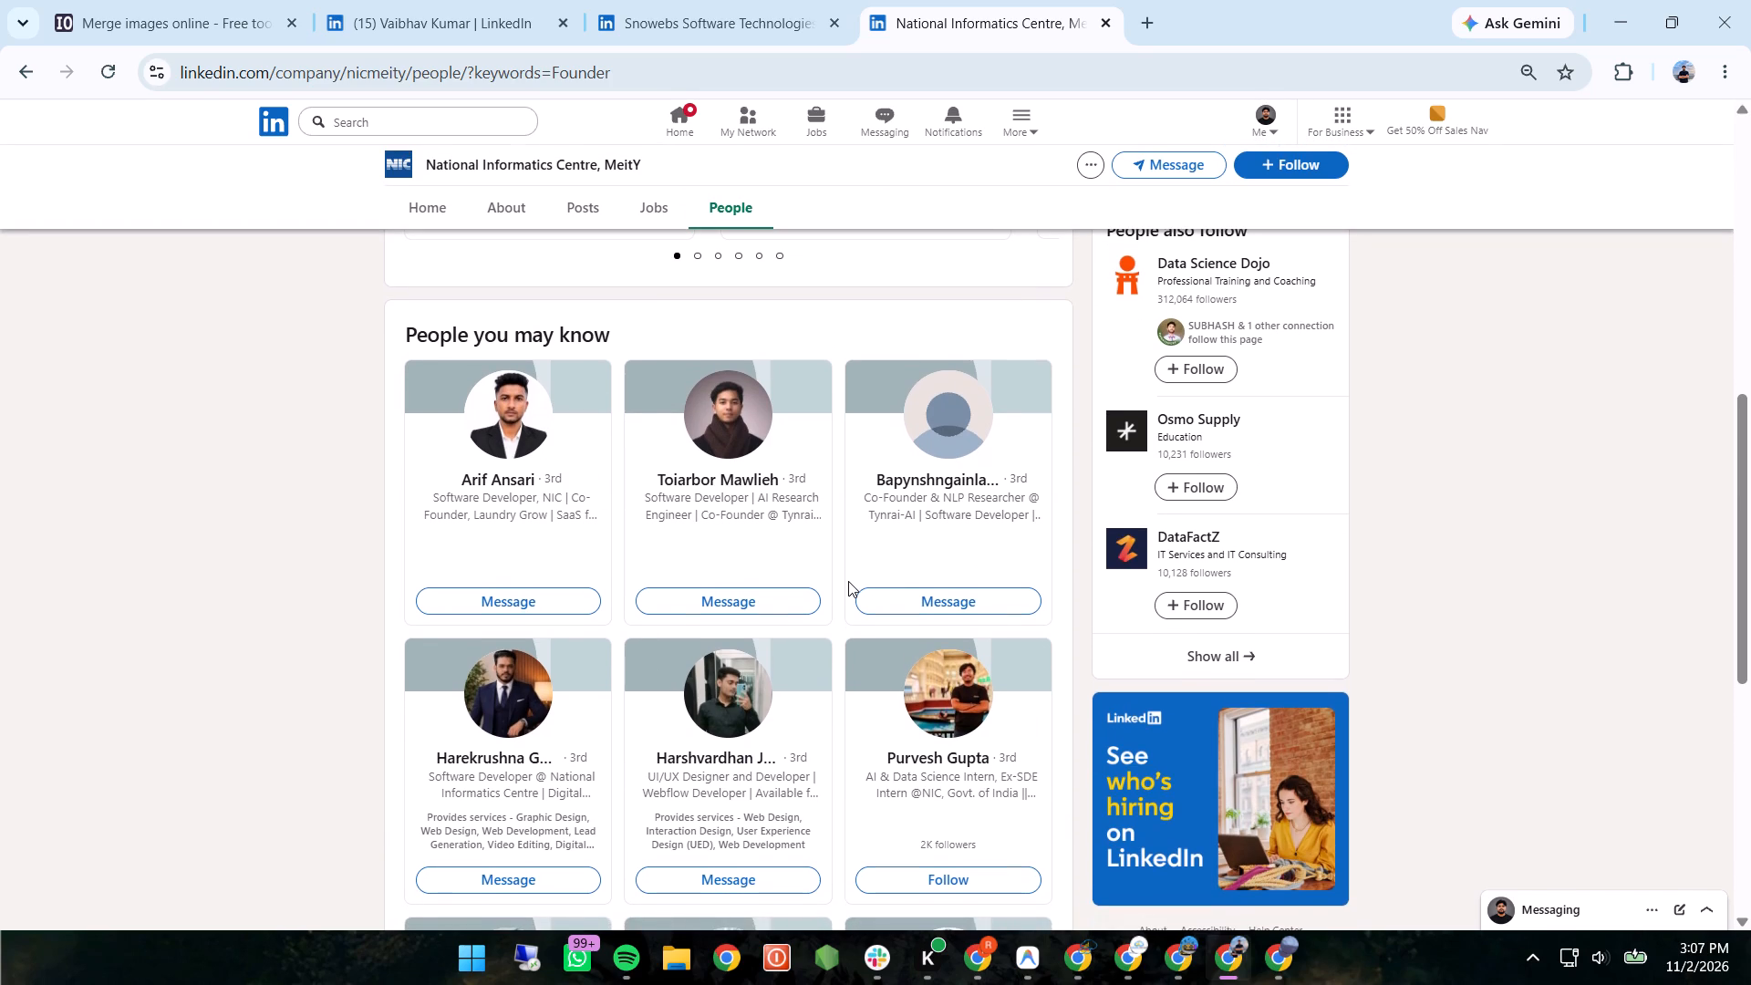
{"action": "scroll", "coordinate": [848, 581], "scroll_direction": "up", "scroll_amount": 2}
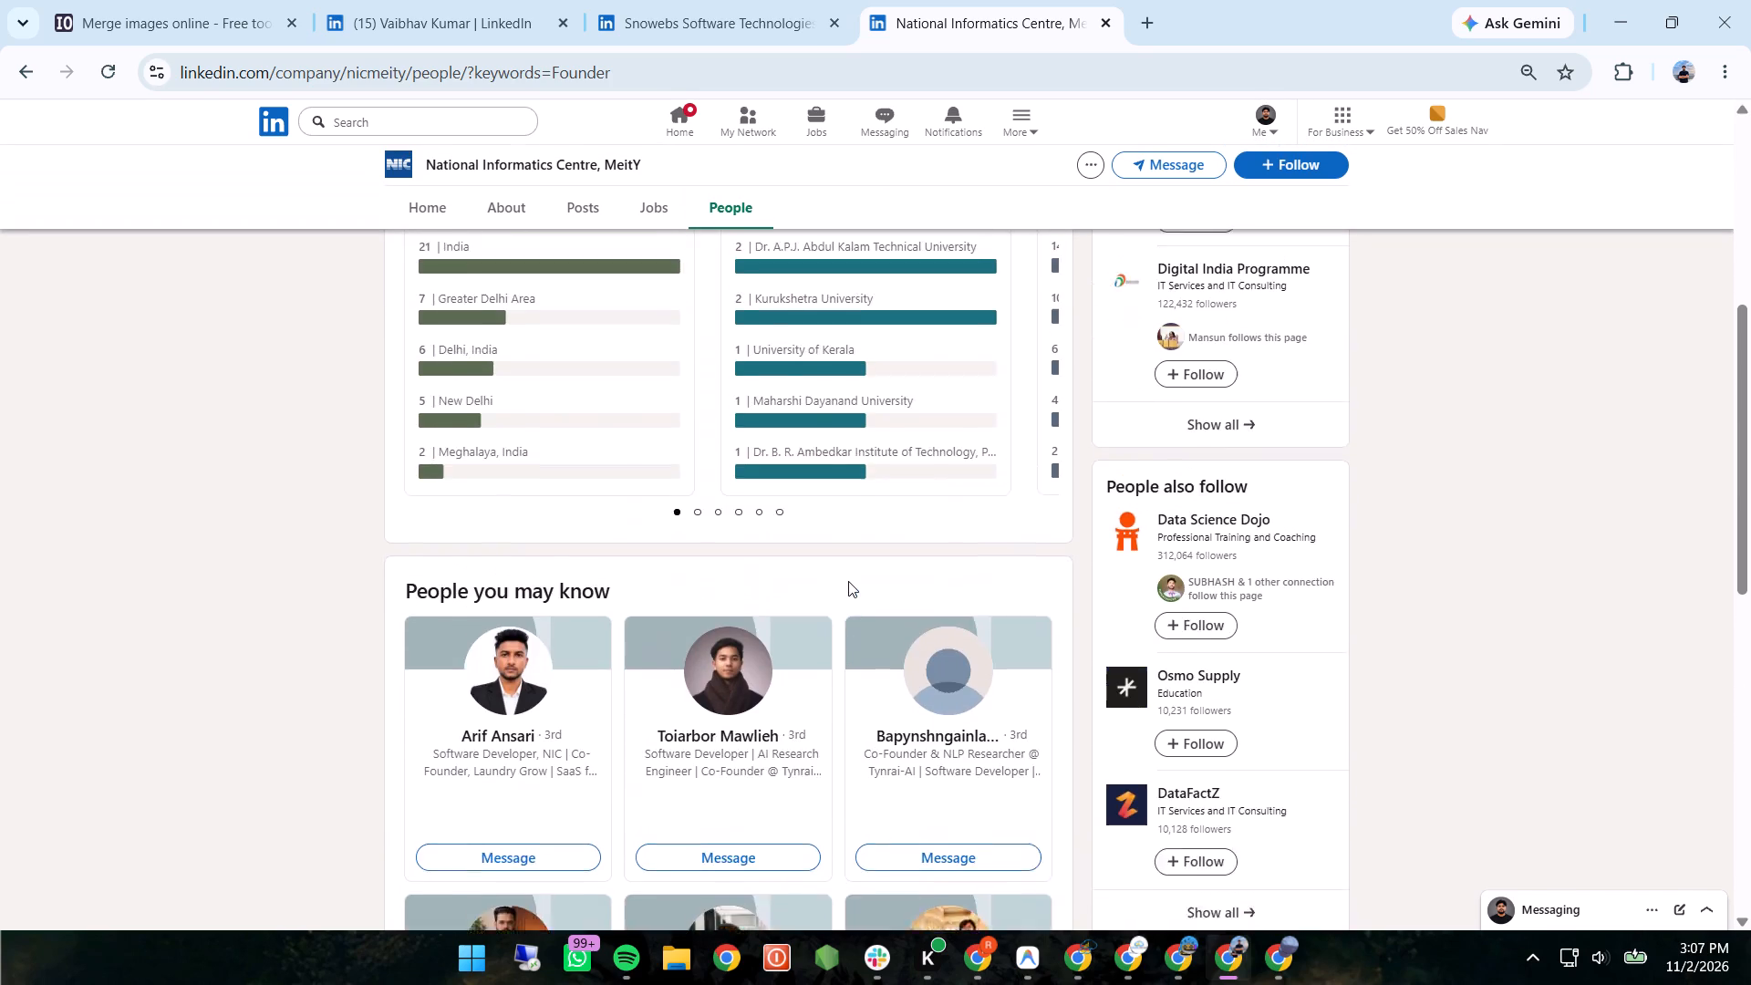
{"action": "scroll", "coordinate": [848, 581], "scroll_direction": "up", "scroll_amount": 5}
{"action": "scroll", "coordinate": [848, 581], "scroll_direction": "down", "scroll_amount": 5}
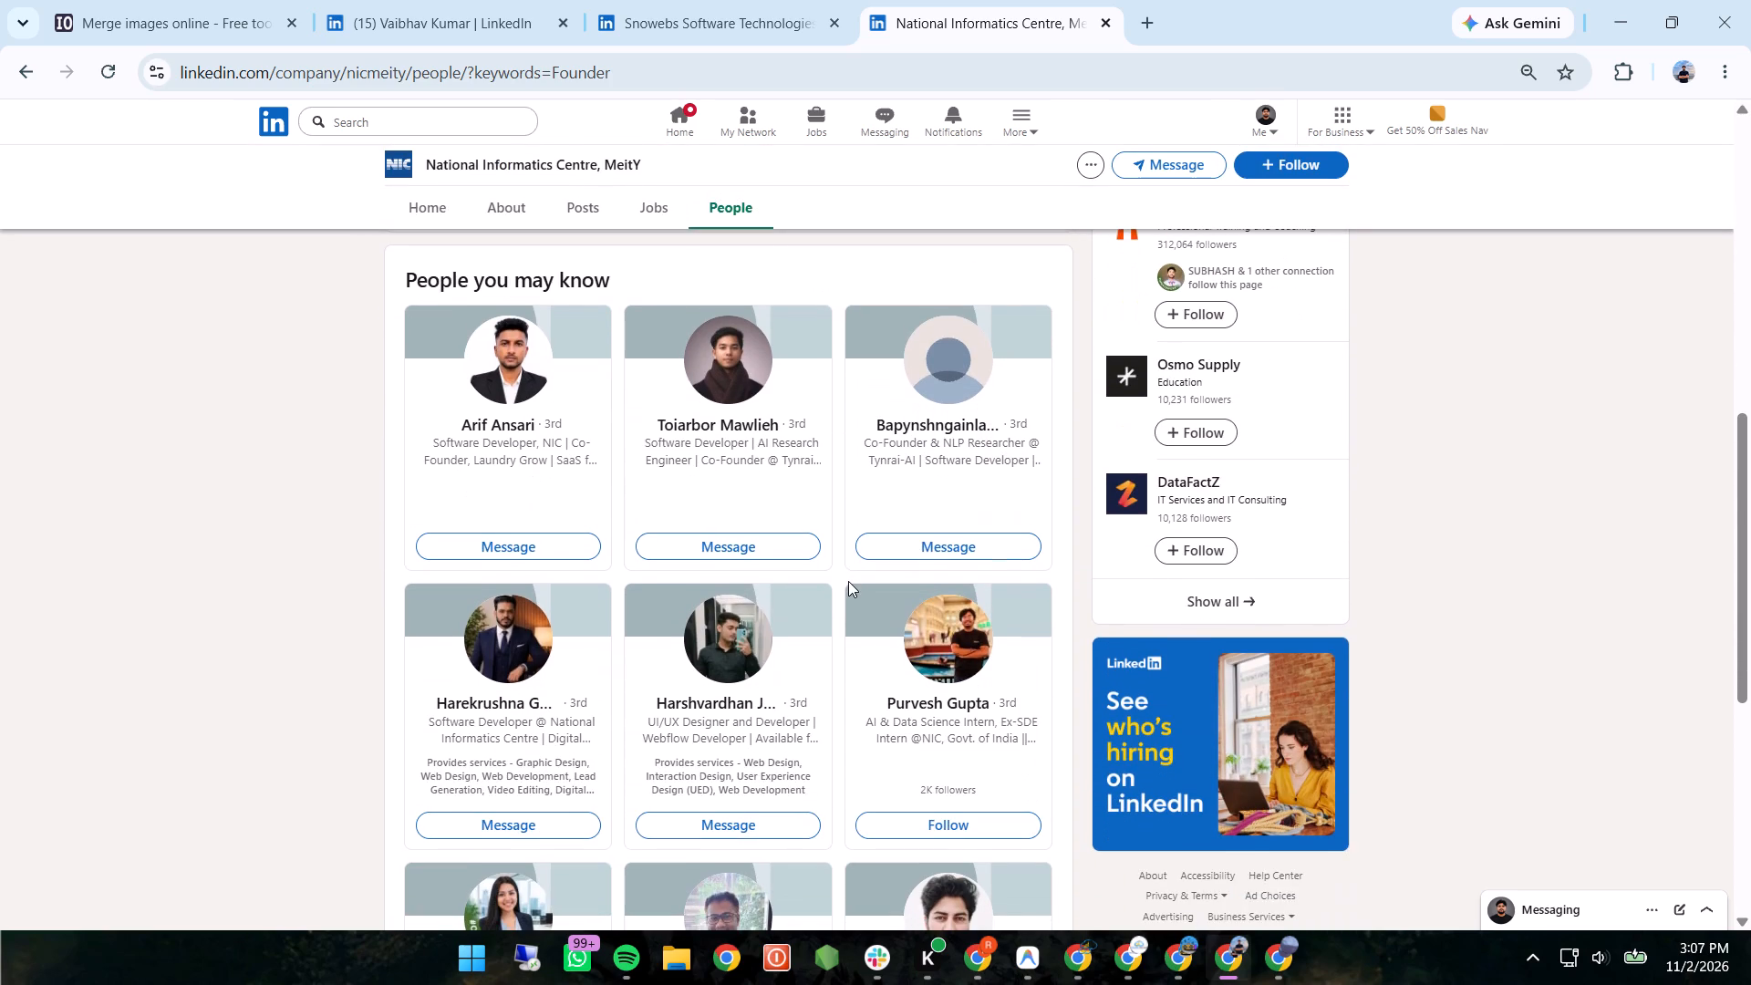
{"action": "scroll", "coordinate": [848, 581], "scroll_direction": "down", "scroll_amount": 1}
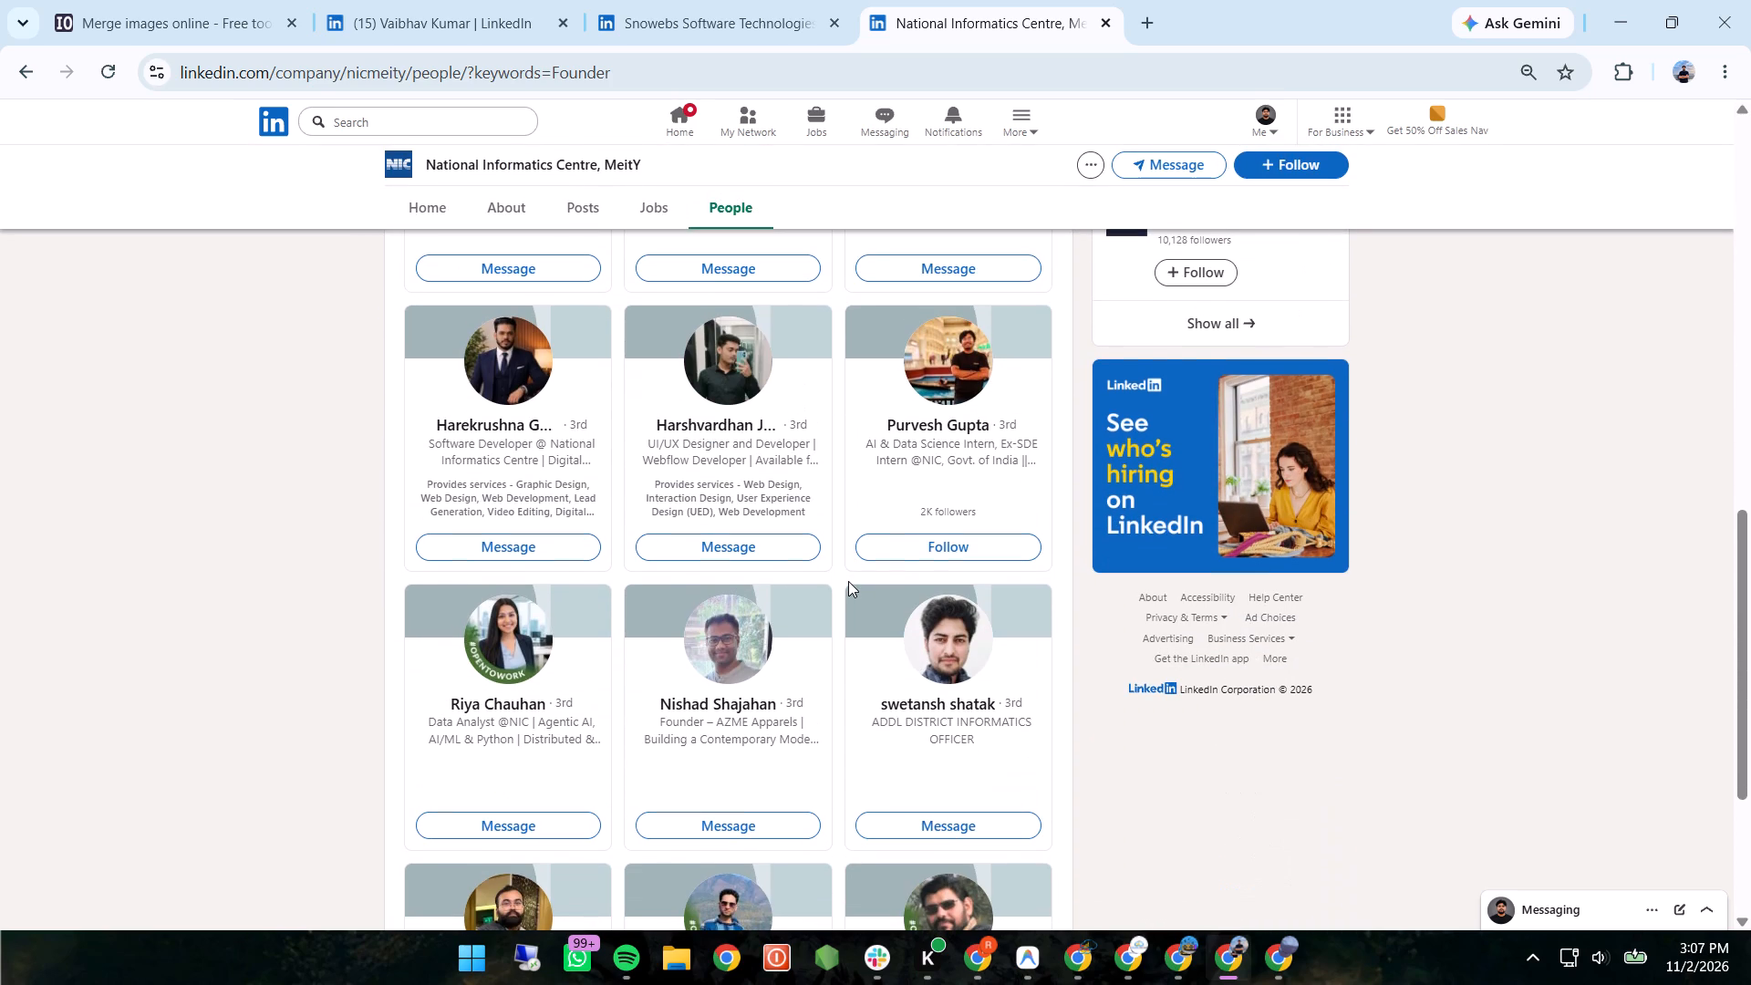
{"action": "scroll", "coordinate": [848, 581], "scroll_direction": "up", "scroll_amount": 7}
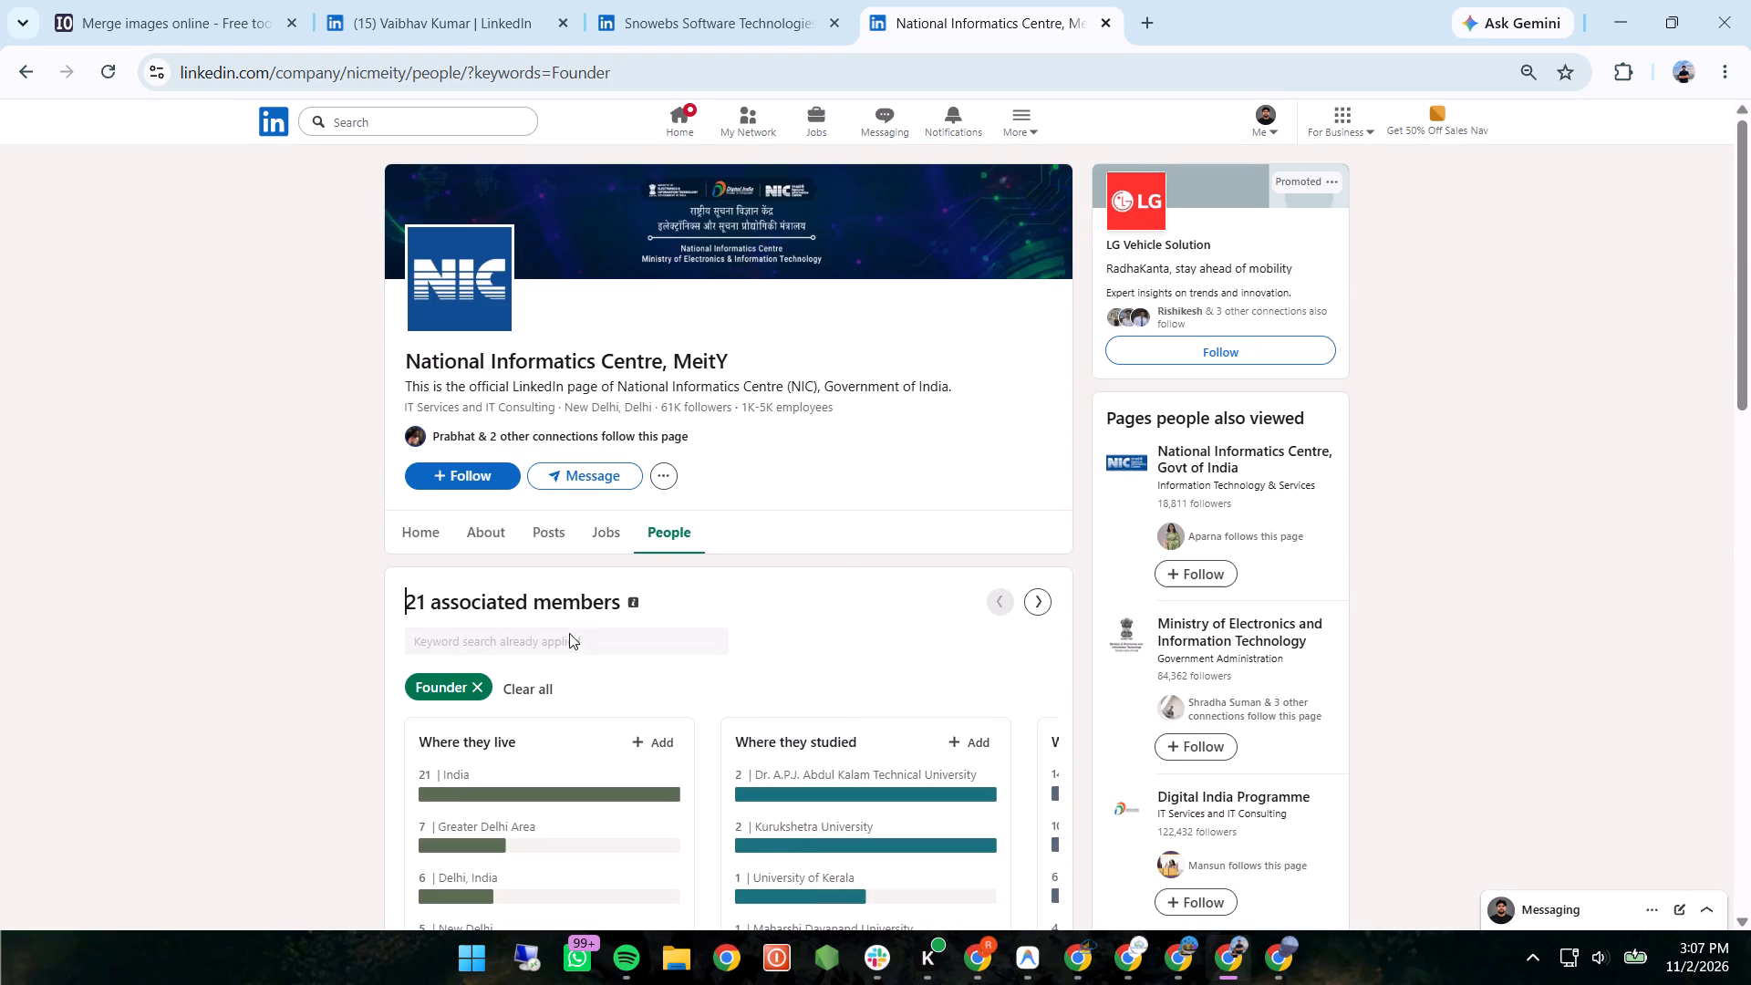
Replace the Founder filter on the company's associated members with a search for Founder NIC.
{"action": "left_click", "coordinate": [457, 689]}
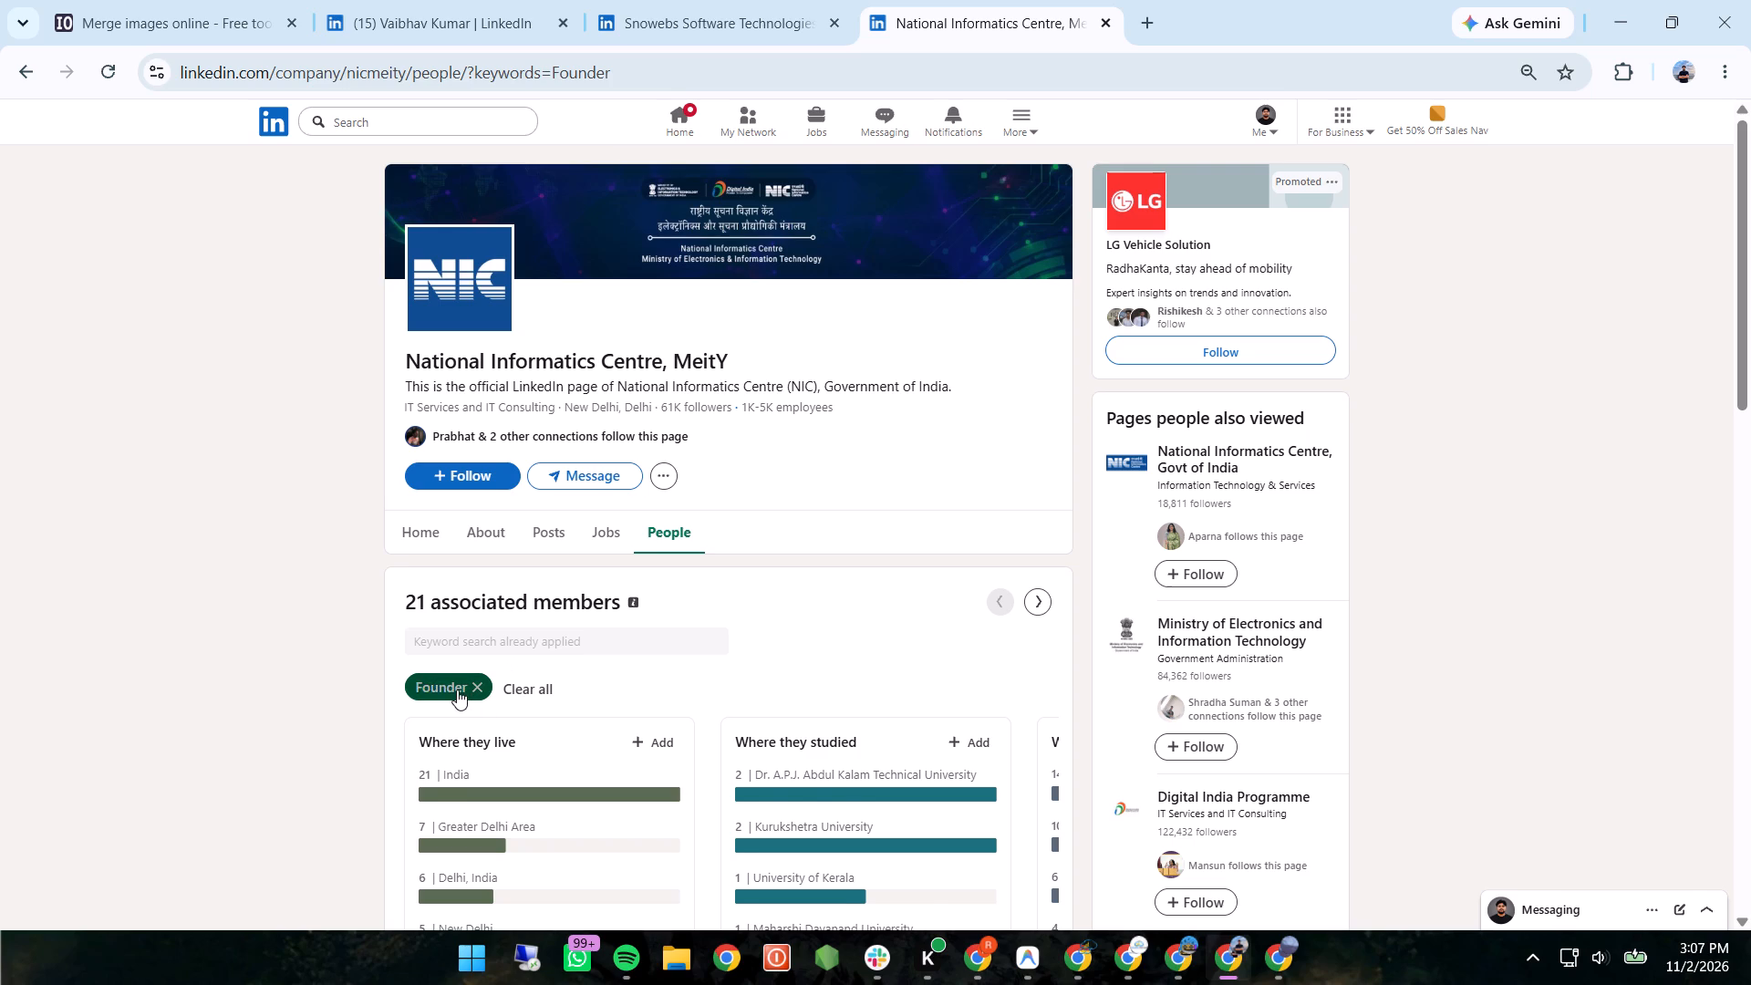
{"action": "left_click", "coordinate": [455, 643]}
{"action": "type", "text": "Founder NIC"}
{"action": "key", "text": "Return"}
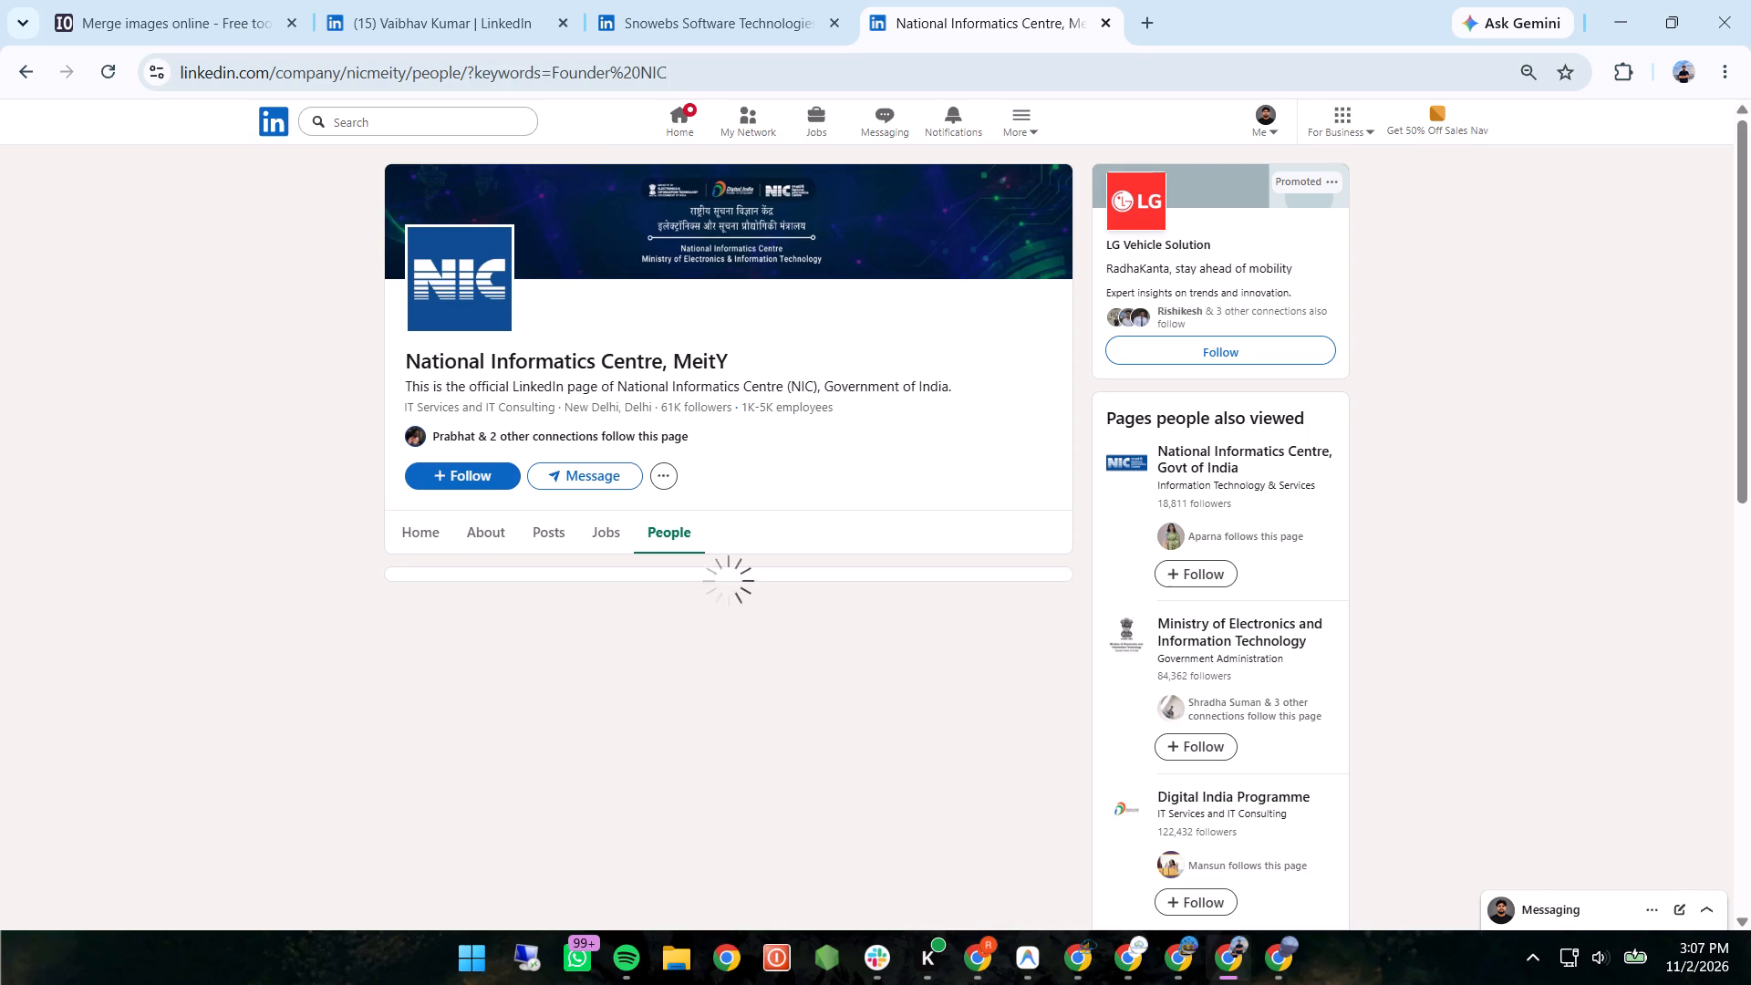
Examine the names and headlines of the members matching the Founder NIC search.
{"action": "scroll", "coordinate": [651, 632], "scroll_direction": "down", "scroll_amount": 4}
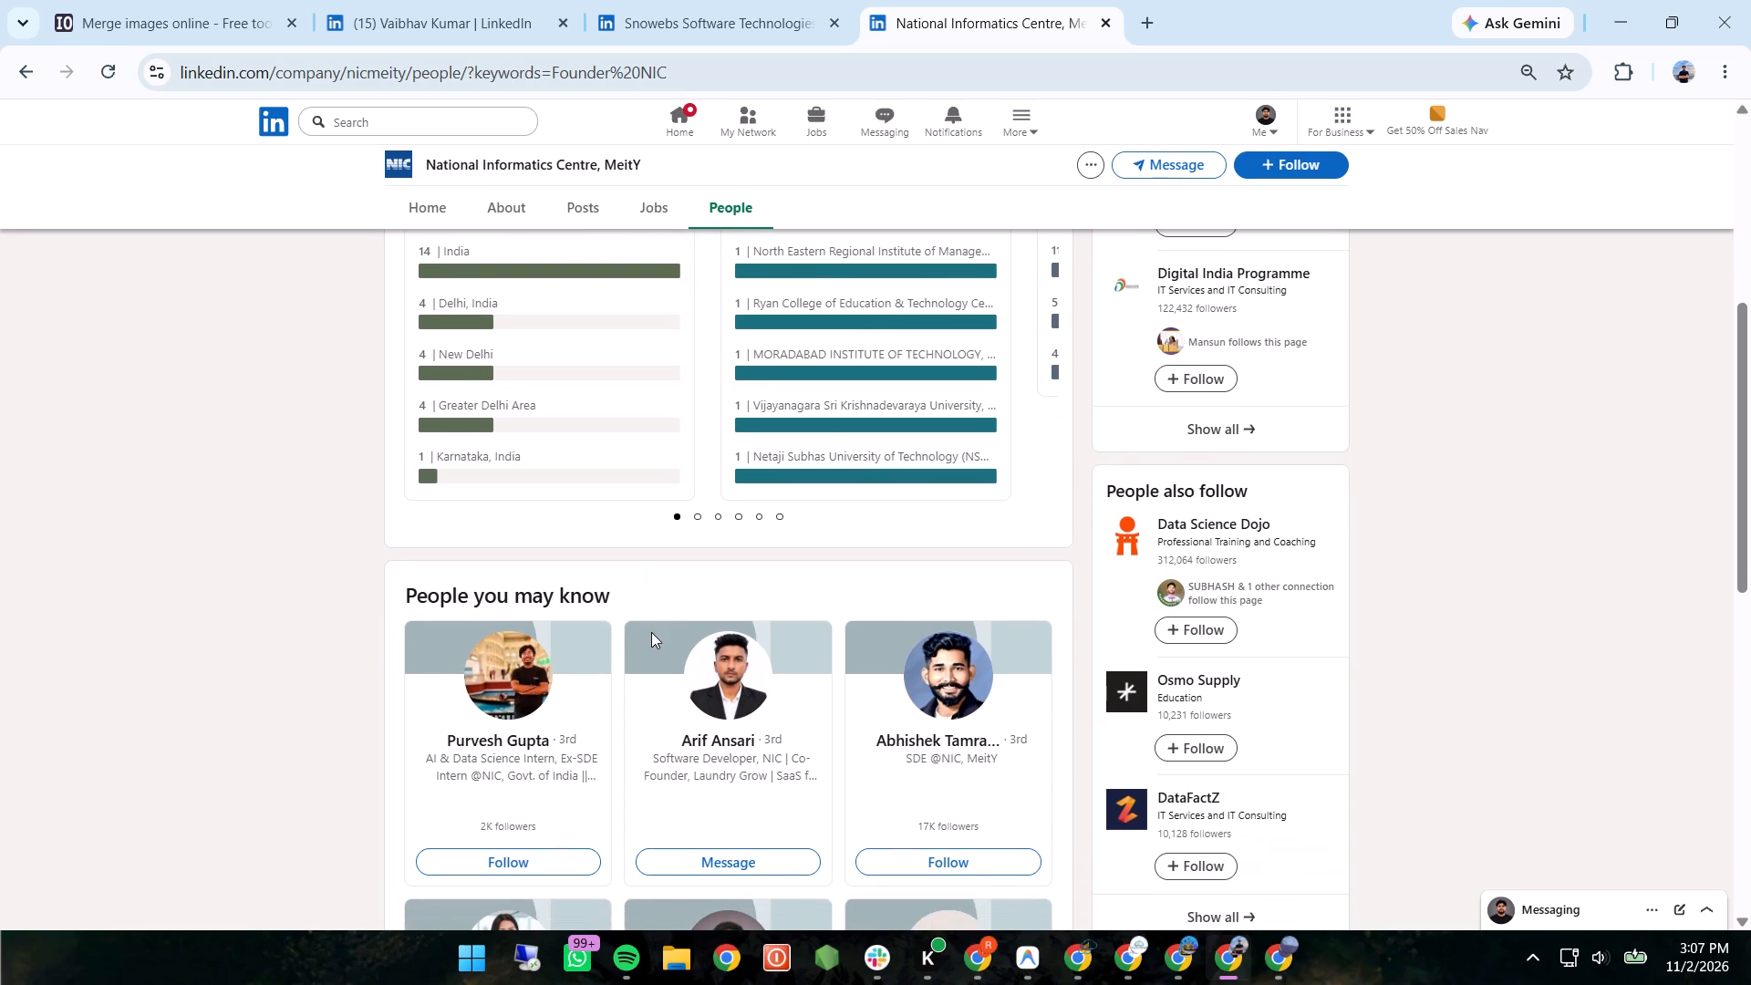
{"action": "scroll", "coordinate": [651, 632], "scroll_direction": "down", "scroll_amount": 1}
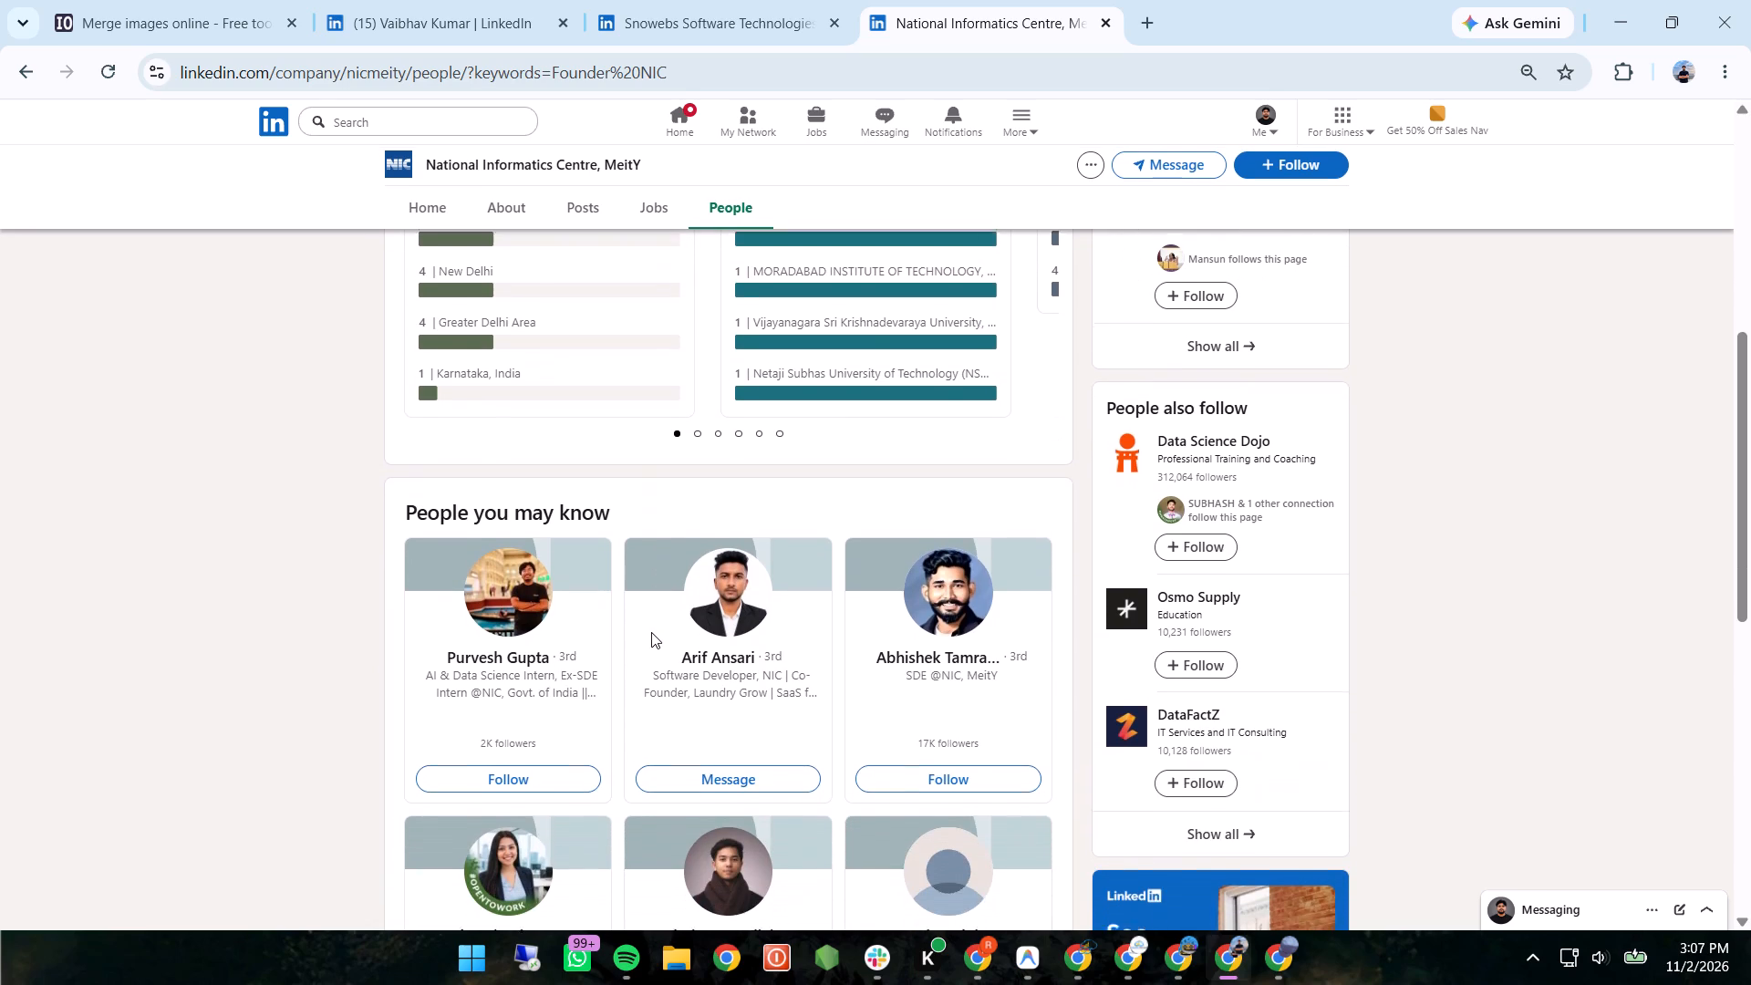
{"action": "scroll", "coordinate": [651, 632], "scroll_direction": "down", "scroll_amount": 2}
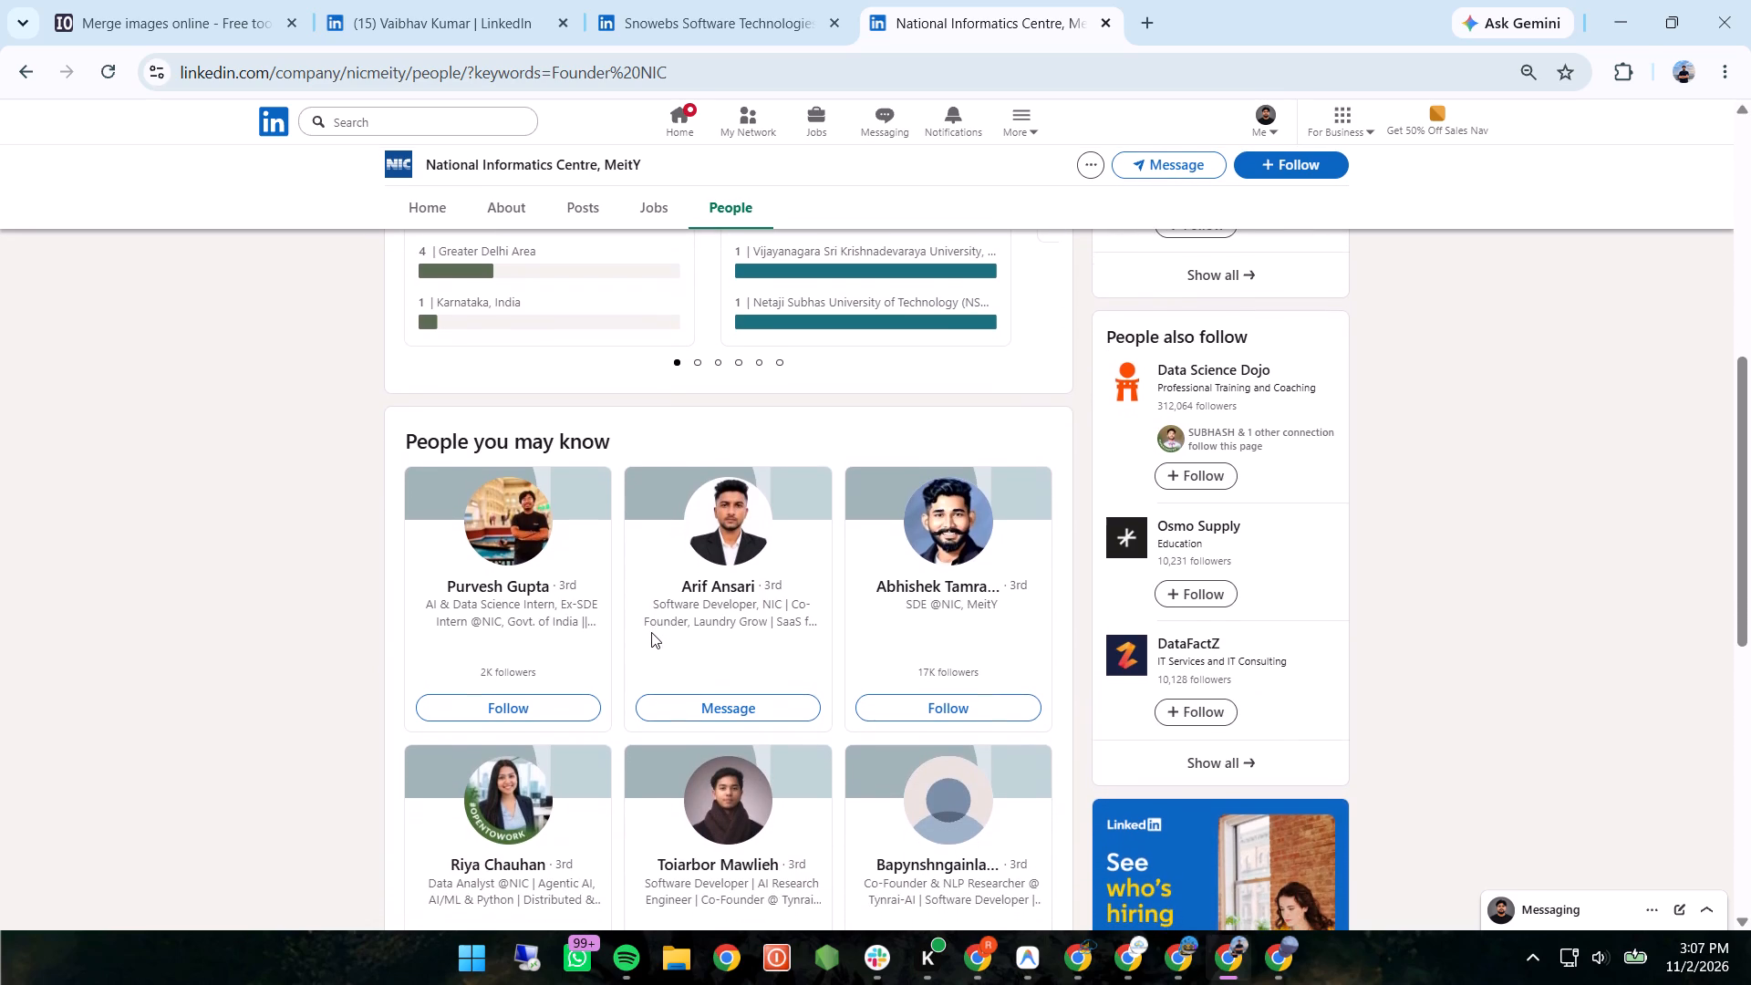
{"action": "scroll", "coordinate": [651, 632], "scroll_direction": "down", "scroll_amount": 3}
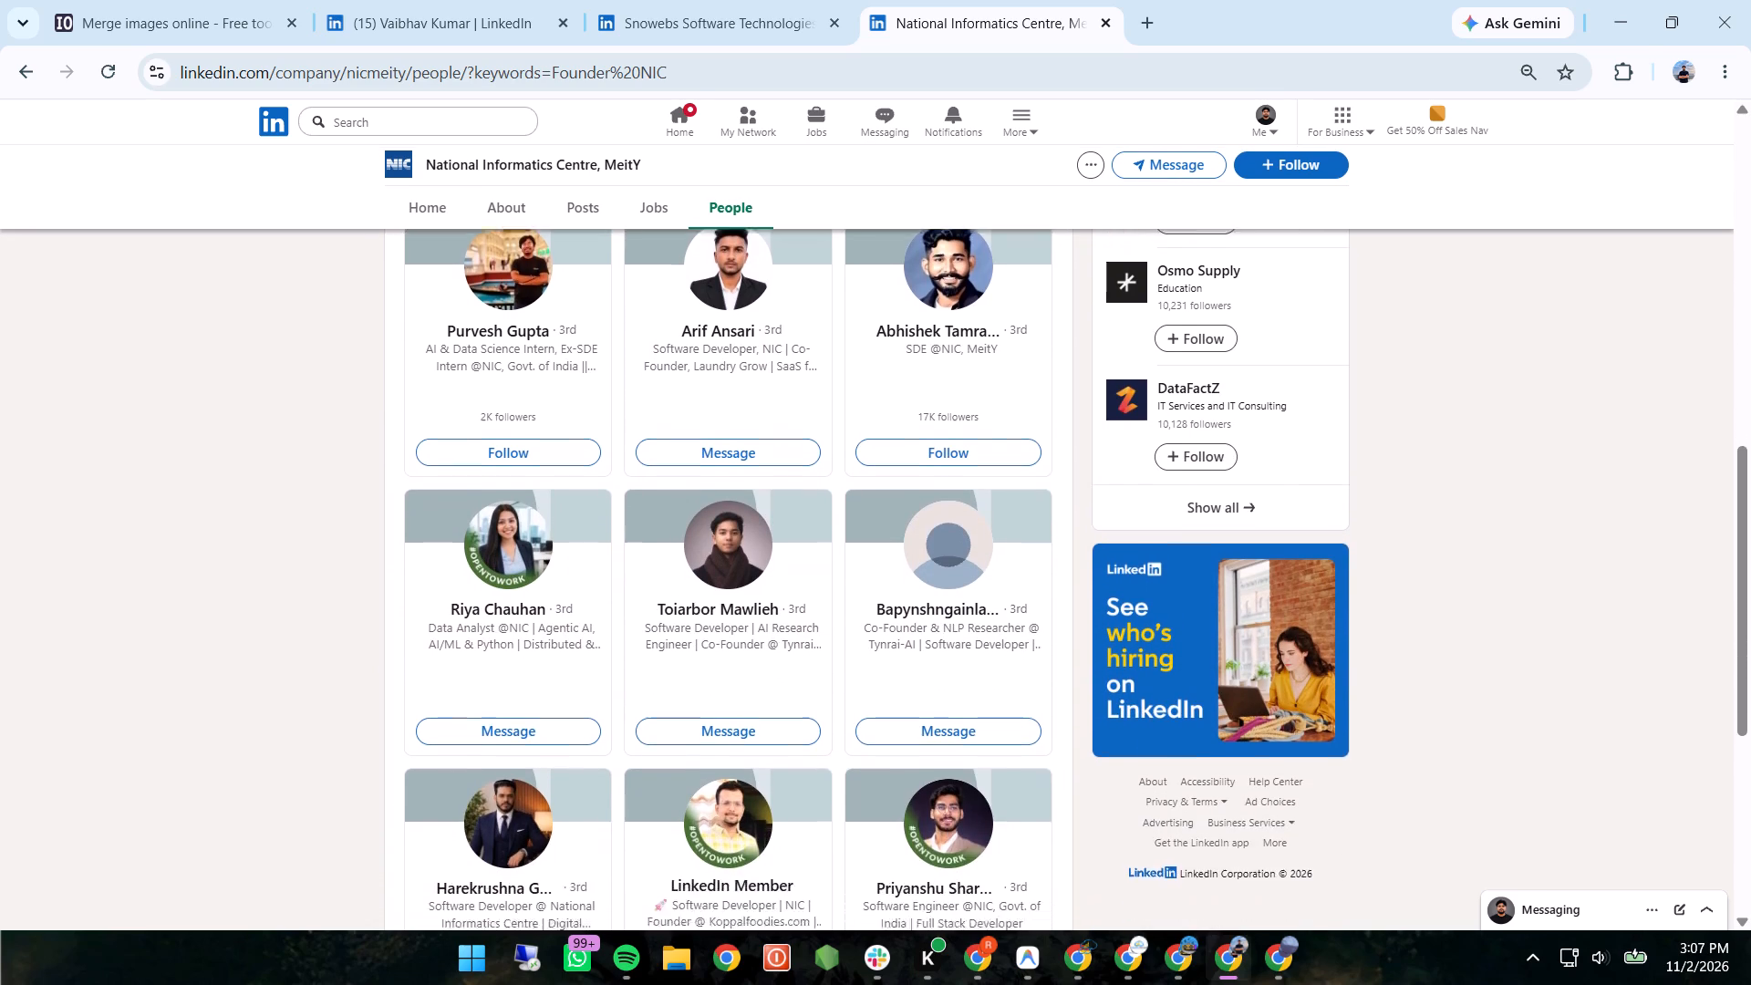
{"action": "scroll", "coordinate": [651, 632], "scroll_direction": "down", "scroll_amount": 2}
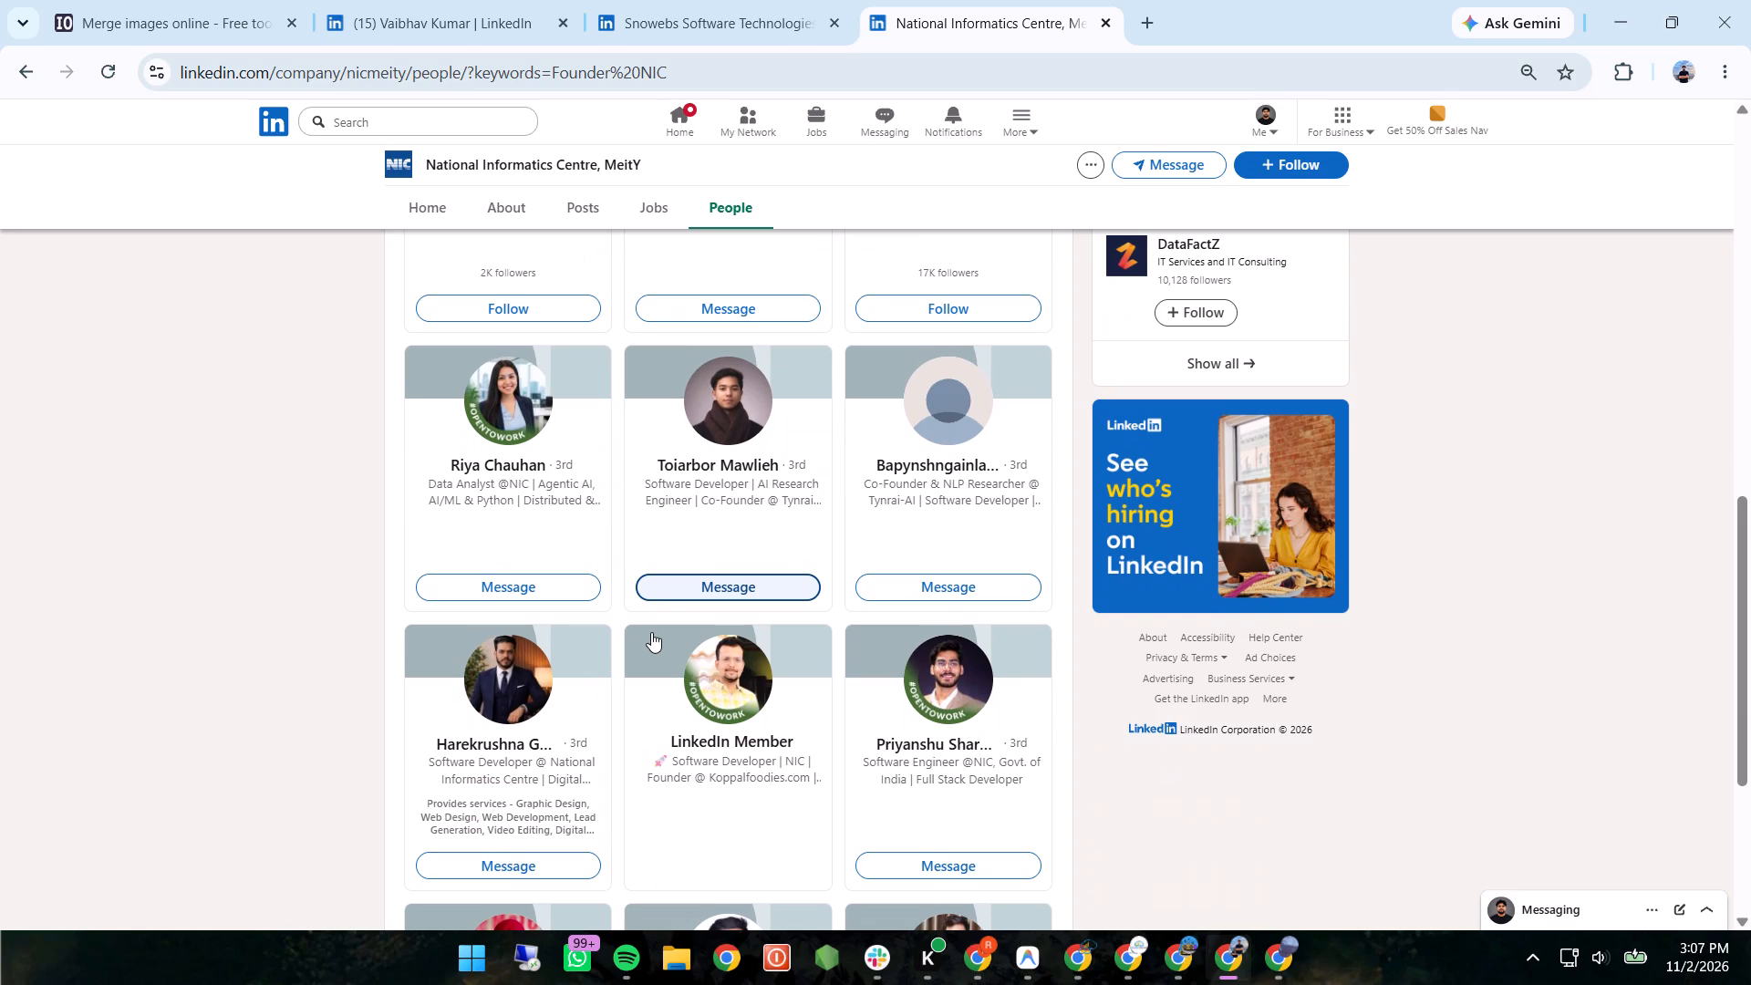
{"action": "scroll", "coordinate": [651, 632], "scroll_direction": "down", "scroll_amount": 3}
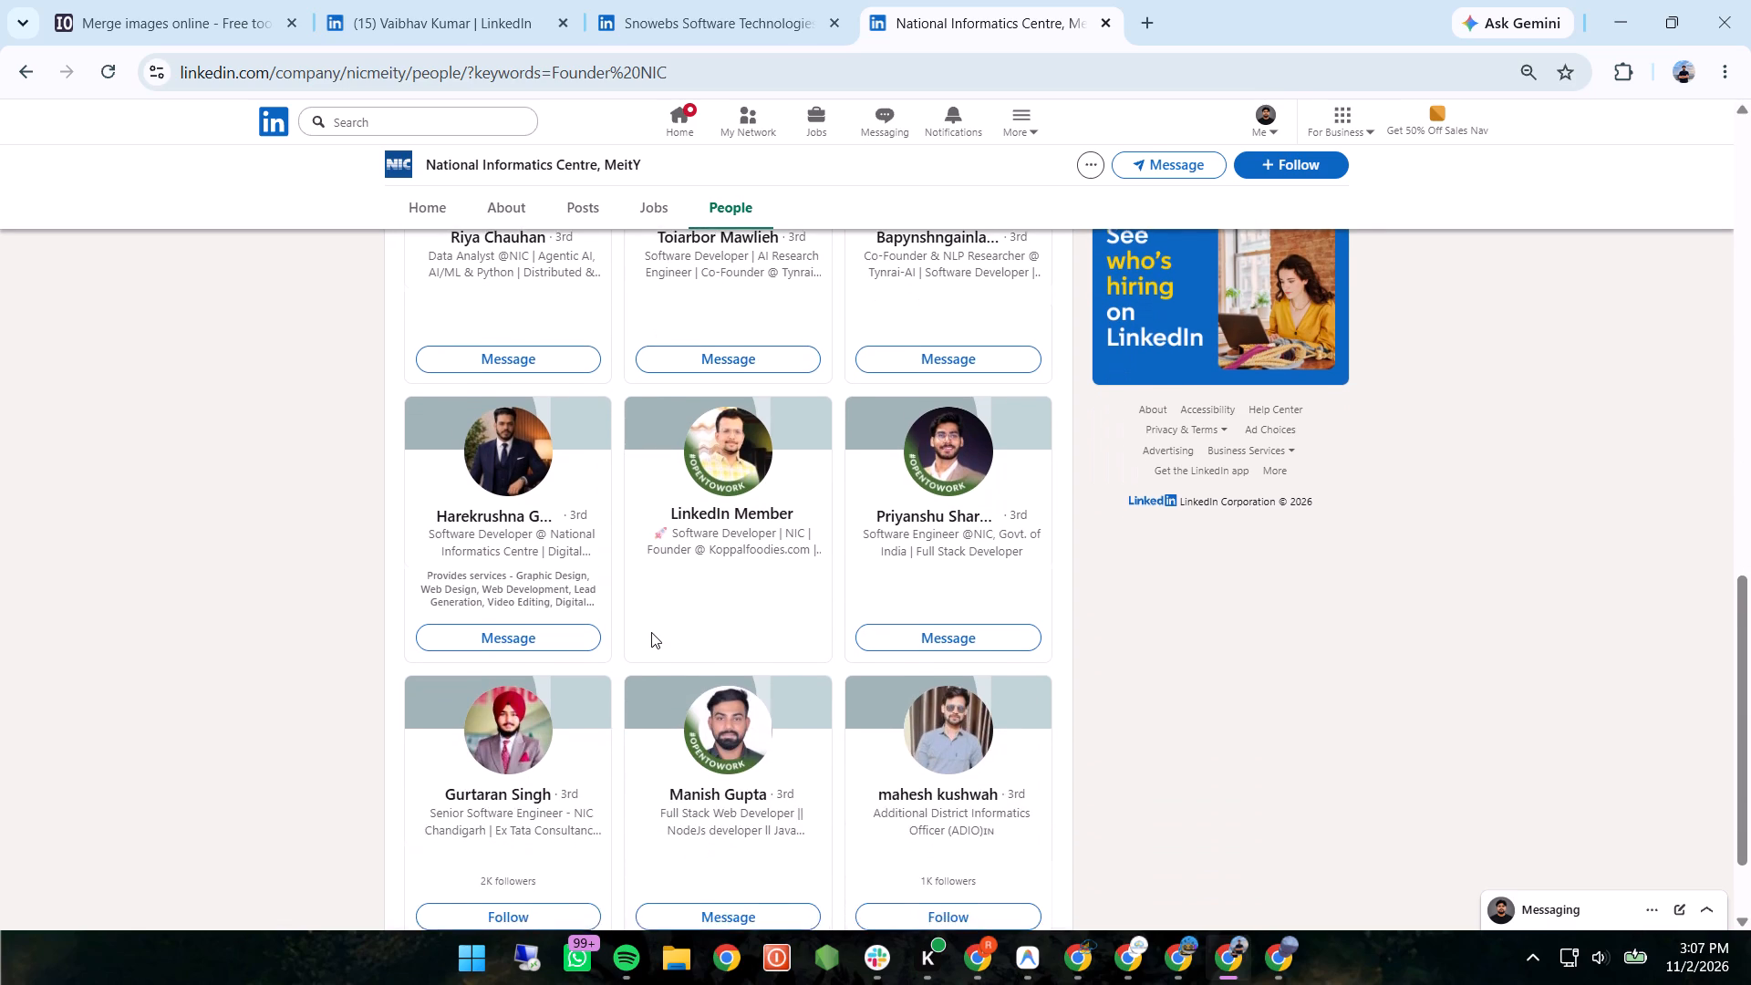
{"action": "scroll", "coordinate": [651, 632], "scroll_direction": "down", "scroll_amount": 1}
Switch to the Meetings Master Tracker spreadsheet and go to the Lead name cell in empty row 7 of November_2026.
{"action": "left_click", "coordinate": [974, 936]}
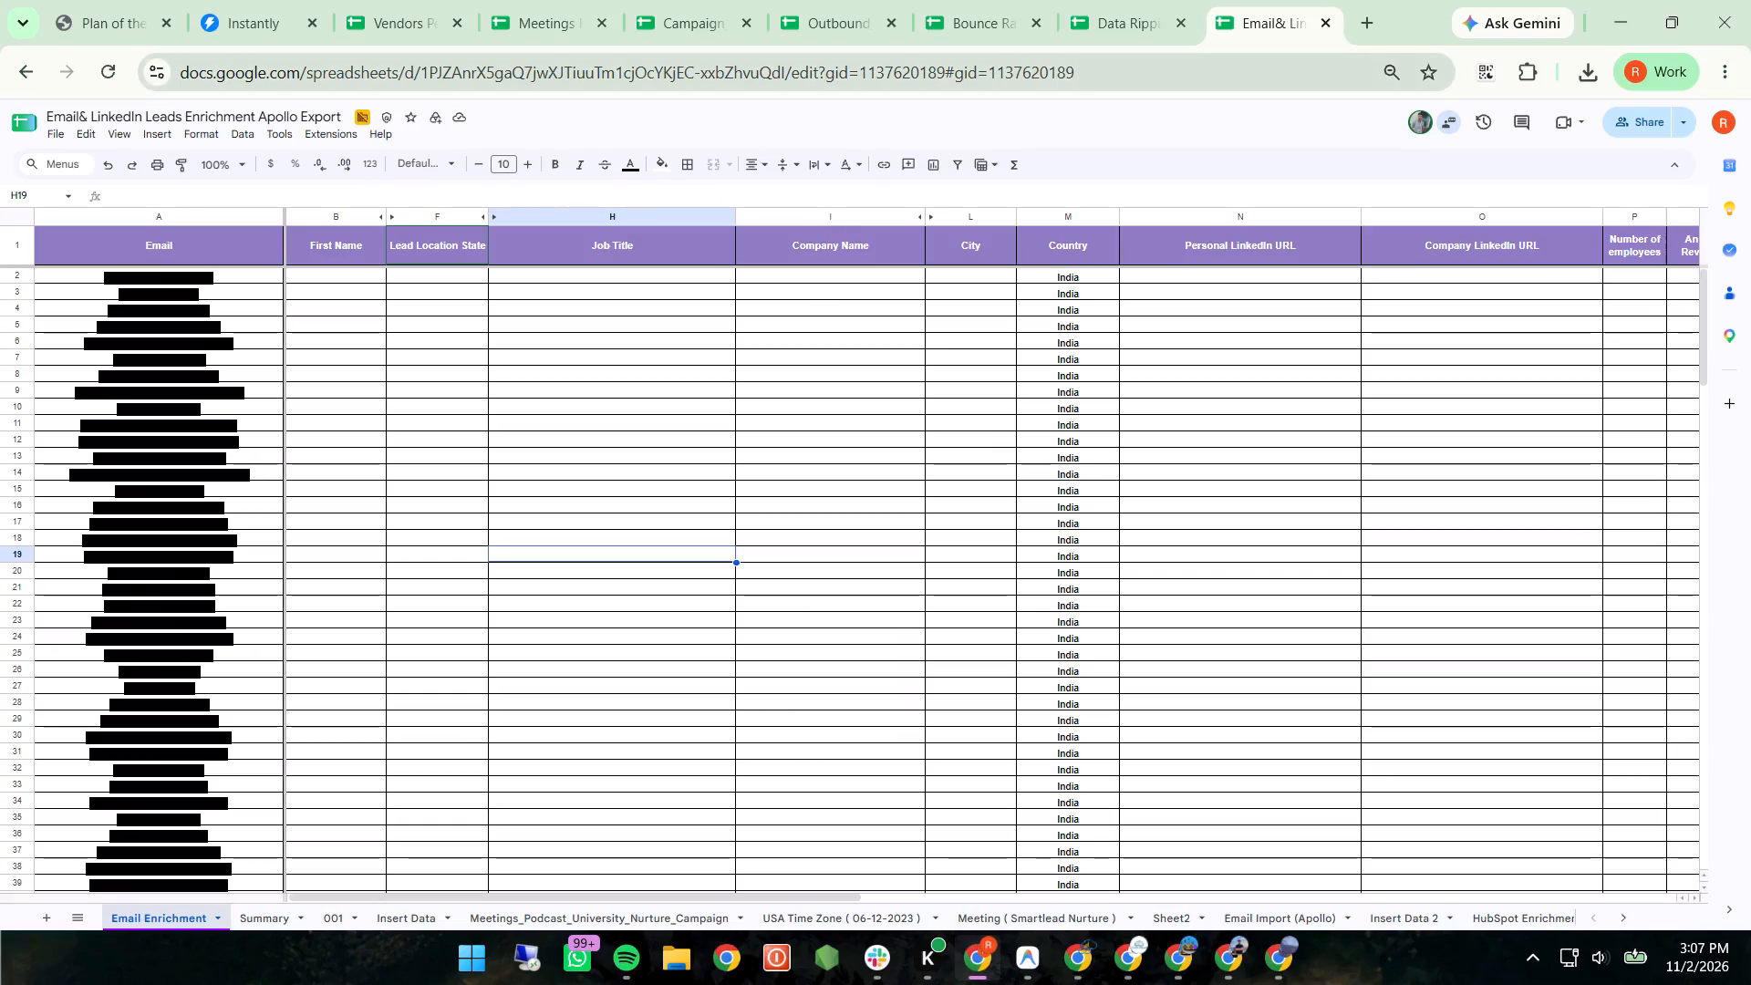
{"action": "left_click", "coordinate": [534, 10]}
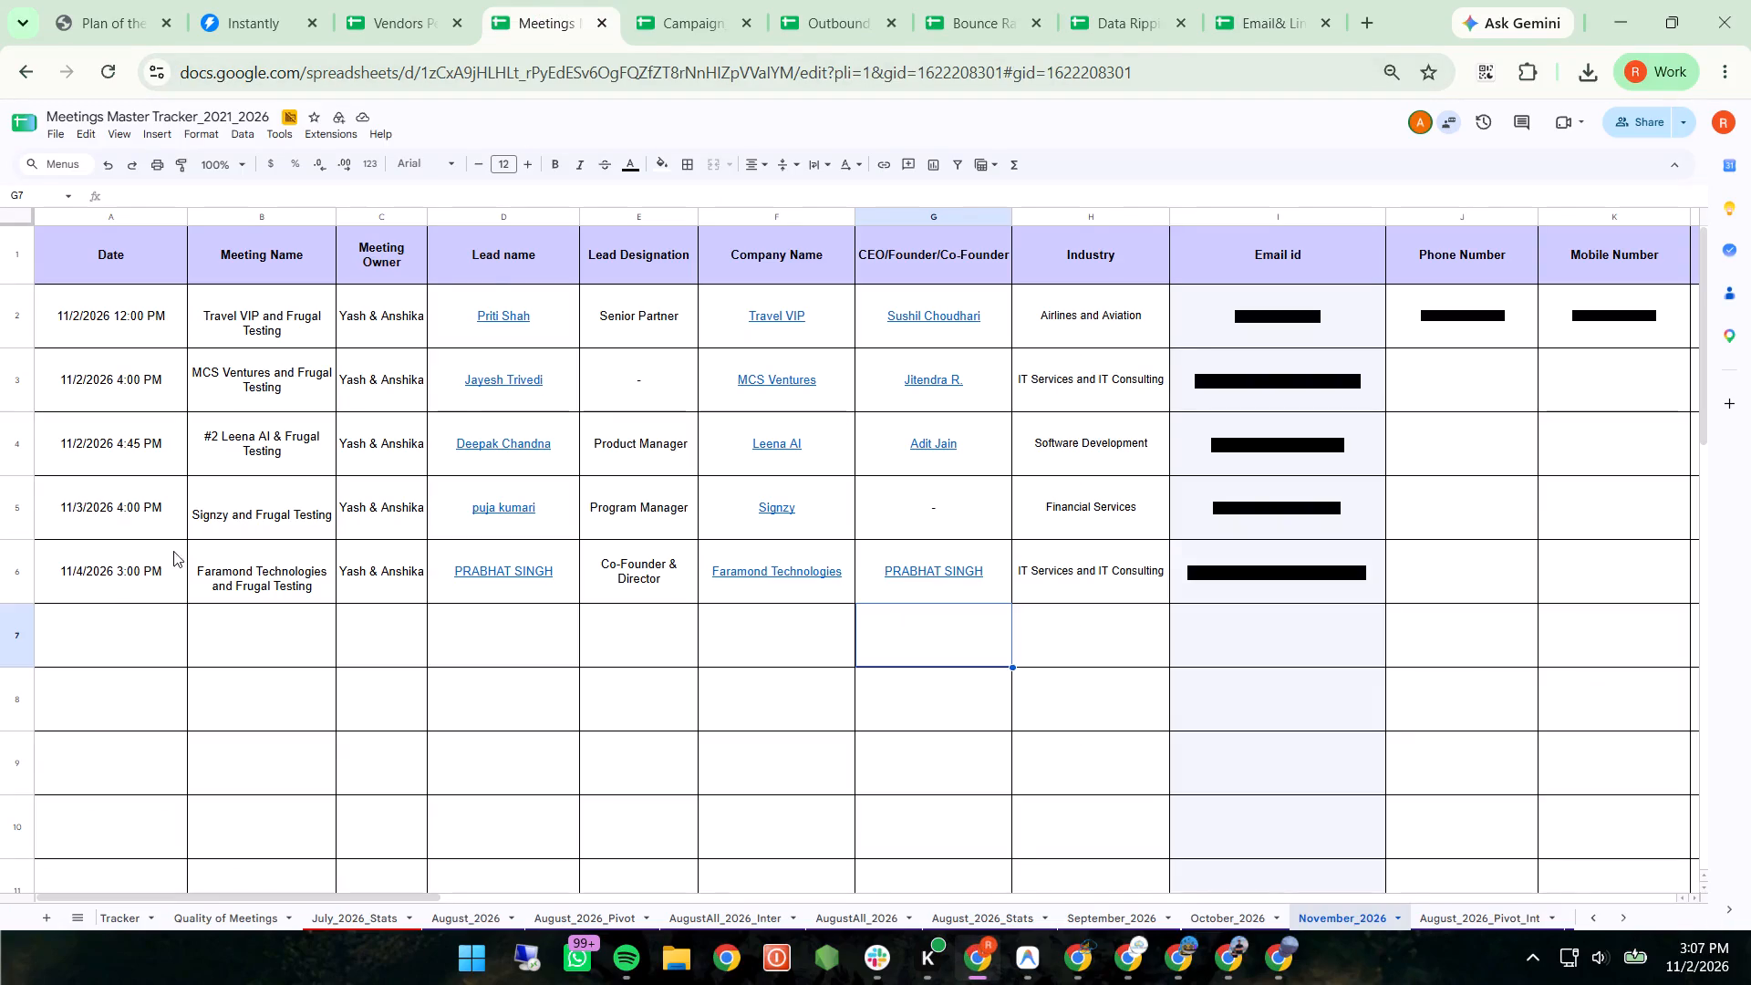
{"action": "left_click", "coordinate": [244, 638]}
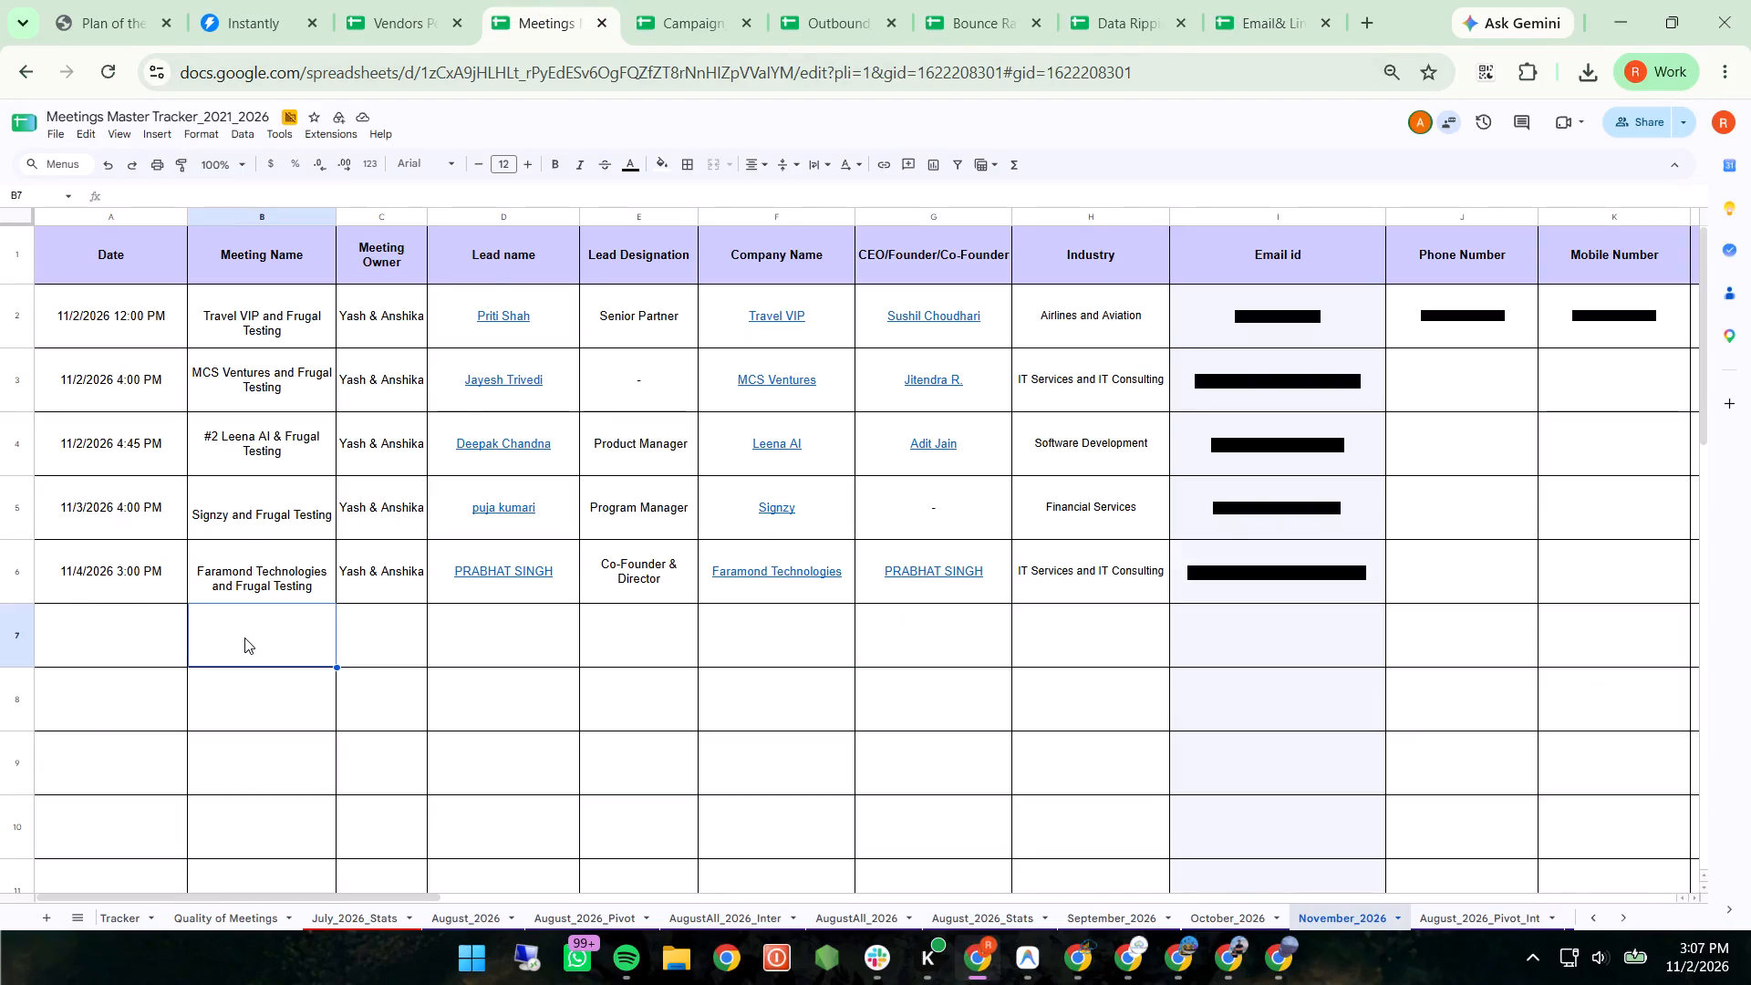
{"action": "left_click", "coordinate": [448, 633]}
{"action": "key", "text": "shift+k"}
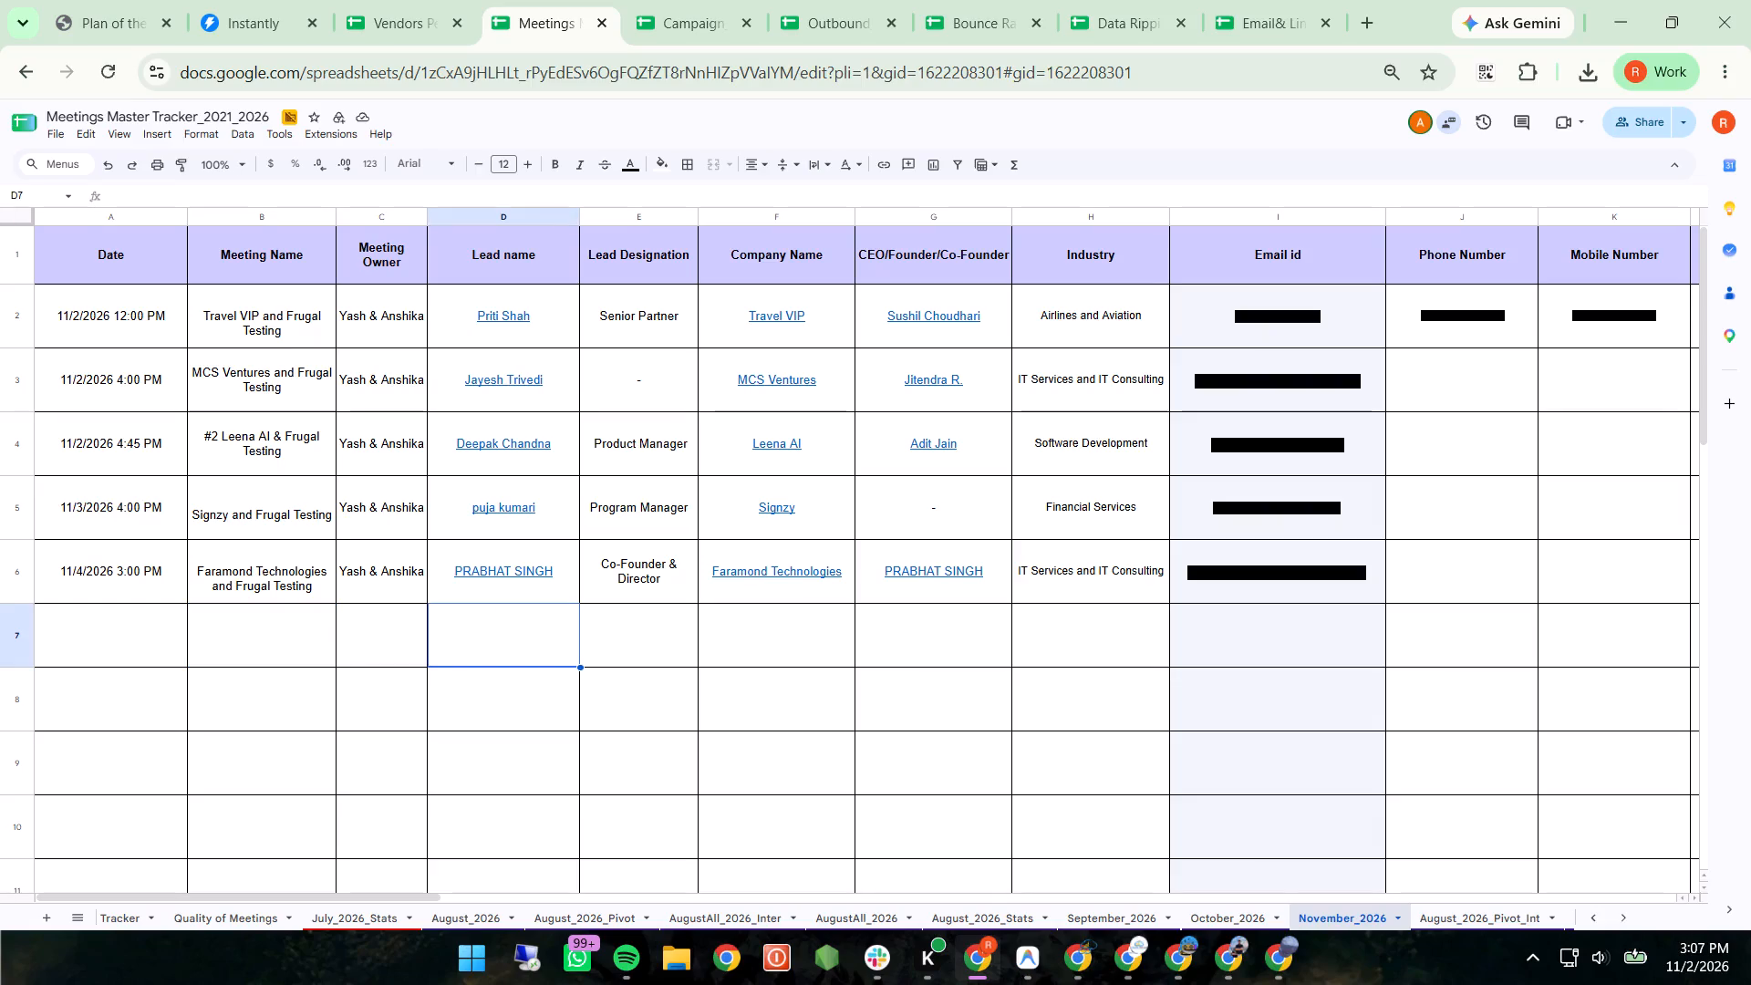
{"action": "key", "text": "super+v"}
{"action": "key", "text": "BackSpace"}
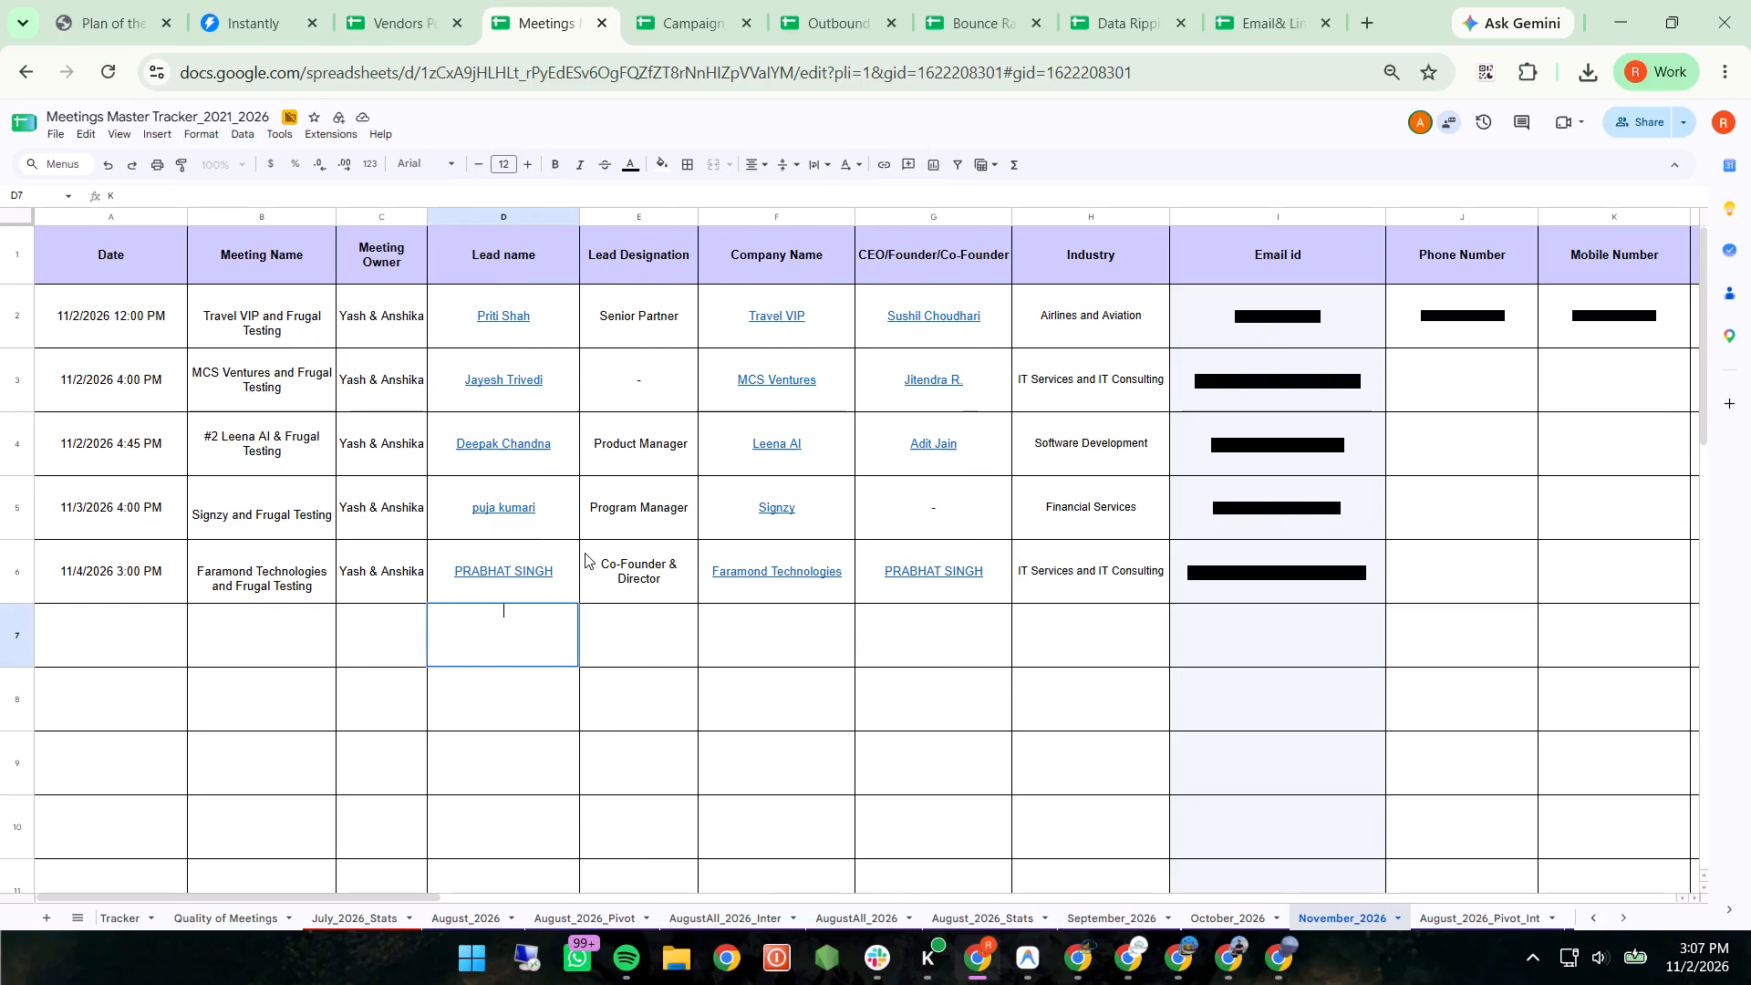
Insert the researched contact's name in row 7's Lead name cell, linked to their copied LinkedIn profile URL.
{"action": "key", "text": "ctrl+k"}
{"action": "key", "text": "super+v"}
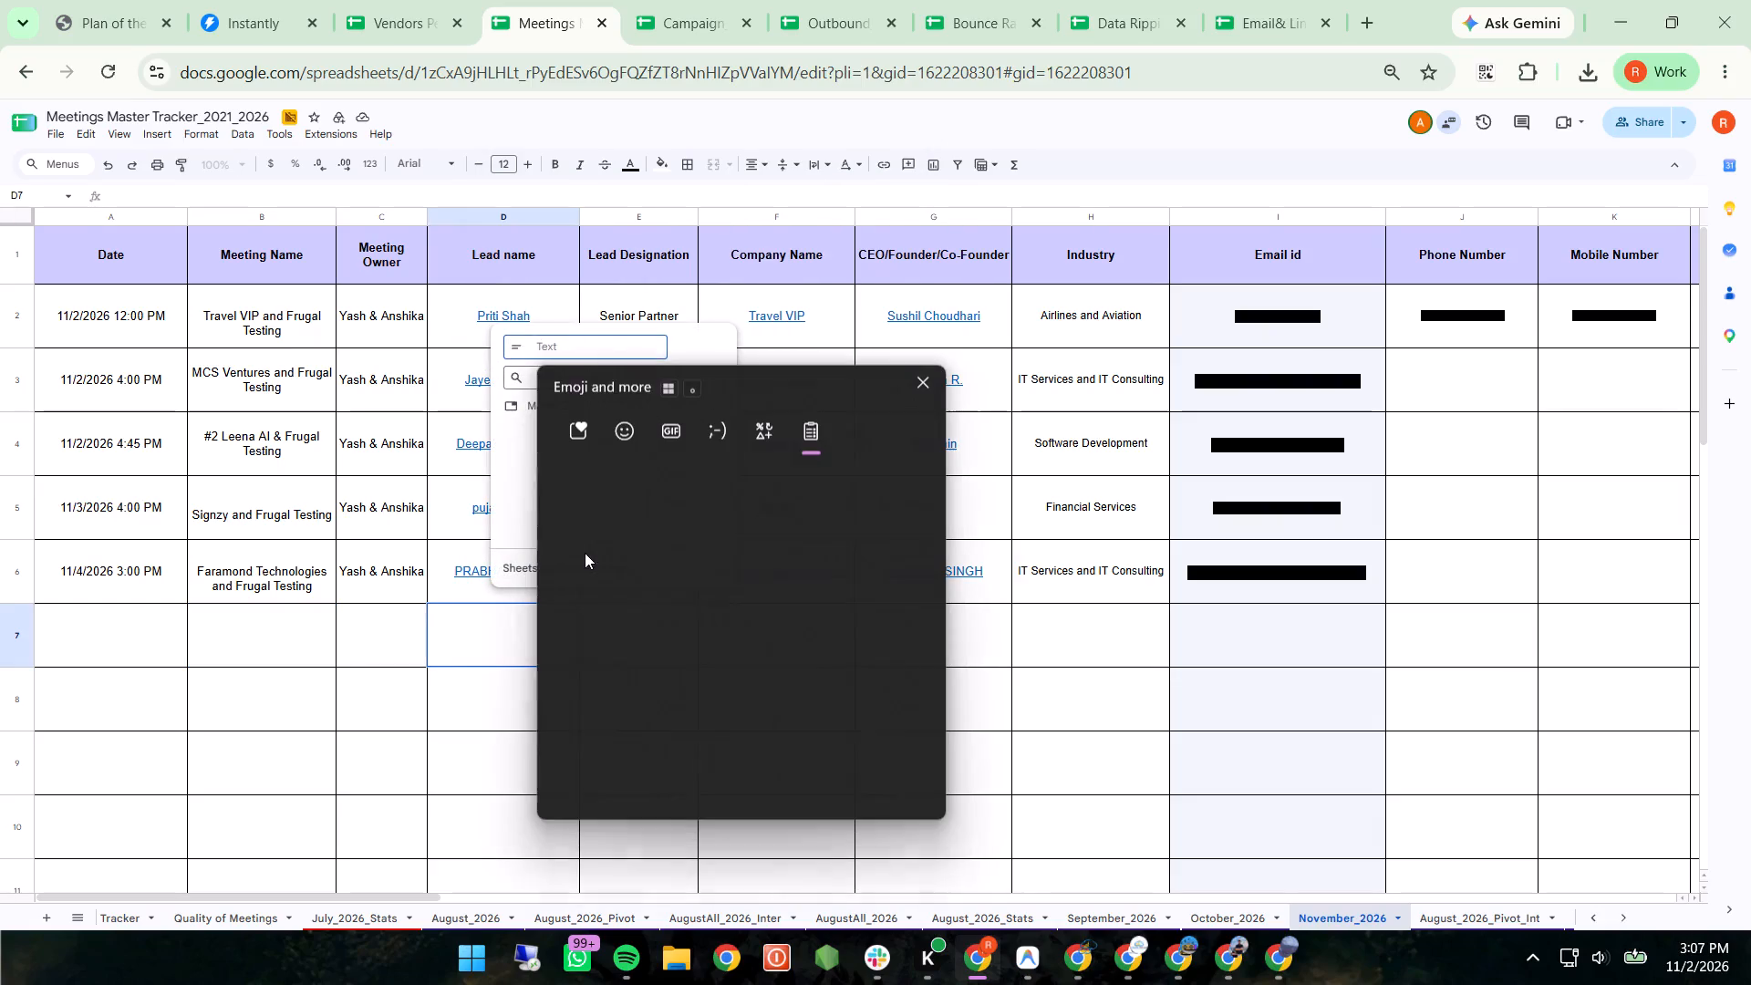
{"action": "scroll", "coordinate": [742, 626], "scroll_direction": "down", "scroll_amount": 2}
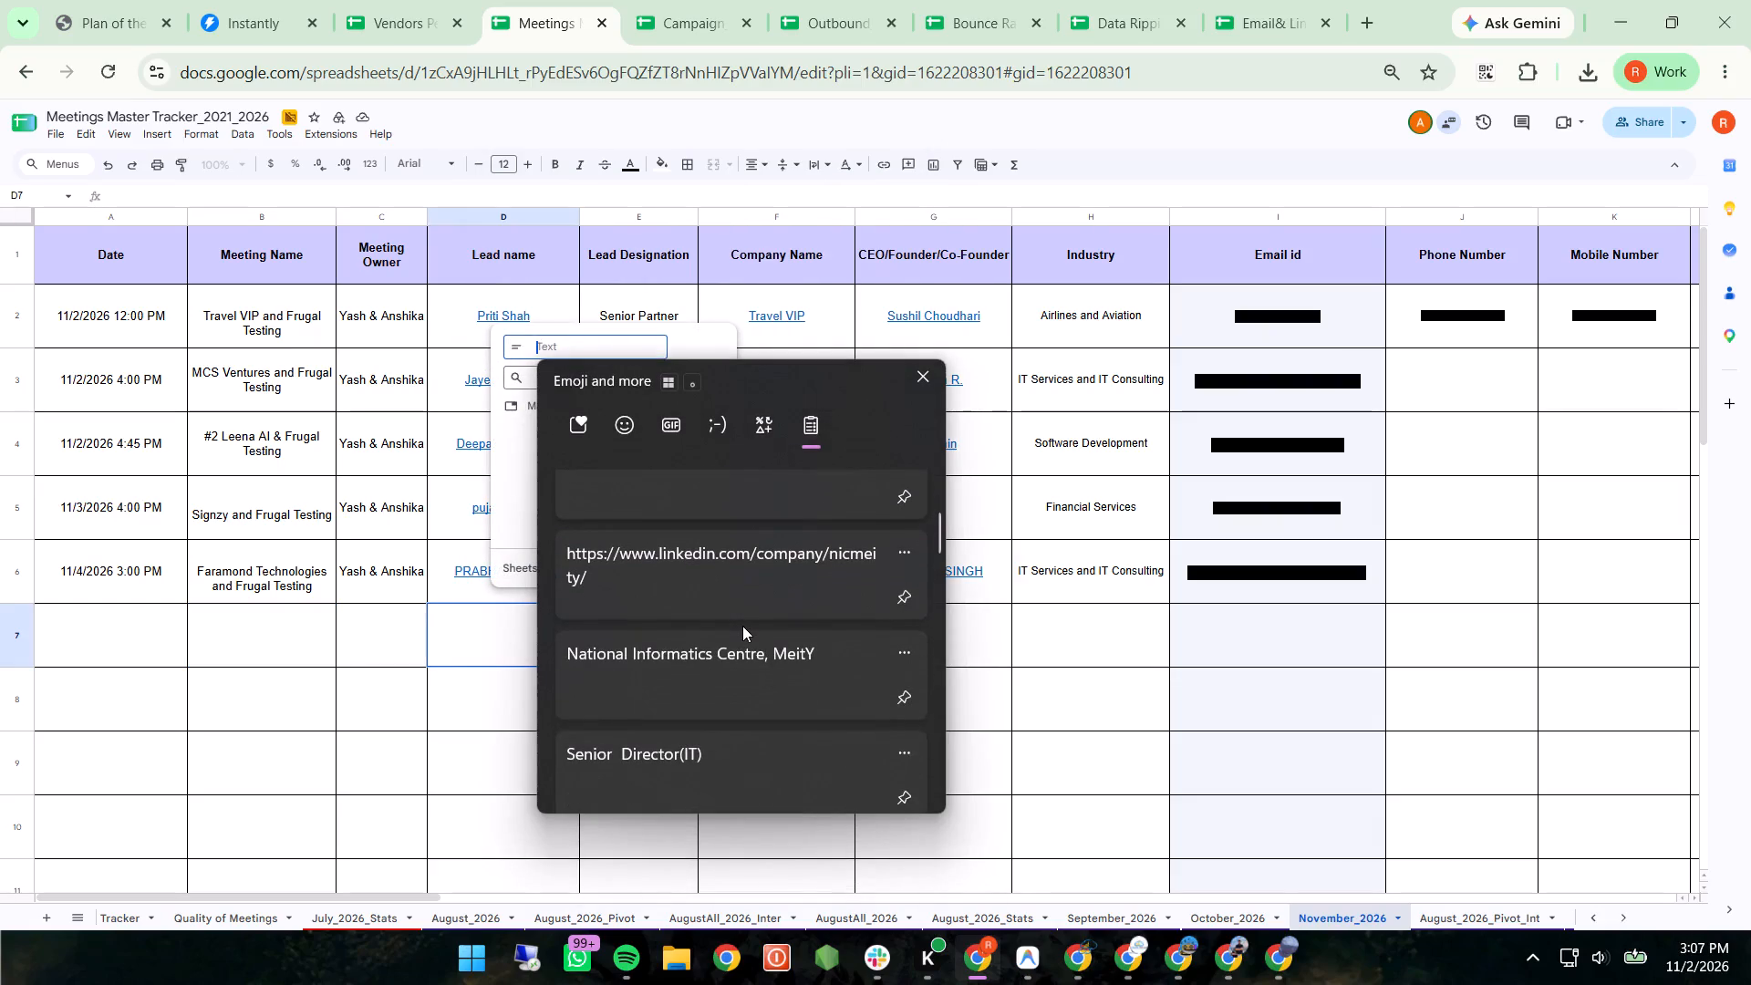
{"action": "scroll", "coordinate": [742, 626], "scroll_direction": "down", "scroll_amount": 2}
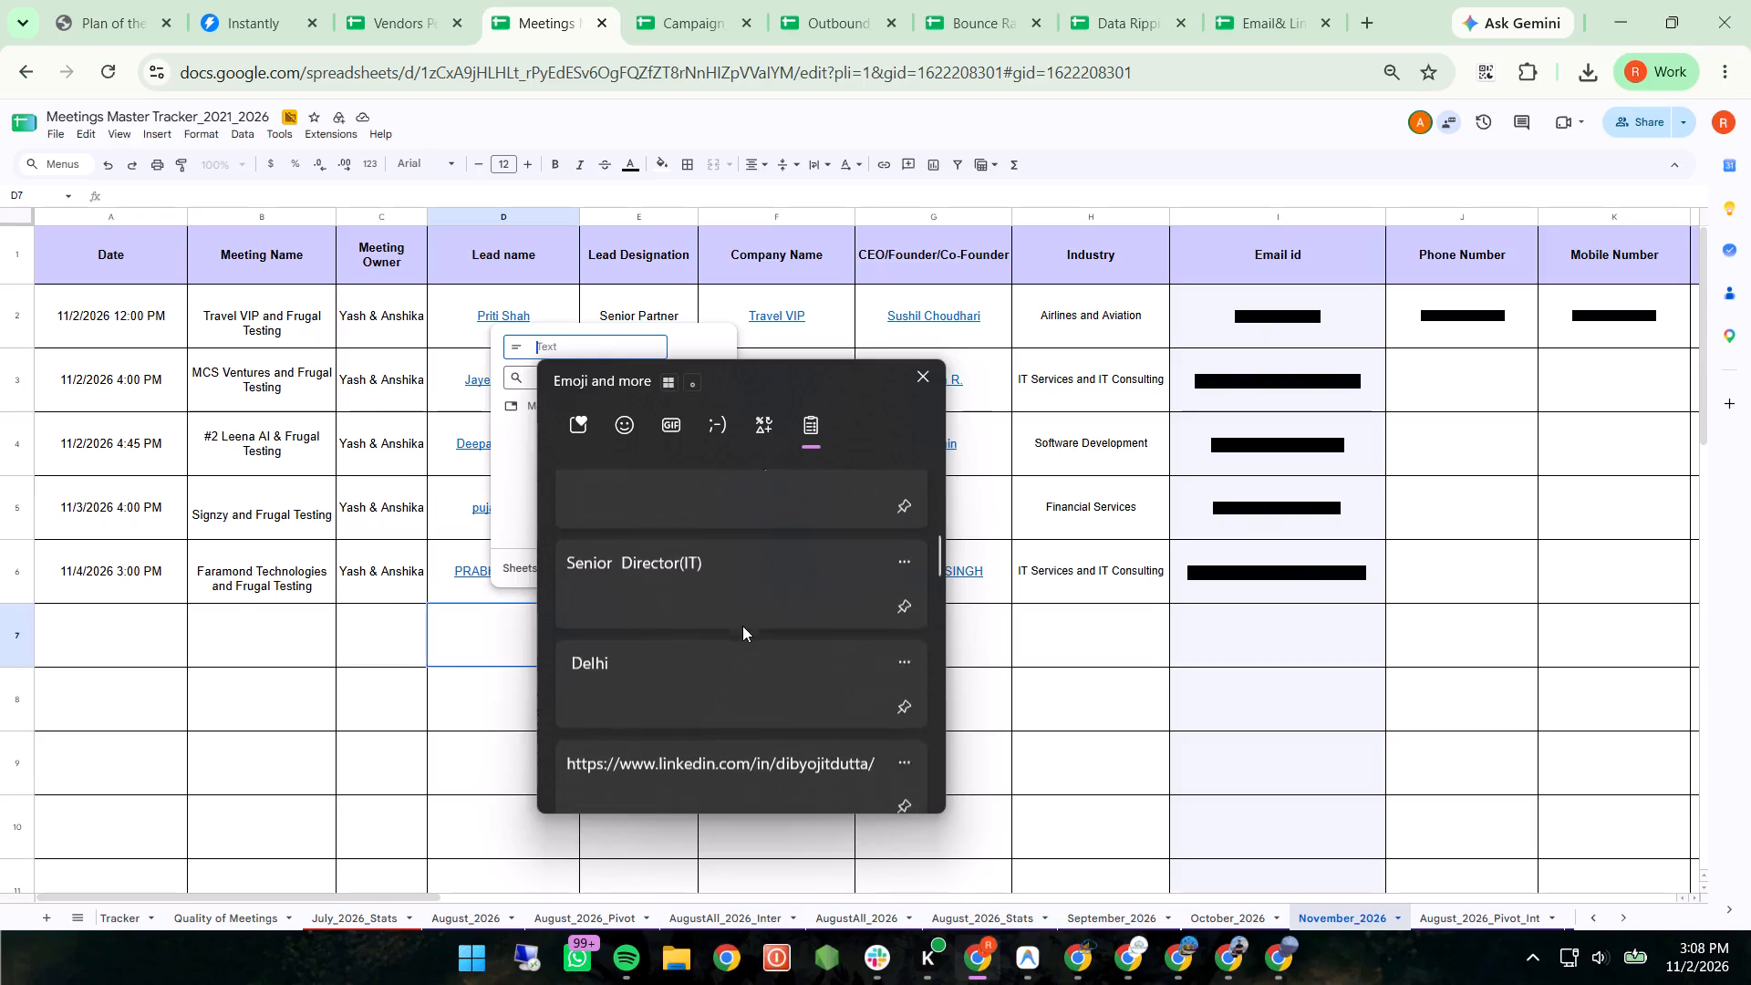
{"action": "scroll", "coordinate": [742, 626], "scroll_direction": "down", "scroll_amount": 3}
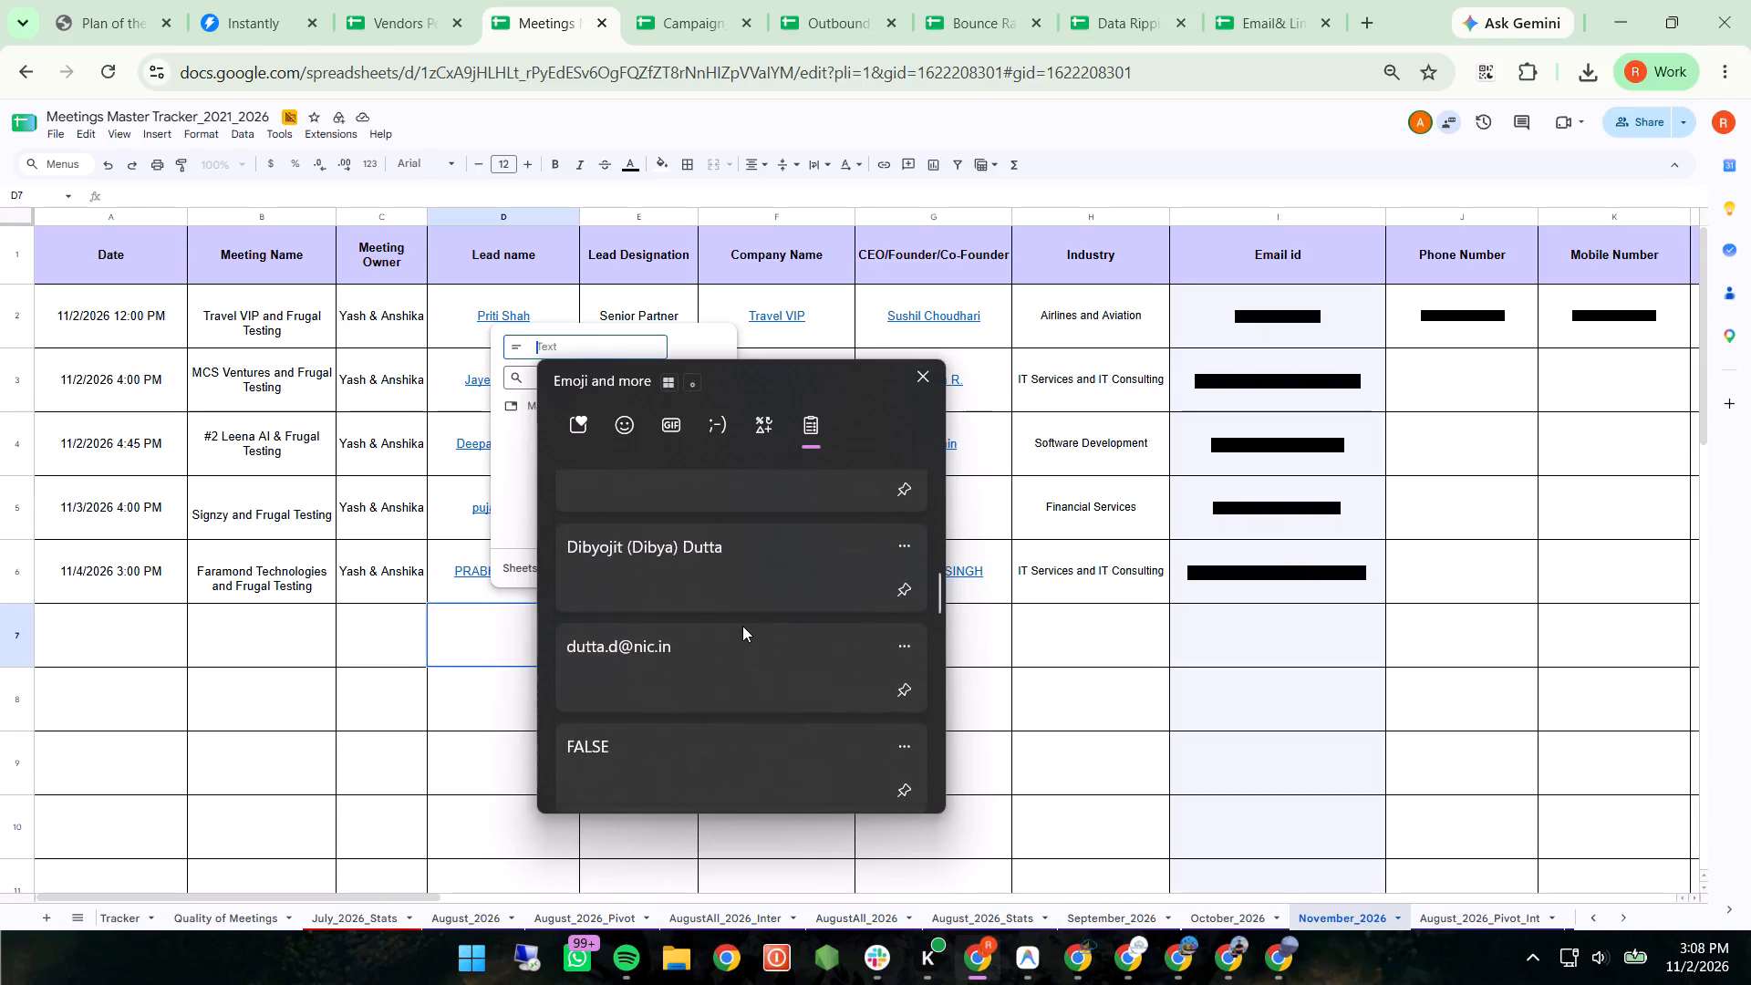
{"action": "scroll", "coordinate": [742, 626], "scroll_direction": "up", "scroll_amount": 1}
{"action": "left_click", "coordinate": [742, 626]}
{"action": "key", "text": "ctrl+v"}
{"action": "left_click", "coordinate": [612, 377]}
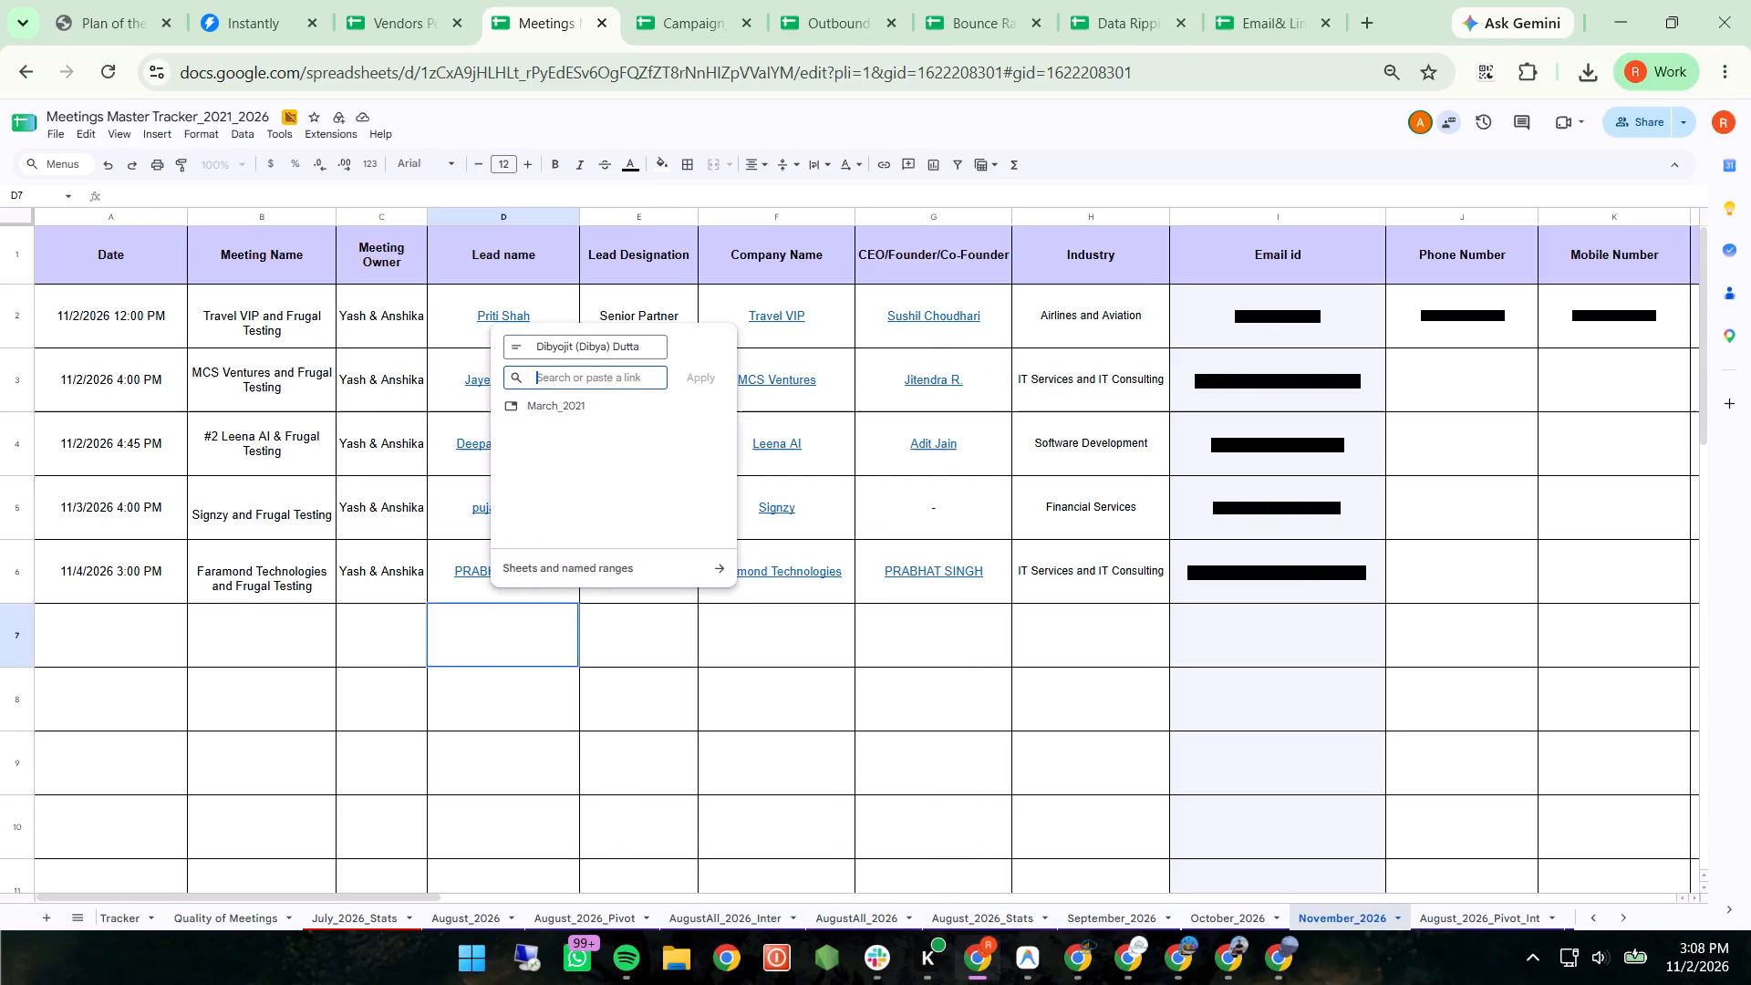
{"action": "key", "text": "super+v"}
{"action": "scroll", "coordinate": [697, 700], "scroll_direction": "down", "scroll_amount": 3}
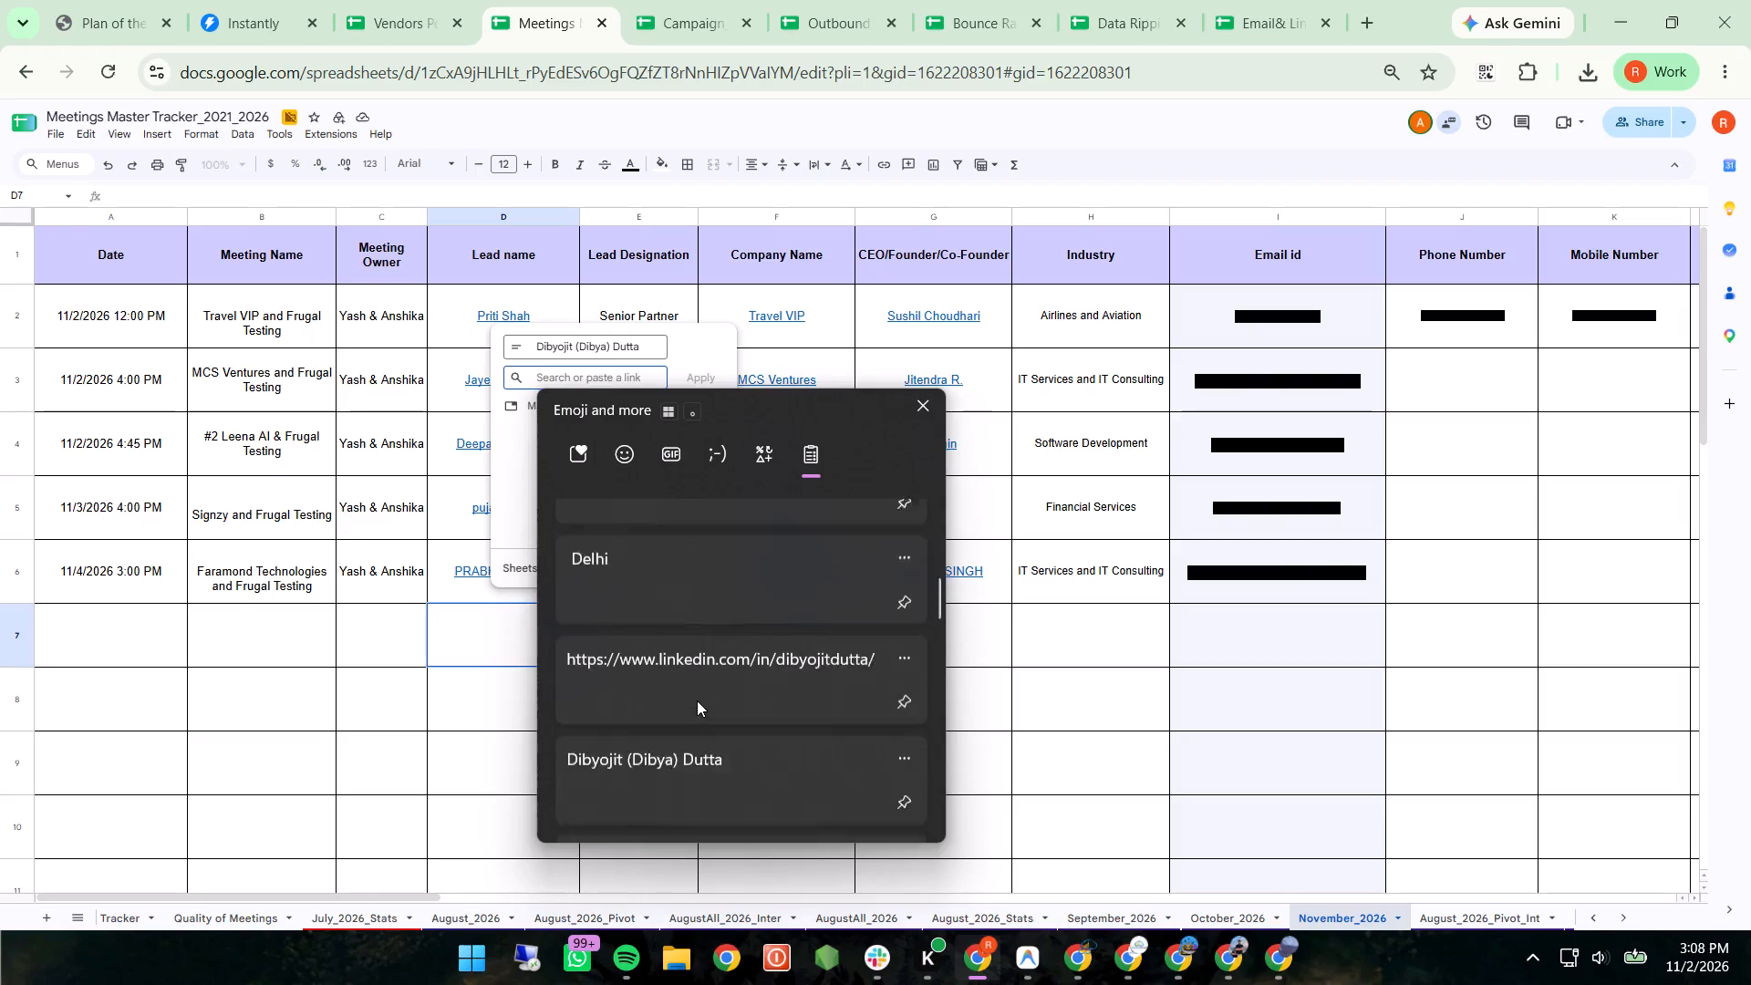
{"action": "scroll", "coordinate": [697, 700], "scroll_direction": "down", "scroll_amount": 1}
{"action": "left_click", "coordinate": [698, 581]}
{"action": "key", "text": "ctrl+v"}
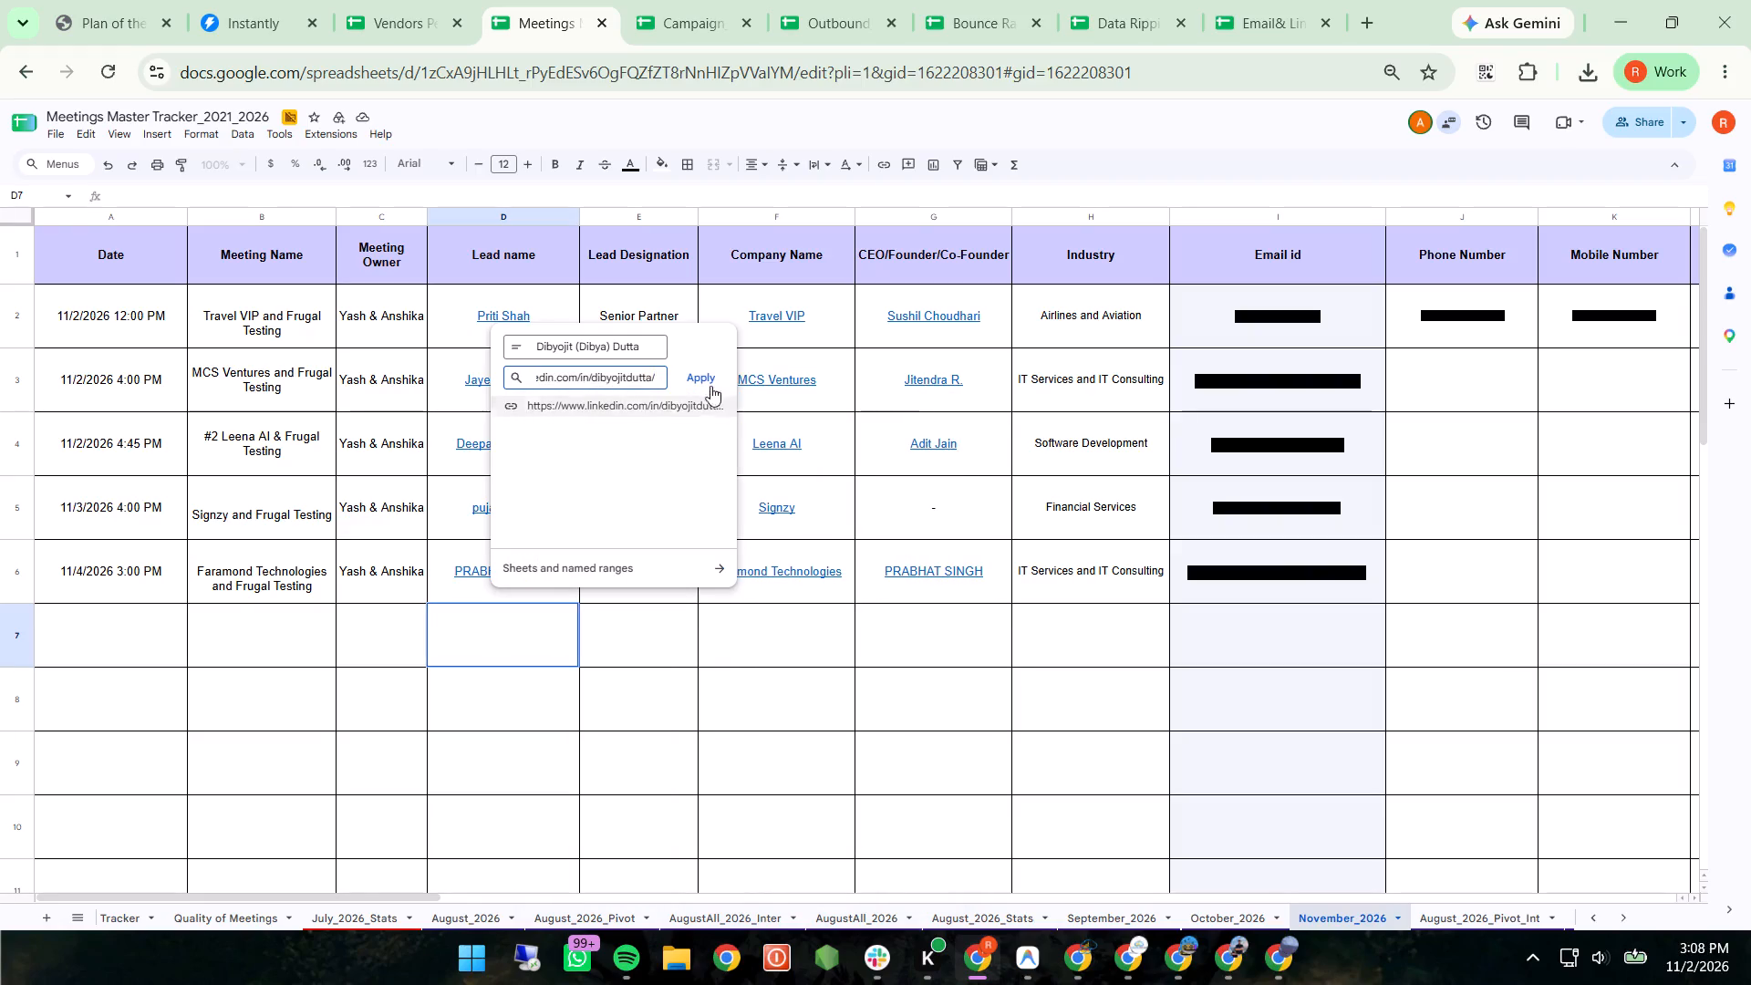
{"action": "left_click", "coordinate": [708, 378]}
{"action": "left_click", "coordinate": [772, 639]}
Enter the copied job title Senior Director(IT) as row 7's Lead Designation.
{"action": "left_click", "coordinate": [617, 638]}
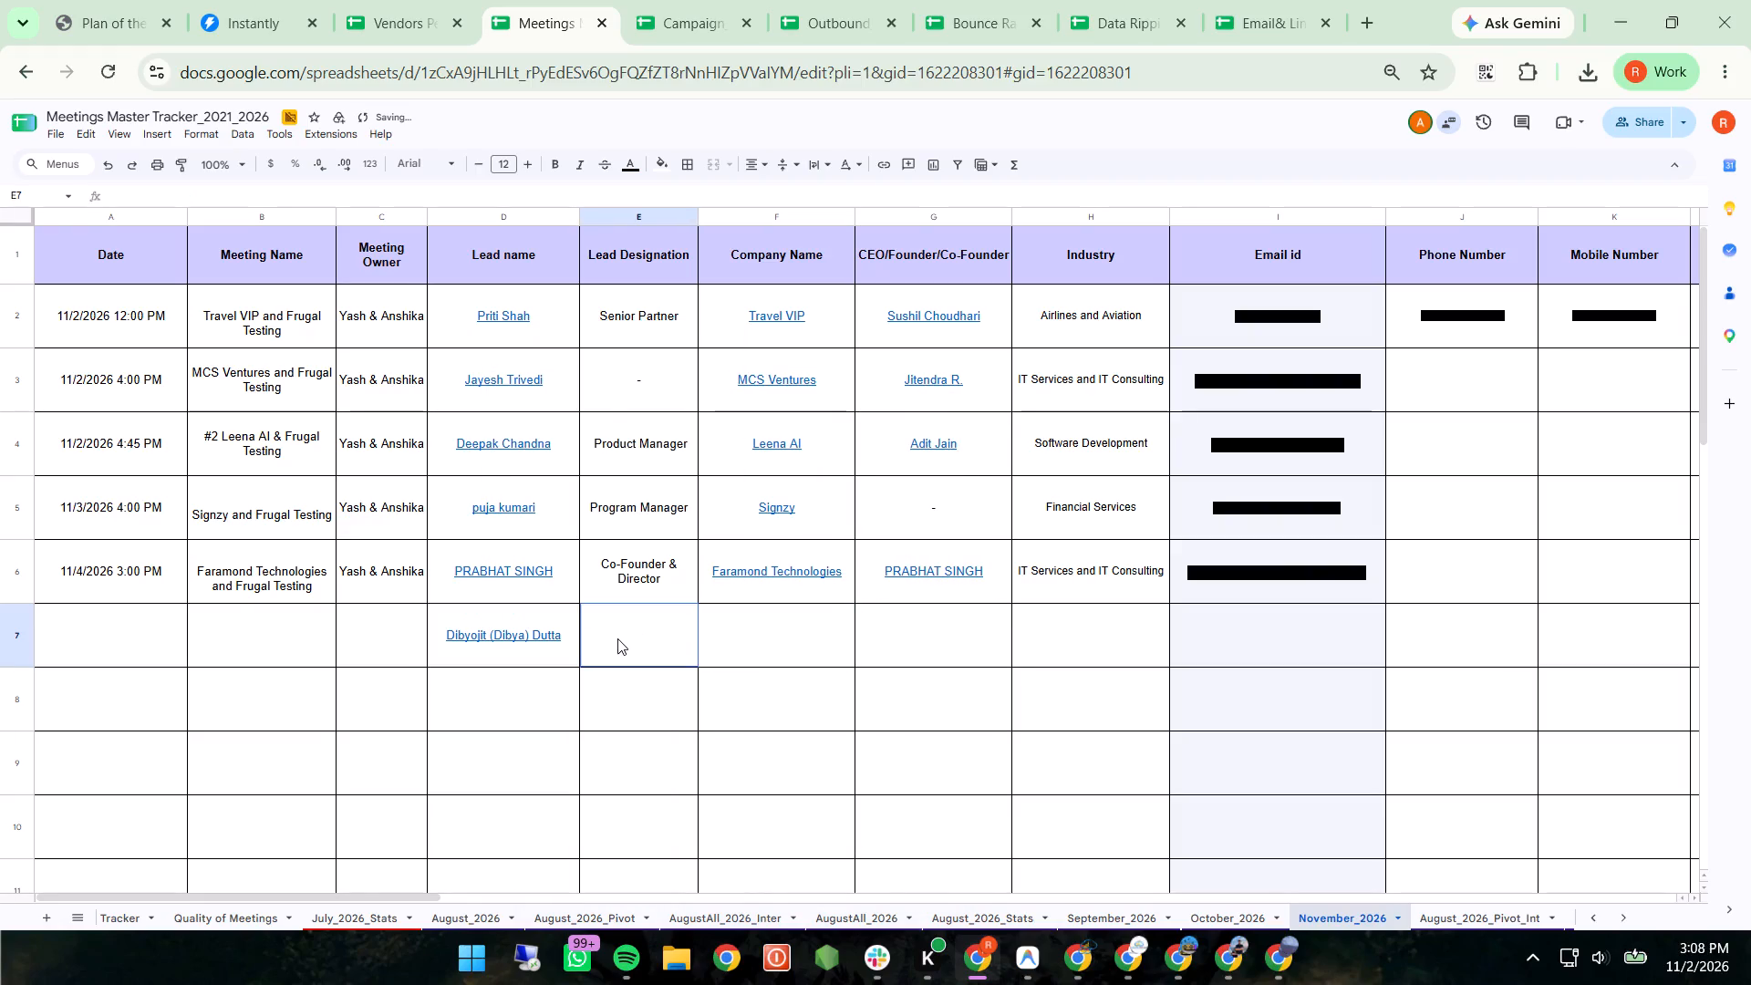
{"action": "key", "text": "super+v"}
{"action": "scroll", "coordinate": [135, 378], "scroll_direction": "down", "scroll_amount": 2}
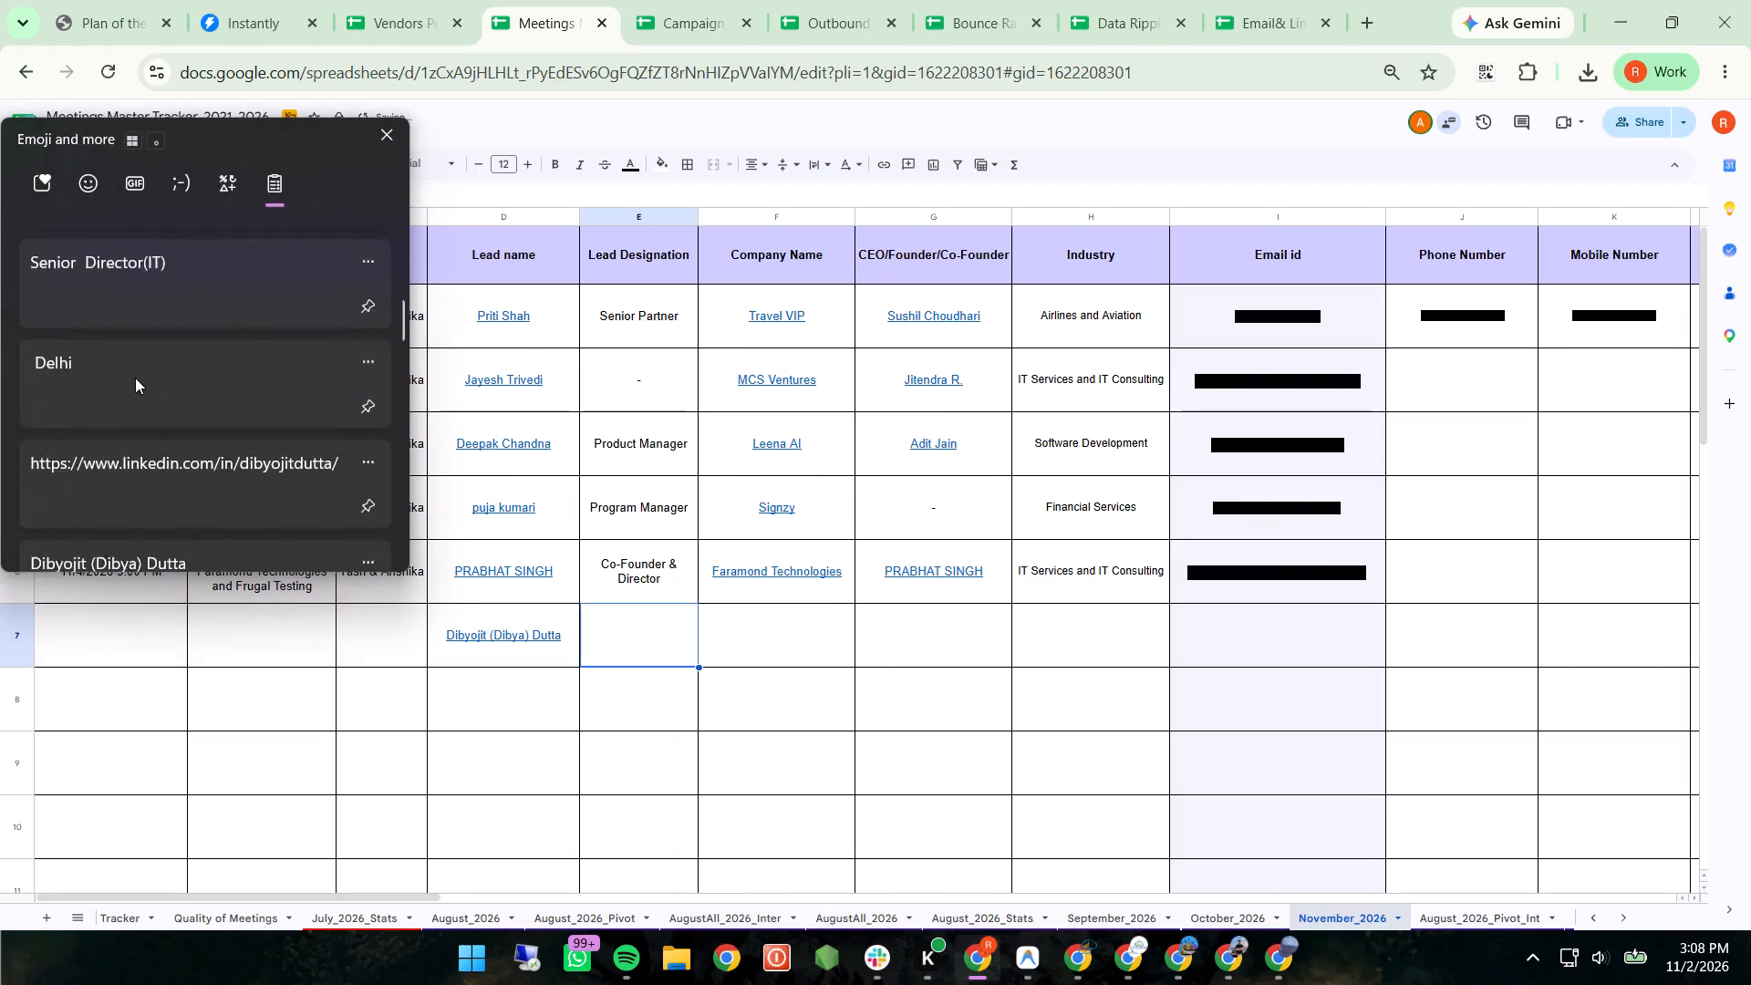
{"action": "scroll", "coordinate": [135, 378], "scroll_direction": "down", "scroll_amount": 1}
{"action": "left_click", "coordinate": [140, 276]}
{"action": "key", "text": "ctrl+v"}
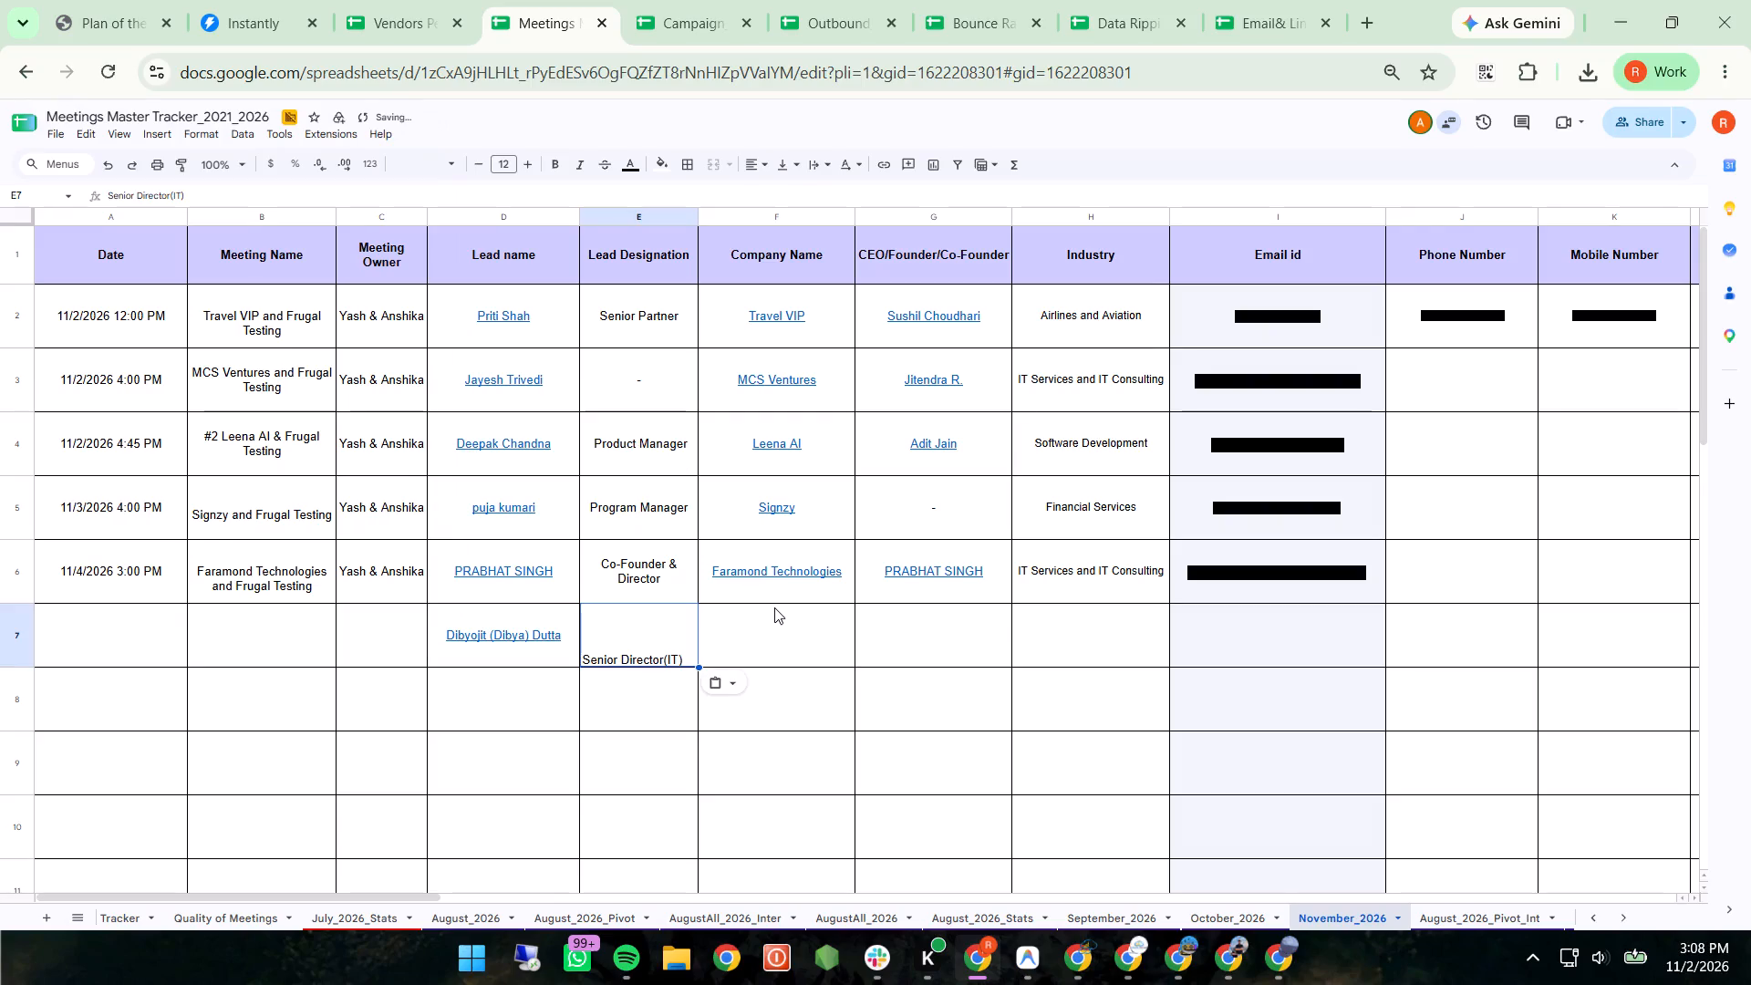
{"action": "left_click", "coordinate": [774, 607]}
{"action": "key", "text": "ctrl+k"}
{"action": "key", "text": "super+v"}
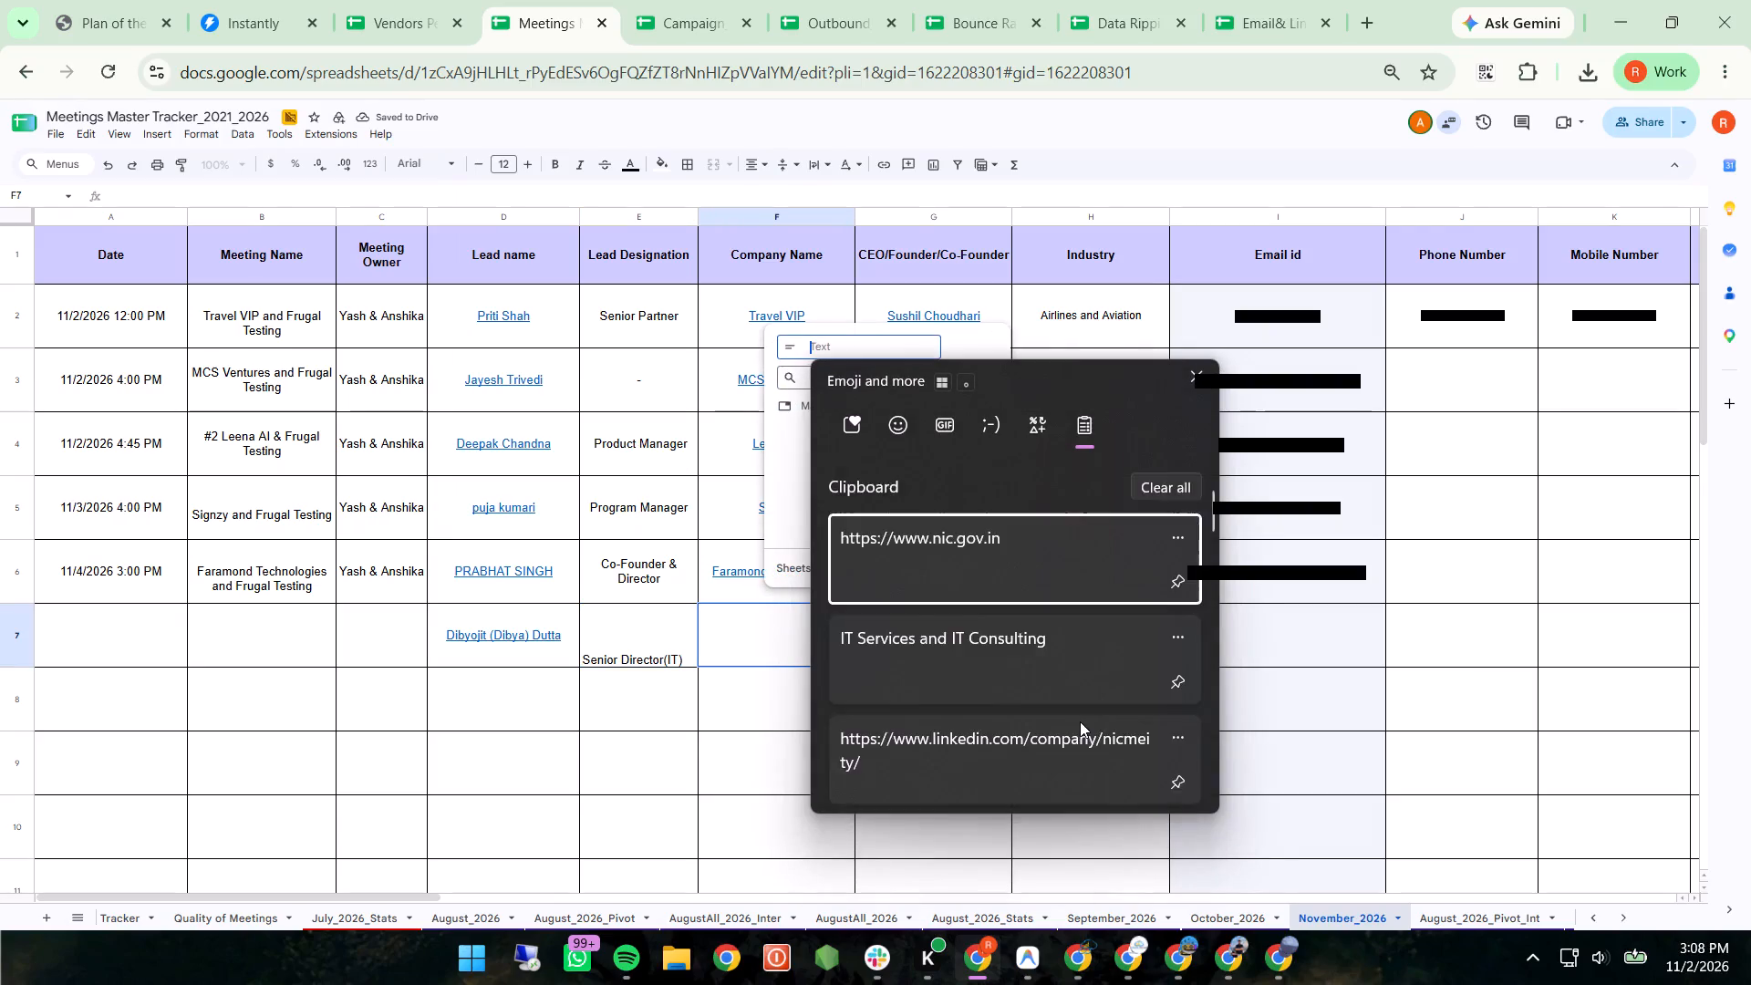
{"action": "scroll", "coordinate": [1080, 721], "scroll_direction": "down", "scroll_amount": 2}
{"action": "left_click", "coordinate": [1000, 569]}
{"action": "key", "text": "ctrl+v"}
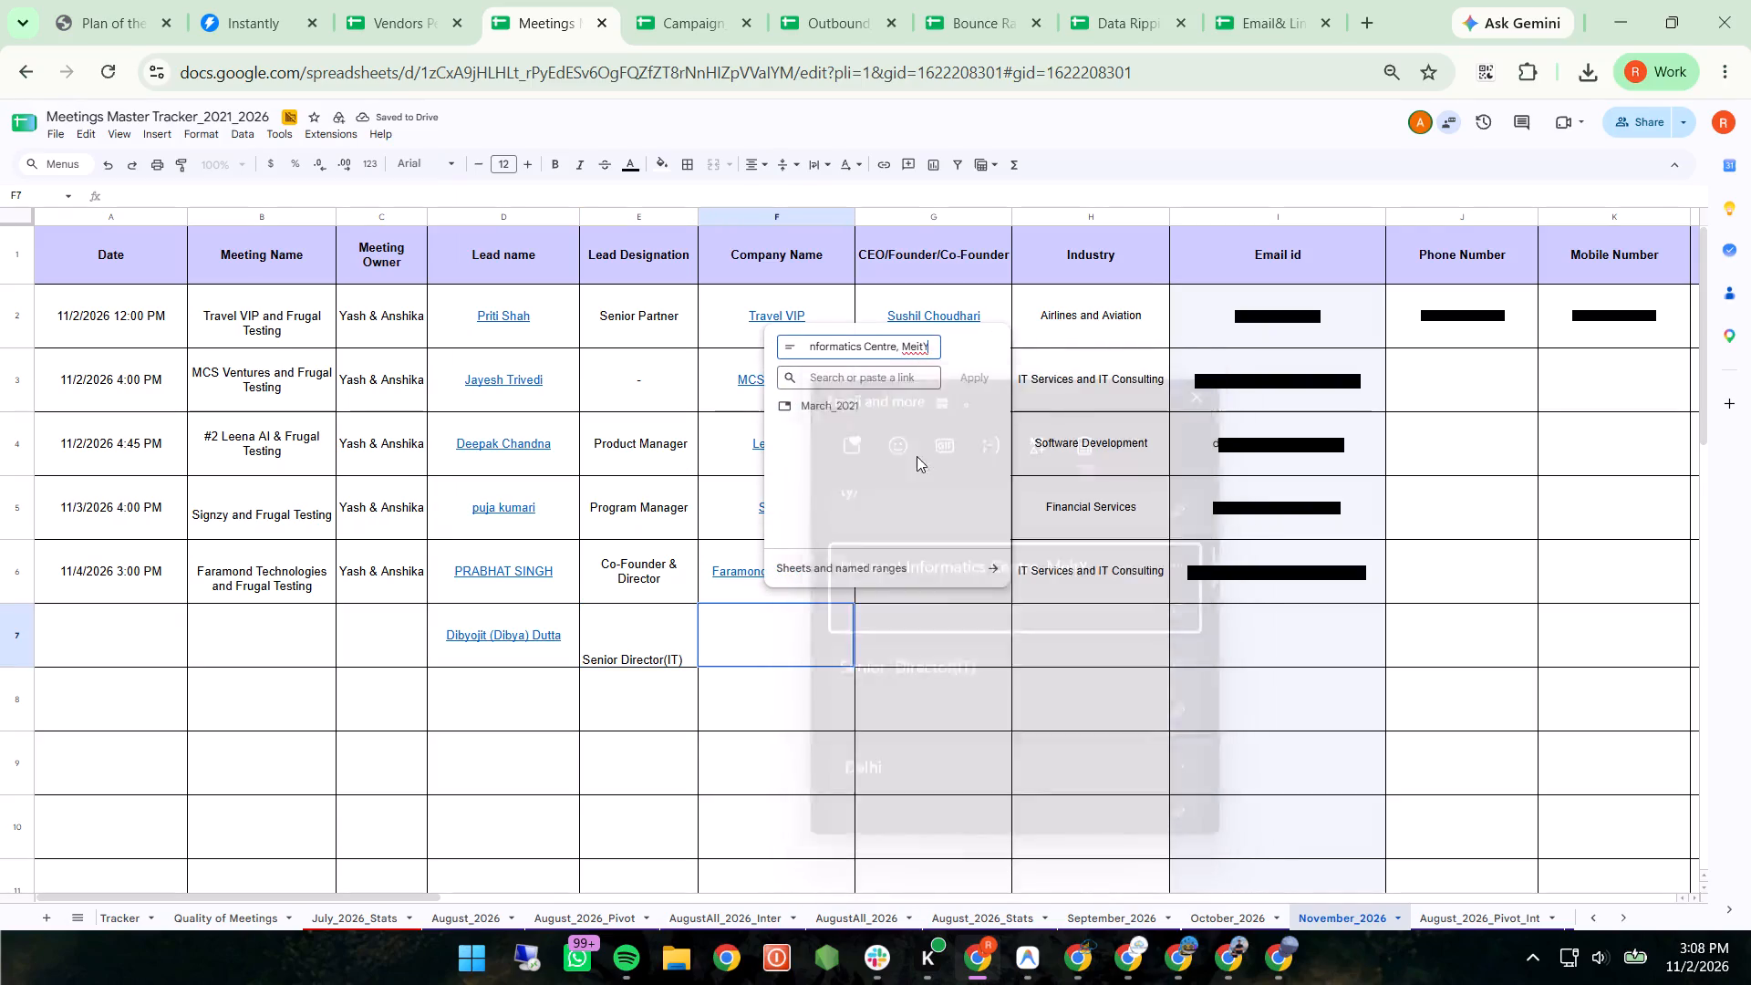
{"action": "left_click", "coordinate": [868, 382]}
{"action": "key", "text": "super+v"}
{"action": "scroll", "coordinate": [945, 634], "scroll_direction": "down", "scroll_amount": 3}
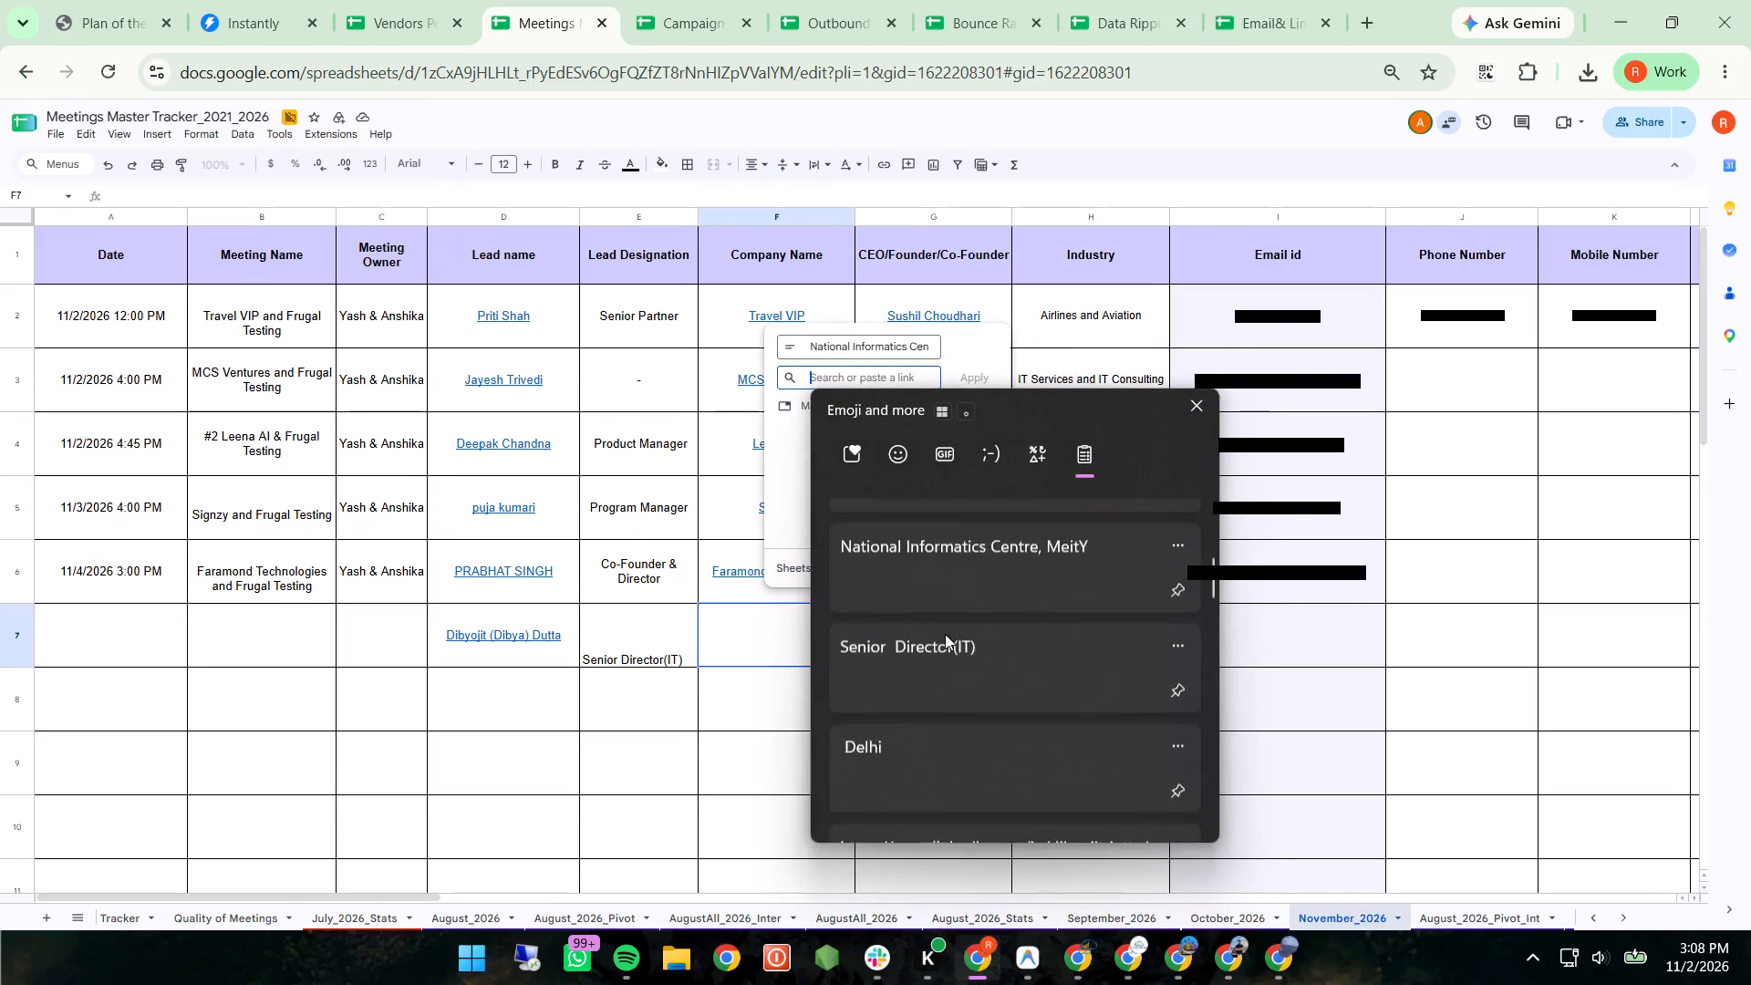
{"action": "scroll", "coordinate": [945, 634], "scroll_direction": "up", "scroll_amount": 2}
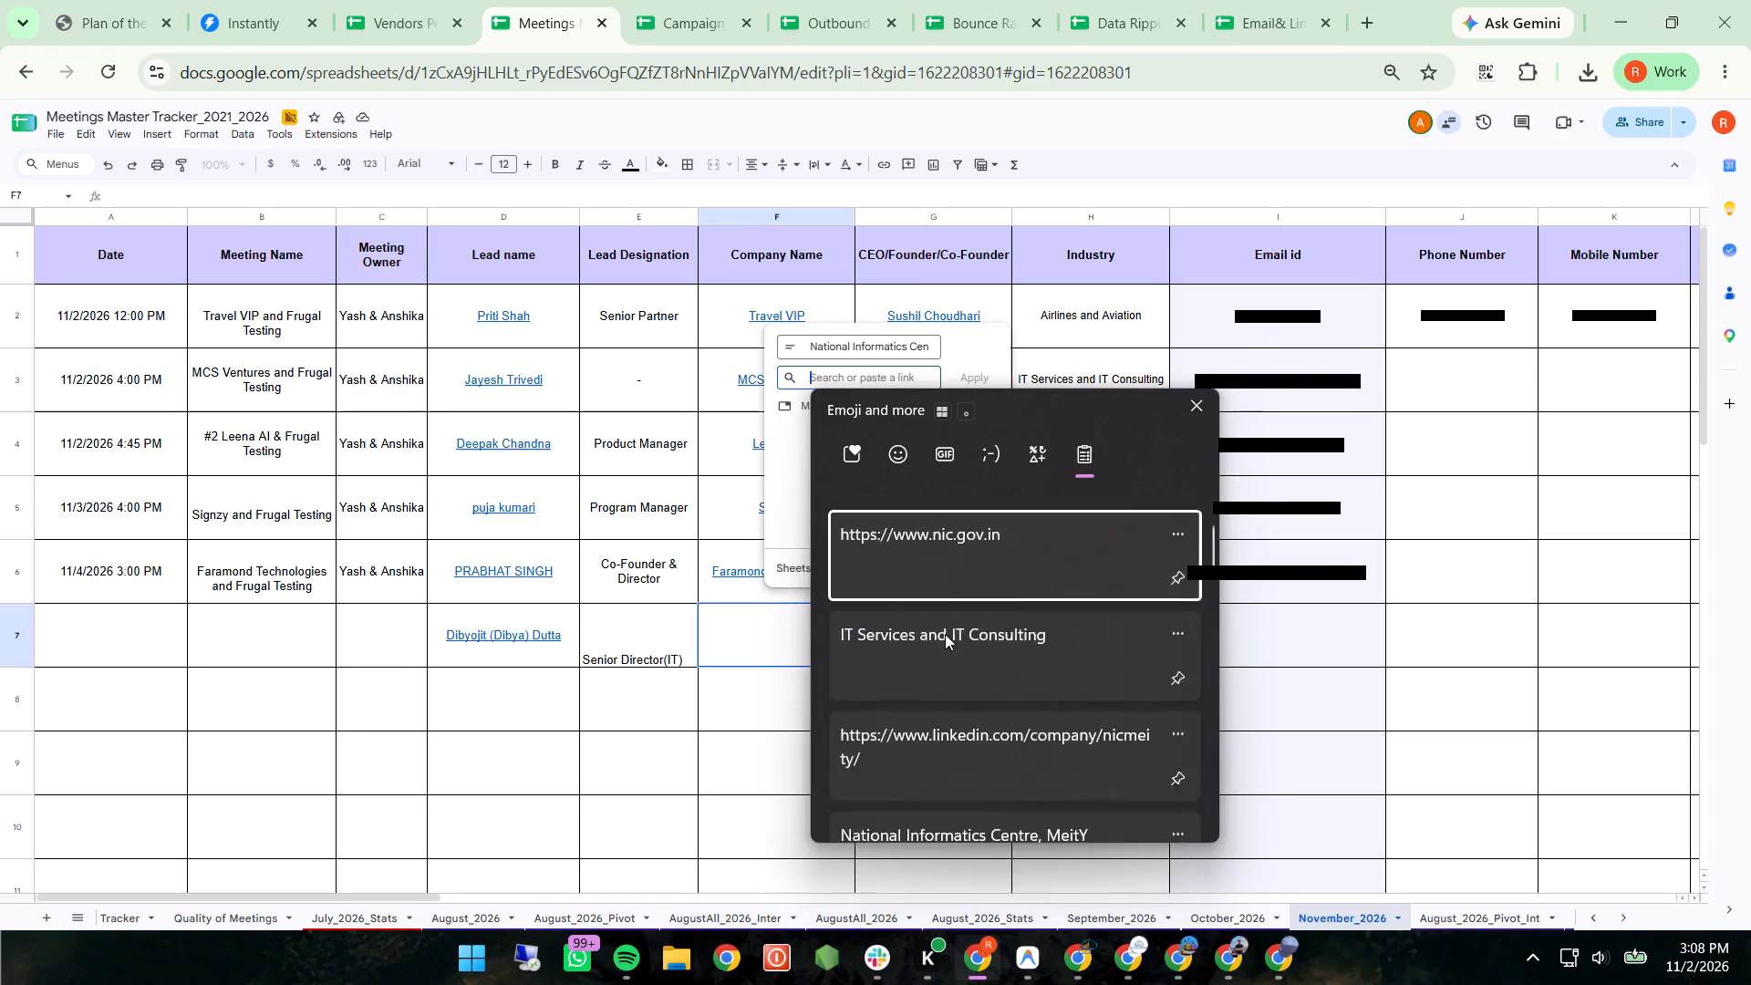
{"action": "scroll", "coordinate": [945, 634], "scroll_direction": "up", "scroll_amount": 1}
{"action": "scroll", "coordinate": [945, 634], "scroll_direction": "down", "scroll_amount": 1}
{"action": "left_click", "coordinate": [952, 745]}
{"action": "key", "text": "ctrl+v"}
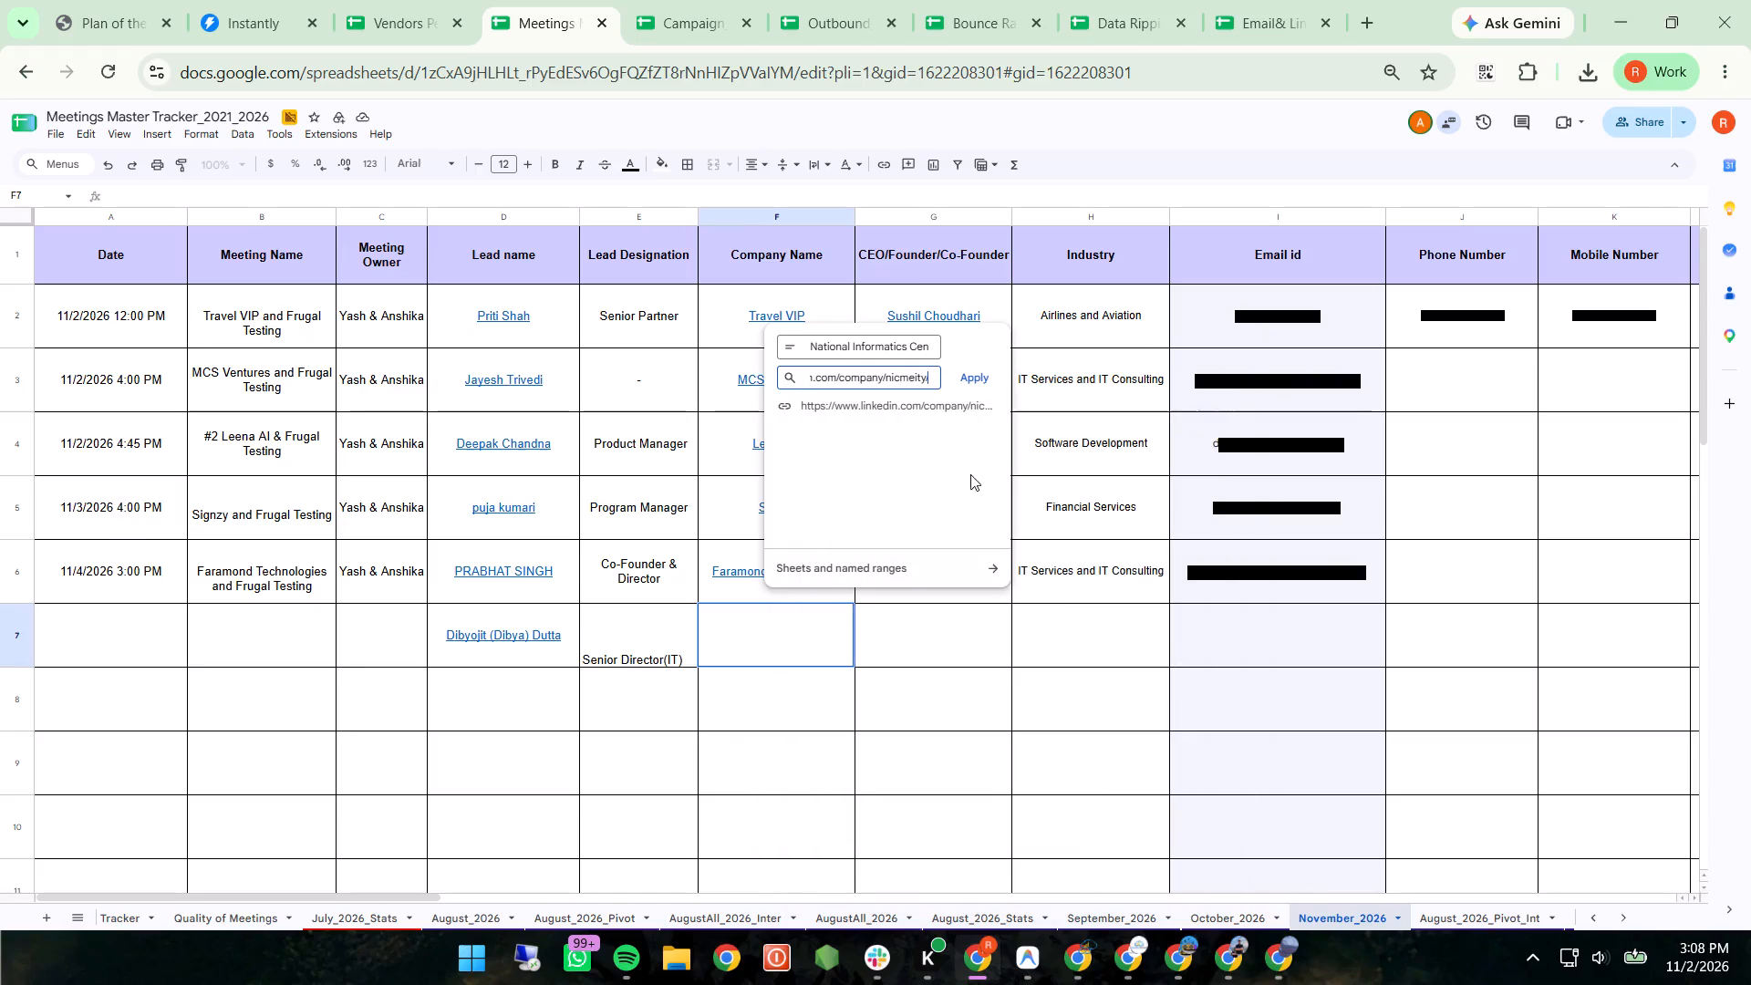
{"action": "left_click", "coordinate": [983, 388]}
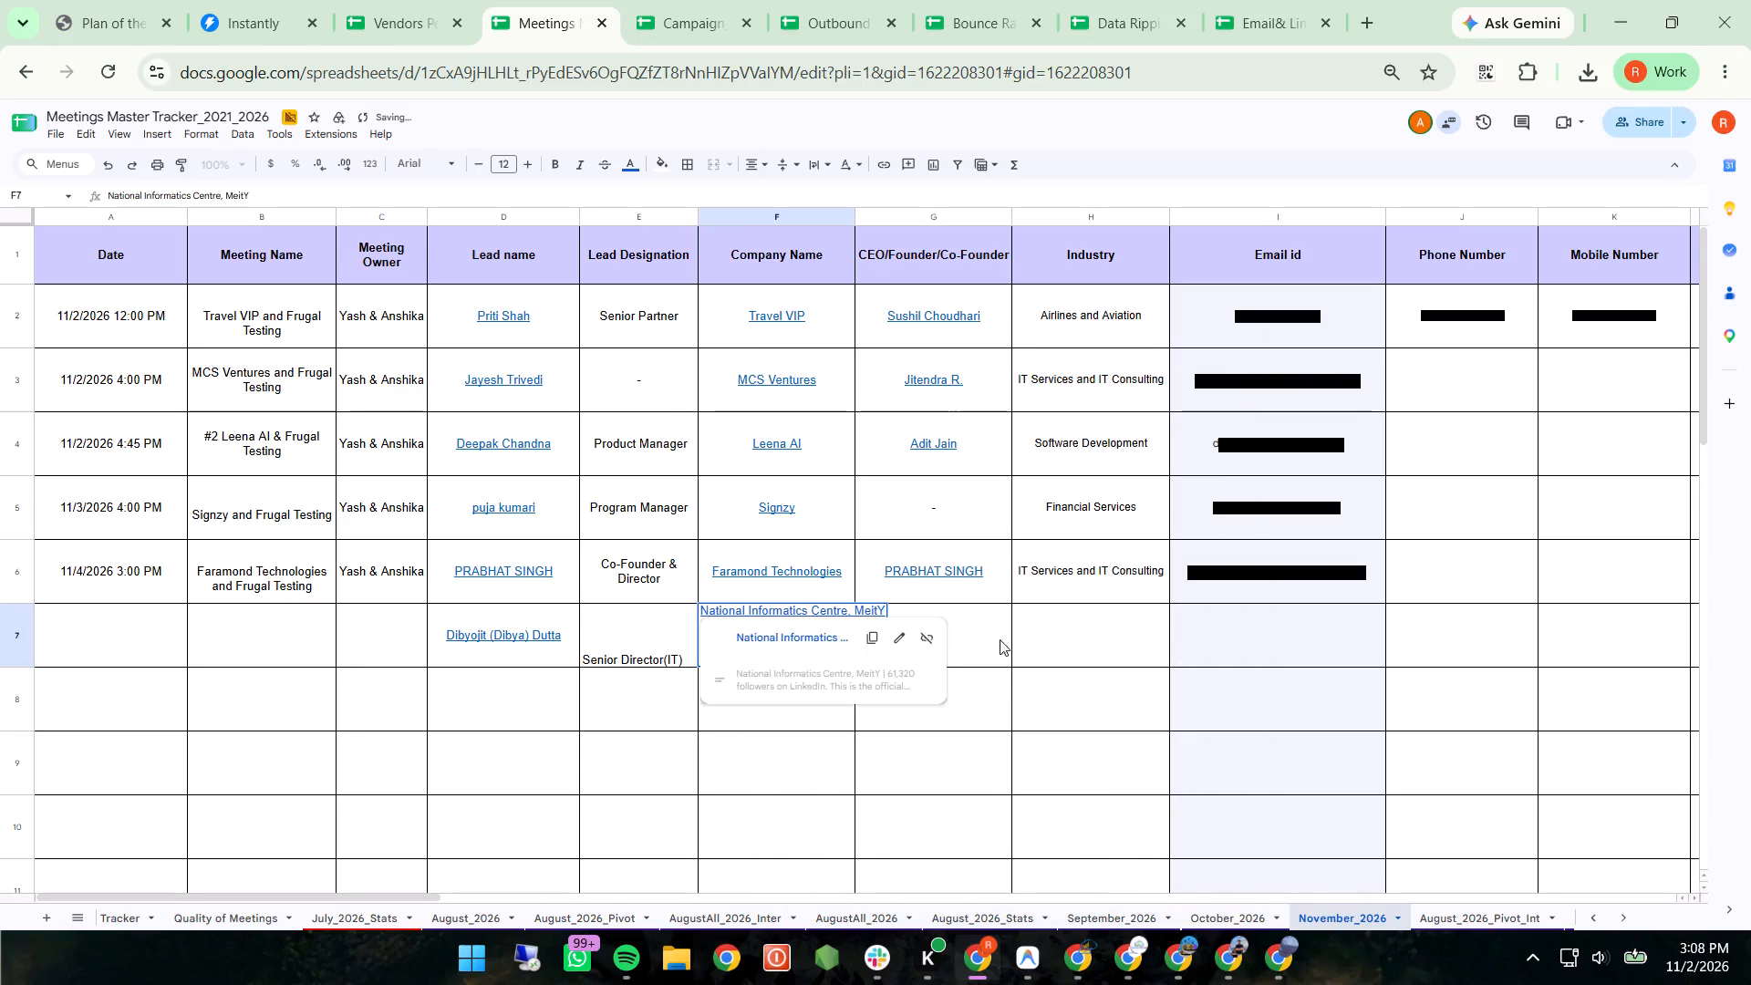
Enter a dash in row 7's CEO/Founder/Co-Founder cell.
{"action": "left_click", "coordinate": [995, 641]}
{"action": "key", "text": "minus"}
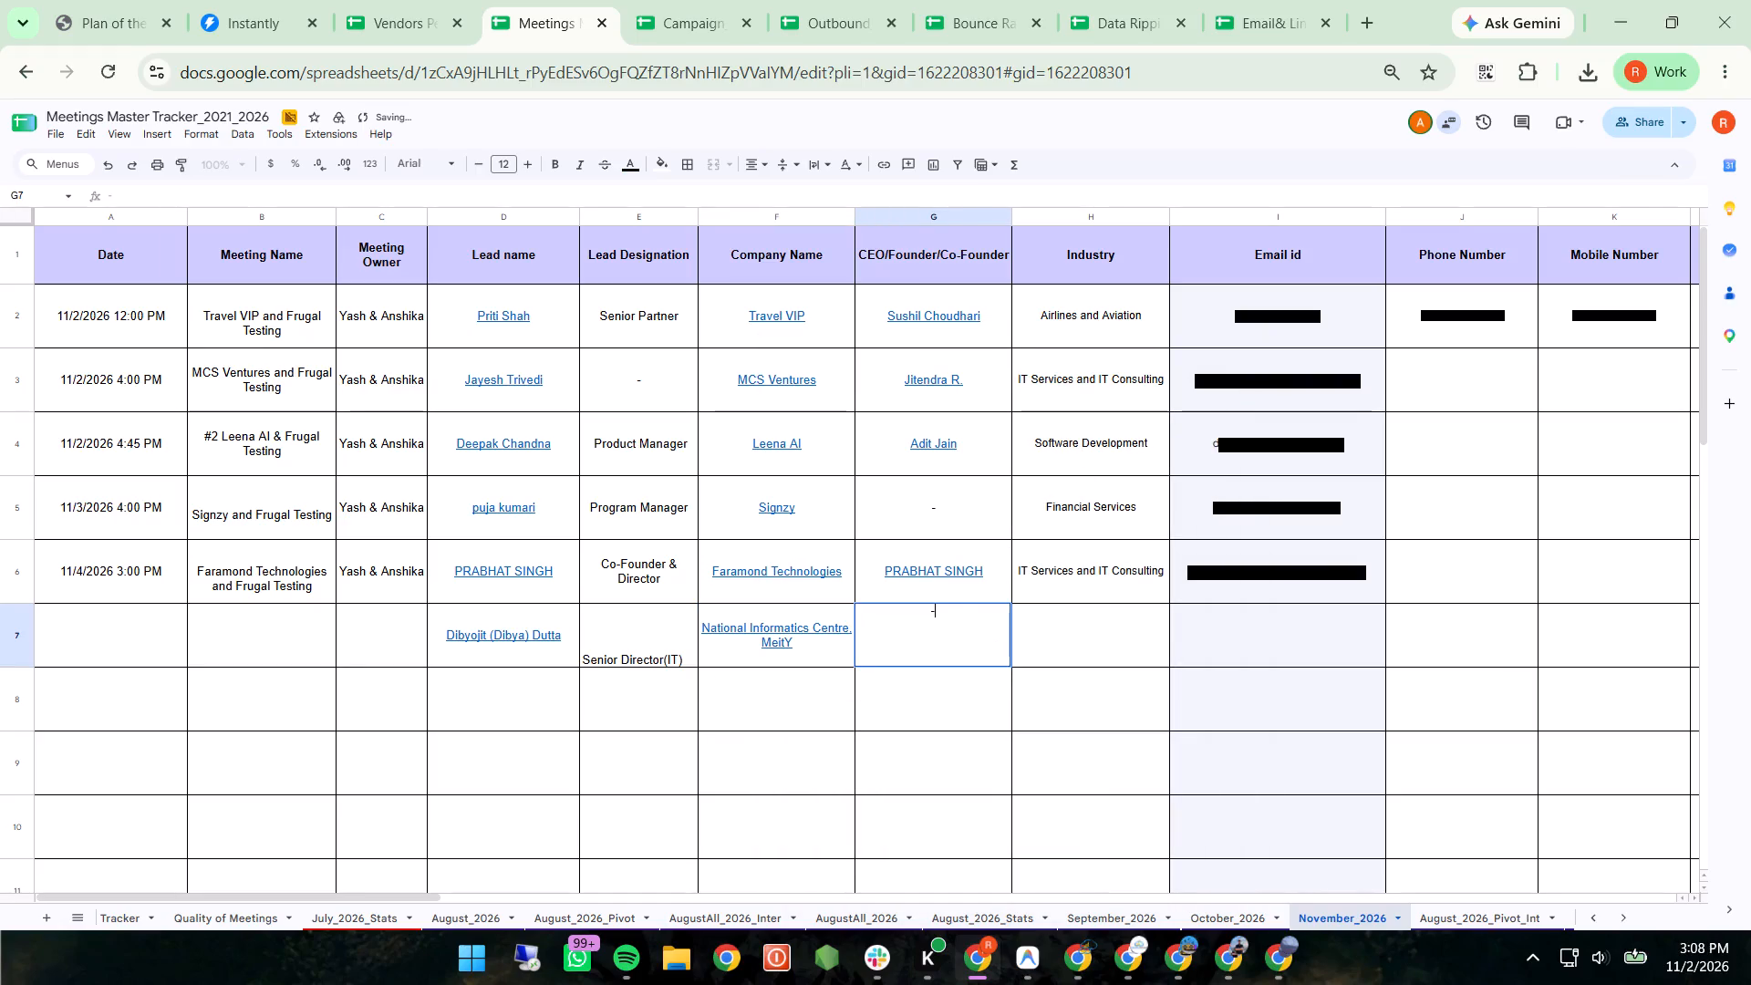
{"action": "key", "text": "Left"}
{"action": "key", "text": "Right"}
Enter the copied IT Services and IT Consulting as row 7's Industry.
{"action": "key", "text": "Right"}
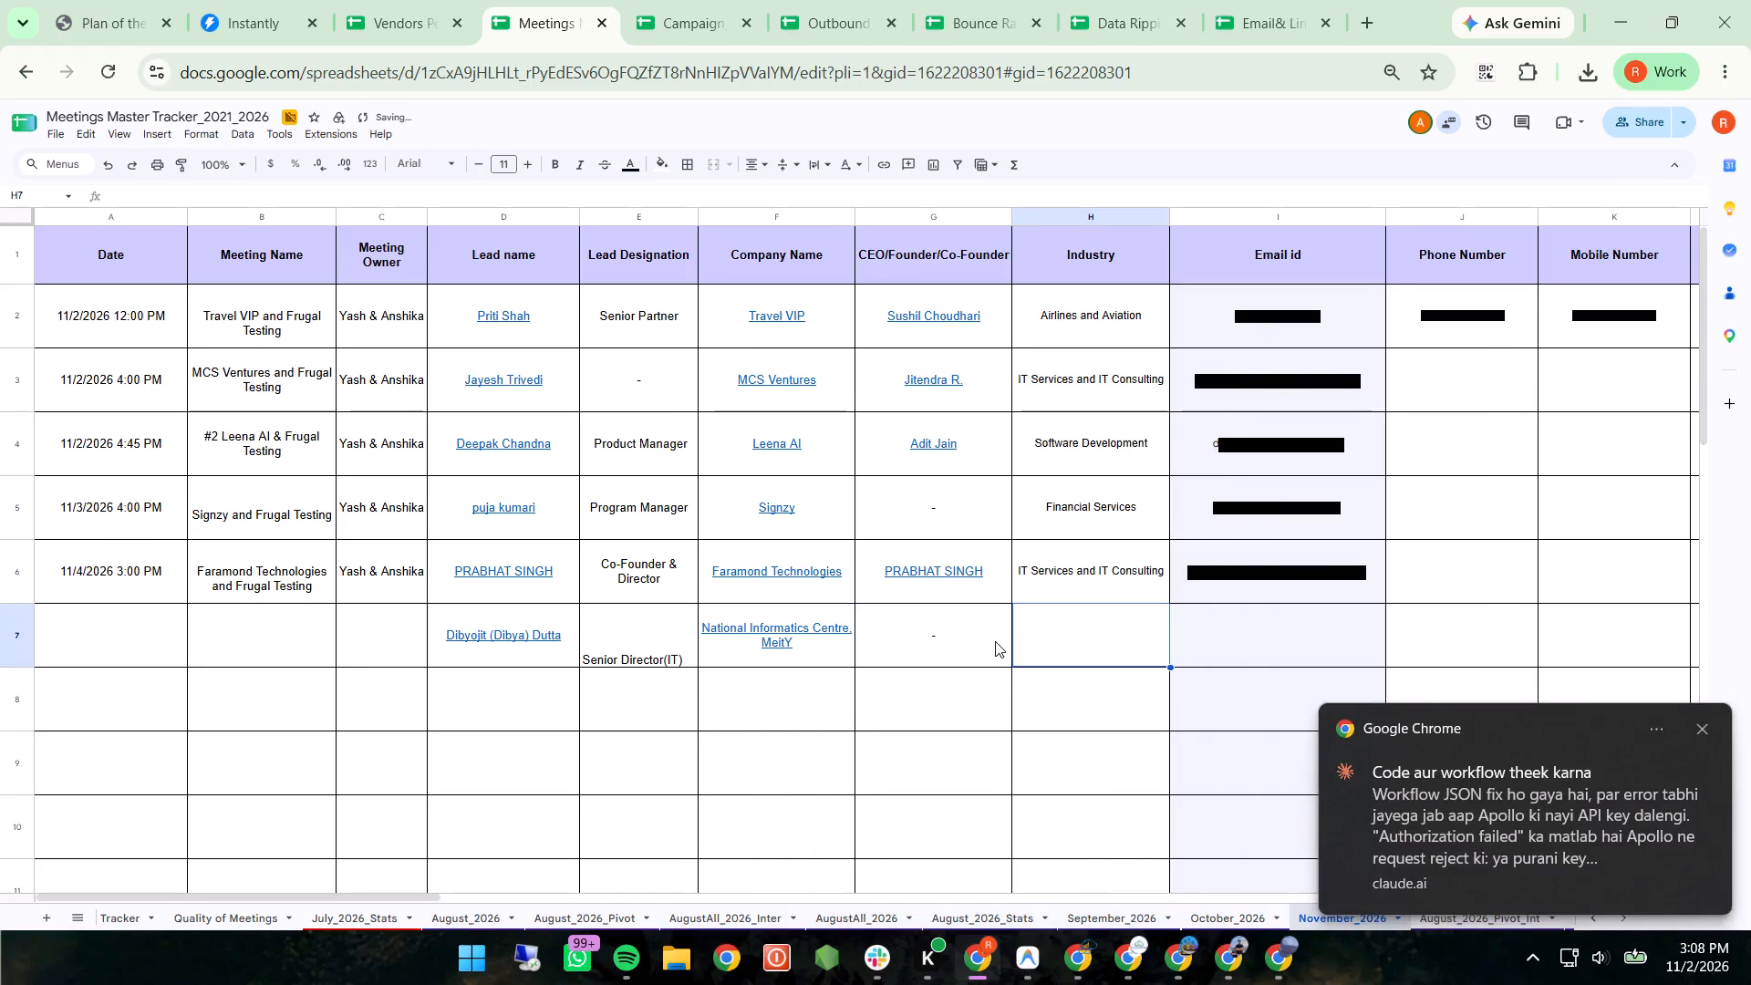
{"action": "key", "text": "super+v"}
{"action": "scroll", "coordinate": [220, 453], "scroll_direction": "down", "scroll_amount": 1}
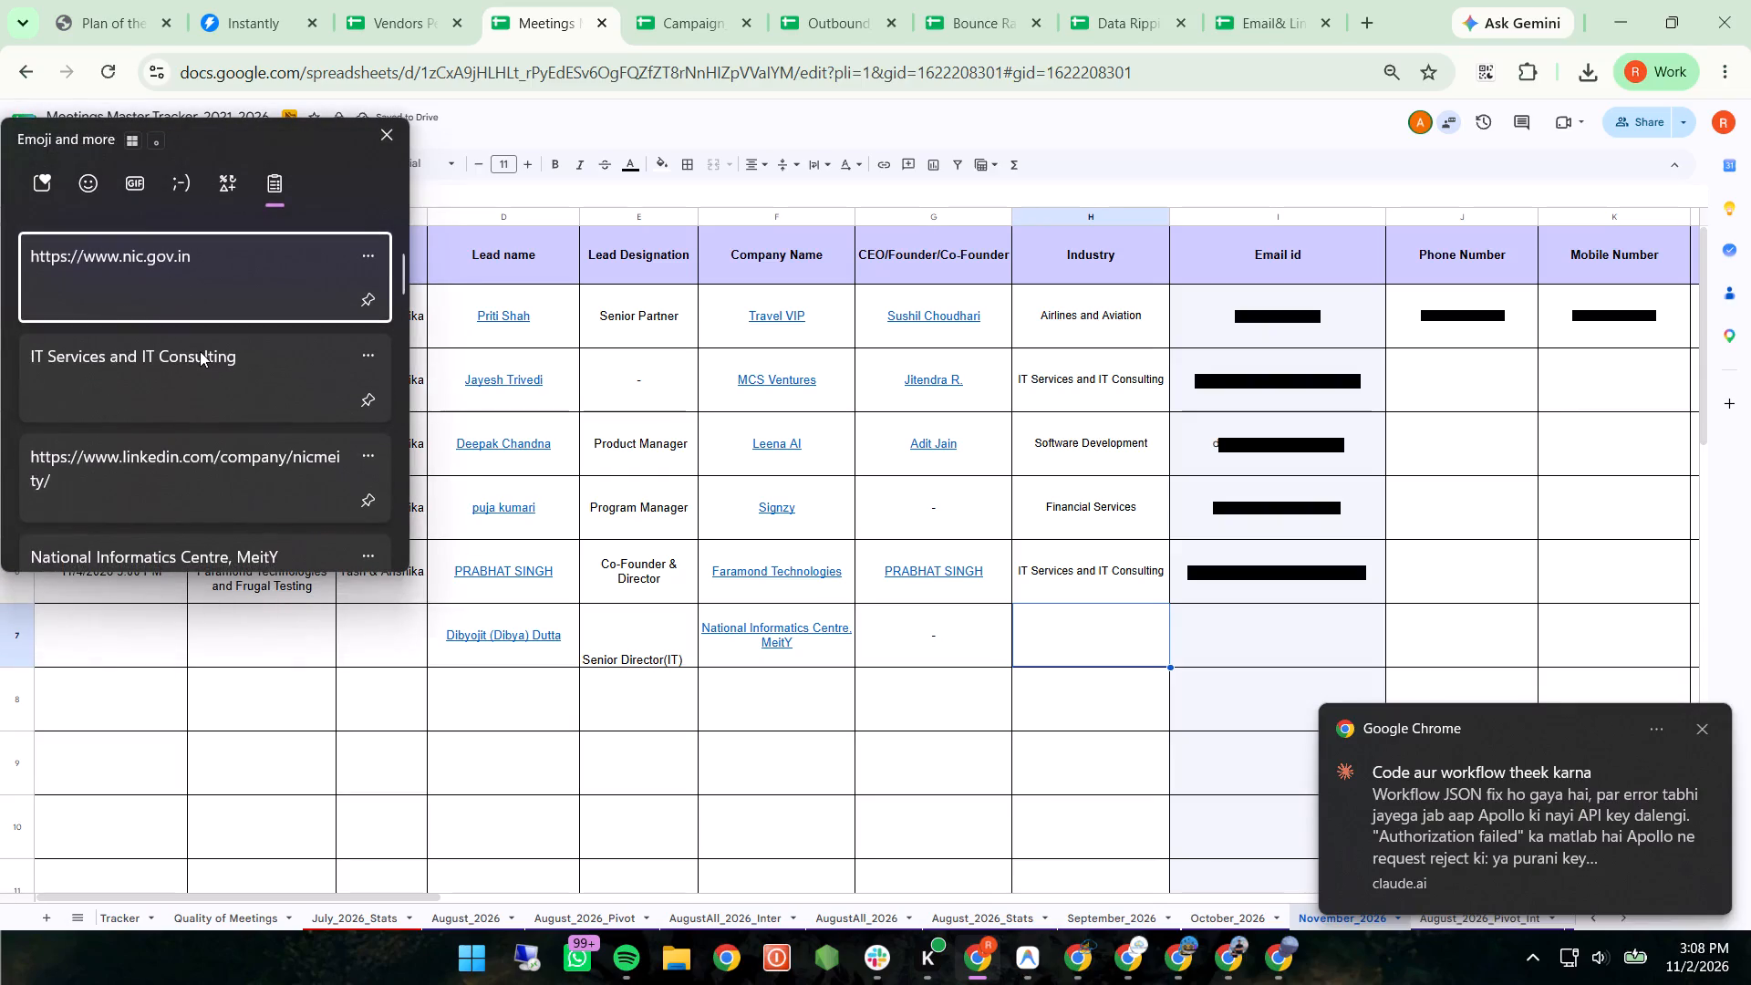
{"action": "left_click_drag", "start_coordinate": [200, 351], "coordinate": [681, 668]}
{"action": "scroll", "coordinate": [681, 668], "scroll_direction": "left", "scroll_amount": 2}
{"action": "left_click", "coordinate": [304, 384]}
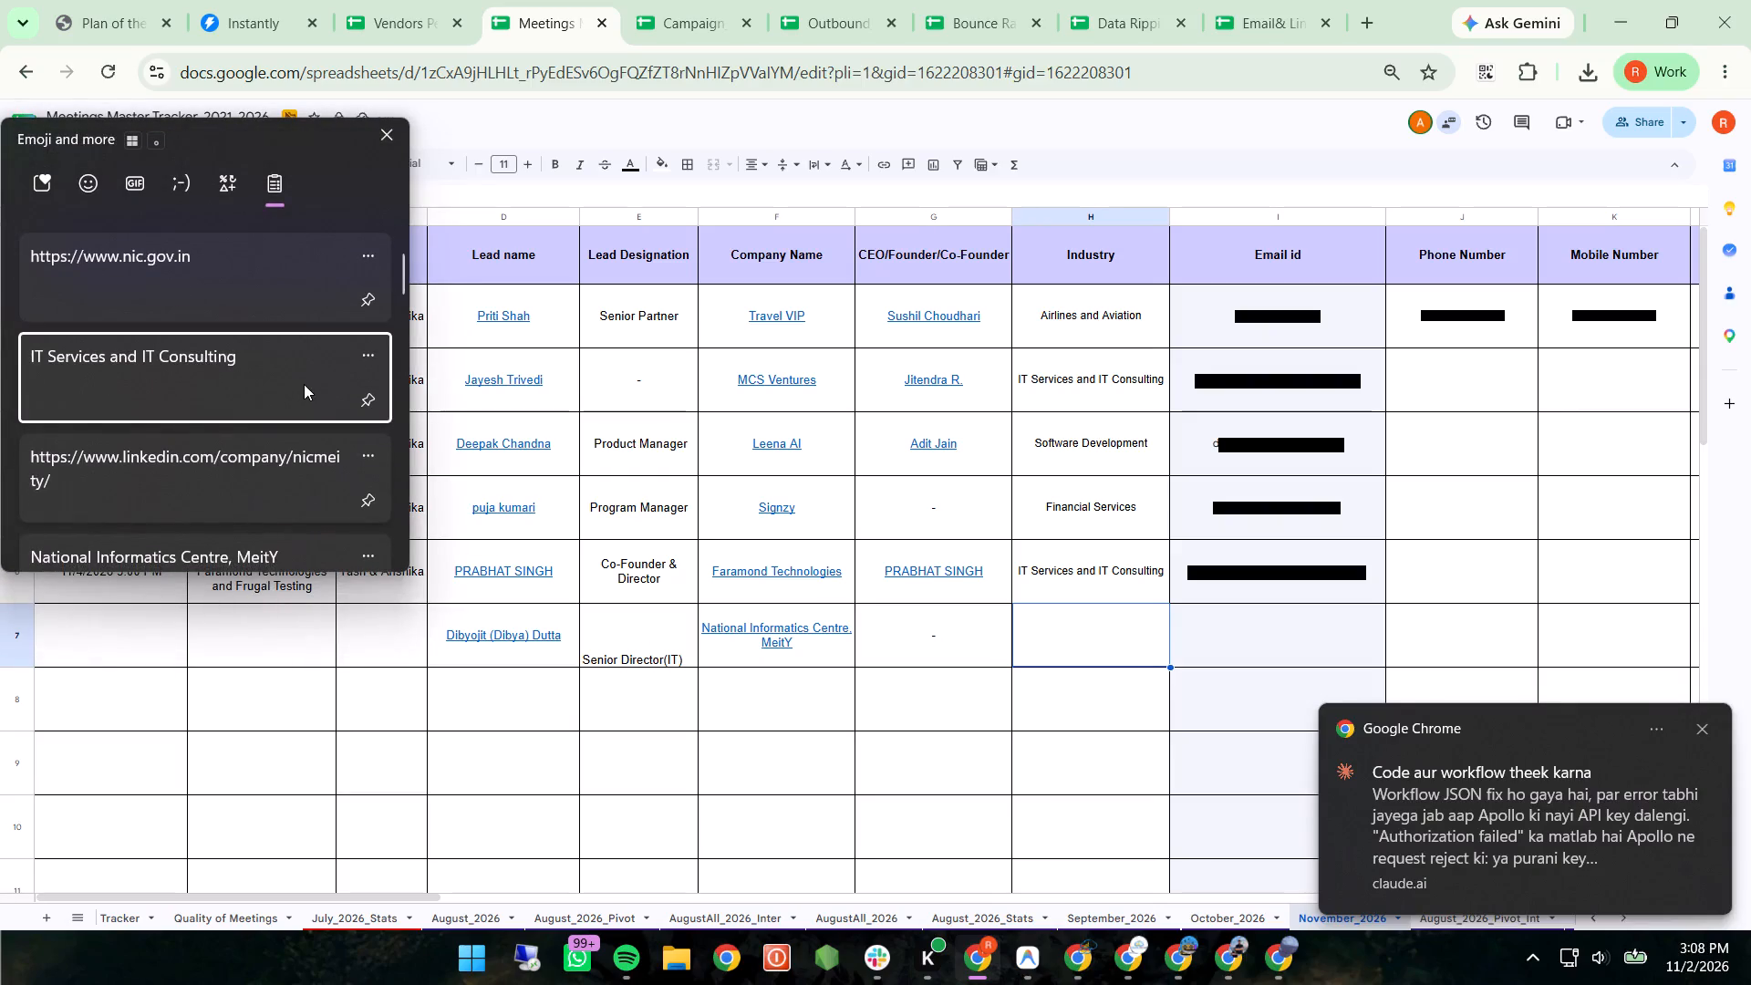
{"action": "key", "text": "ctrl+v"}
Enter the lead's copied email address in row 7's Email id cell.
{"action": "left_click", "coordinate": [1227, 641]}
{"action": "scroll", "coordinate": [1227, 641], "scroll_direction": "left", "scroll_amount": 4}
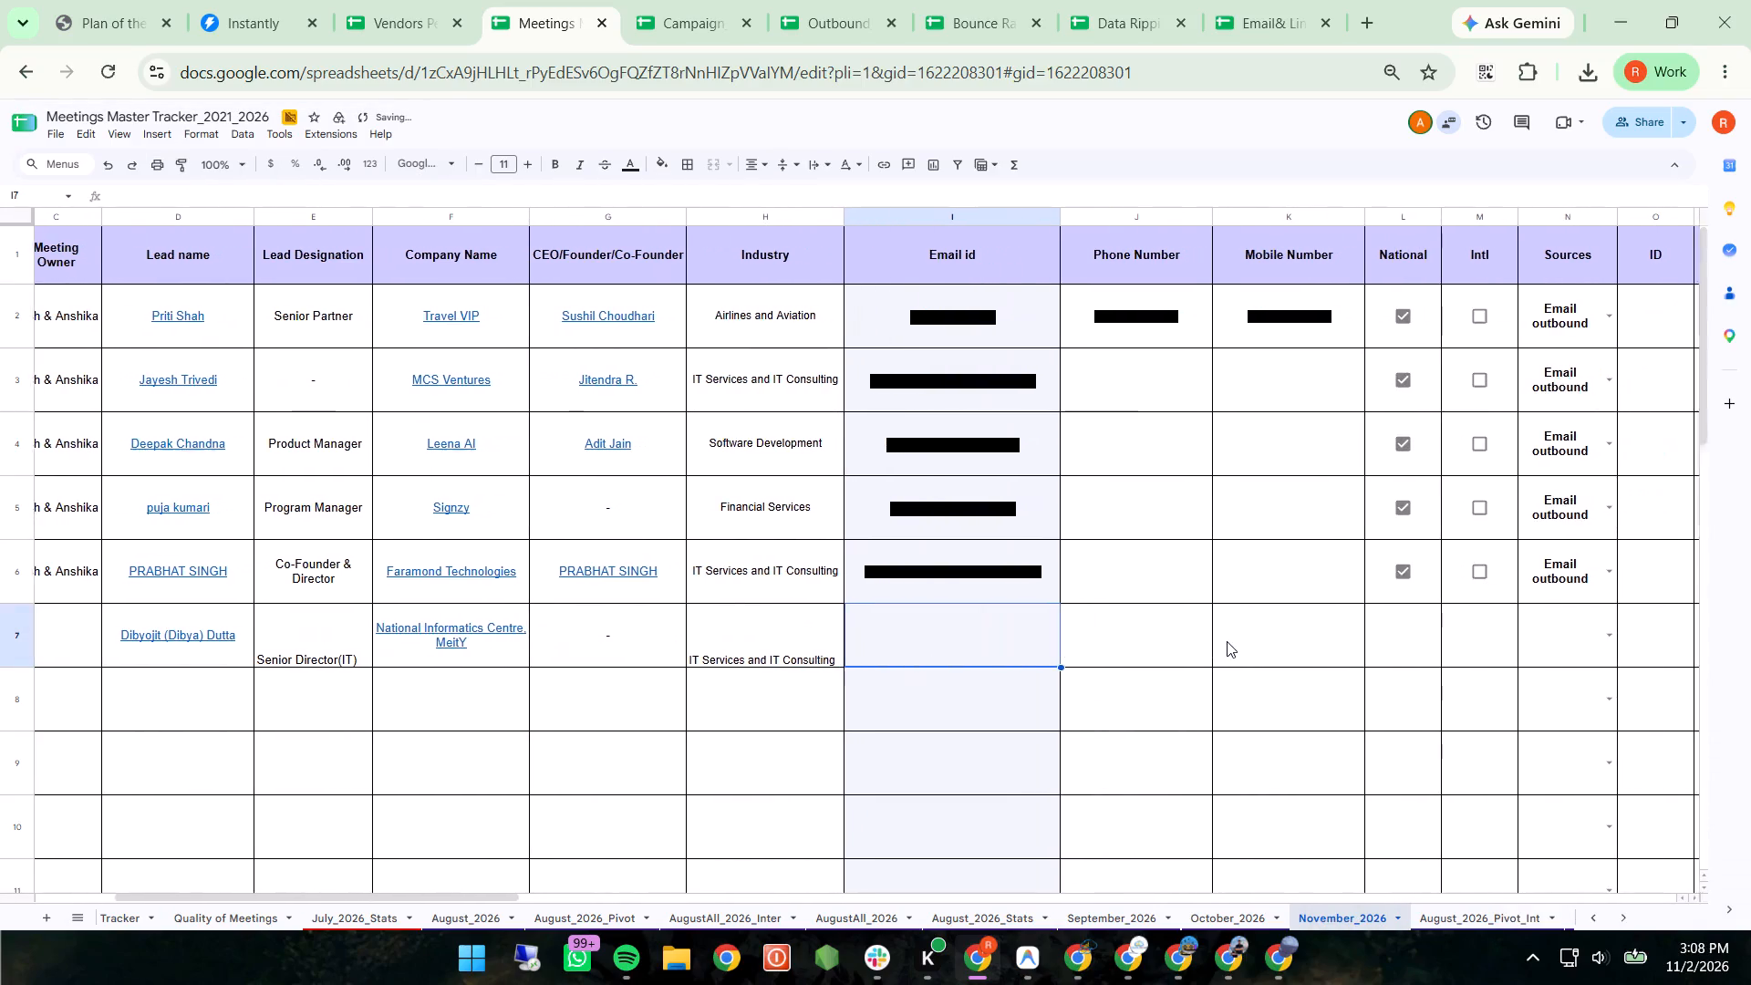
{"action": "key", "text": "super+v"}
{"action": "scroll", "coordinate": [252, 453], "scroll_direction": "down", "scroll_amount": 1}
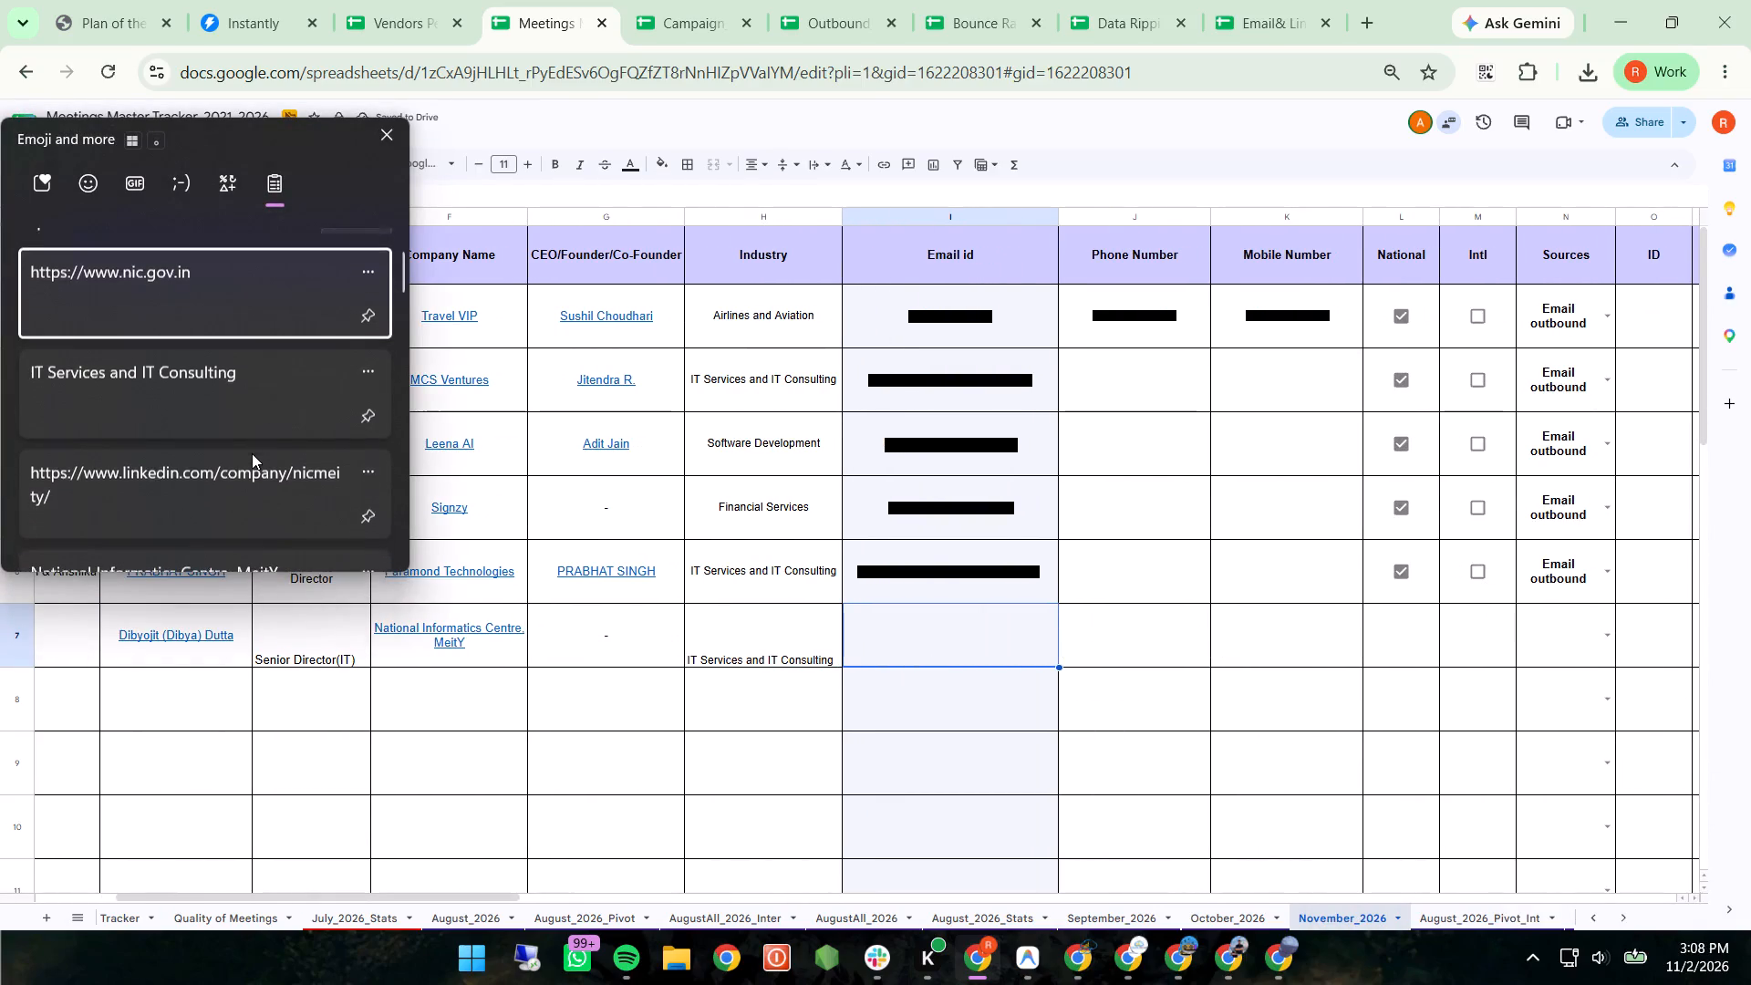
{"action": "scroll", "coordinate": [252, 453], "scroll_direction": "down", "scroll_amount": 2}
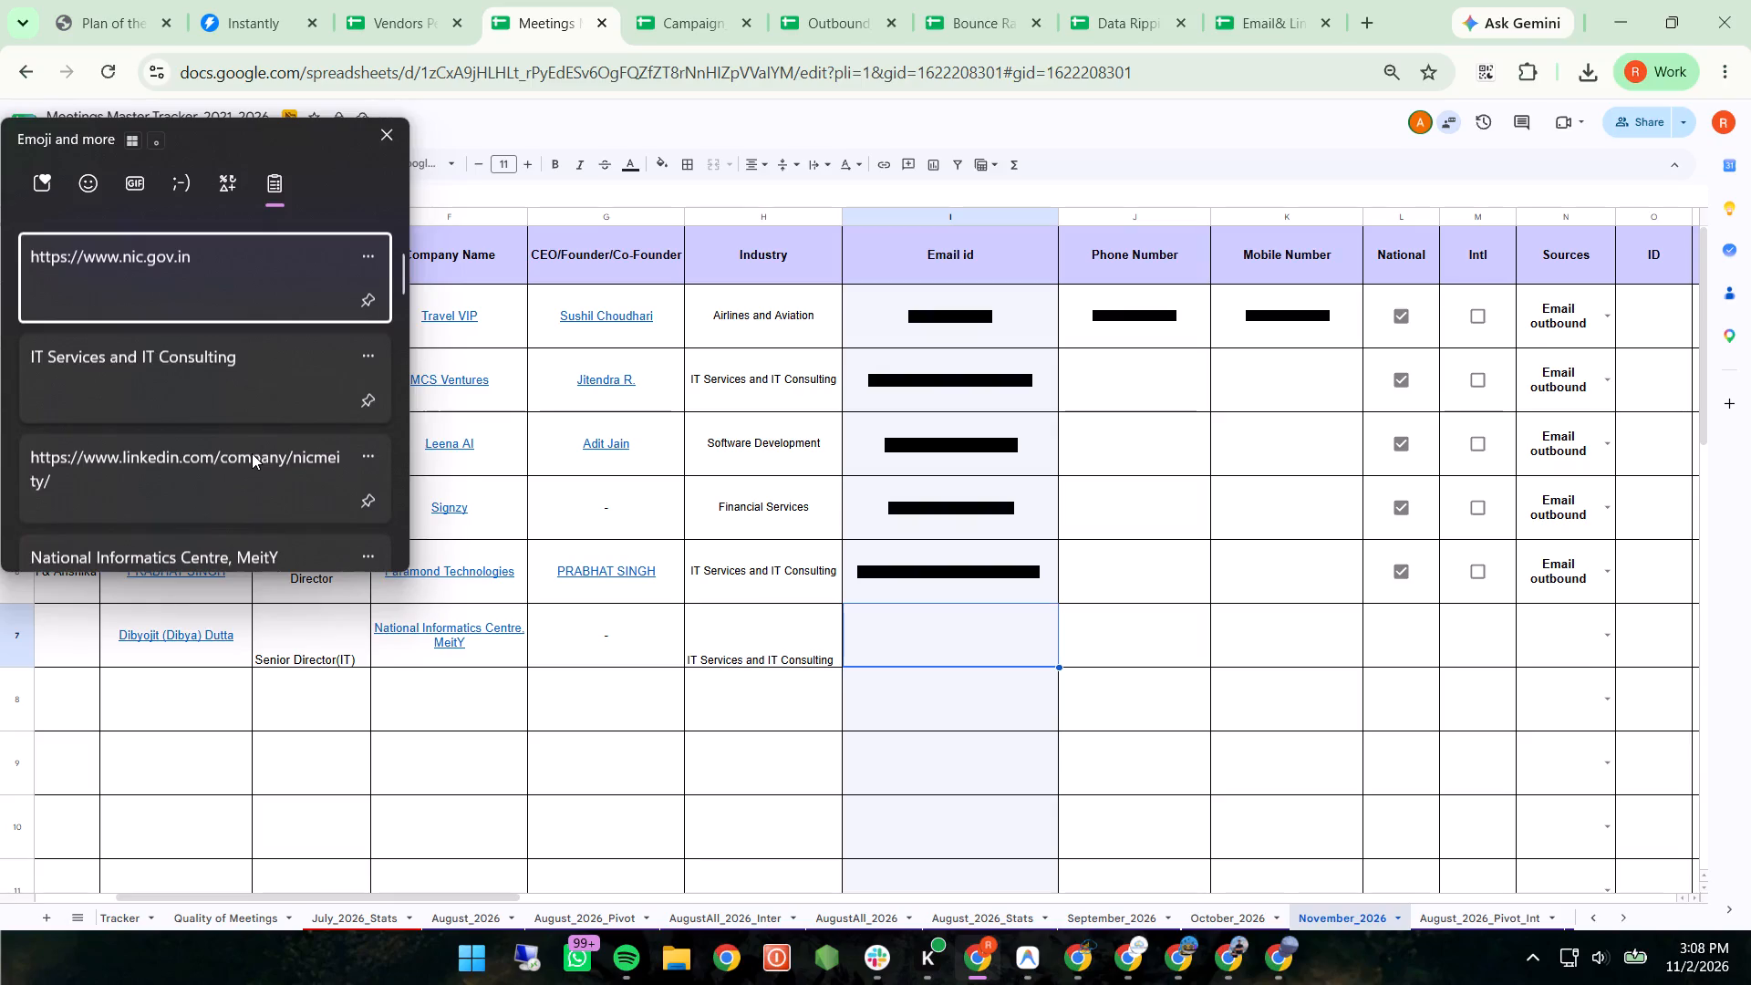
{"action": "scroll", "coordinate": [252, 453], "scroll_direction": "down", "scroll_amount": 2}
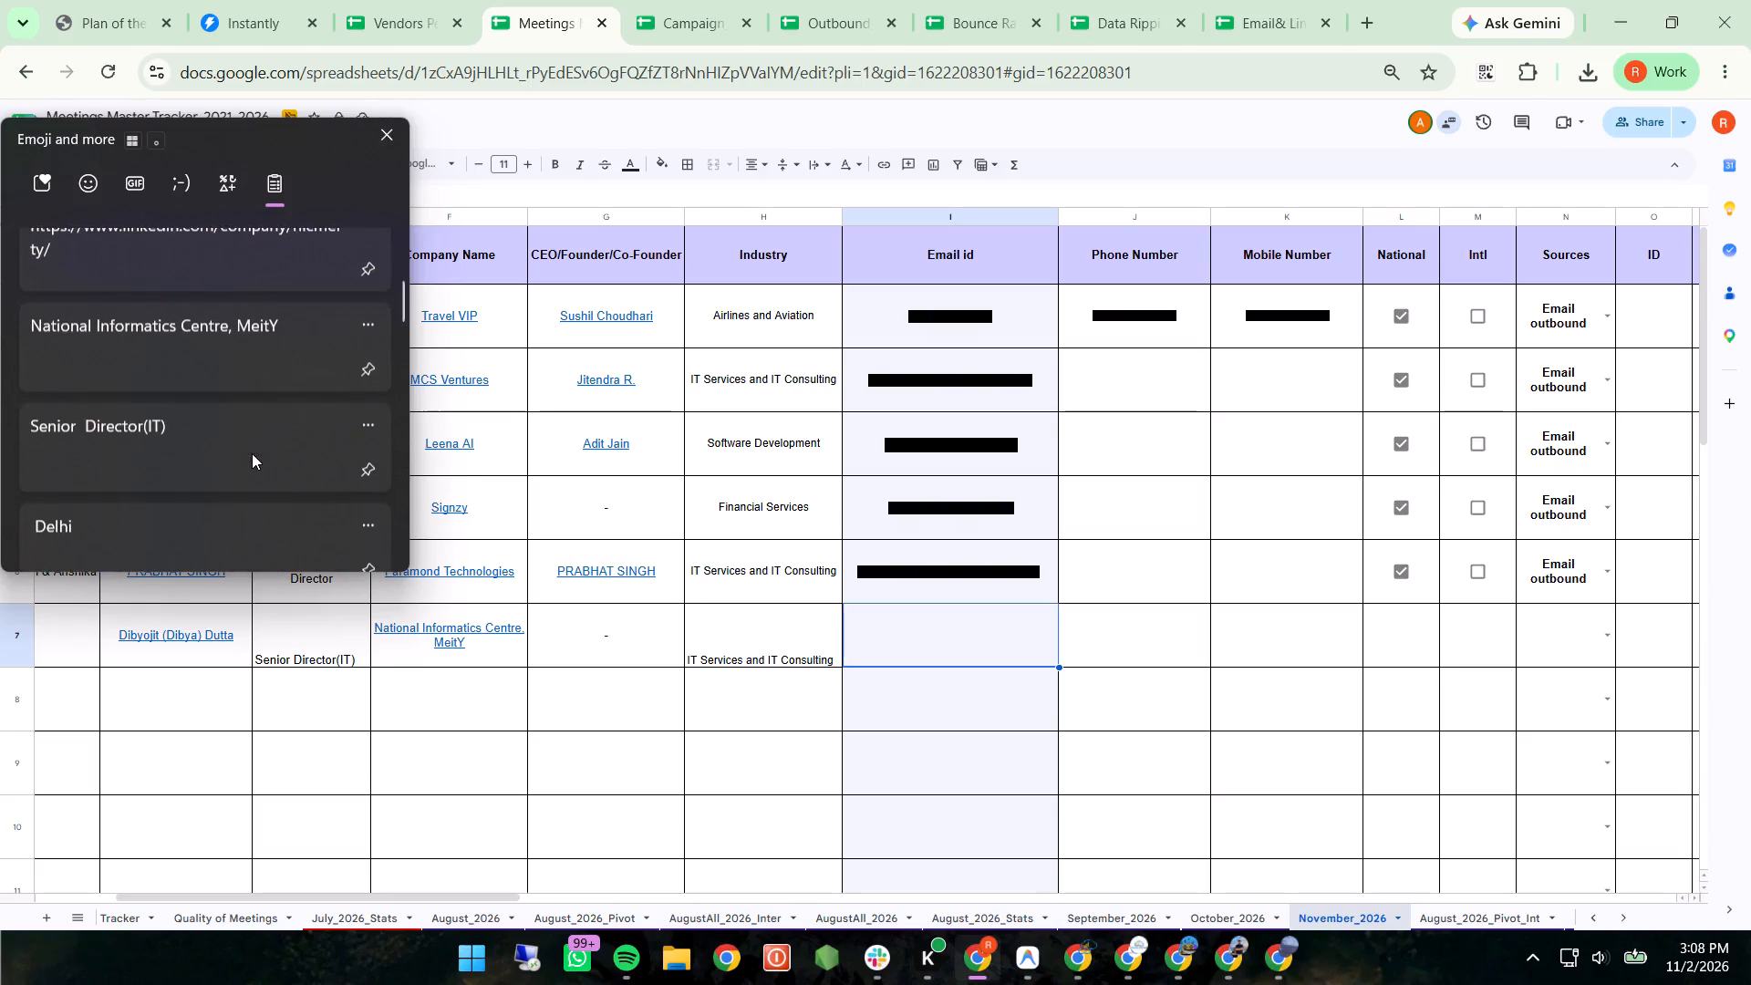
{"action": "scroll", "coordinate": [252, 453], "scroll_direction": "down", "scroll_amount": 2}
{"action": "left_click", "coordinate": [252, 453]}
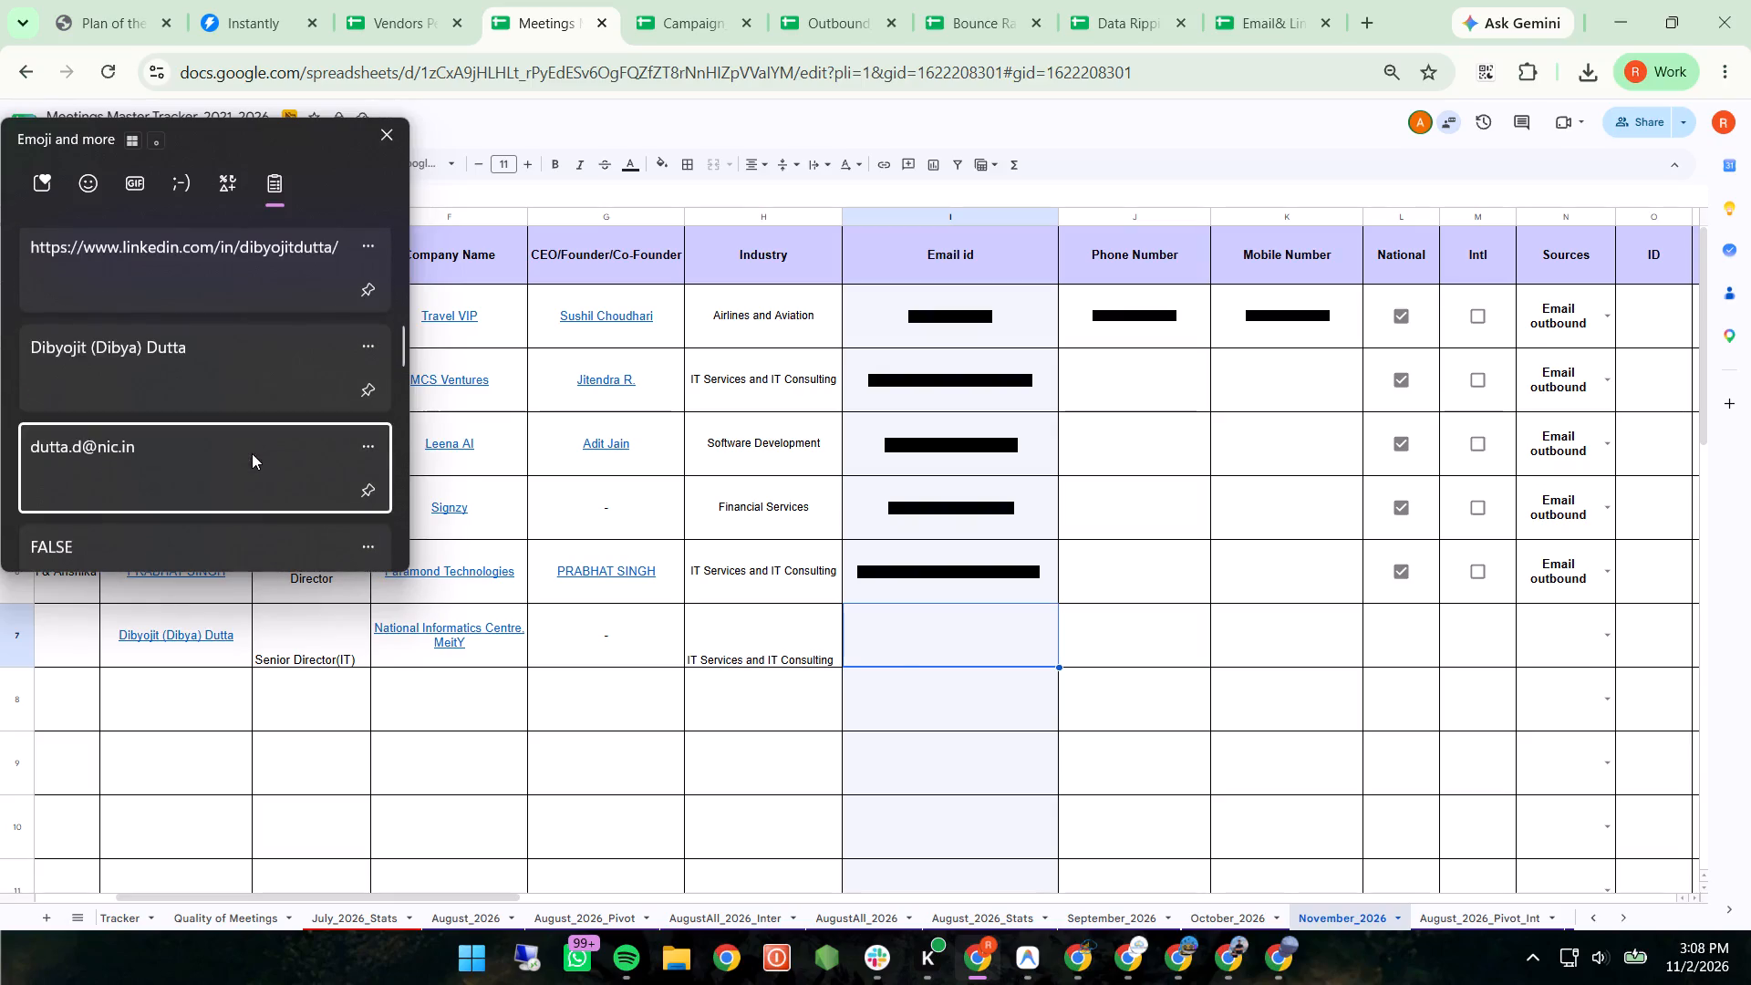
{"action": "key", "text": "ctrl+v"}
Enter a dash in row 7's Phone Number and Mobile Number cells.
{"action": "scroll", "coordinate": [637, 572], "scroll_direction": "left", "scroll_amount": 2}
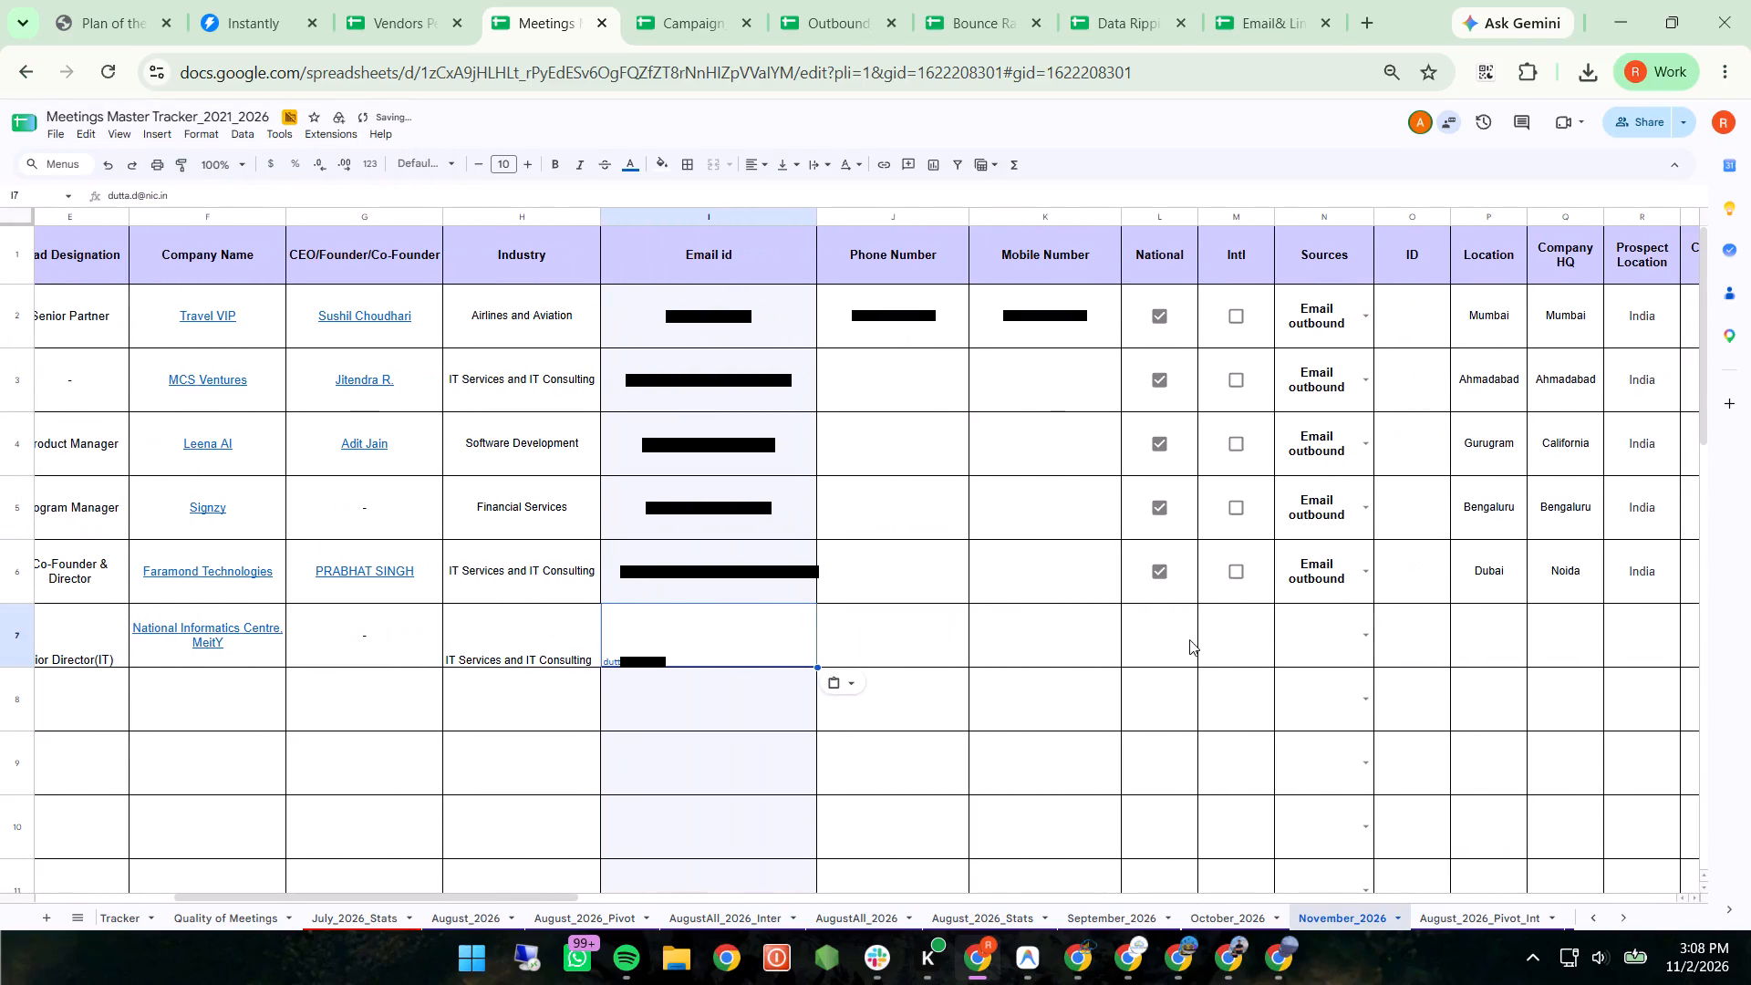
{"action": "scroll", "coordinate": [1189, 639], "scroll_direction": "left", "scroll_amount": 1}
{"action": "left_click", "coordinate": [862, 641]}
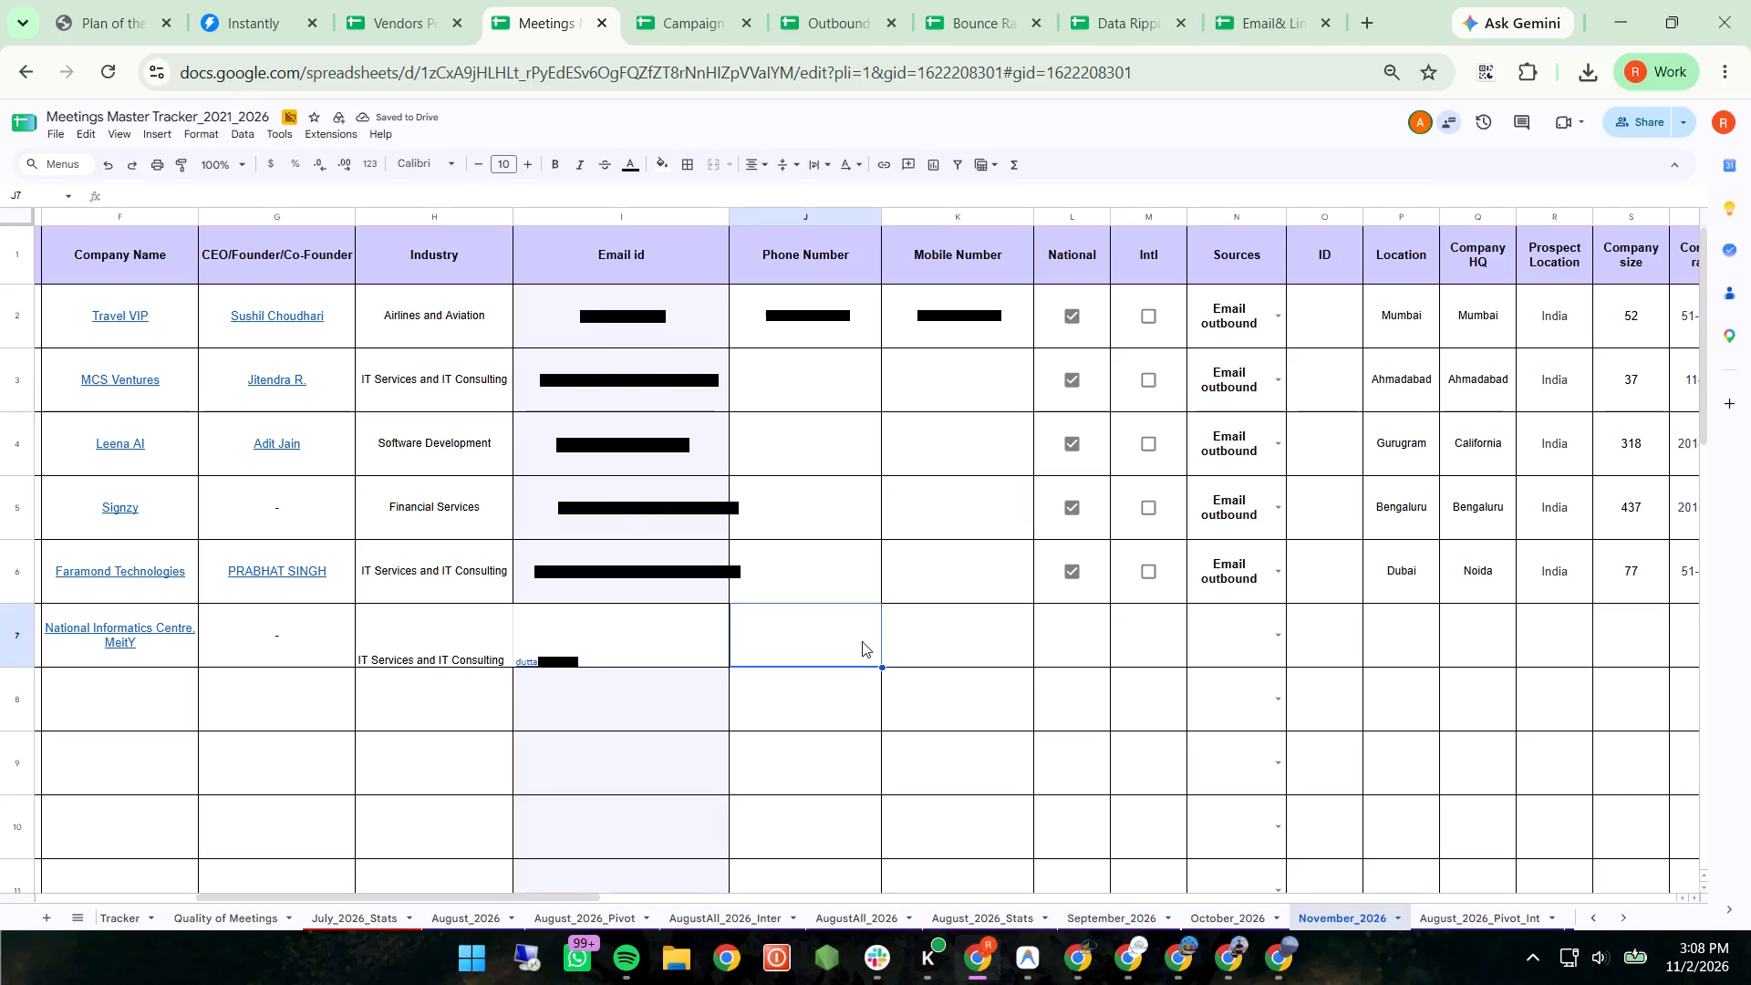
{"action": "key", "text": "minus"}
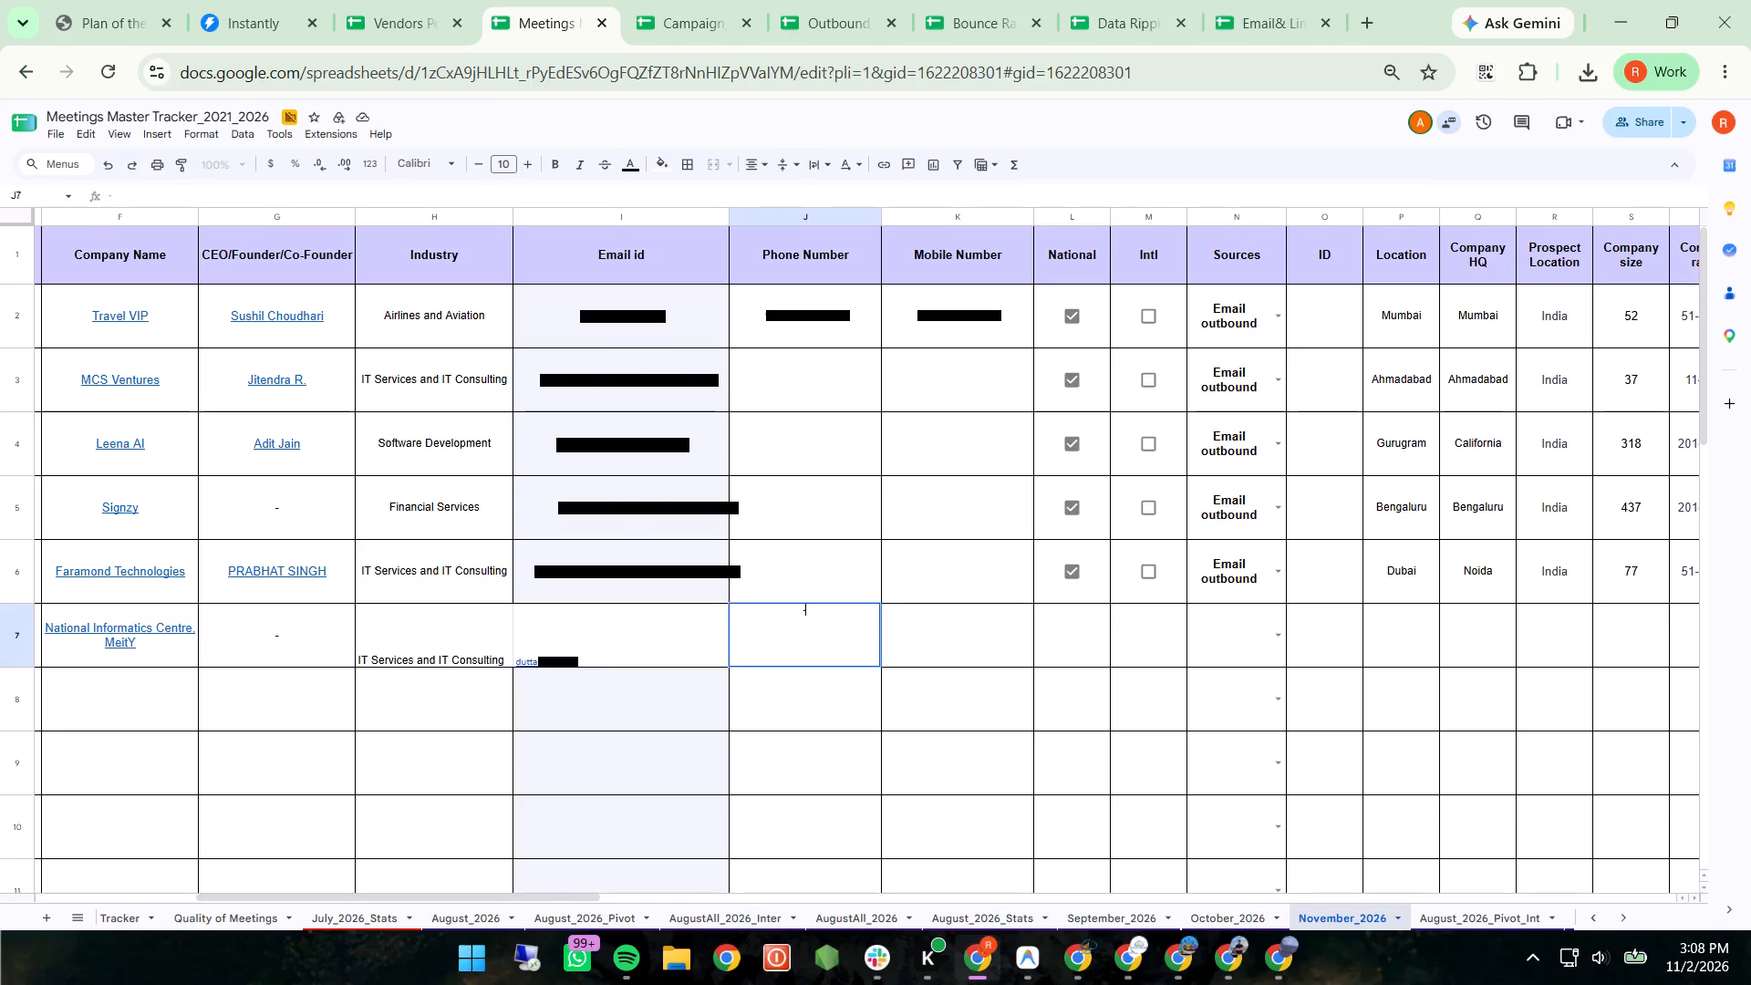
{"action": "key", "text": "Right"}
{"action": "key", "text": "minus"}
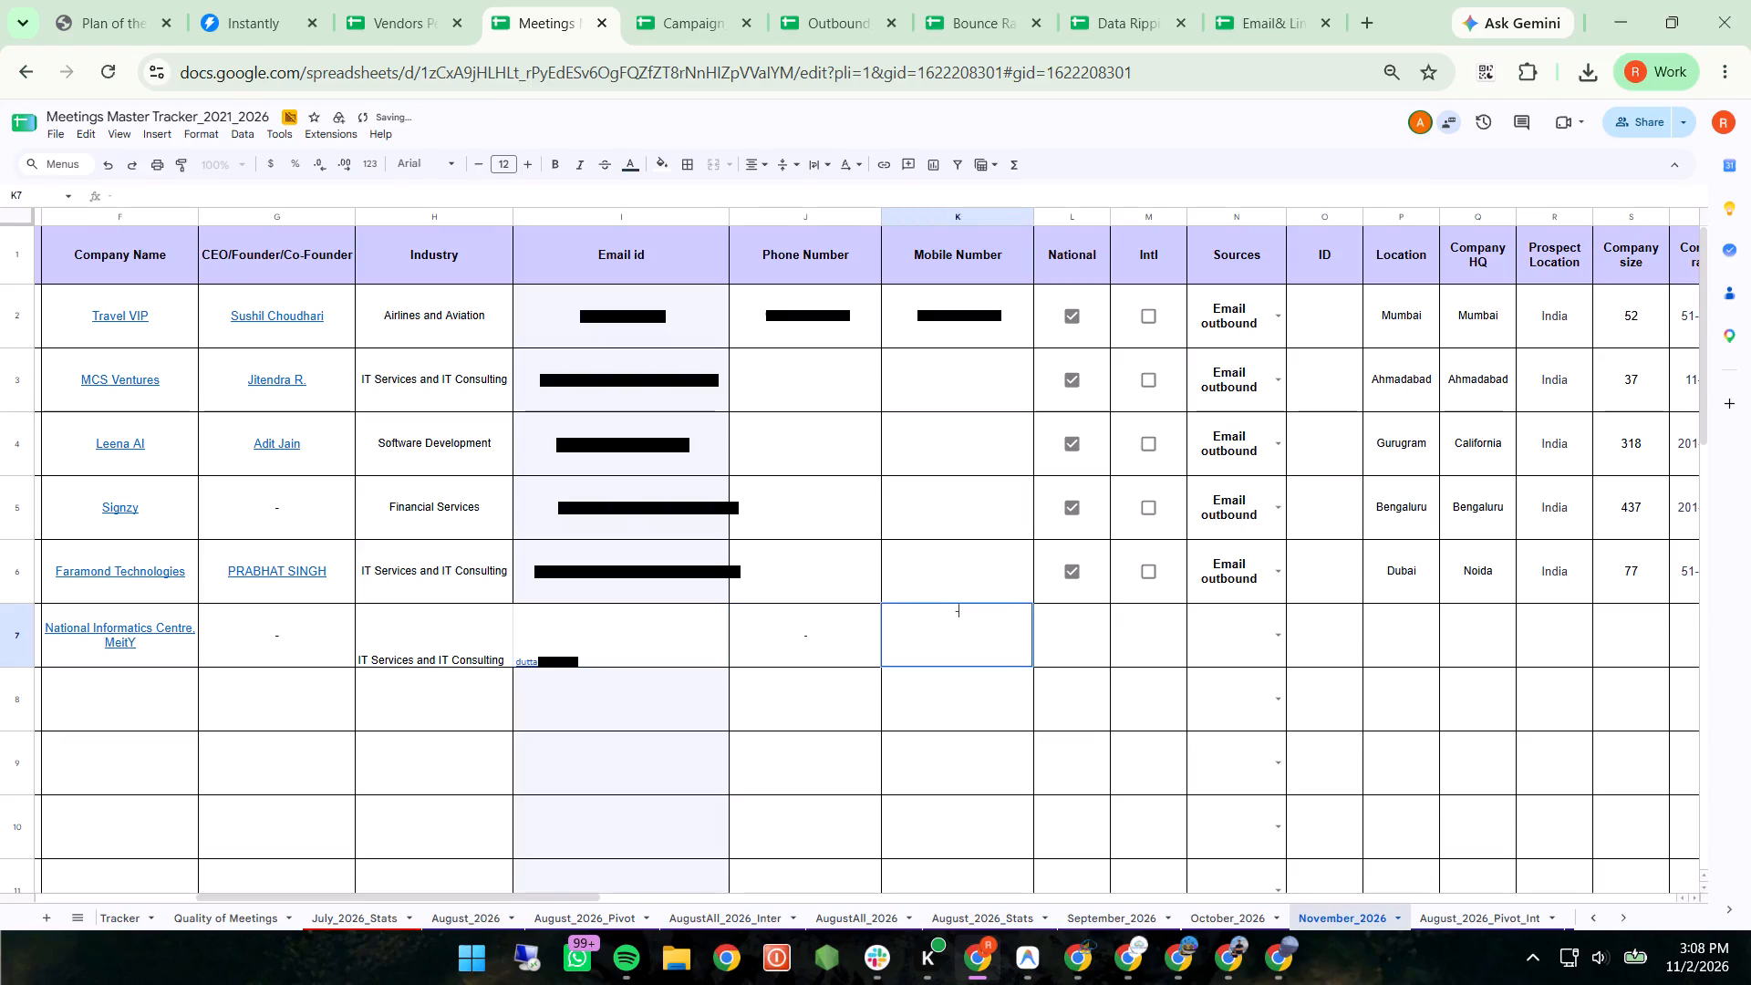
{"action": "key", "text": "Right"}
Copy row 6's National, Intl and Sources entries into the same cells of row 7.
{"action": "scroll", "coordinate": [862, 641], "scroll_direction": "left", "scroll_amount": 1}
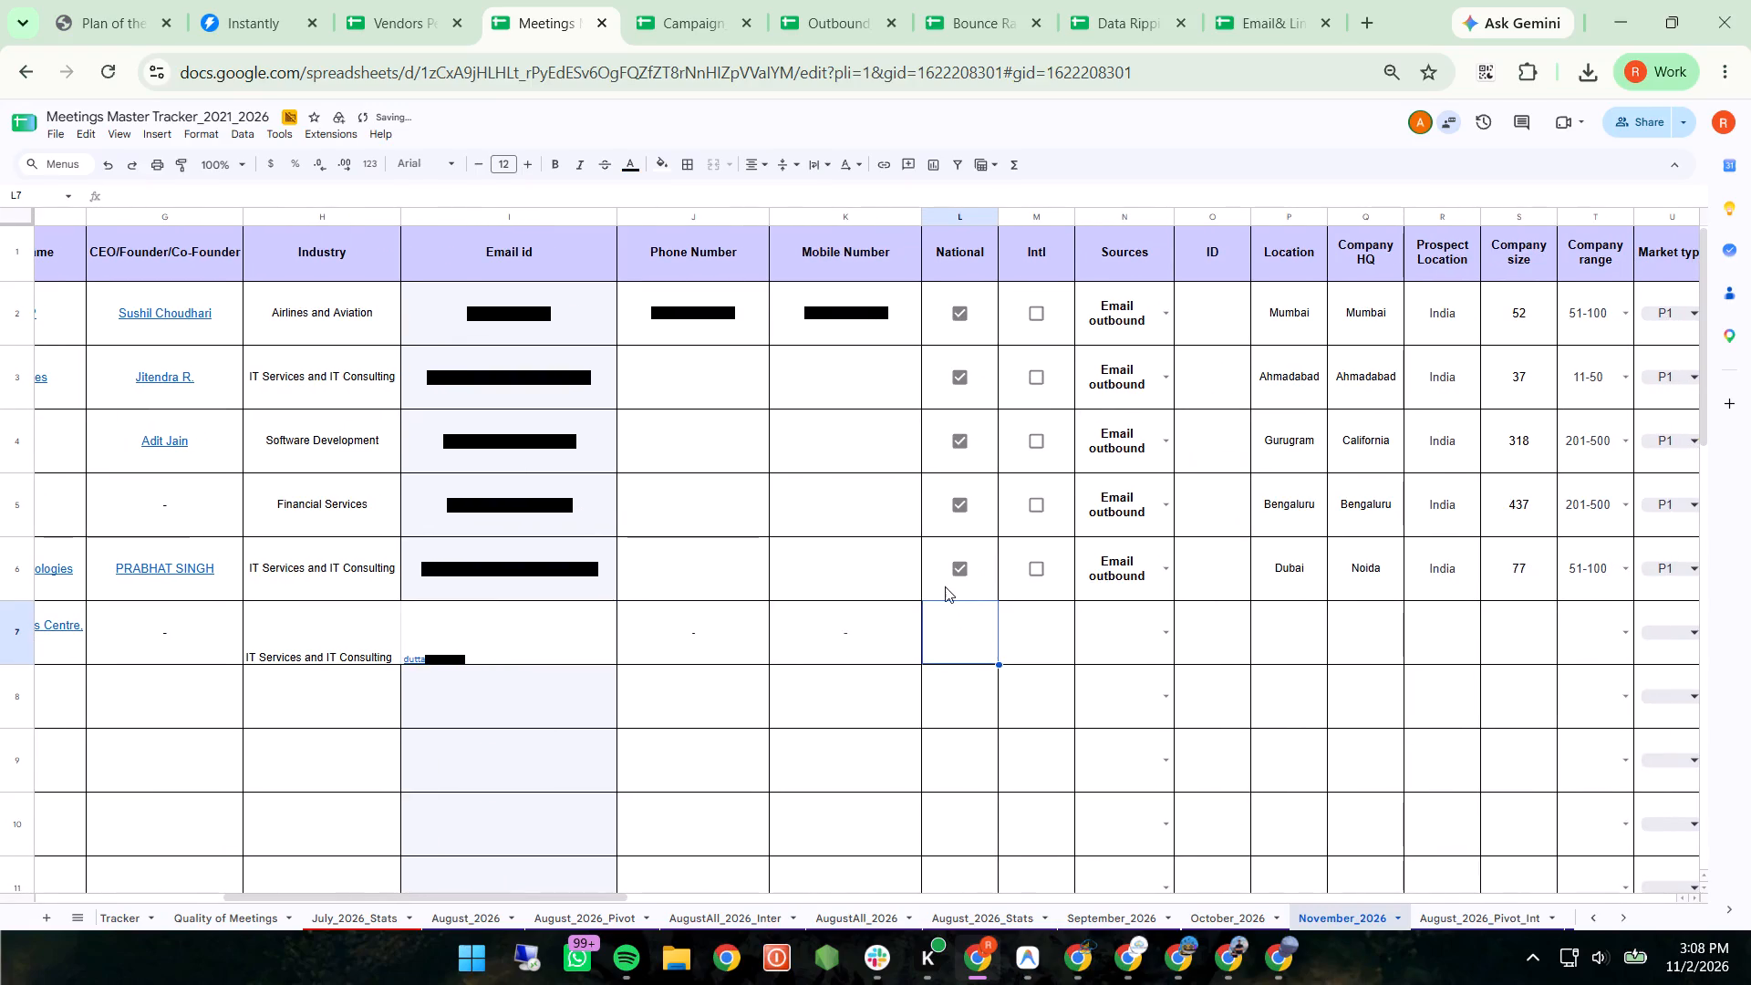
{"action": "left_click", "coordinate": [945, 586]}
{"action": "key", "text": "shift+Right"}
{"action": "key", "text": "shift+Right"}
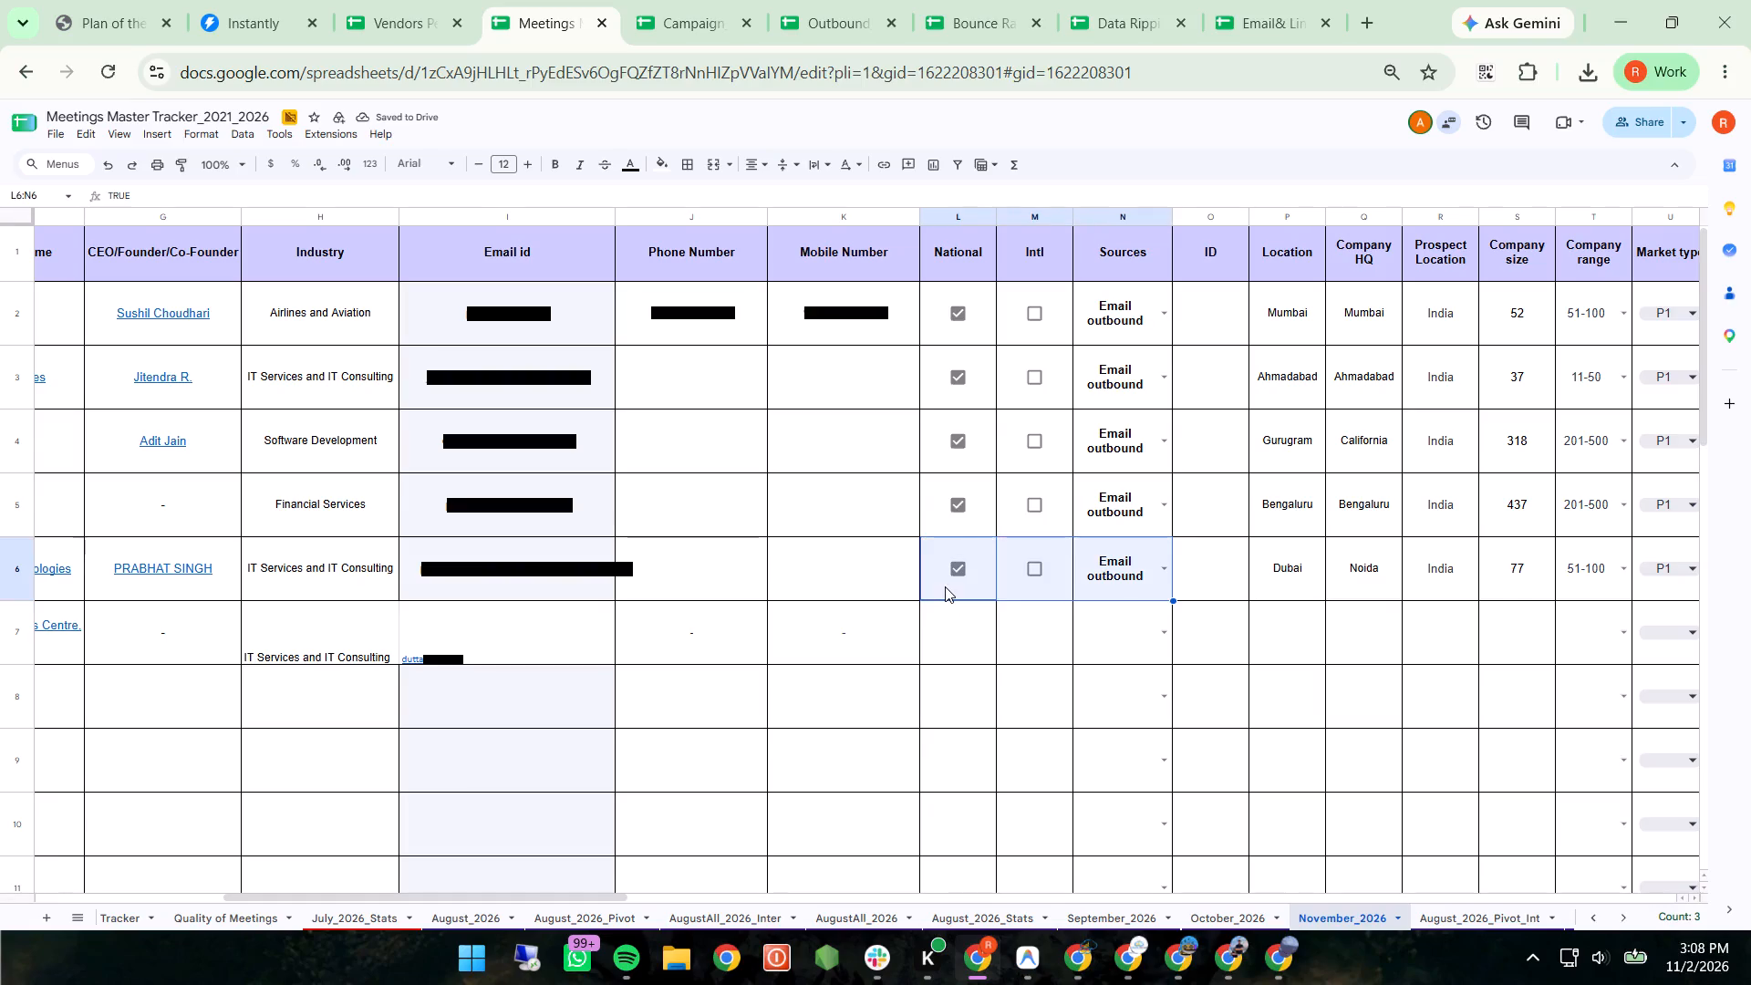
{"action": "key", "text": "ctrl+c"}
{"action": "key", "text": "Down"}
{"action": "key", "text": "ctrl+v"}
Hide the ID column between Sources and Location.
{"action": "scroll", "coordinate": [945, 586], "scroll_direction": "up", "scroll_amount": 3}
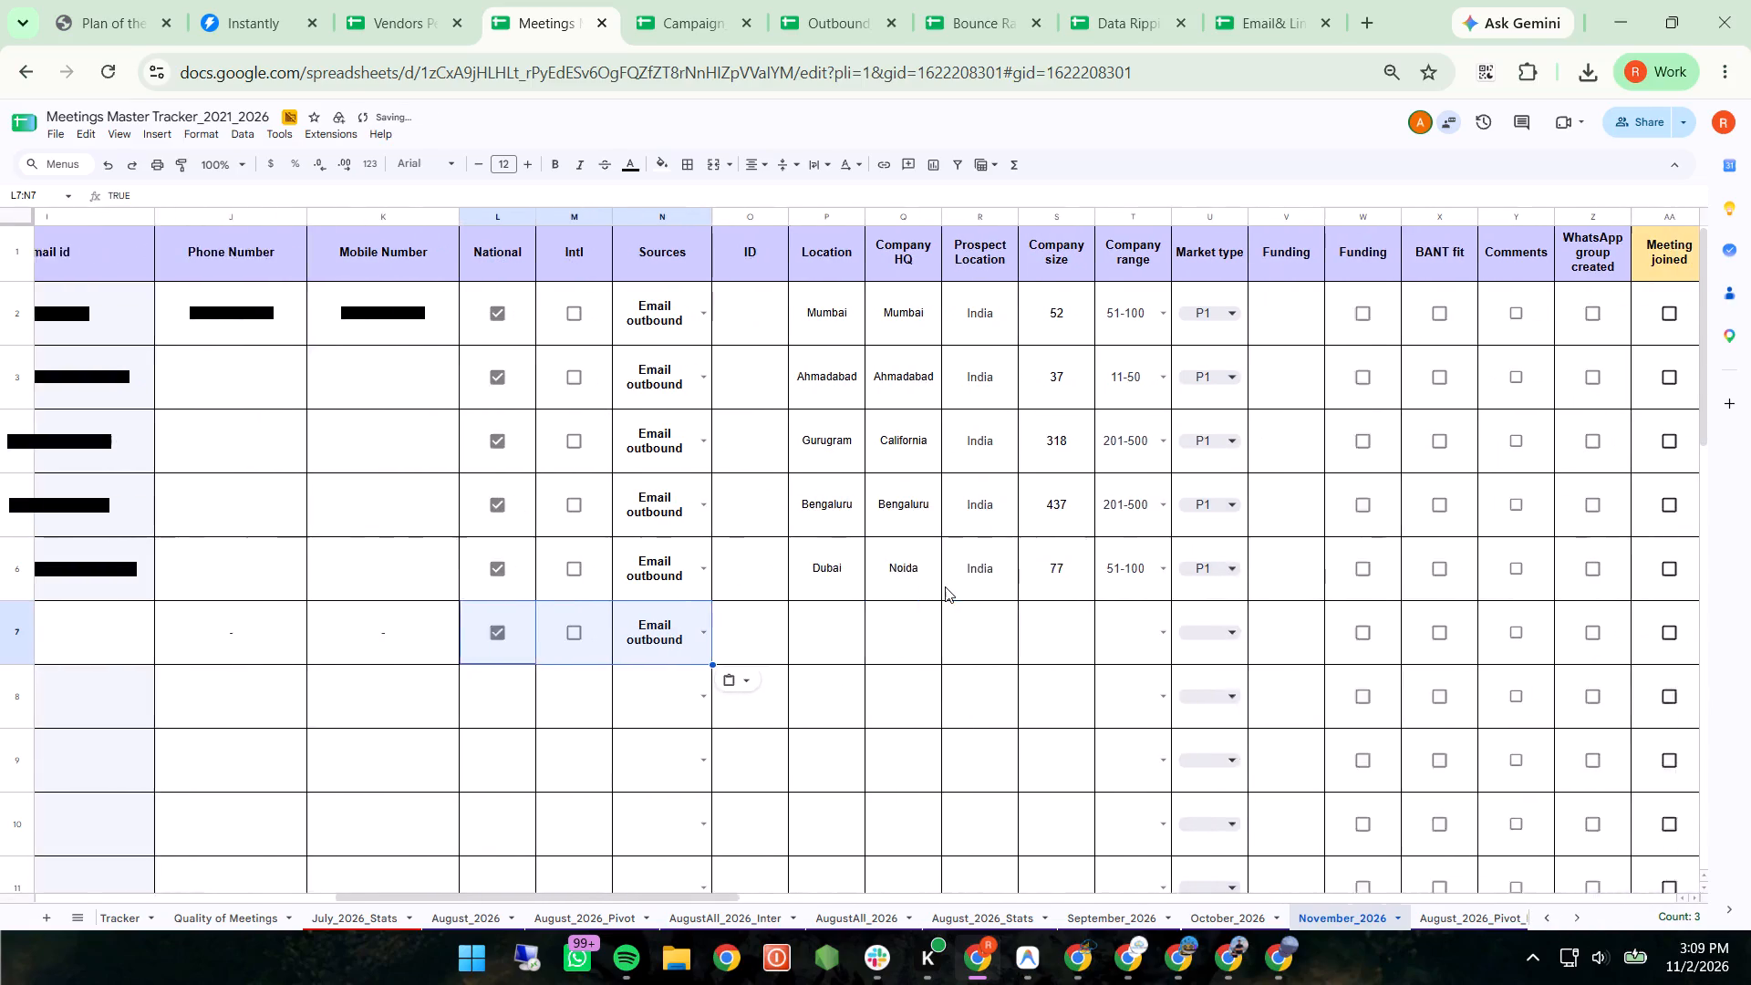
{"action": "scroll", "coordinate": [945, 586], "scroll_direction": "up", "scroll_amount": 5}
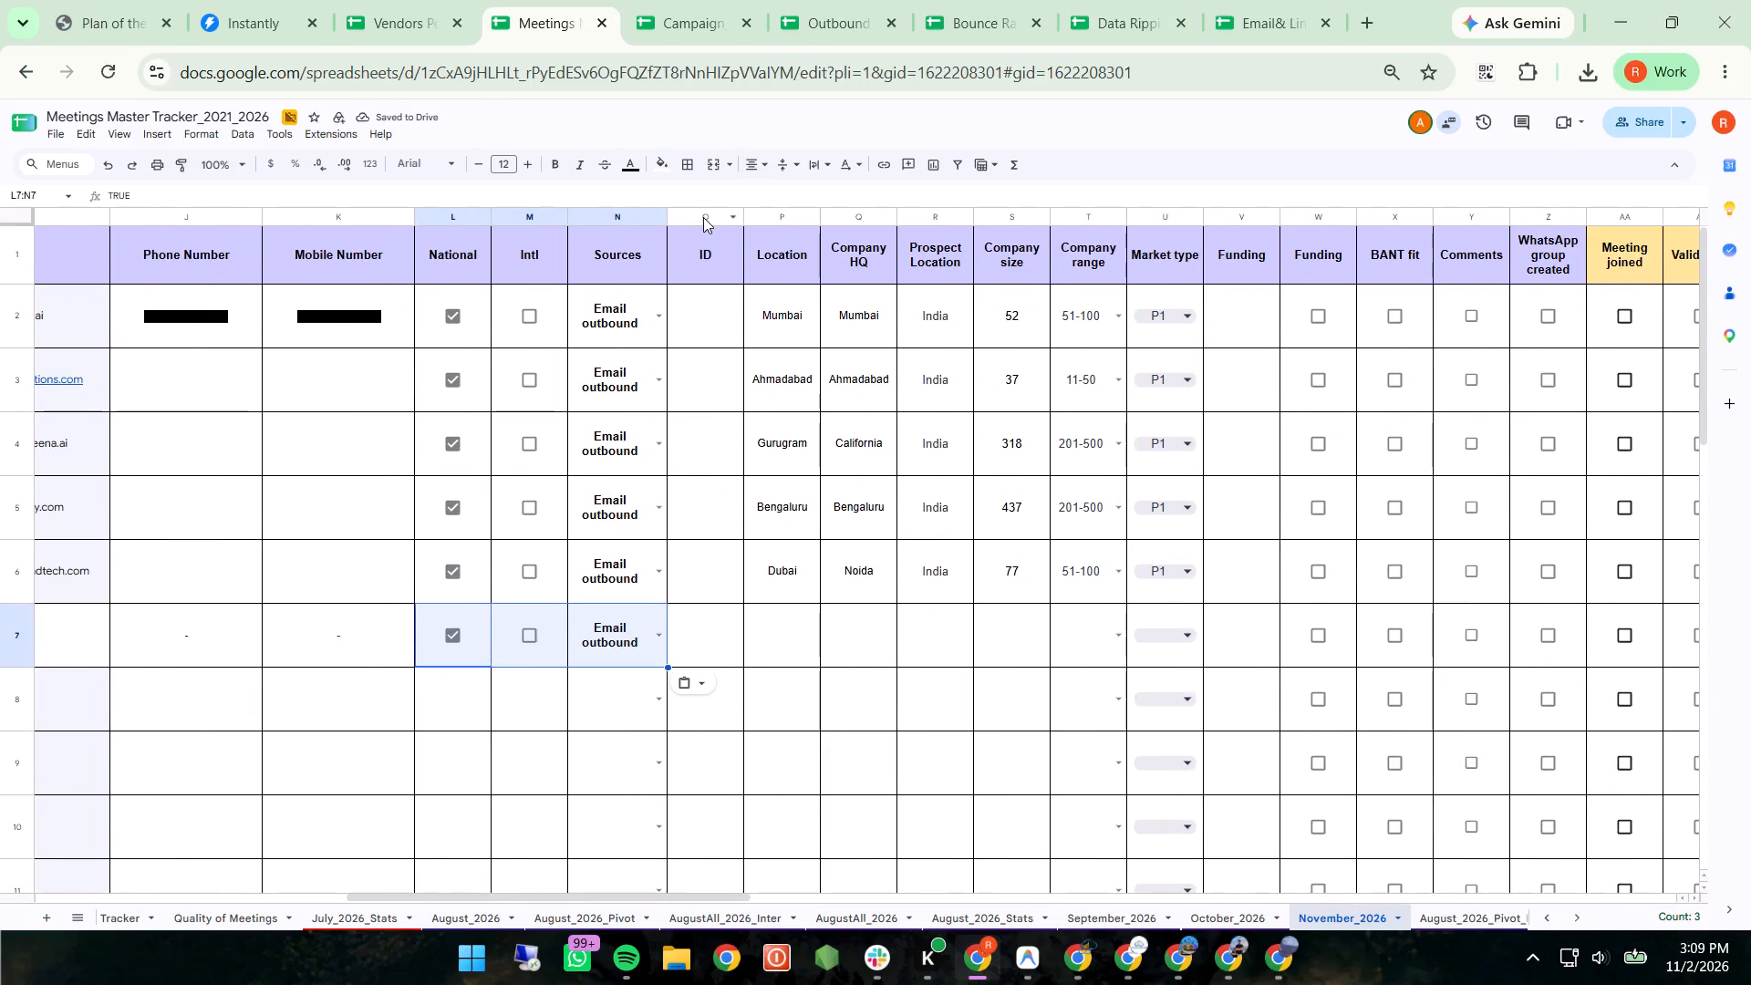
{"action": "left_click", "coordinate": [703, 217]}
{"action": "right_click", "coordinate": [703, 217]}
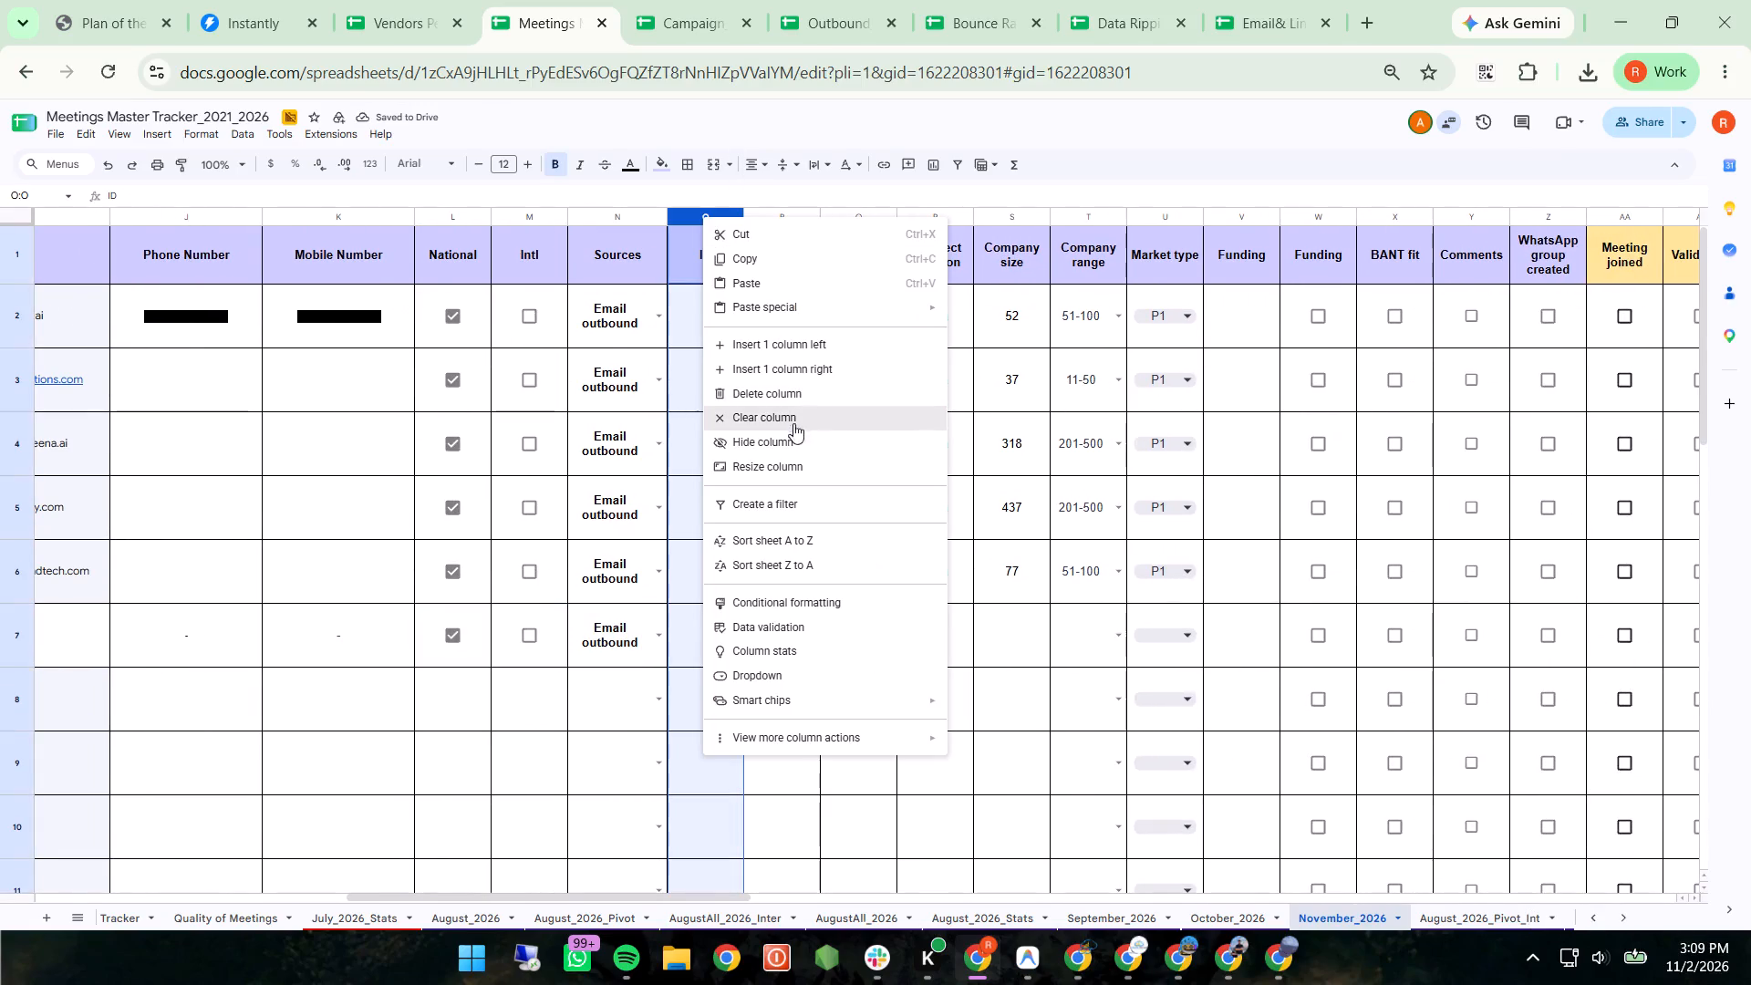
{"action": "left_click", "coordinate": [793, 442]}
Enter the copied Delhi as both Location and Company HQ in row 7.
{"action": "left_click", "coordinate": [715, 643]}
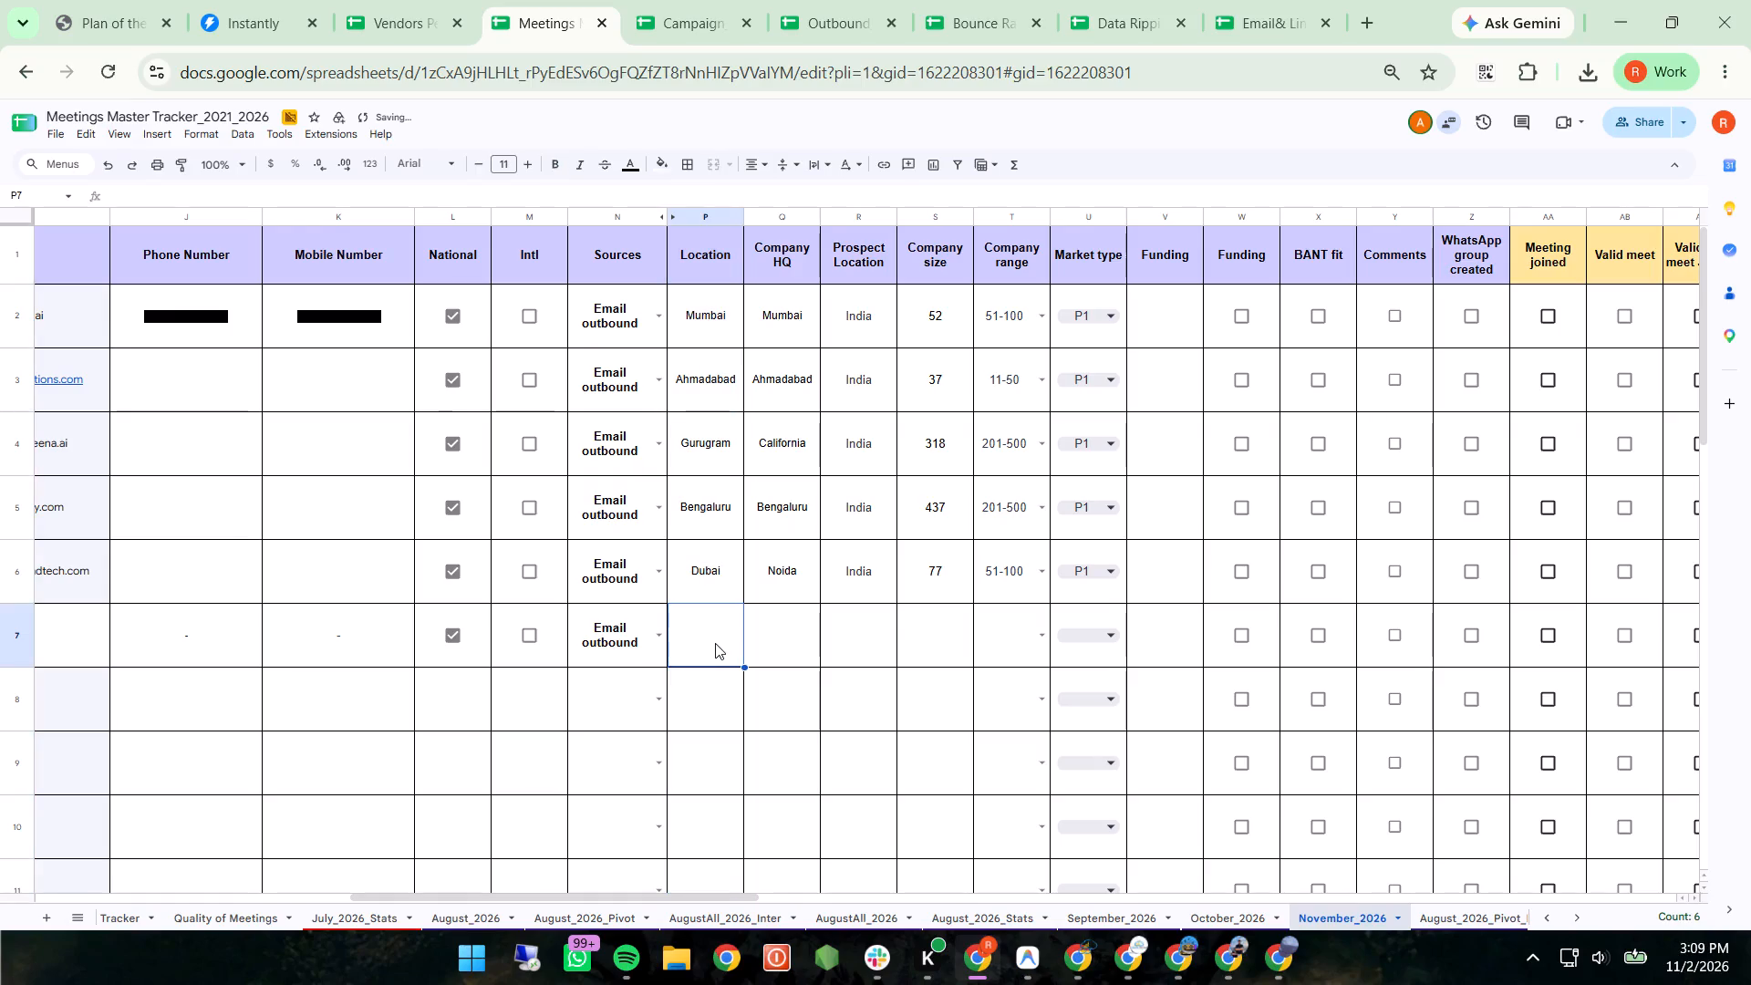
{"action": "key", "text": "super+v"}
{"action": "scroll", "coordinate": [305, 425], "scroll_direction": "down", "scroll_amount": 1}
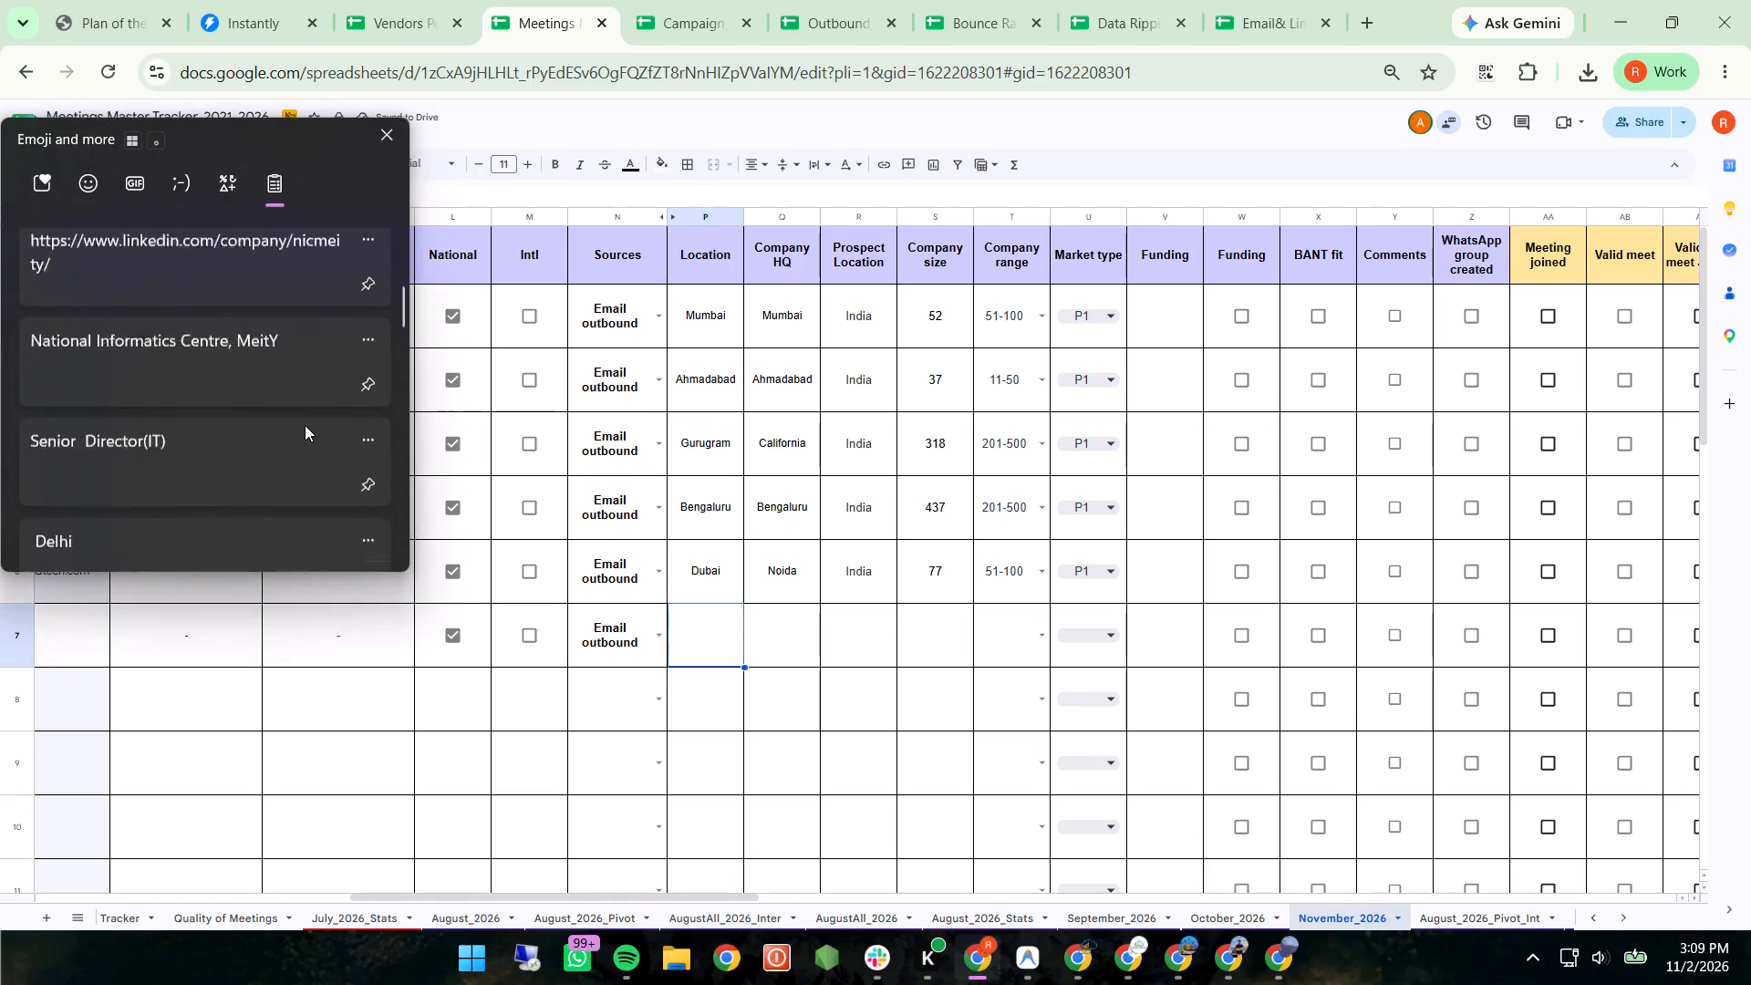
{"action": "scroll", "coordinate": [305, 425], "scroll_direction": "down", "scroll_amount": 2}
{"action": "left_click", "coordinate": [236, 400]}
{"action": "key", "text": "ctrl+v"}
{"action": "key", "text": "ctrl+c"}
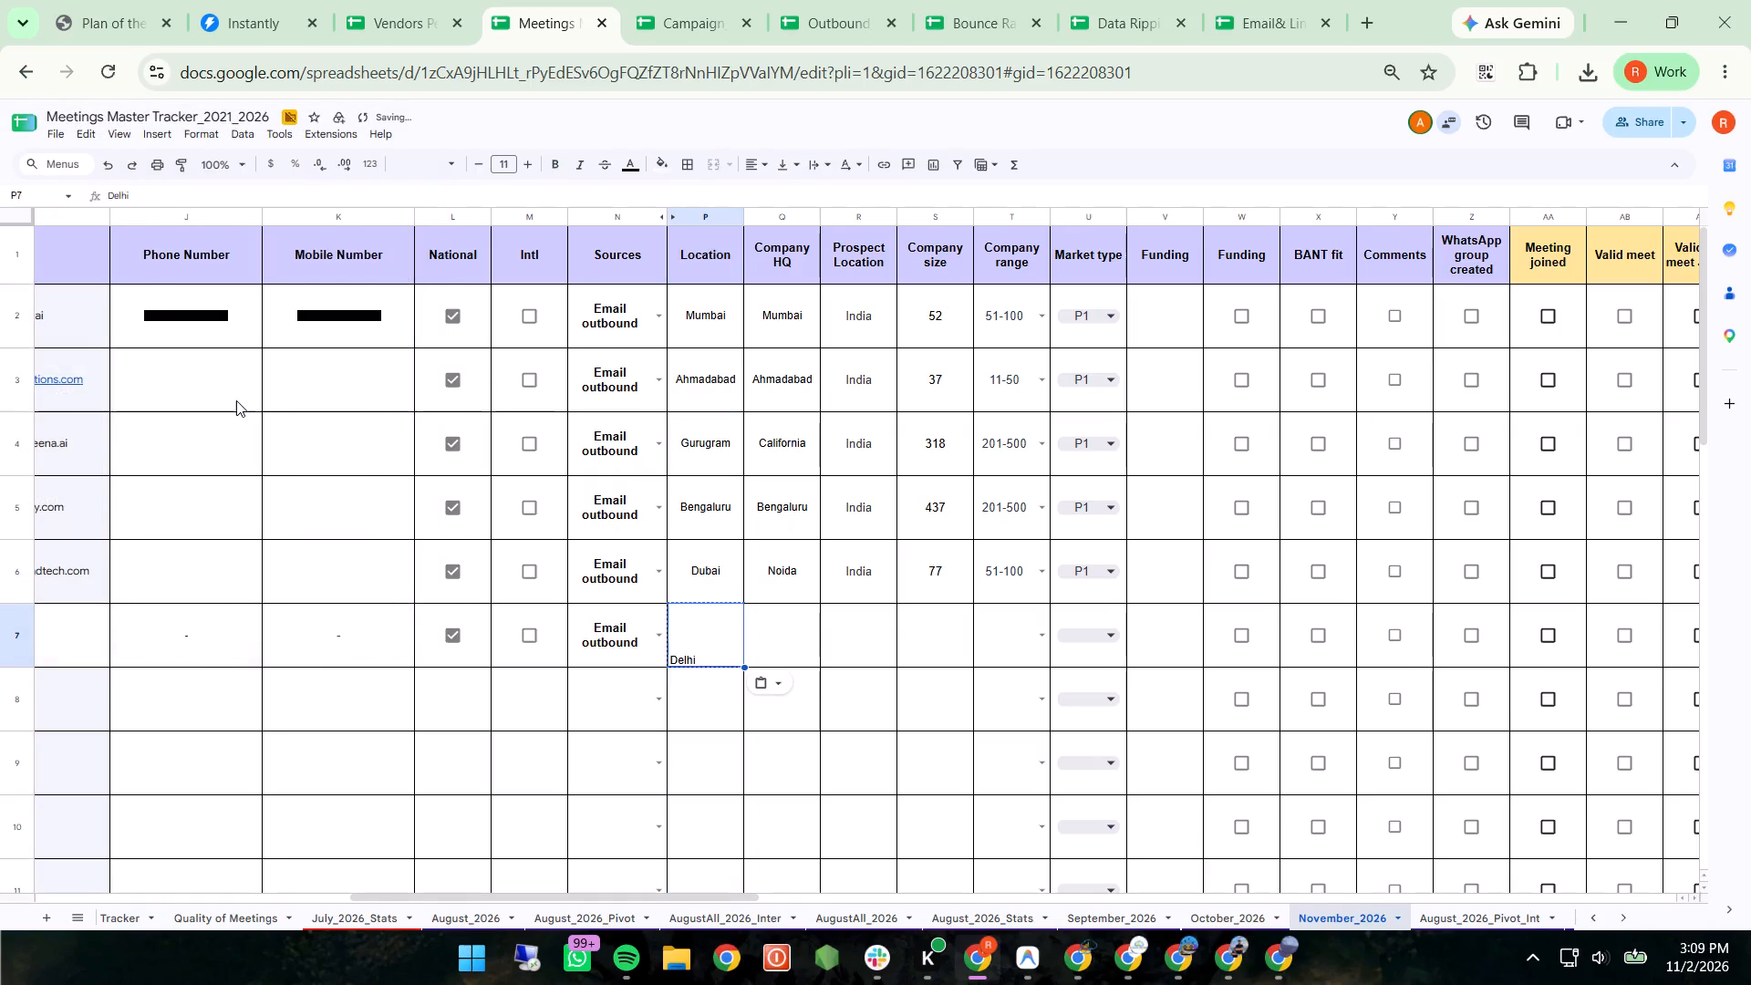
{"action": "key", "text": "Right"}
{"action": "key", "text": "ctrl+v"}
Copy India from row 6's Prospect Location into row 7.
{"action": "left_click", "coordinate": [834, 564]}
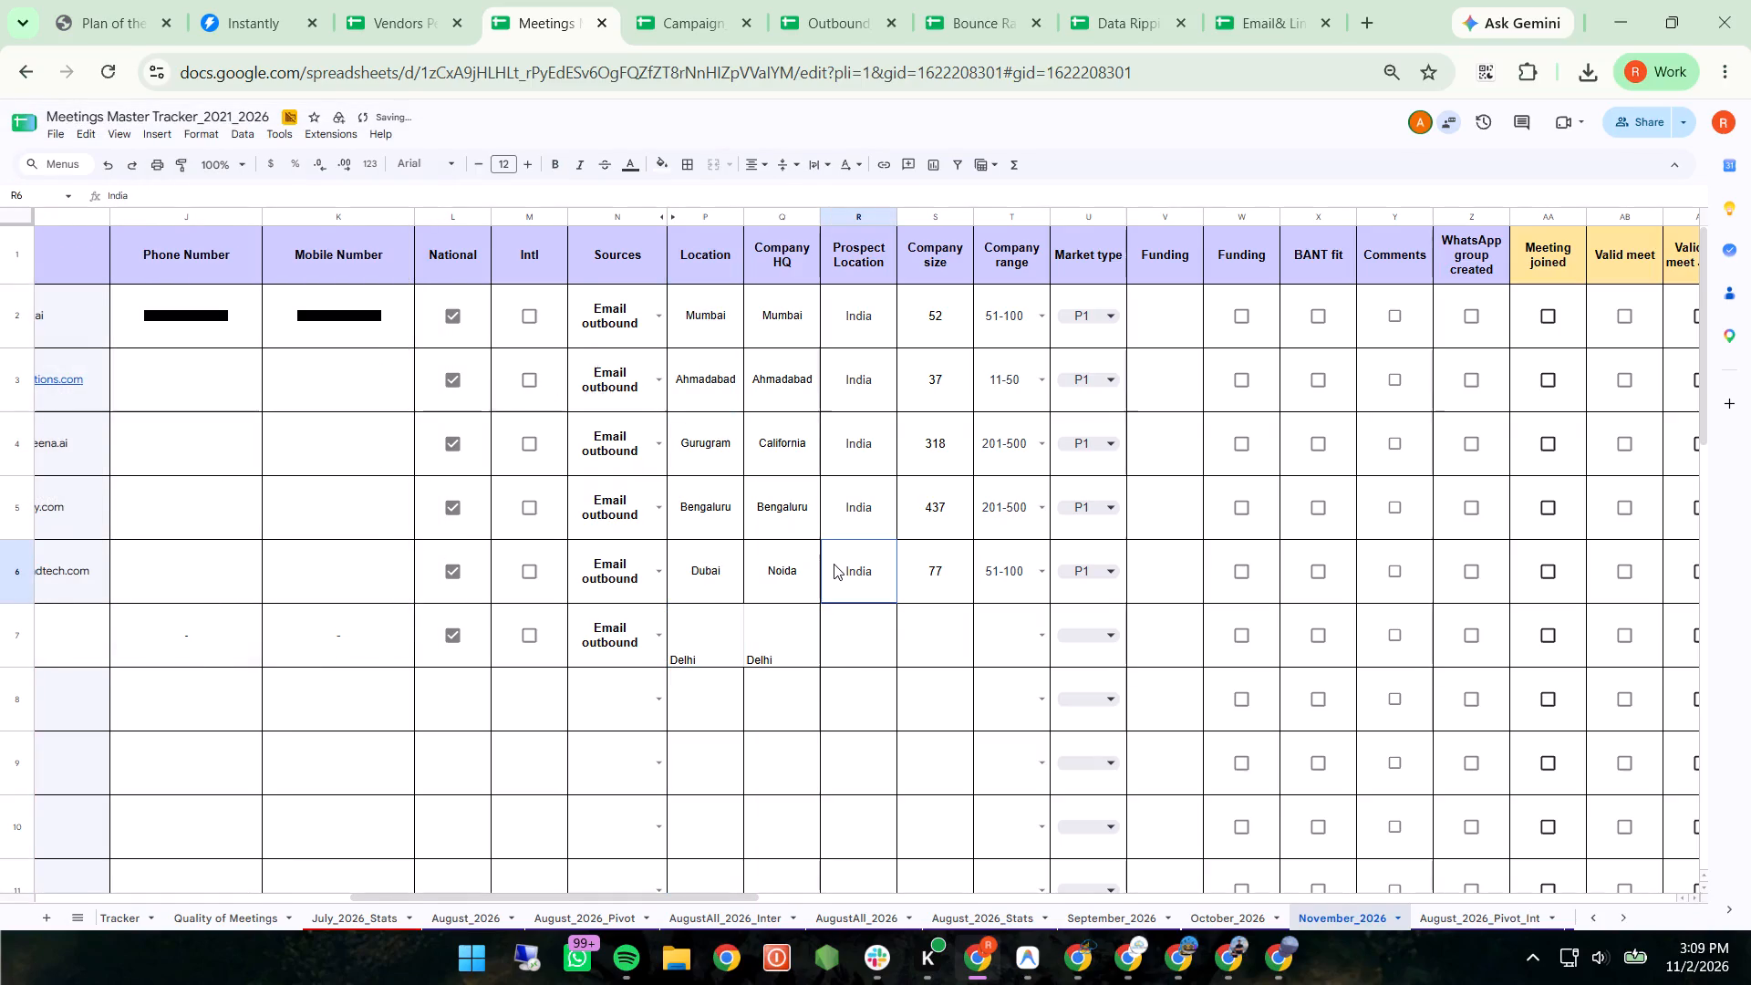
{"action": "key", "text": "ctrl+c"}
{"action": "left_click", "coordinate": [865, 654]}
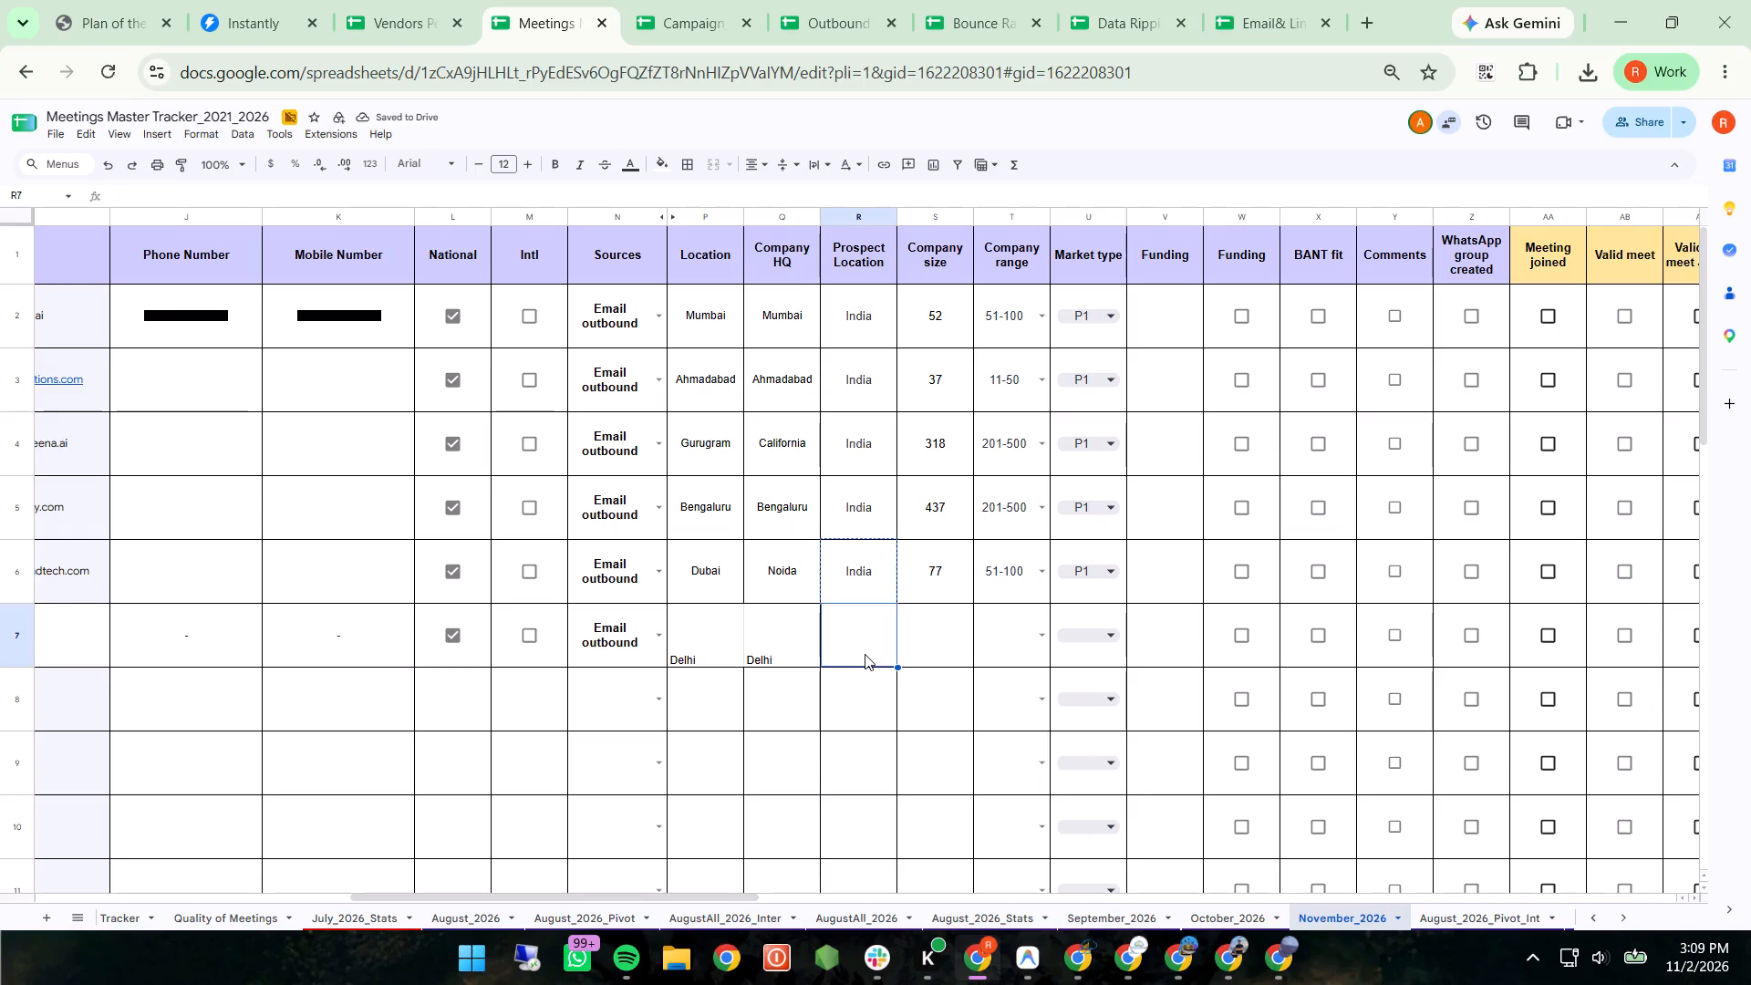
{"action": "key", "text": "ctrl+v"}
Set row 7's Company range to 1001+ and its Market type to P1.
{"action": "left_click_drag", "start_coordinate": [1045, 638], "coordinate": [1000, 742]}
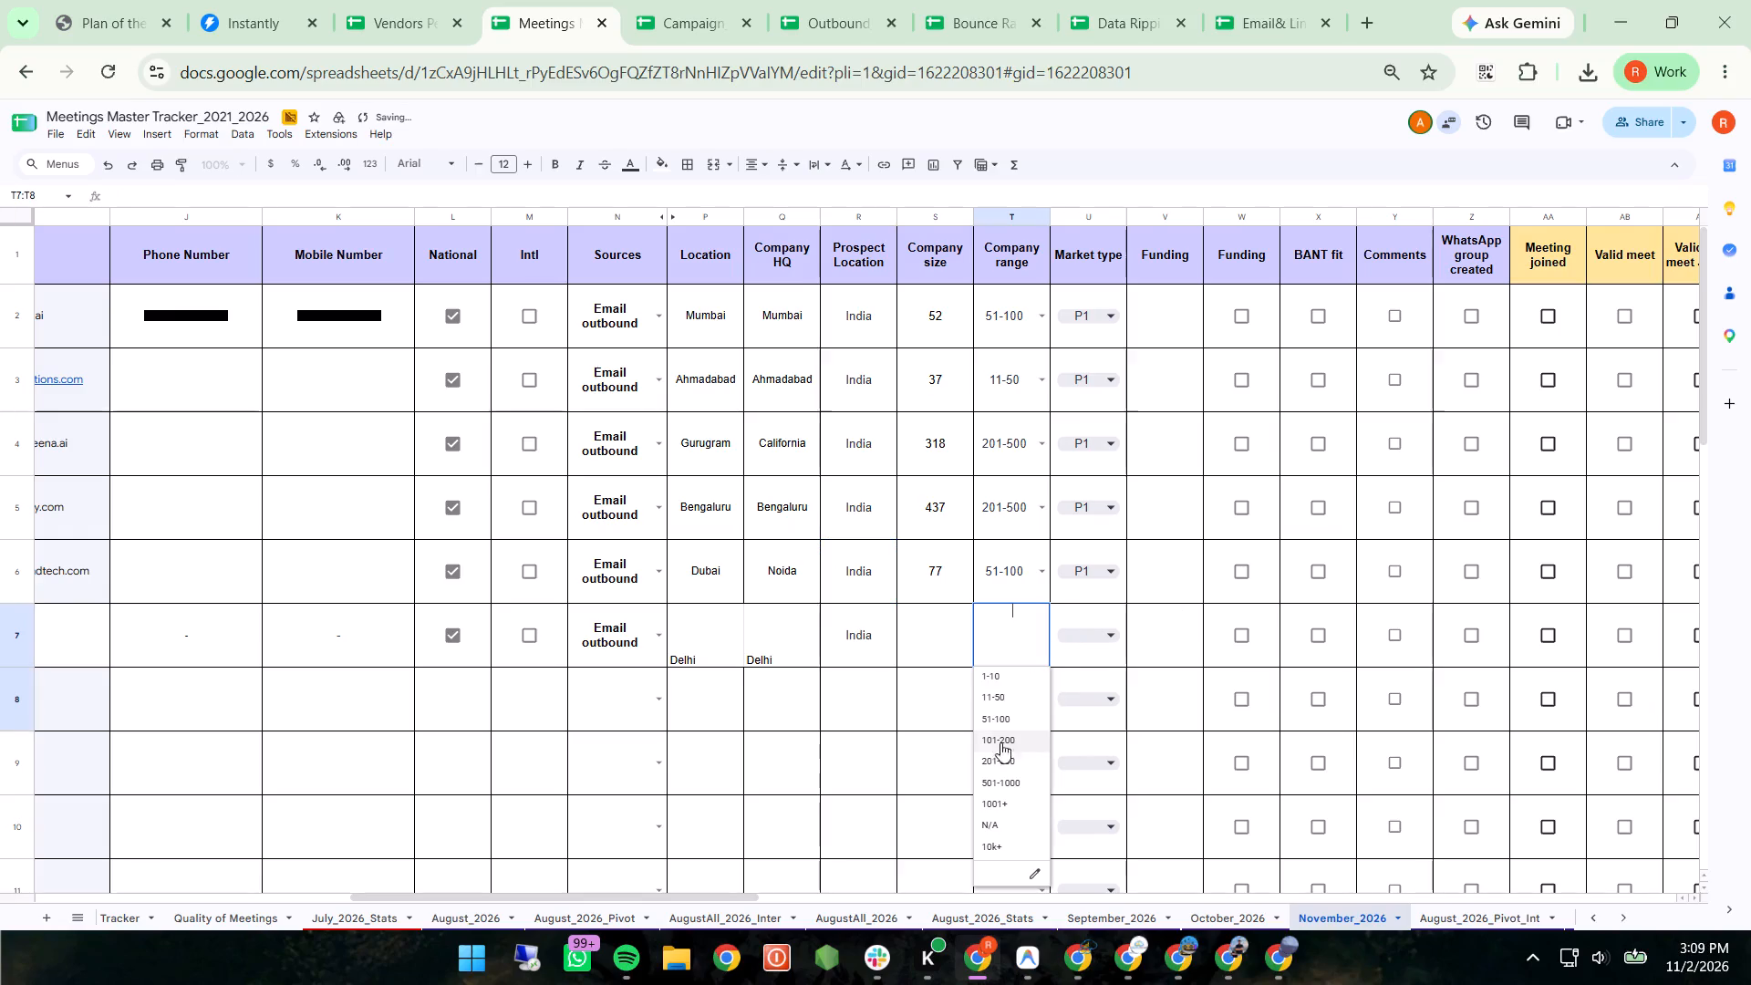
{"action": "left_click_drag", "start_coordinate": [1000, 742], "coordinate": [1005, 783]}
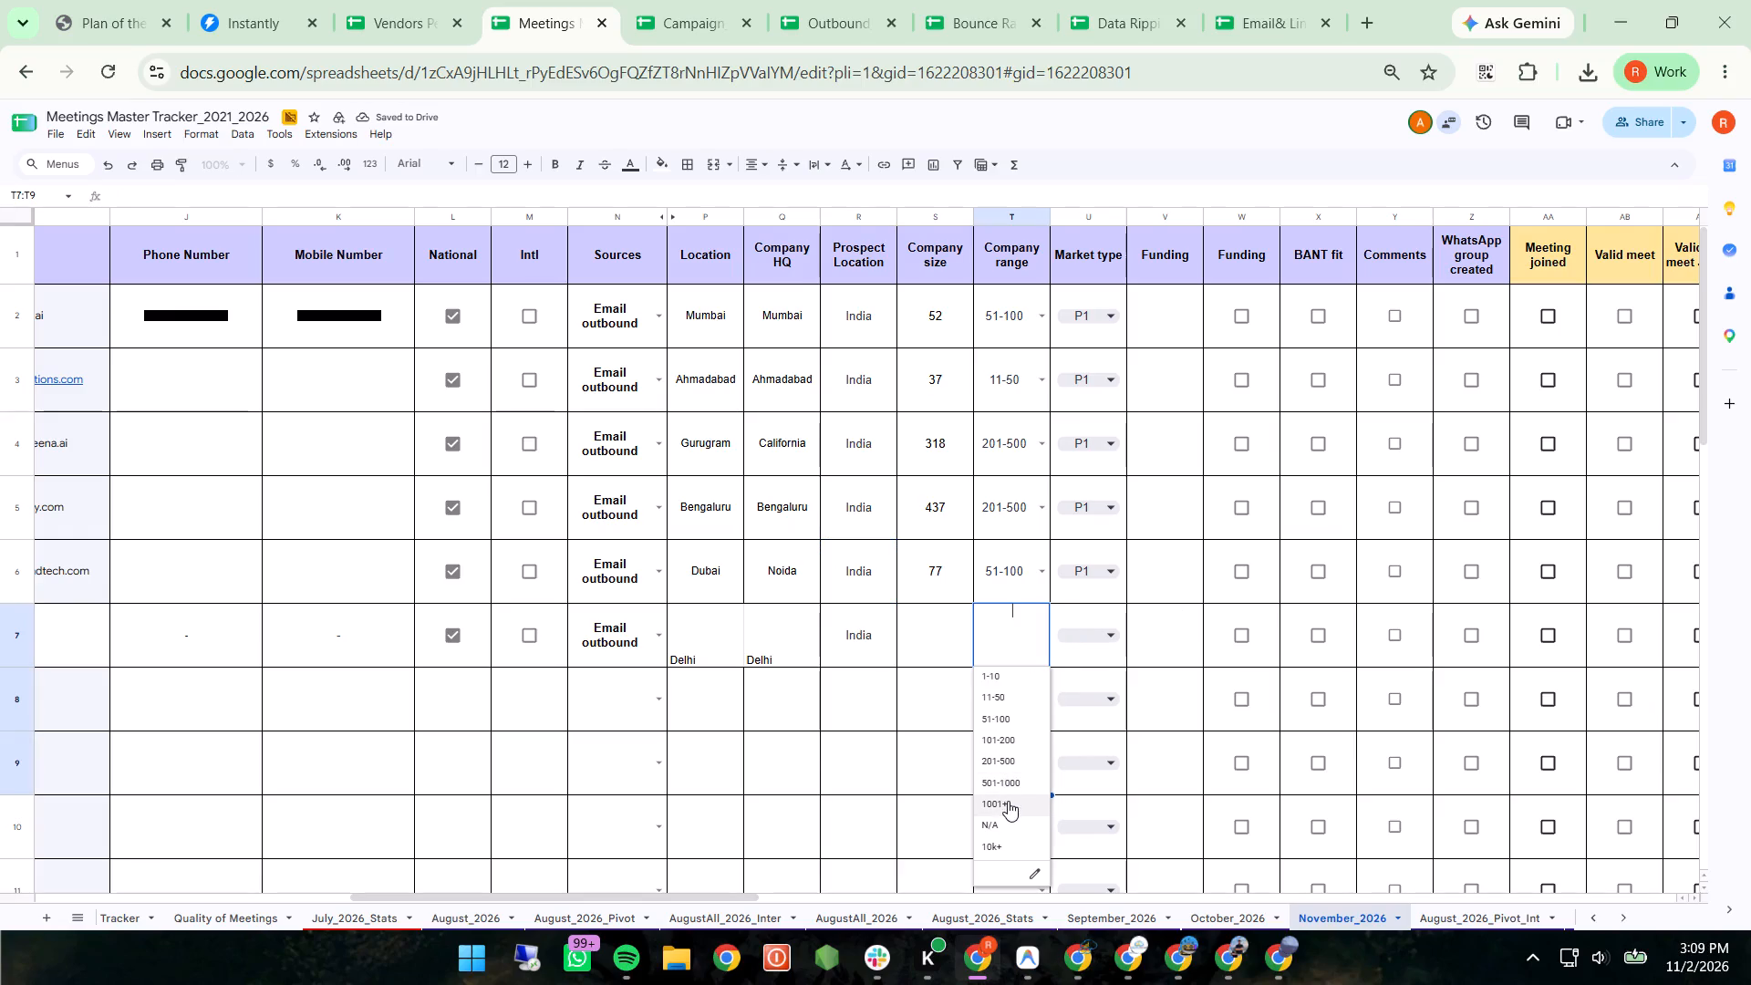
{"action": "left_click", "coordinate": [1008, 801]}
{"action": "left_click_drag", "start_coordinate": [1112, 635], "coordinate": [1080, 683]}
{"action": "left_click", "coordinate": [1080, 683]}
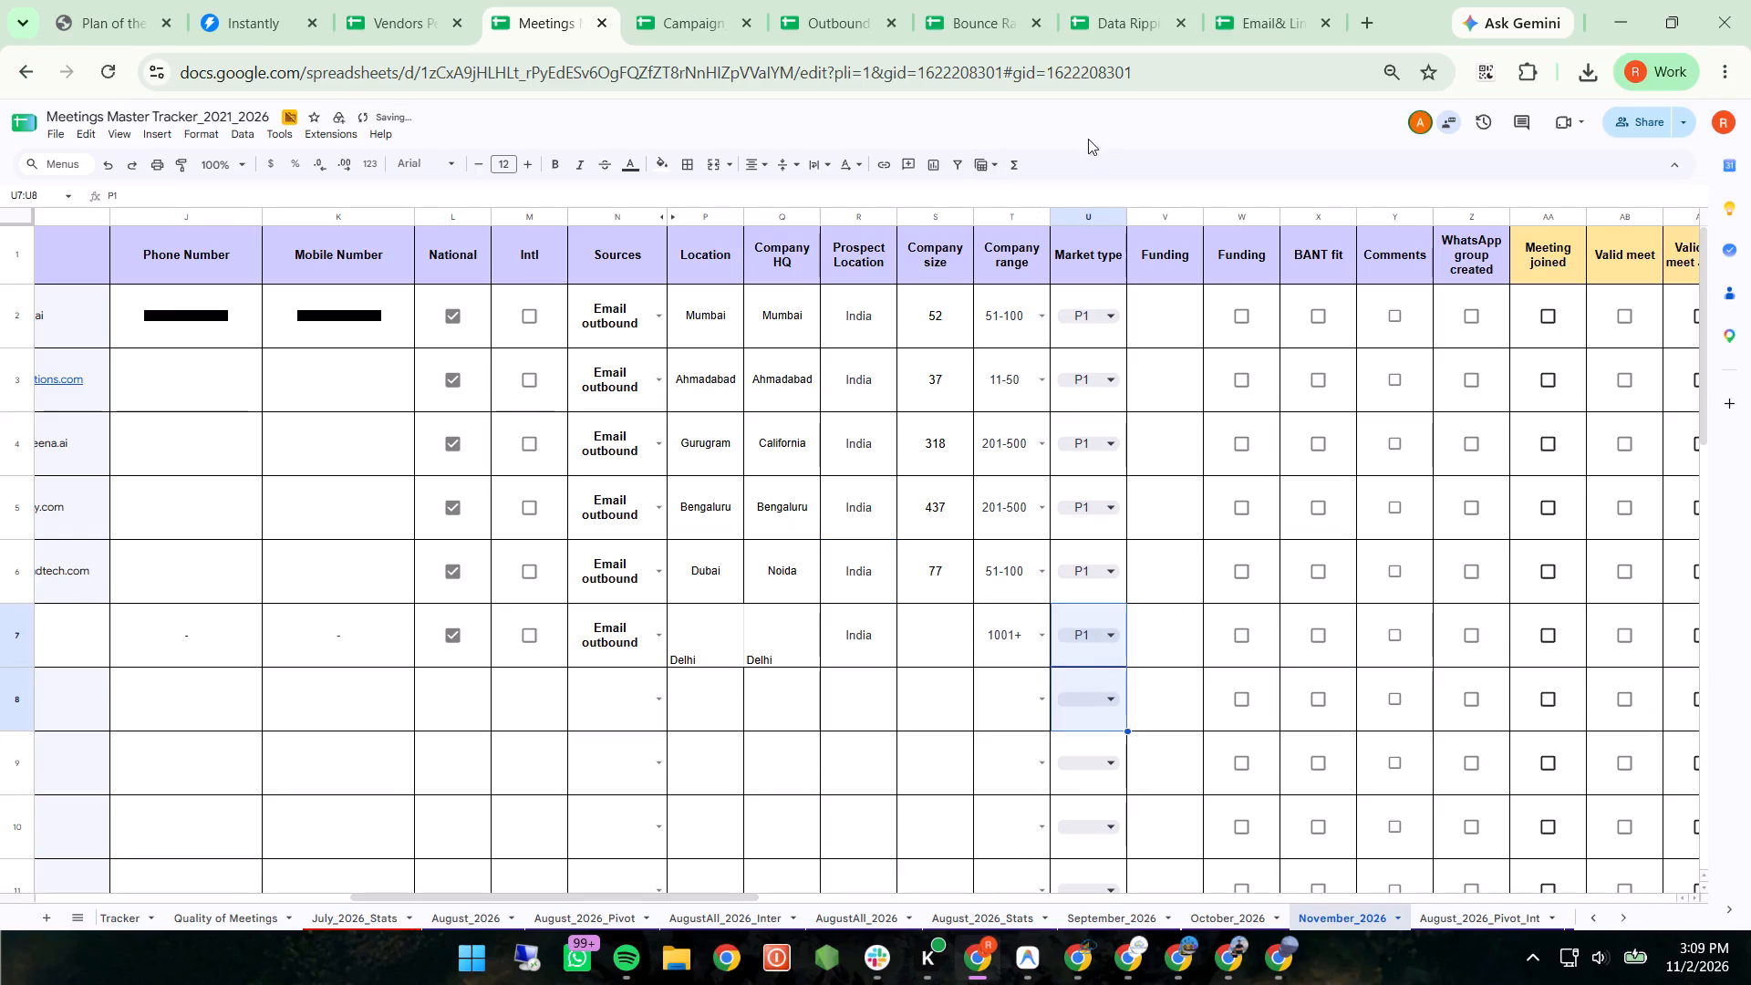
Clear the Founder NIC filter on the National Informatics Centre LinkedIn People page and copy the total number of associated members.
{"action": "left_click", "coordinate": [1223, 941]}
{"action": "scroll", "coordinate": [770, 577], "scroll_direction": "up", "scroll_amount": 6}
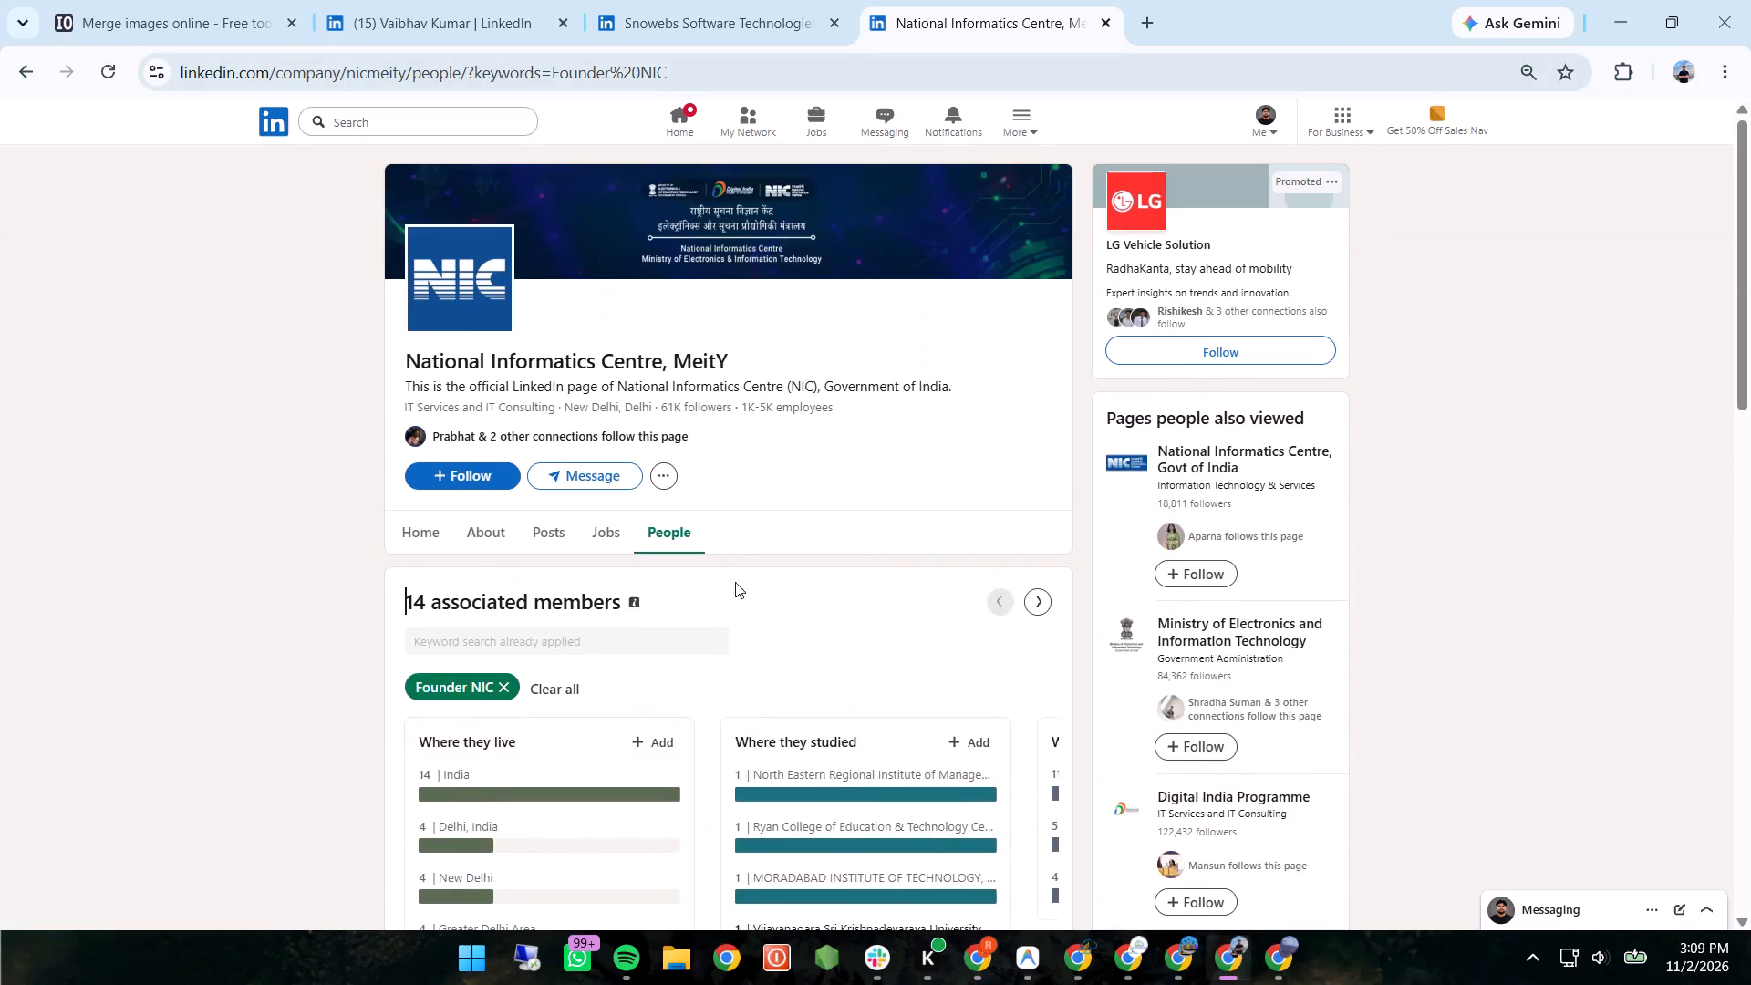
{"action": "left_click", "coordinate": [508, 683]}
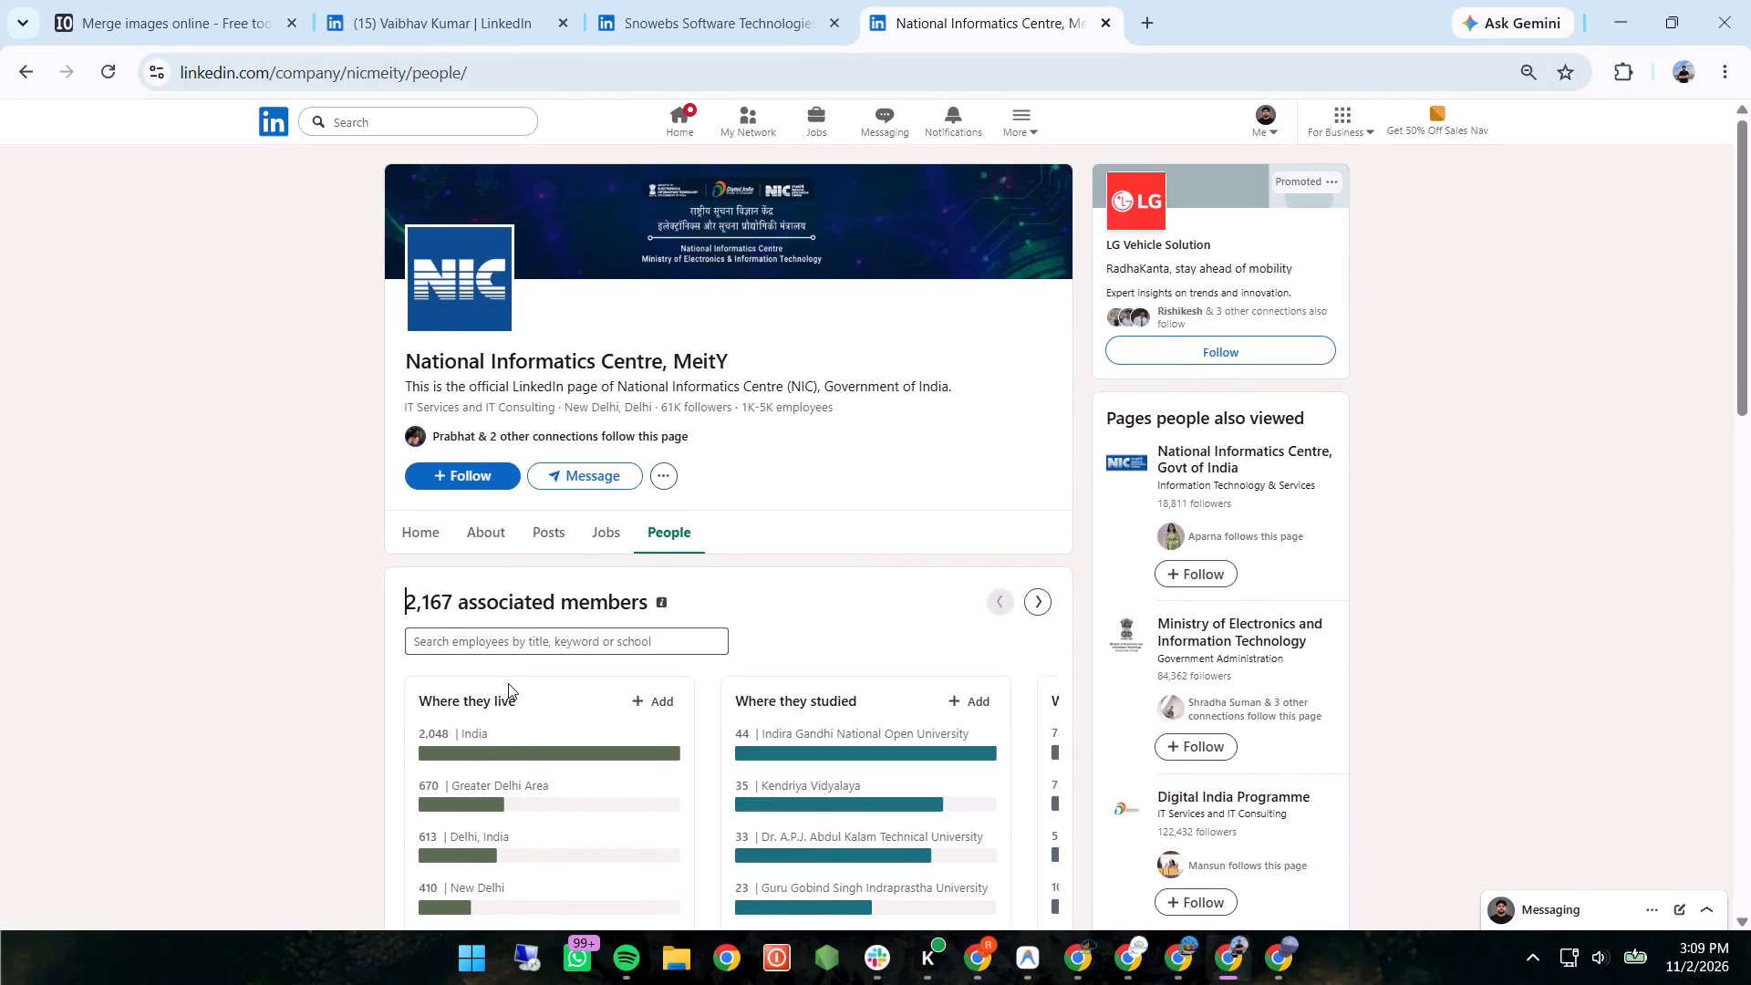
{"action": "key", "text": "shift+Right"}
{"action": "key", "text": "shift+Right"}
{"action": "key", "text": "shift+Right"}
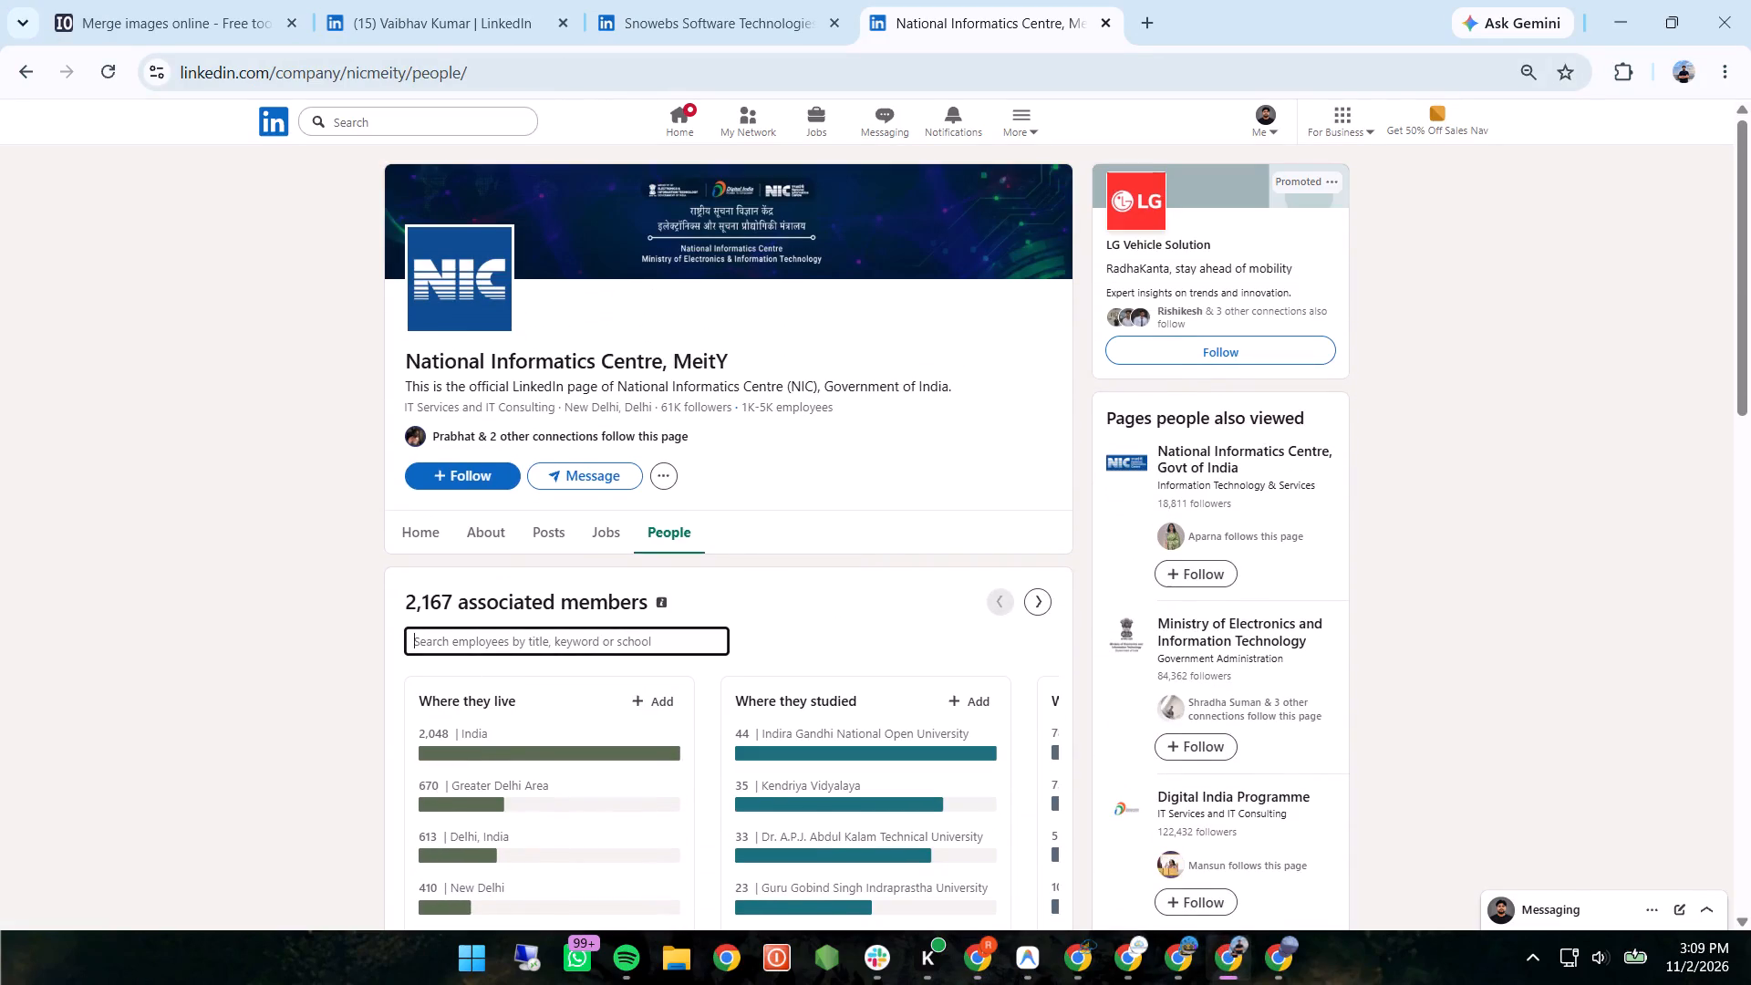
{"action": "left_click_drag", "start_coordinate": [407, 608], "coordinate": [448, 614]}
{"action": "key", "text": "ctrl+c"}
{"action": "key", "text": "ctrl+c"}
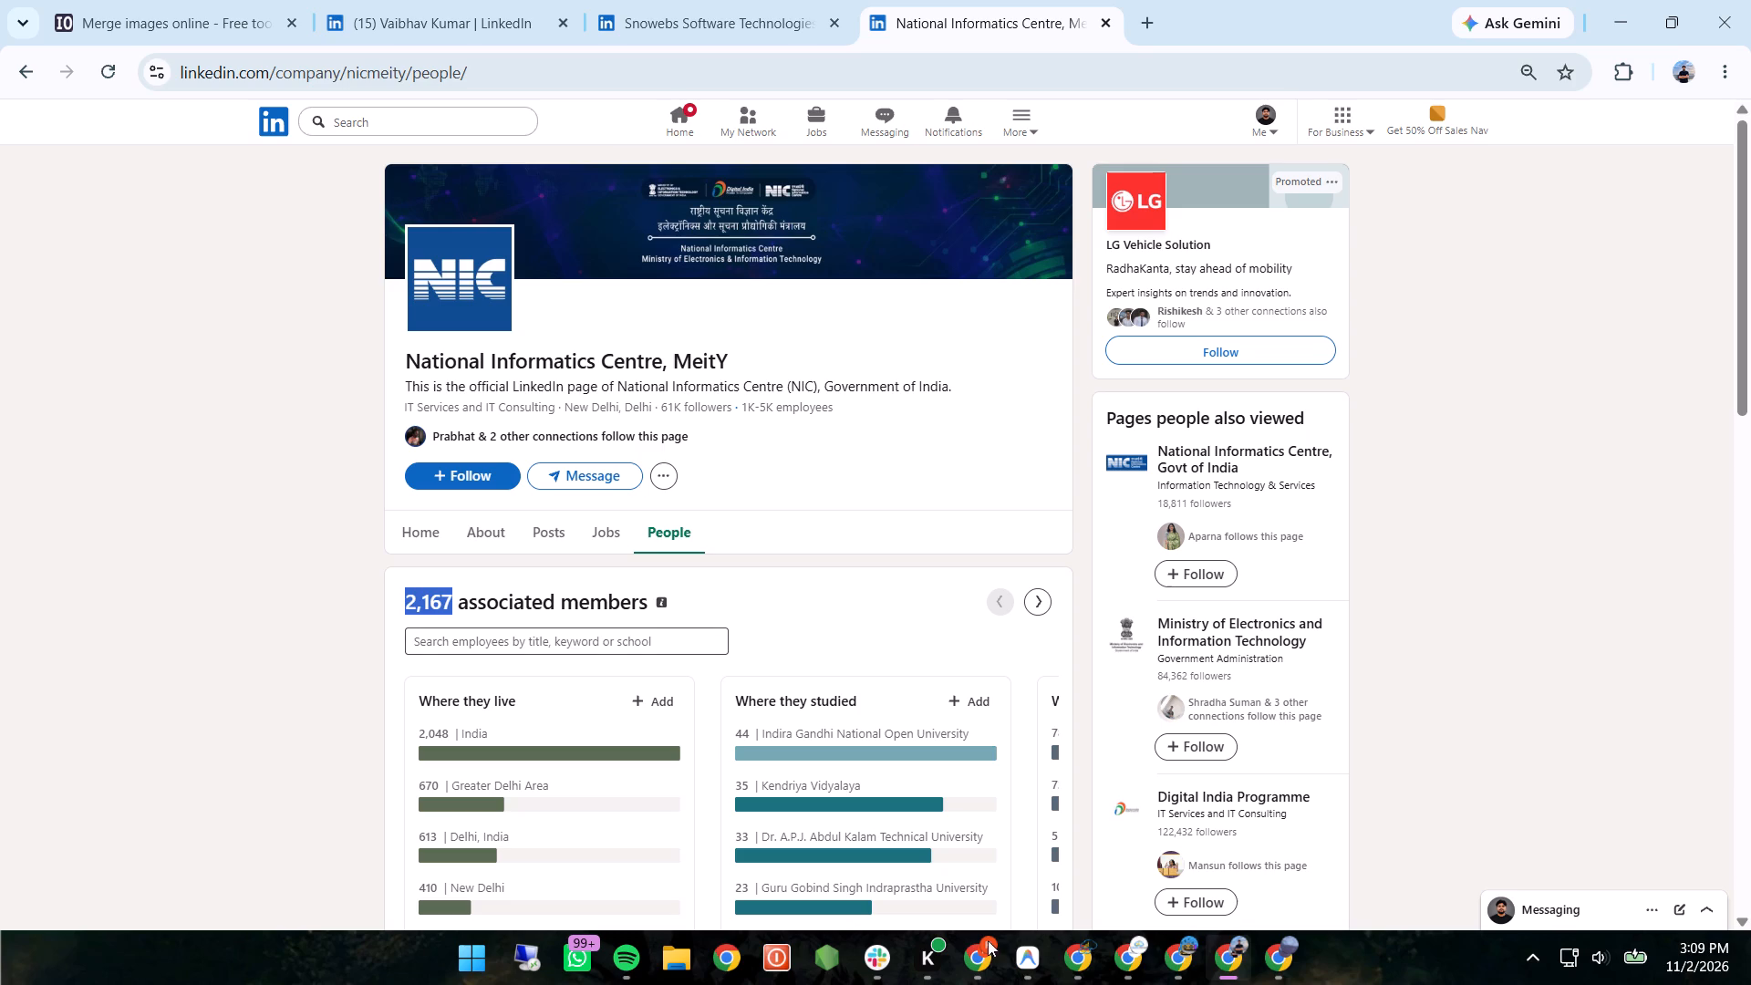
Return to the tracker sheet and enter the copied 2,167 as row 7's Company size.
{"action": "left_click", "coordinate": [987, 961]}
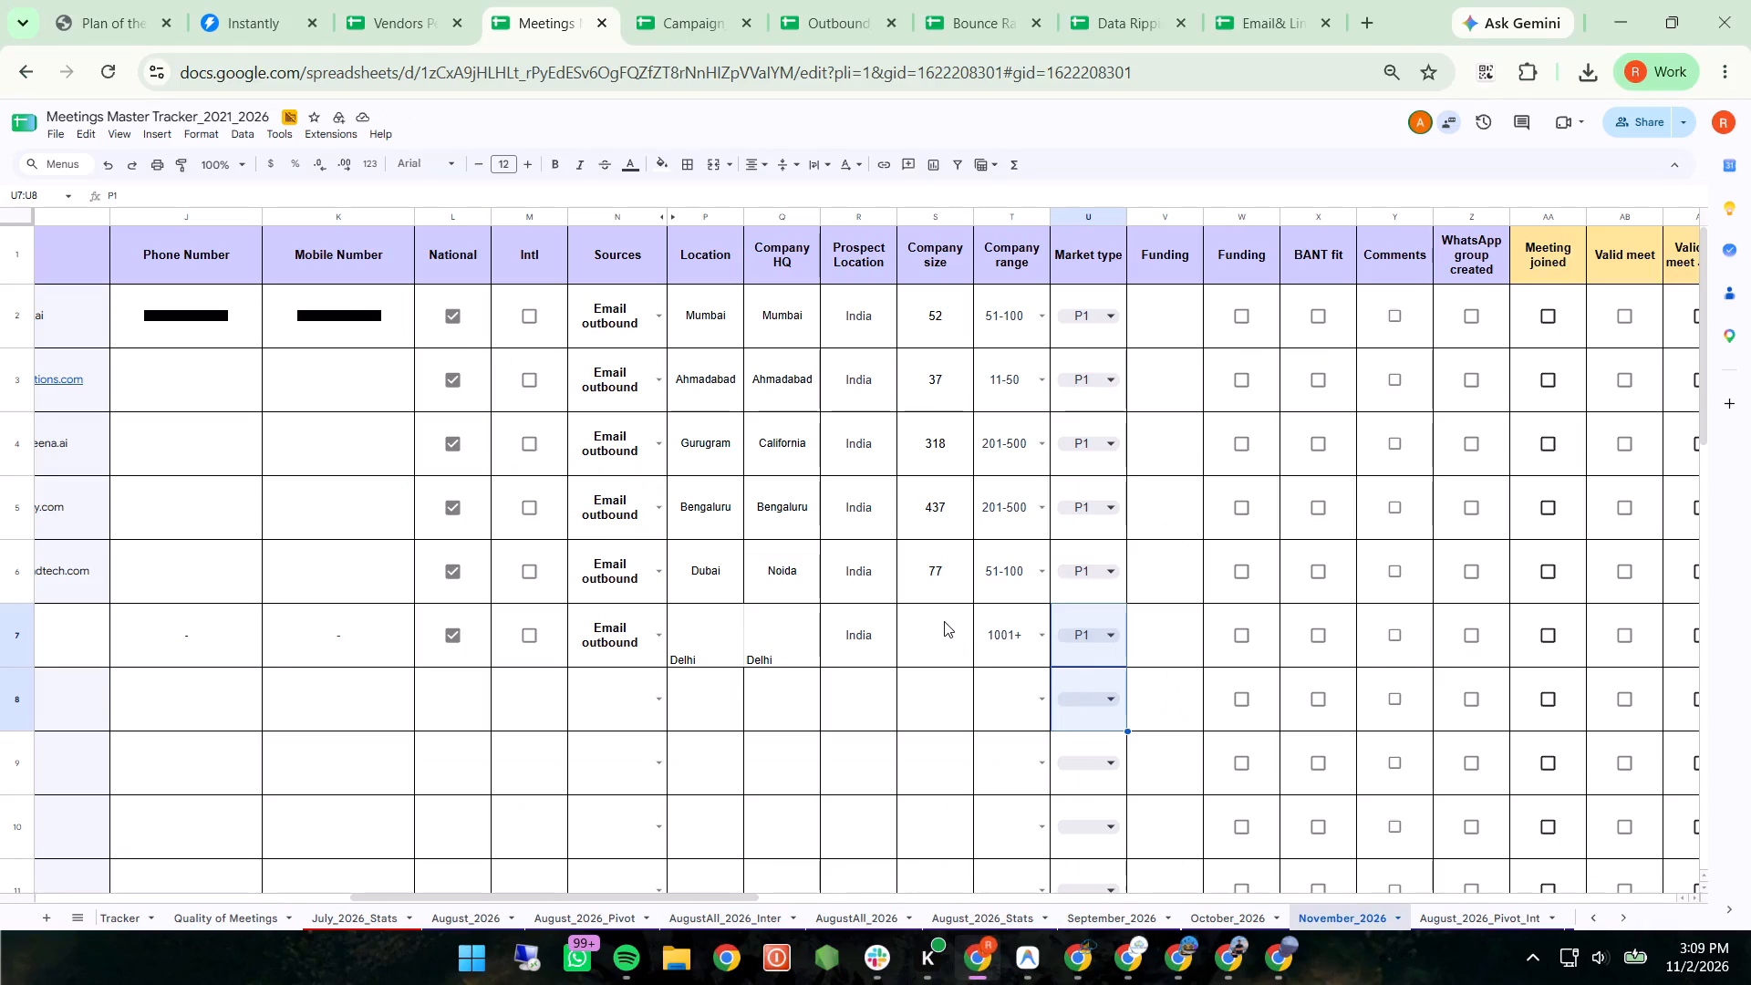
{"action": "left_click", "coordinate": [944, 621]}
{"action": "key", "text": "ctrl+v"}
{"action": "scroll", "coordinate": [944, 621], "scroll_direction": "left", "scroll_amount": 3}
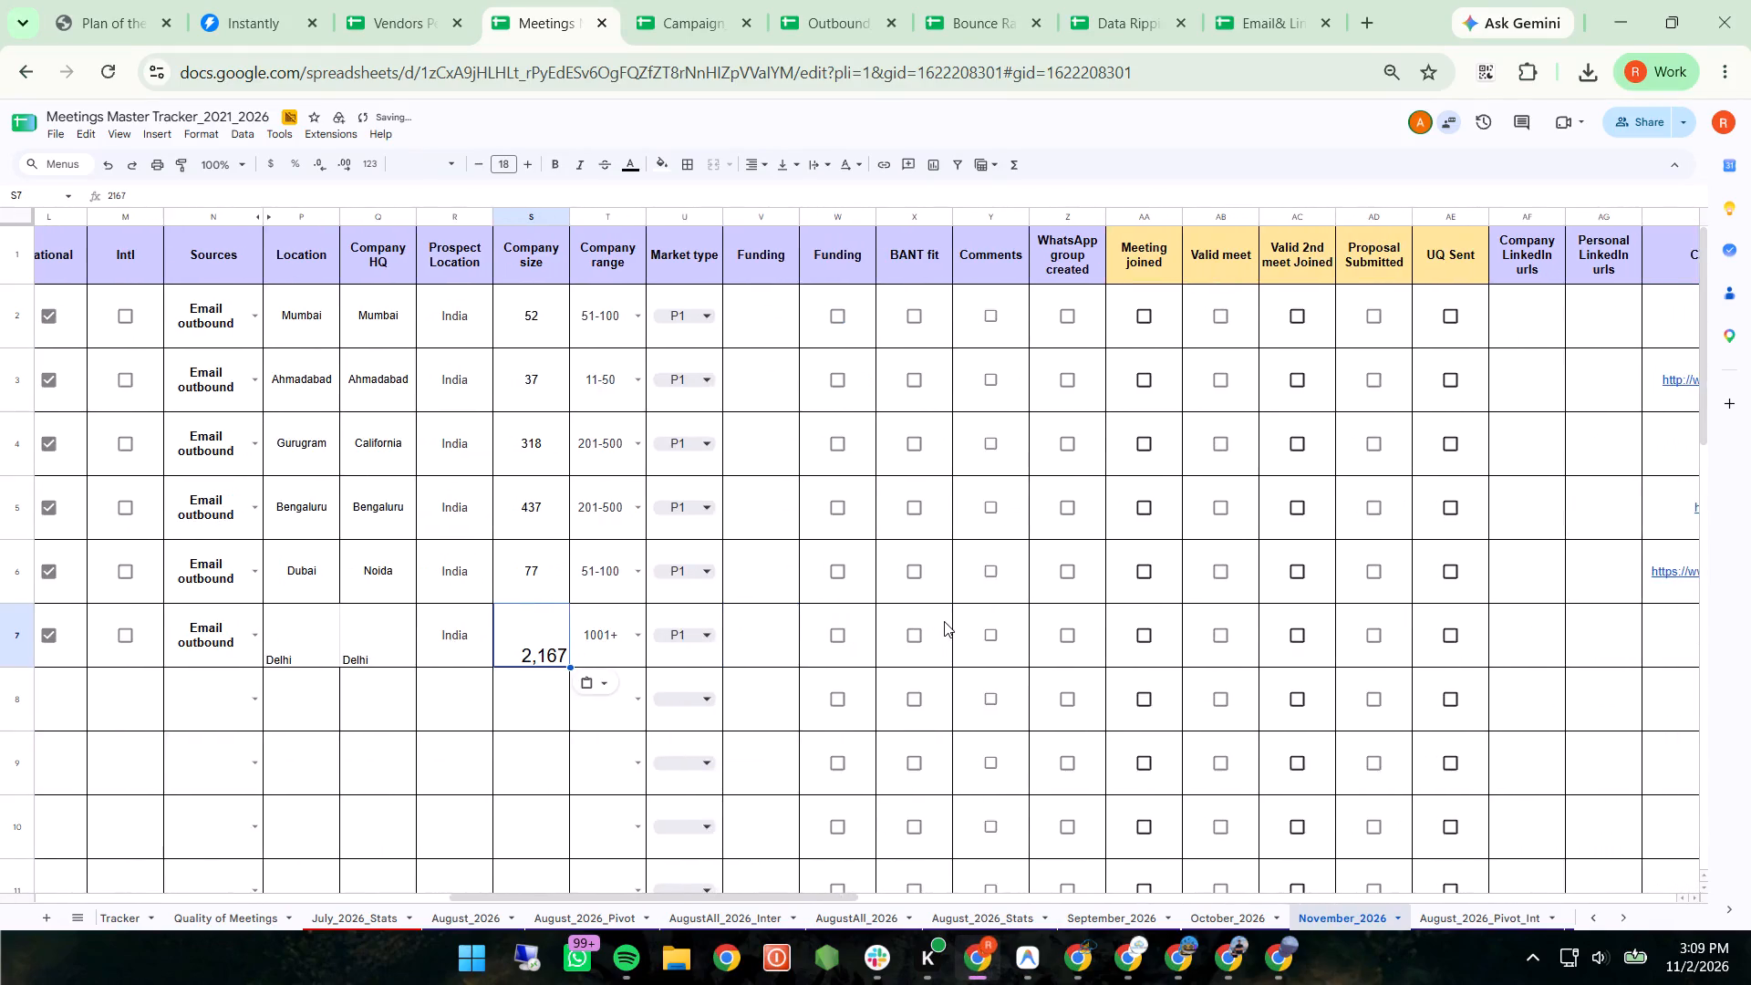
{"action": "scroll", "coordinate": [944, 621], "scroll_direction": "left", "scroll_amount": 3}
{"action": "left_click", "coordinate": [1019, 626]}
{"action": "key", "text": "super+v"}
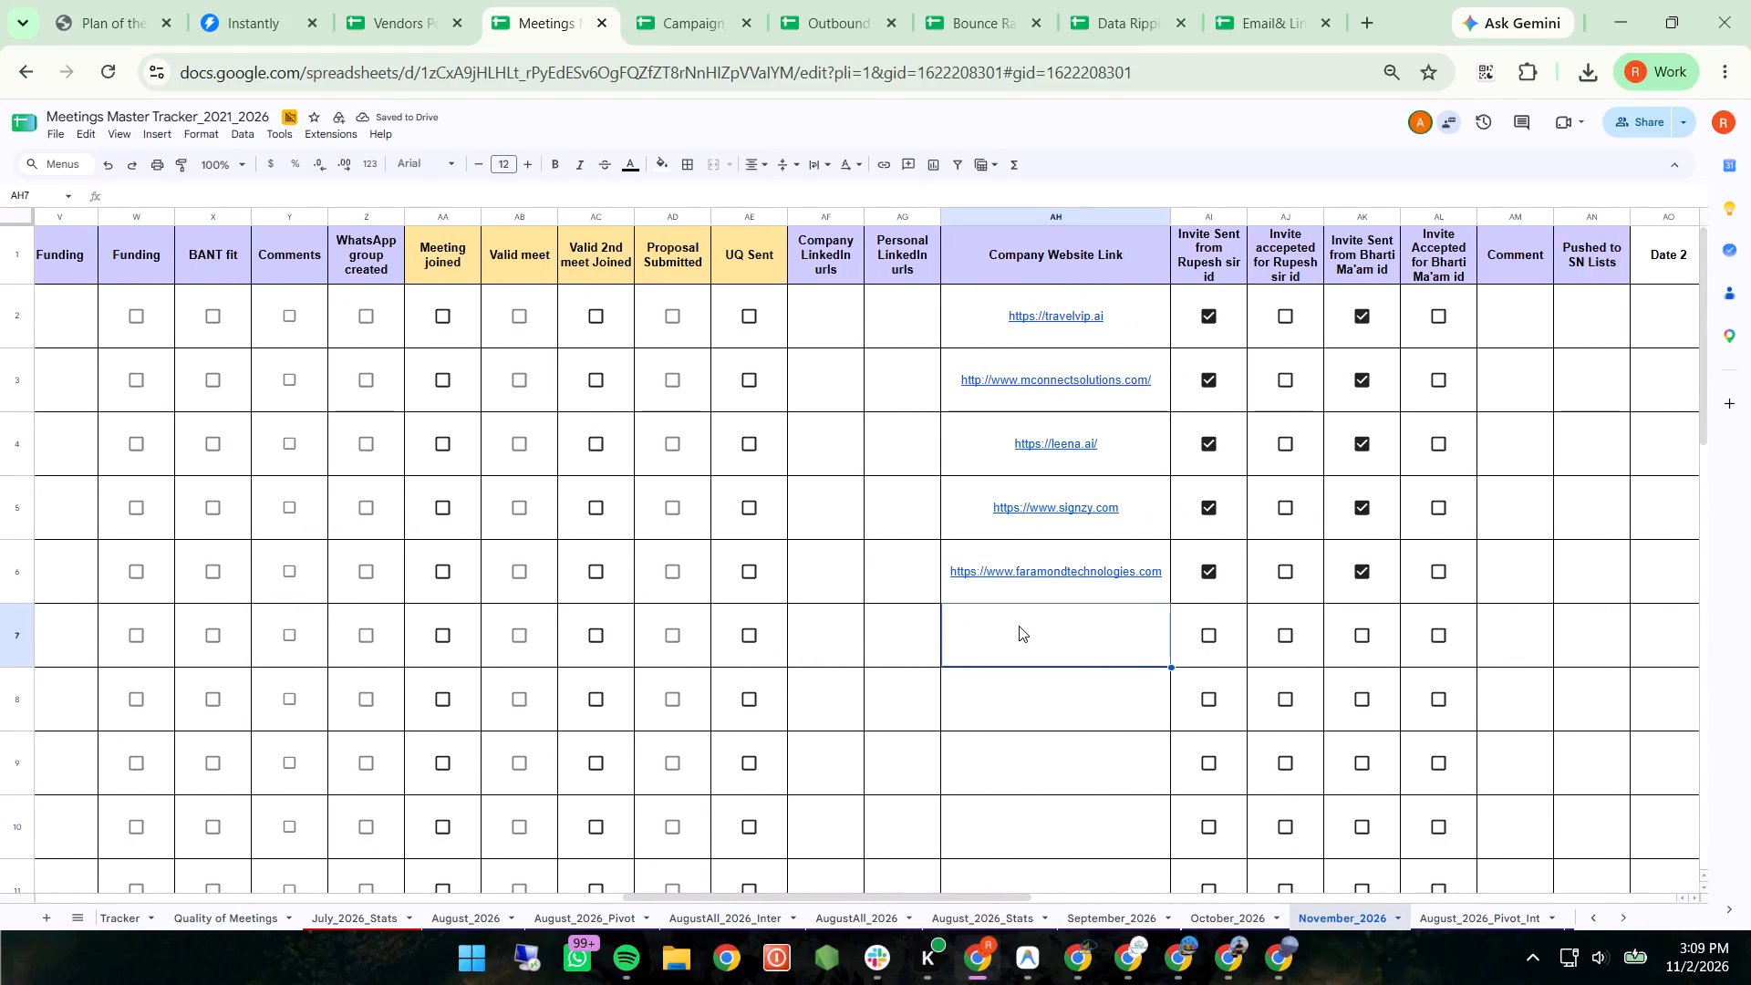
{"action": "scroll", "coordinate": [131, 401], "scroll_direction": "down", "scroll_amount": 3}
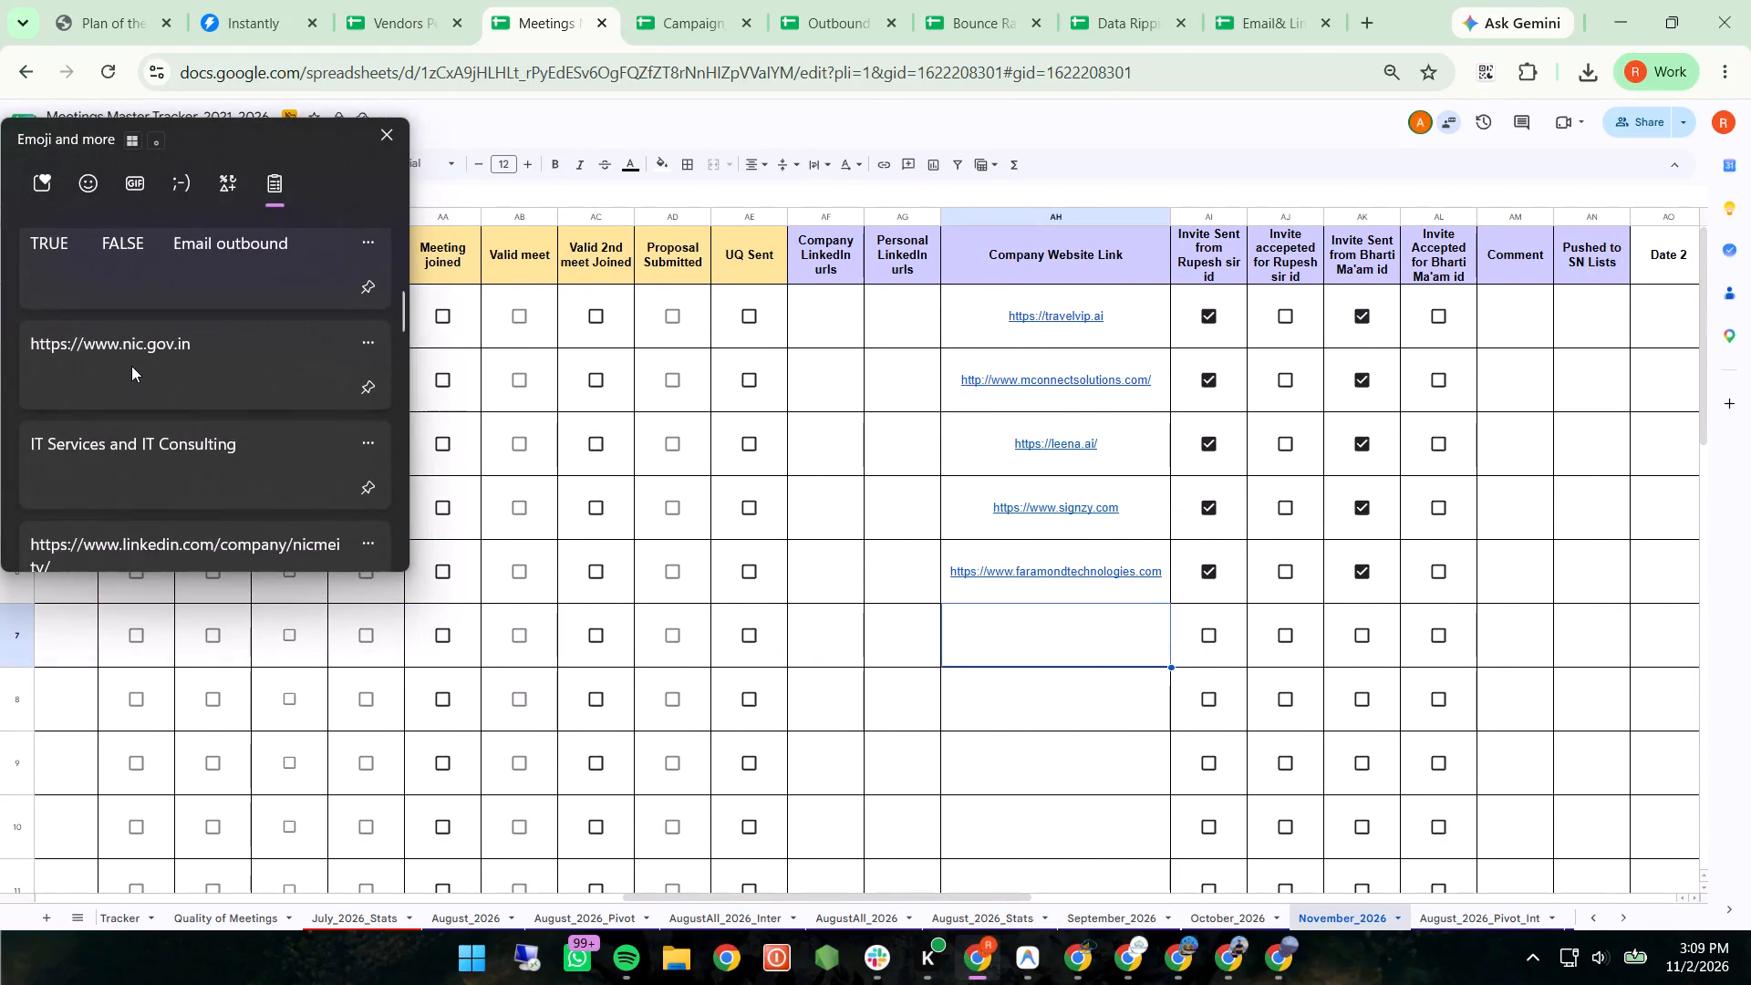
{"action": "left_click", "coordinate": [131, 366]}
{"action": "key", "text": "ctrl+v"}
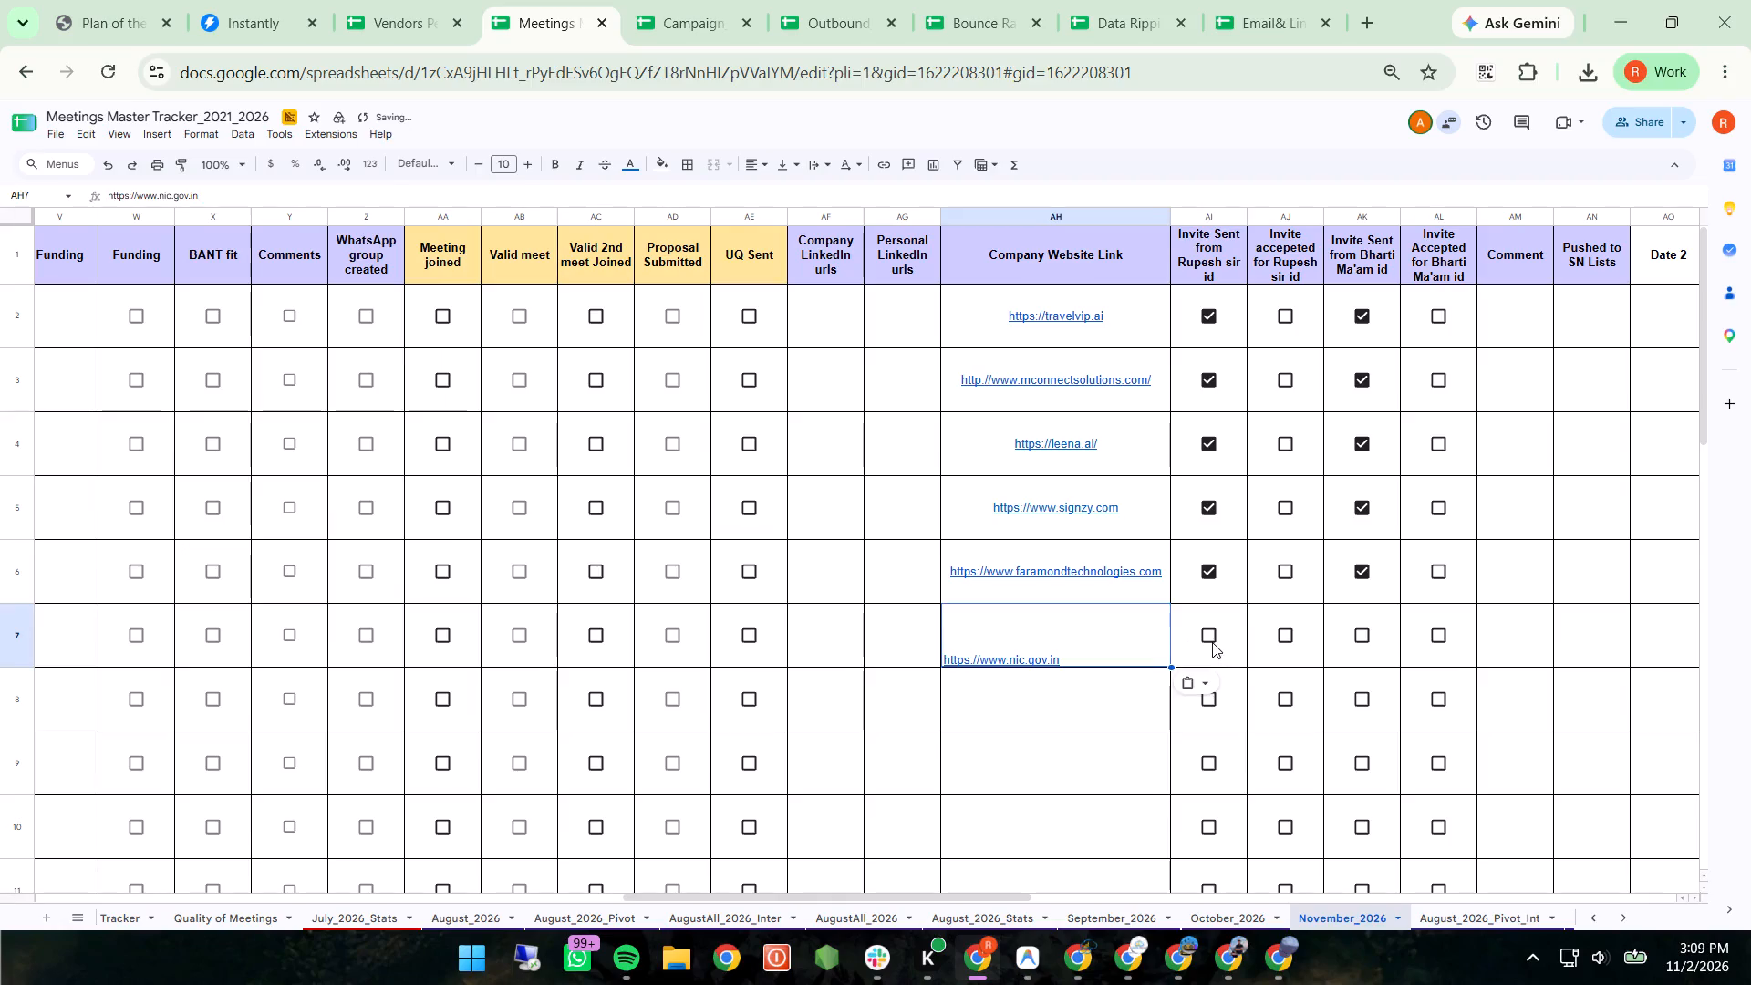
Tick row 7's Invite Sent checkboxes for the Rupesh sir id and the Bharti Ma'am id.
{"action": "left_click", "coordinate": [1212, 642]}
{"action": "left_click", "coordinate": [1365, 633]}
Switch to Google Calendar and open the November 4 event National Informatics Centre and Frugal Testing.
{"action": "scroll", "coordinate": [1072, 683], "scroll_direction": "right", "scroll_amount": 6}
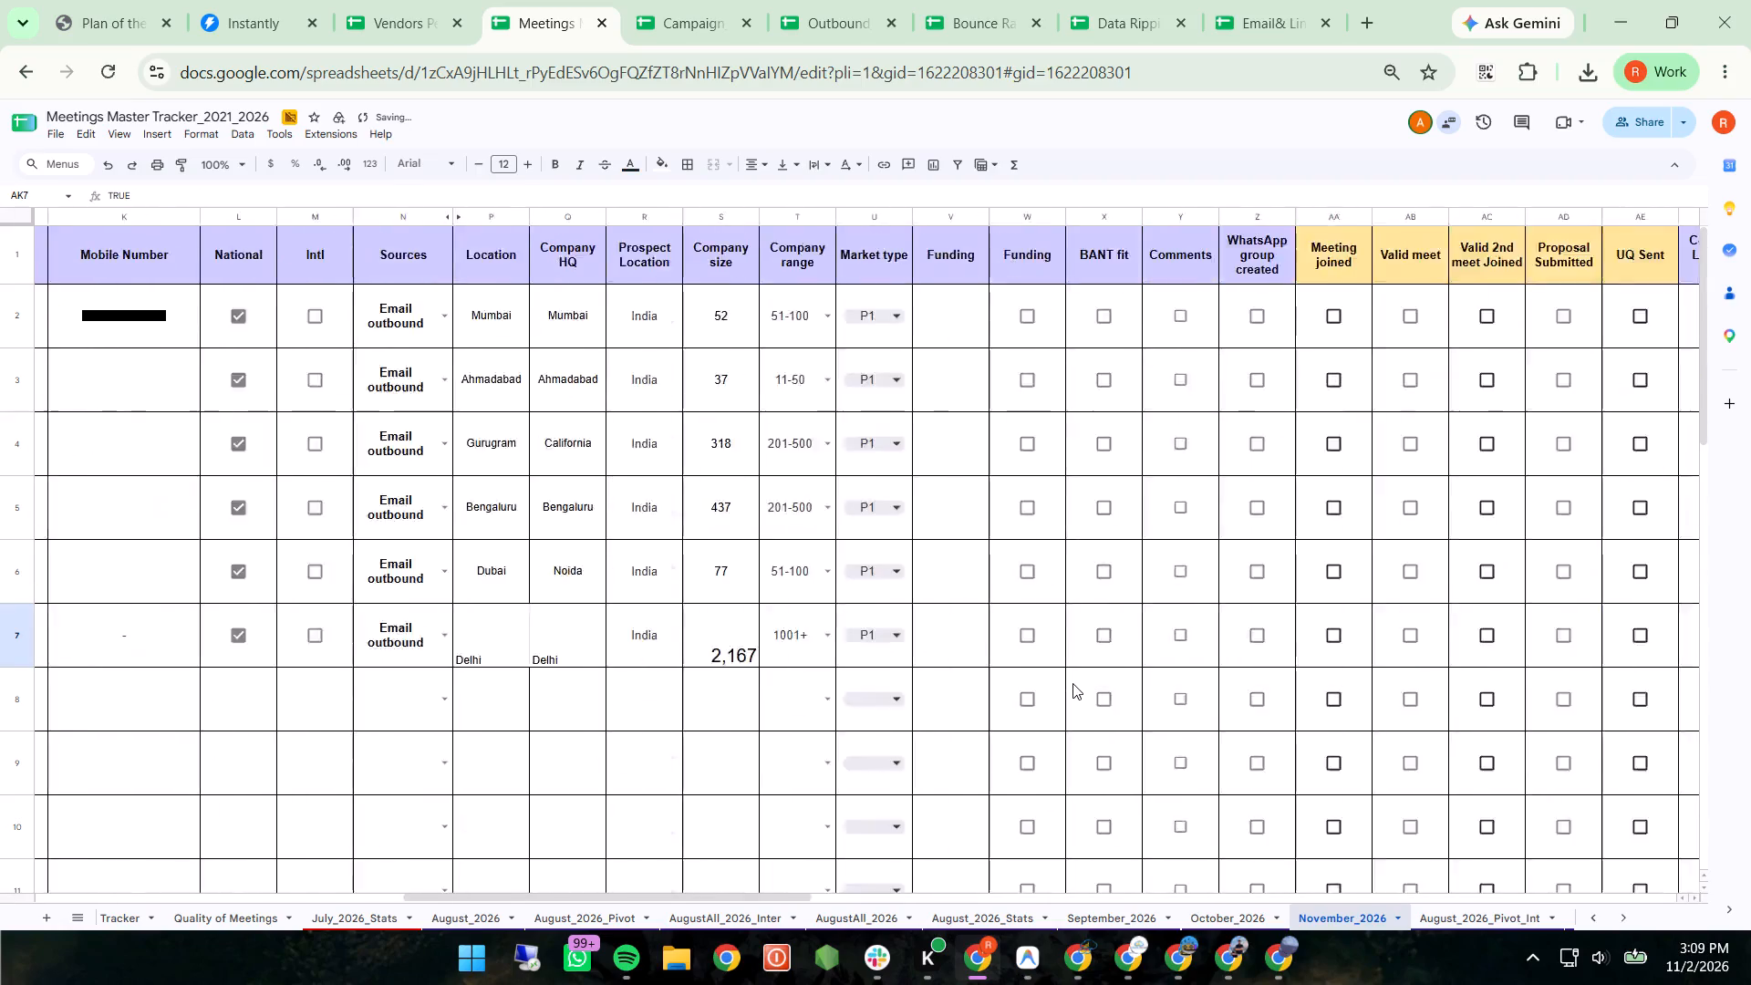
{"action": "scroll", "coordinate": [1072, 683], "scroll_direction": "right", "scroll_amount": 4}
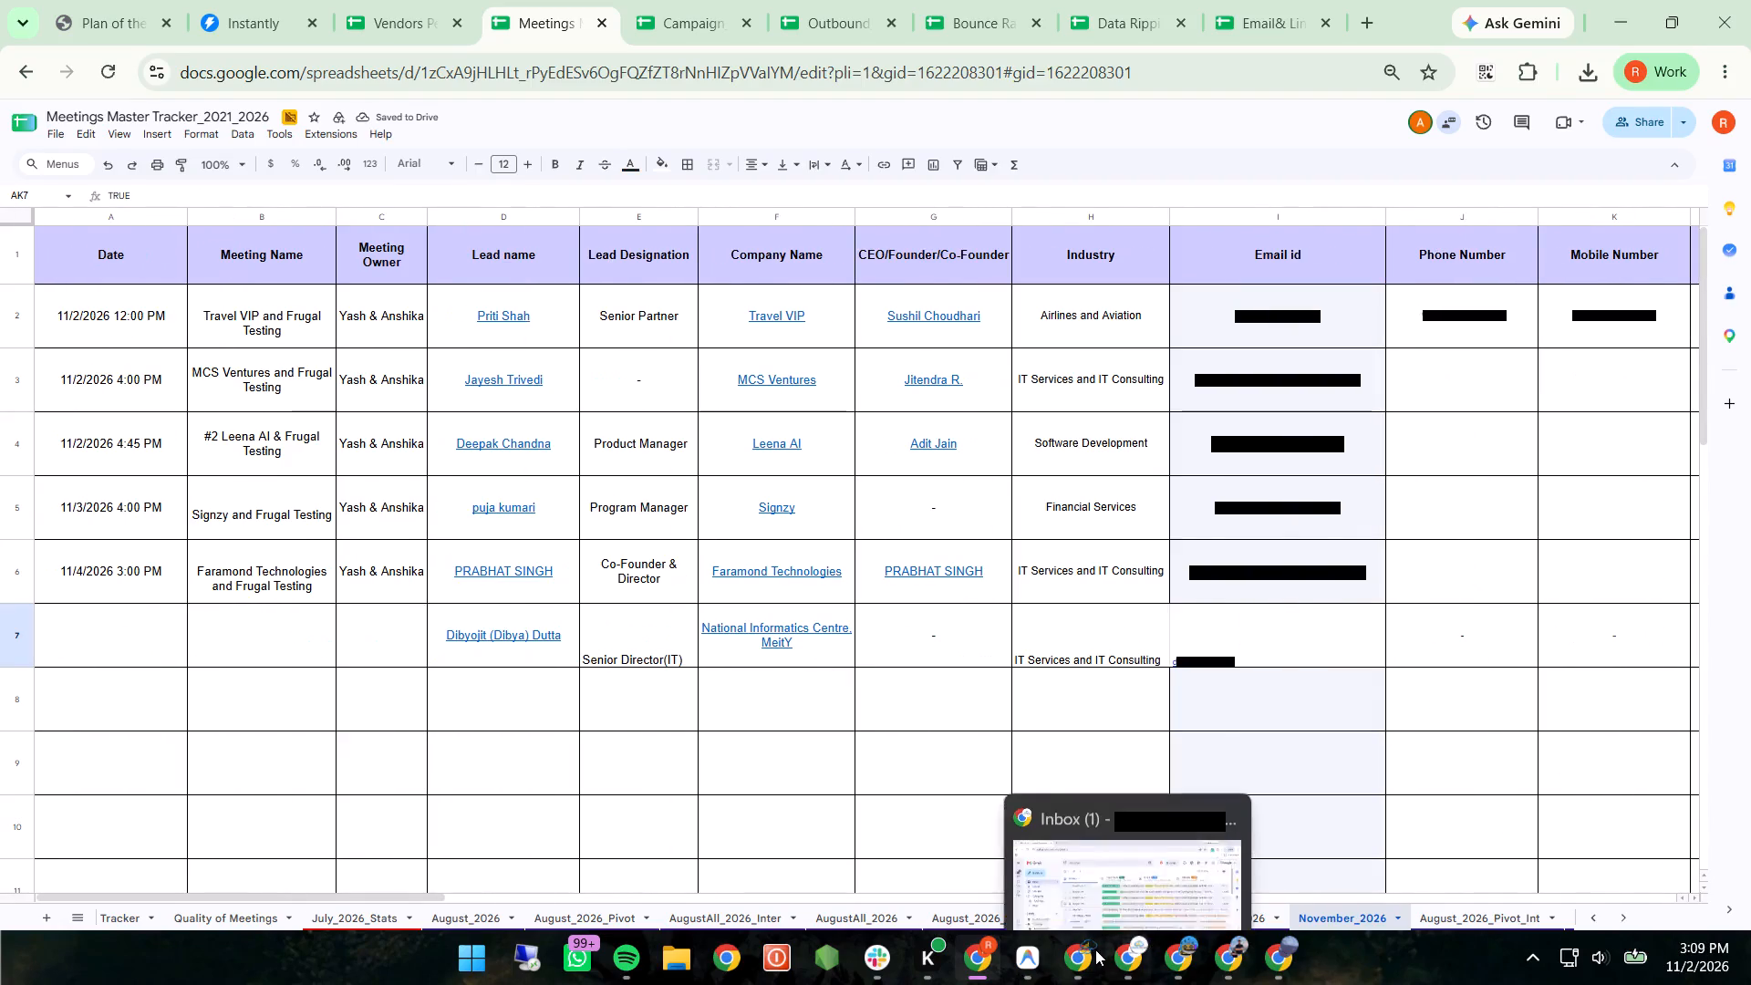
{"action": "left_click", "coordinate": [1092, 952]}
{"action": "left_click", "coordinate": [446, 0]}
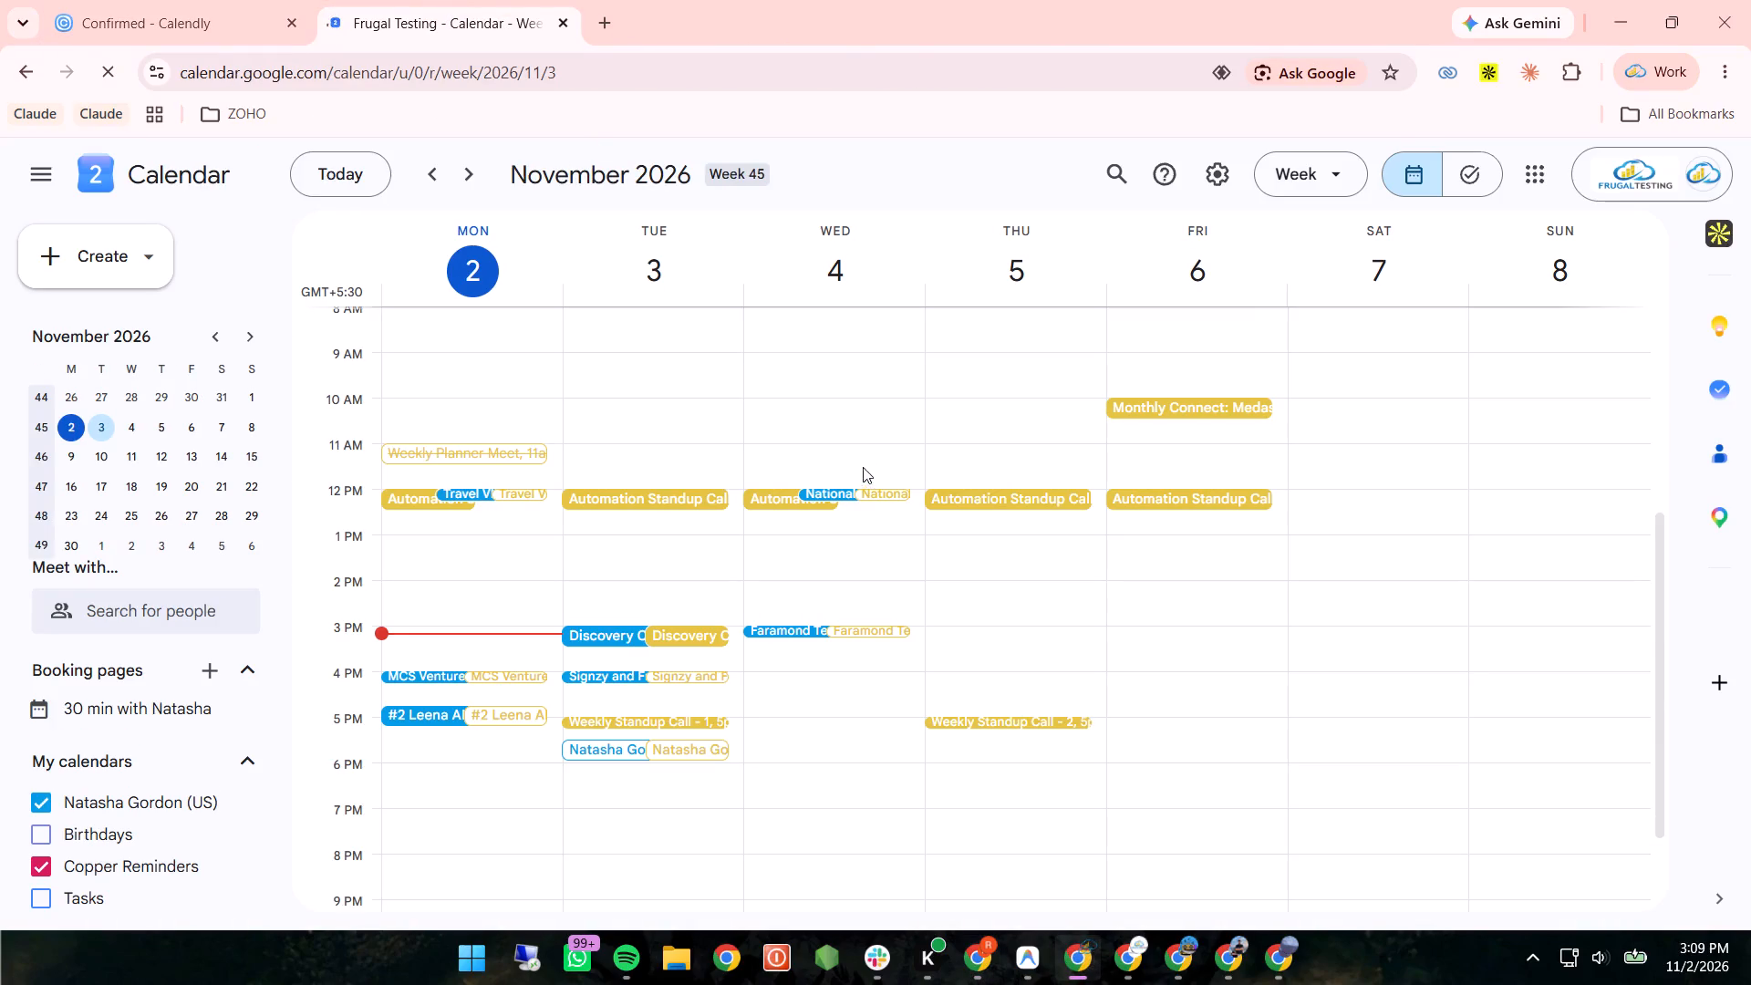
{"action": "left_click", "coordinate": [848, 498]}
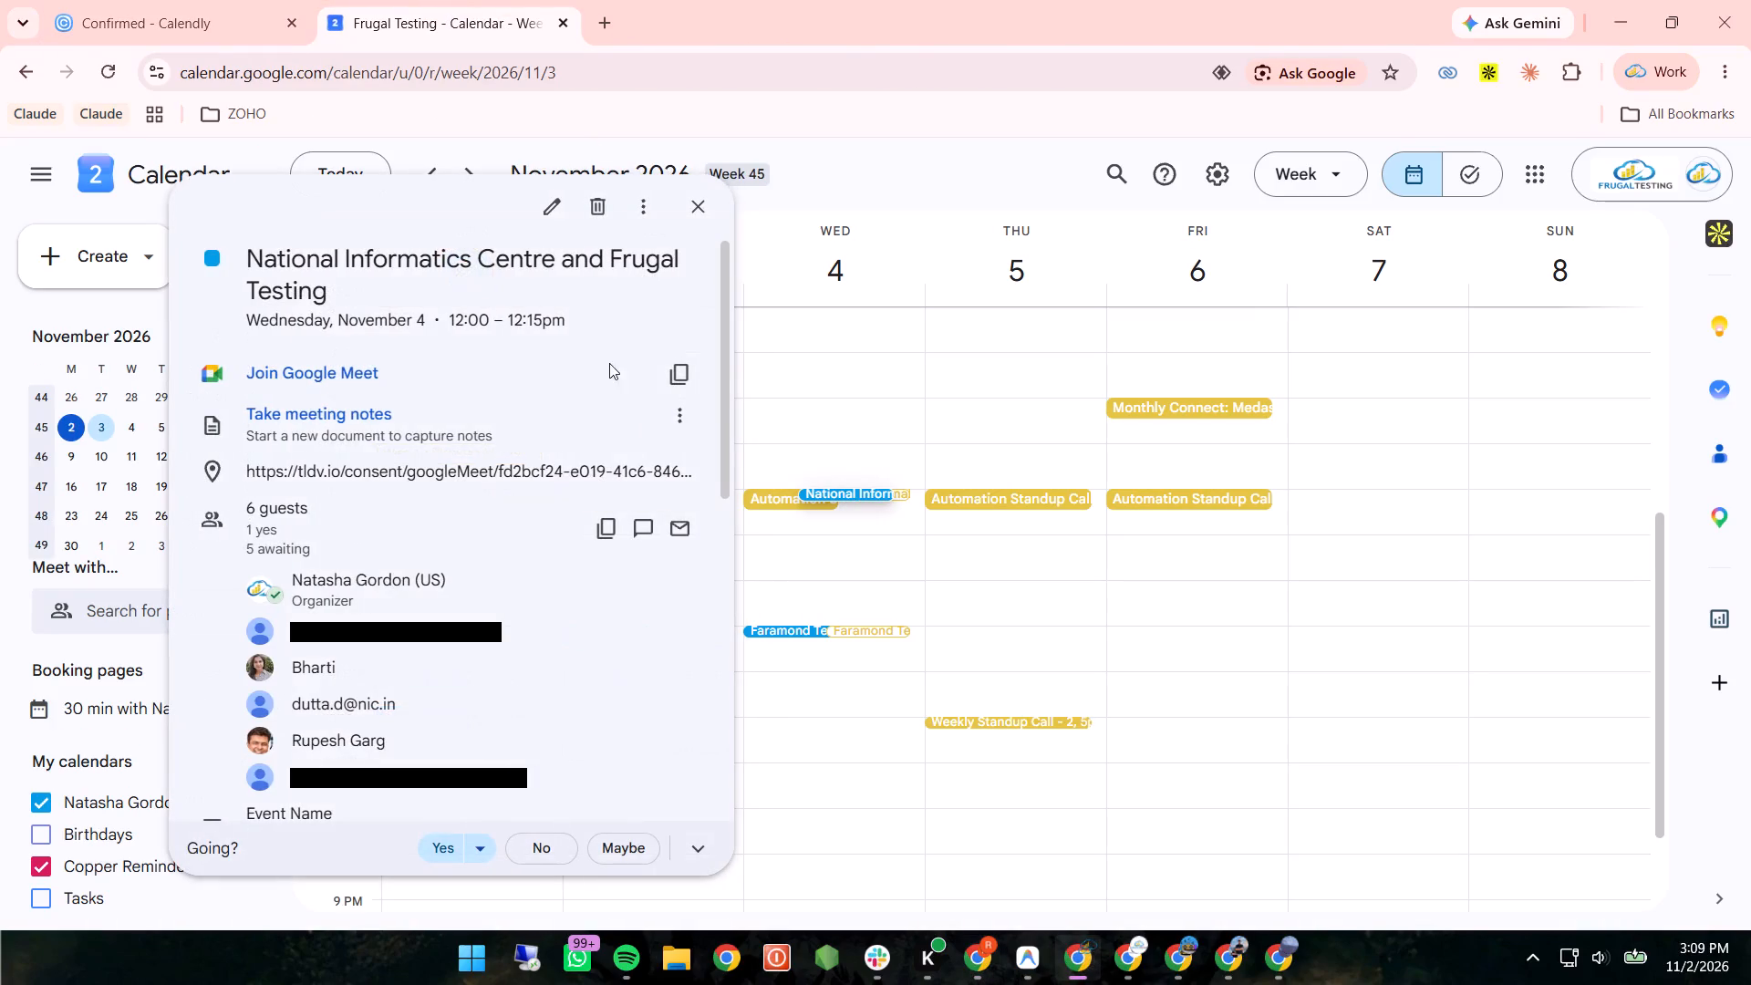
Copy the event title National Informatics Centre and Frugal Testing and enter it as row 7's Meeting Name in the tracker sheet.
{"action": "left_click_drag", "start_coordinate": [332, 286], "coordinate": [216, 229]}
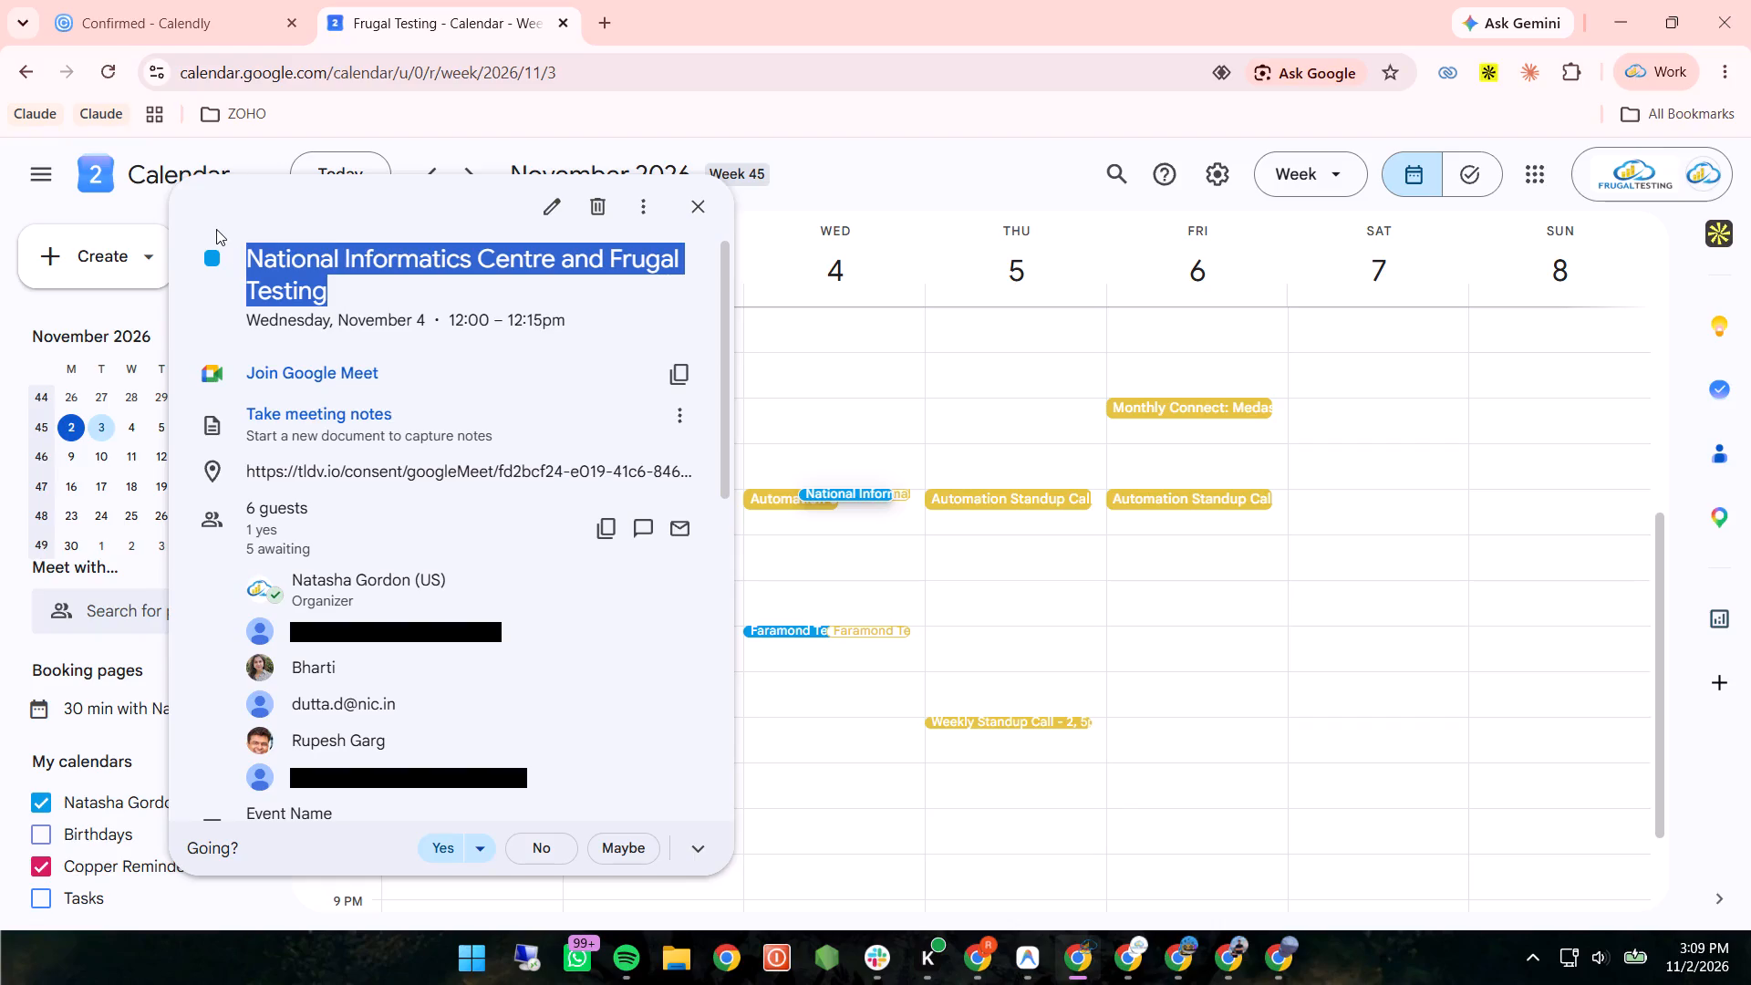
{"action": "key", "text": "ctrl+c"}
{"action": "key", "text": "ctrl+c"}
{"action": "left_click", "coordinate": [989, 946]}
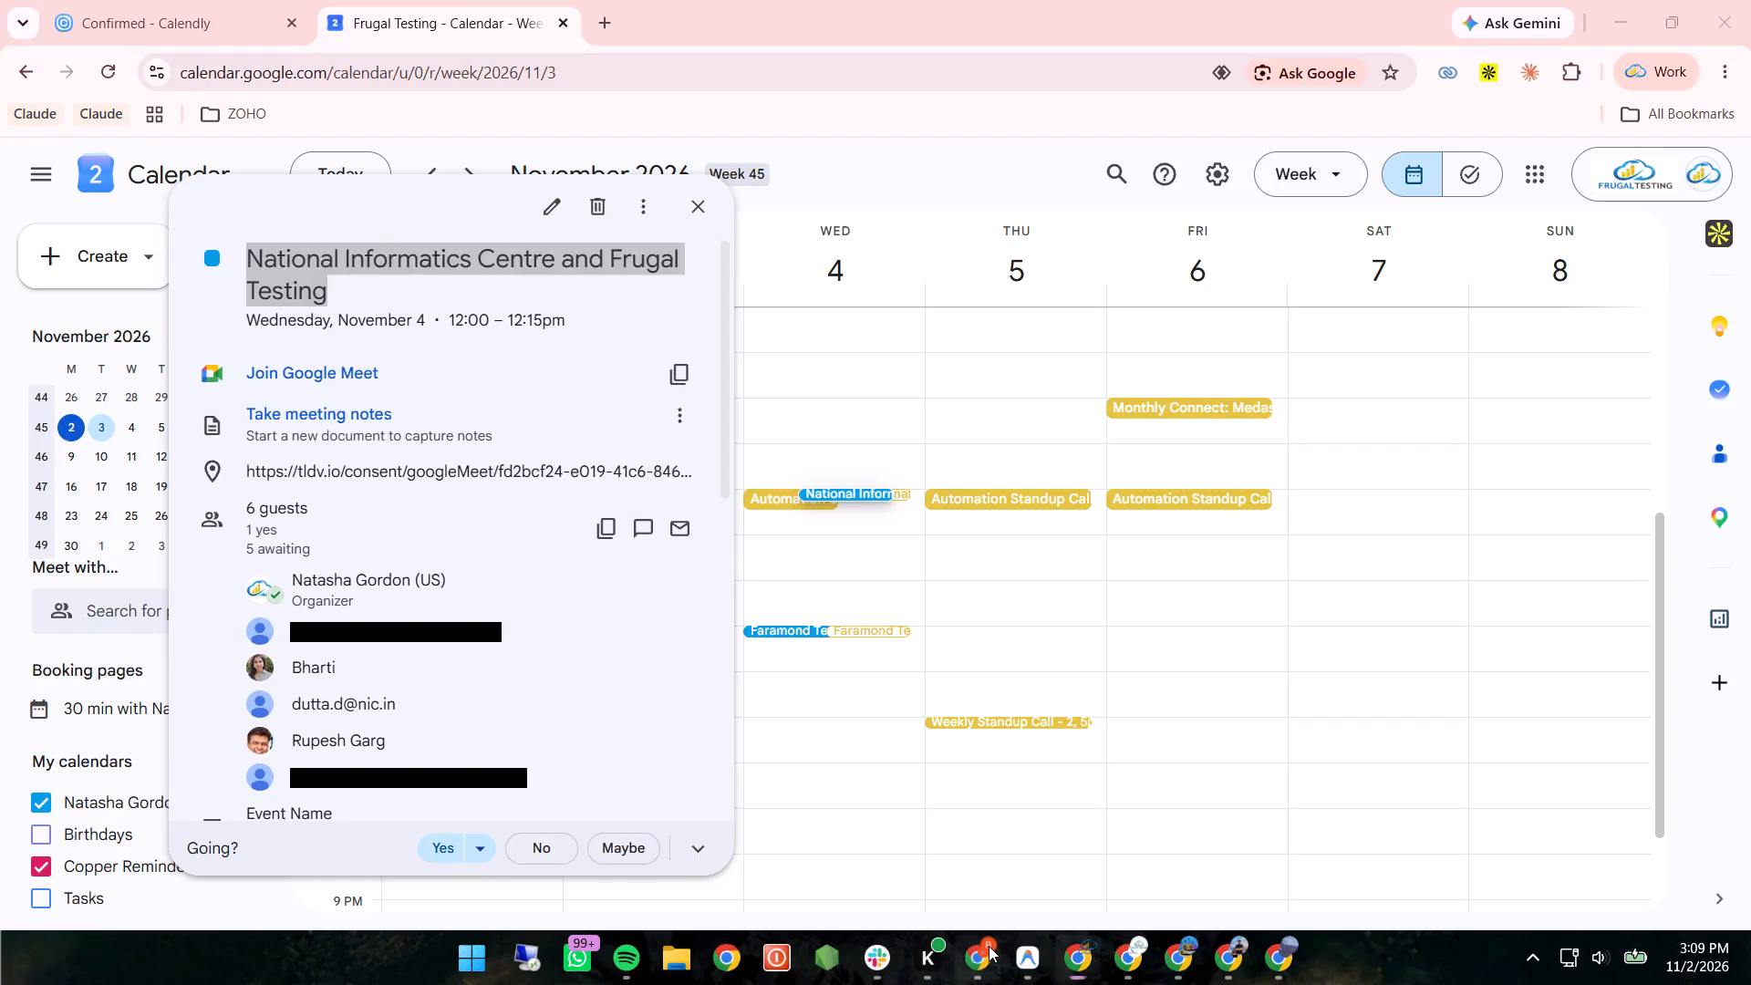
{"action": "double_click", "coordinate": [254, 621]}
{"action": "key", "text": "ctrl+shift+v"}
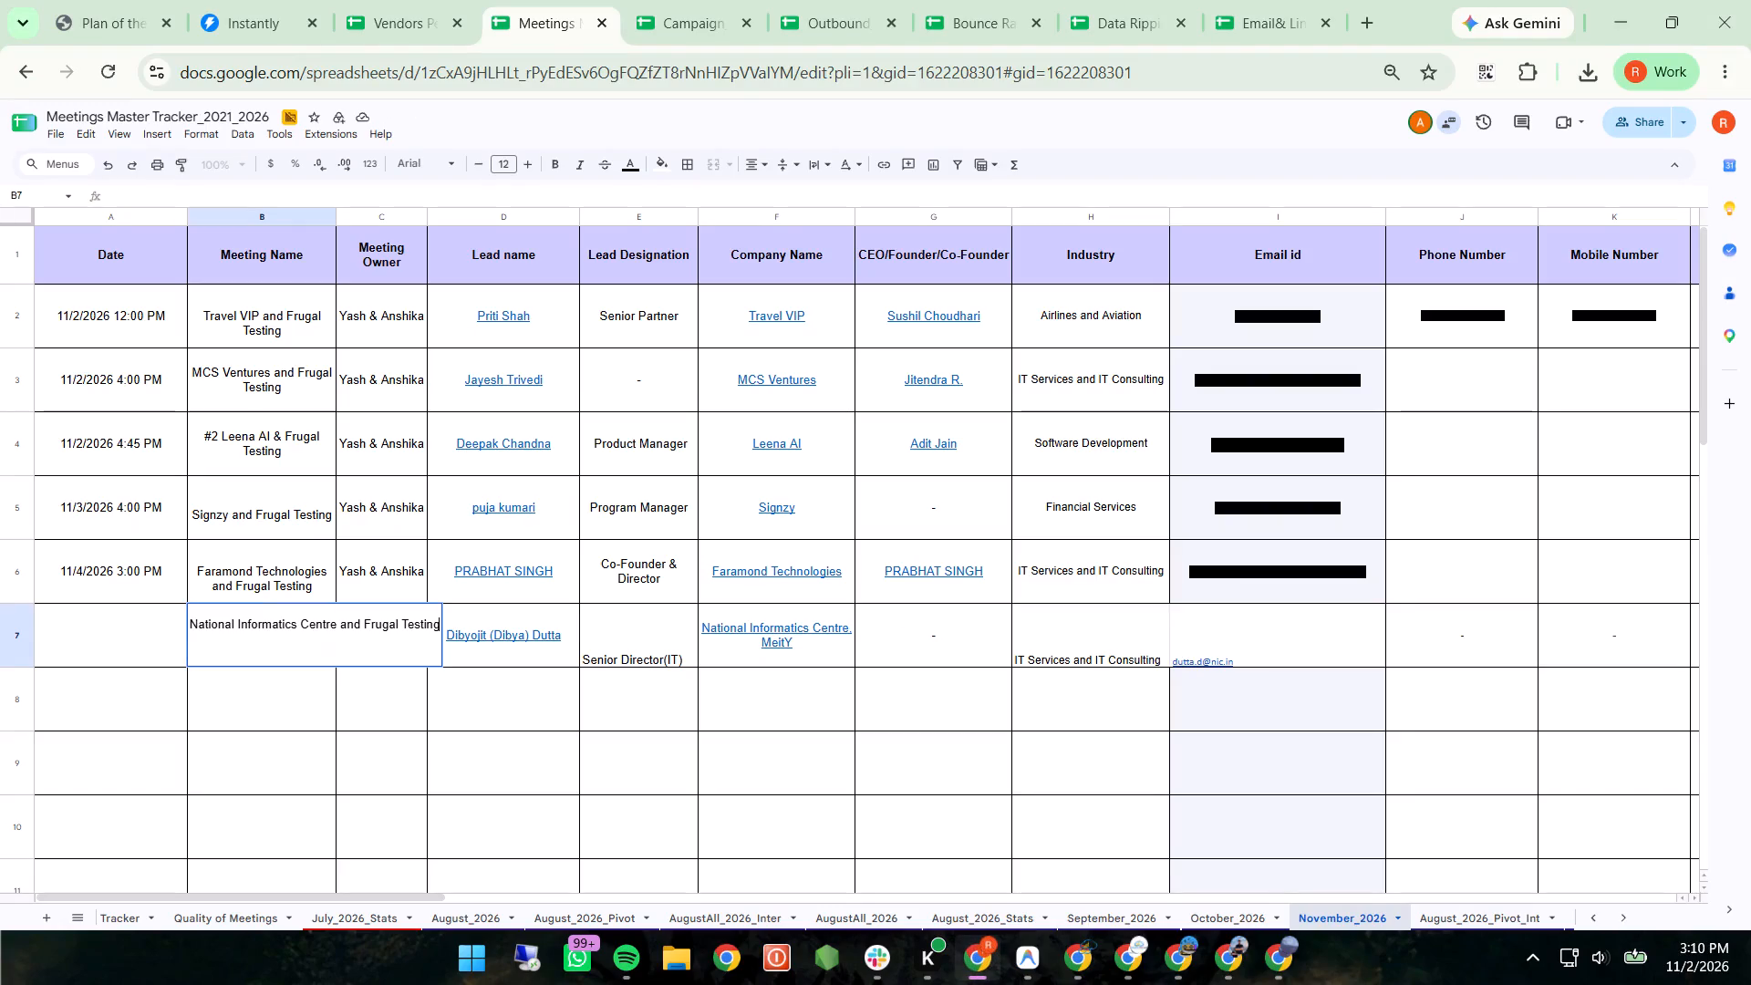
{"action": "left_click", "coordinate": [140, 604]}
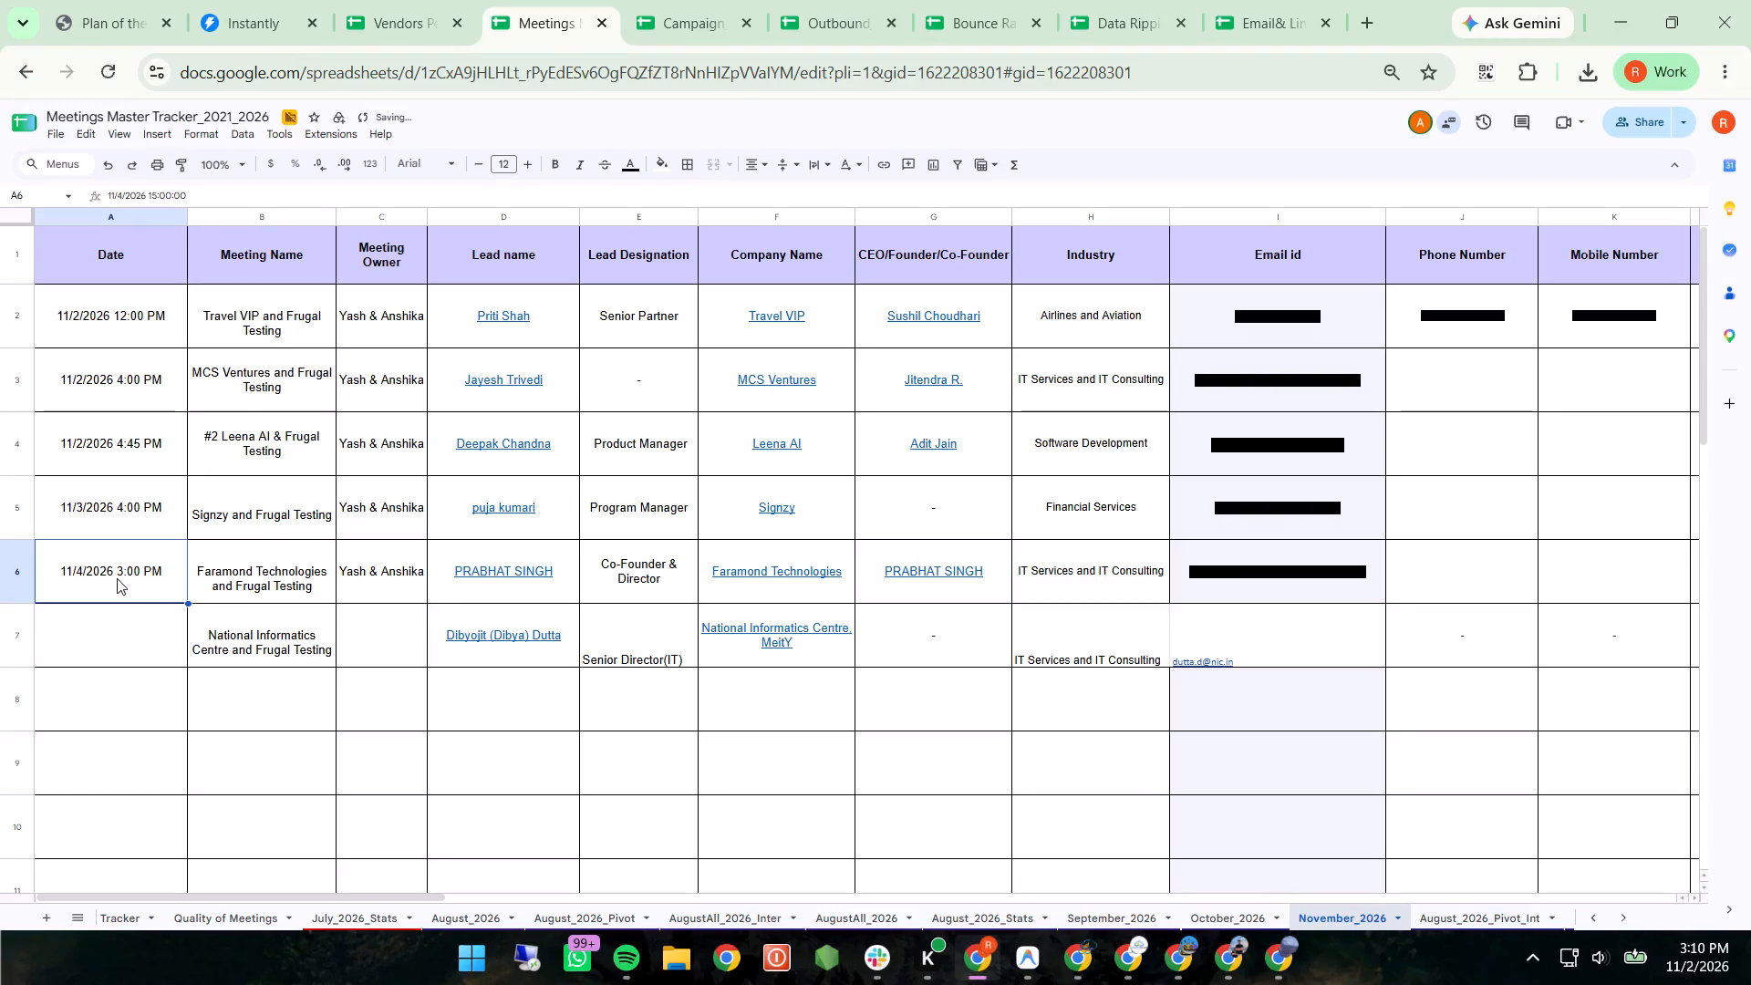
Copy row 6's Date into row 7 and change its time so the entry reads 11/4/2026 12:00 PM.
{"action": "left_click", "coordinate": [117, 578]}
{"action": "key", "text": "ctrl+c"}
{"action": "key", "text": "Down"}
{"action": "key", "text": "ctrl+v"}
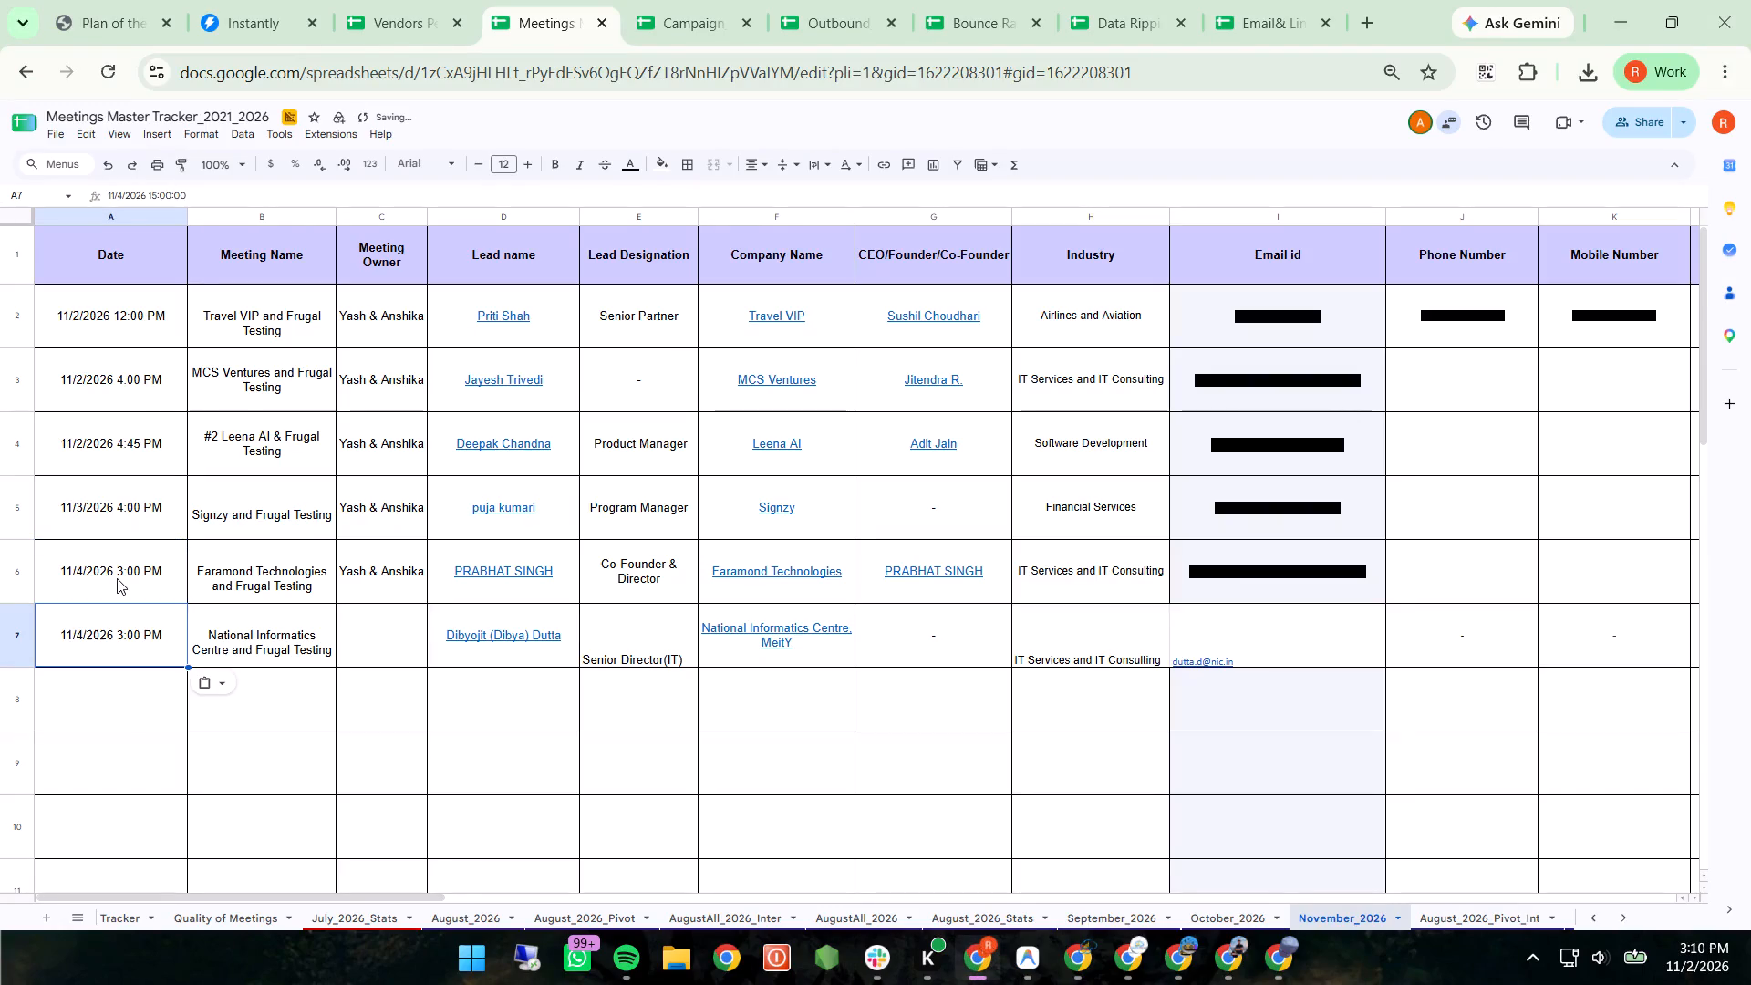
{"action": "left_click", "coordinate": [156, 191]}
{"action": "key", "text": "BackSpace"}
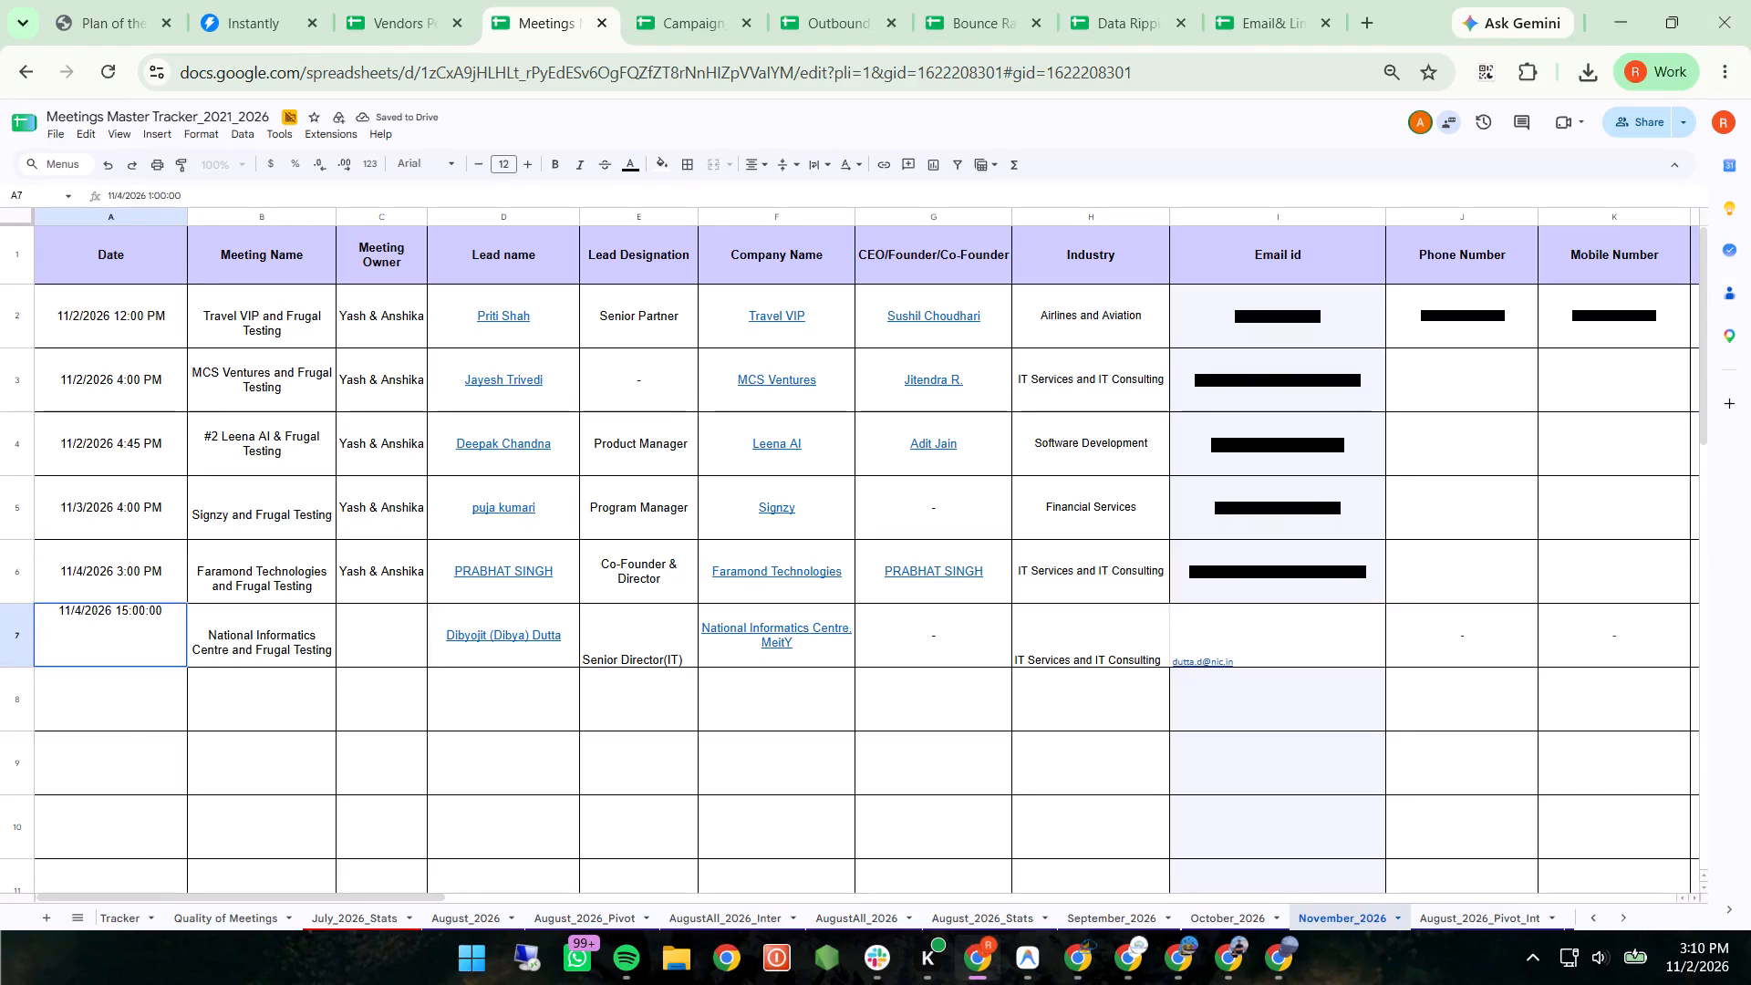
{"action": "key", "text": "2"}
{"action": "key", "text": "Return"}
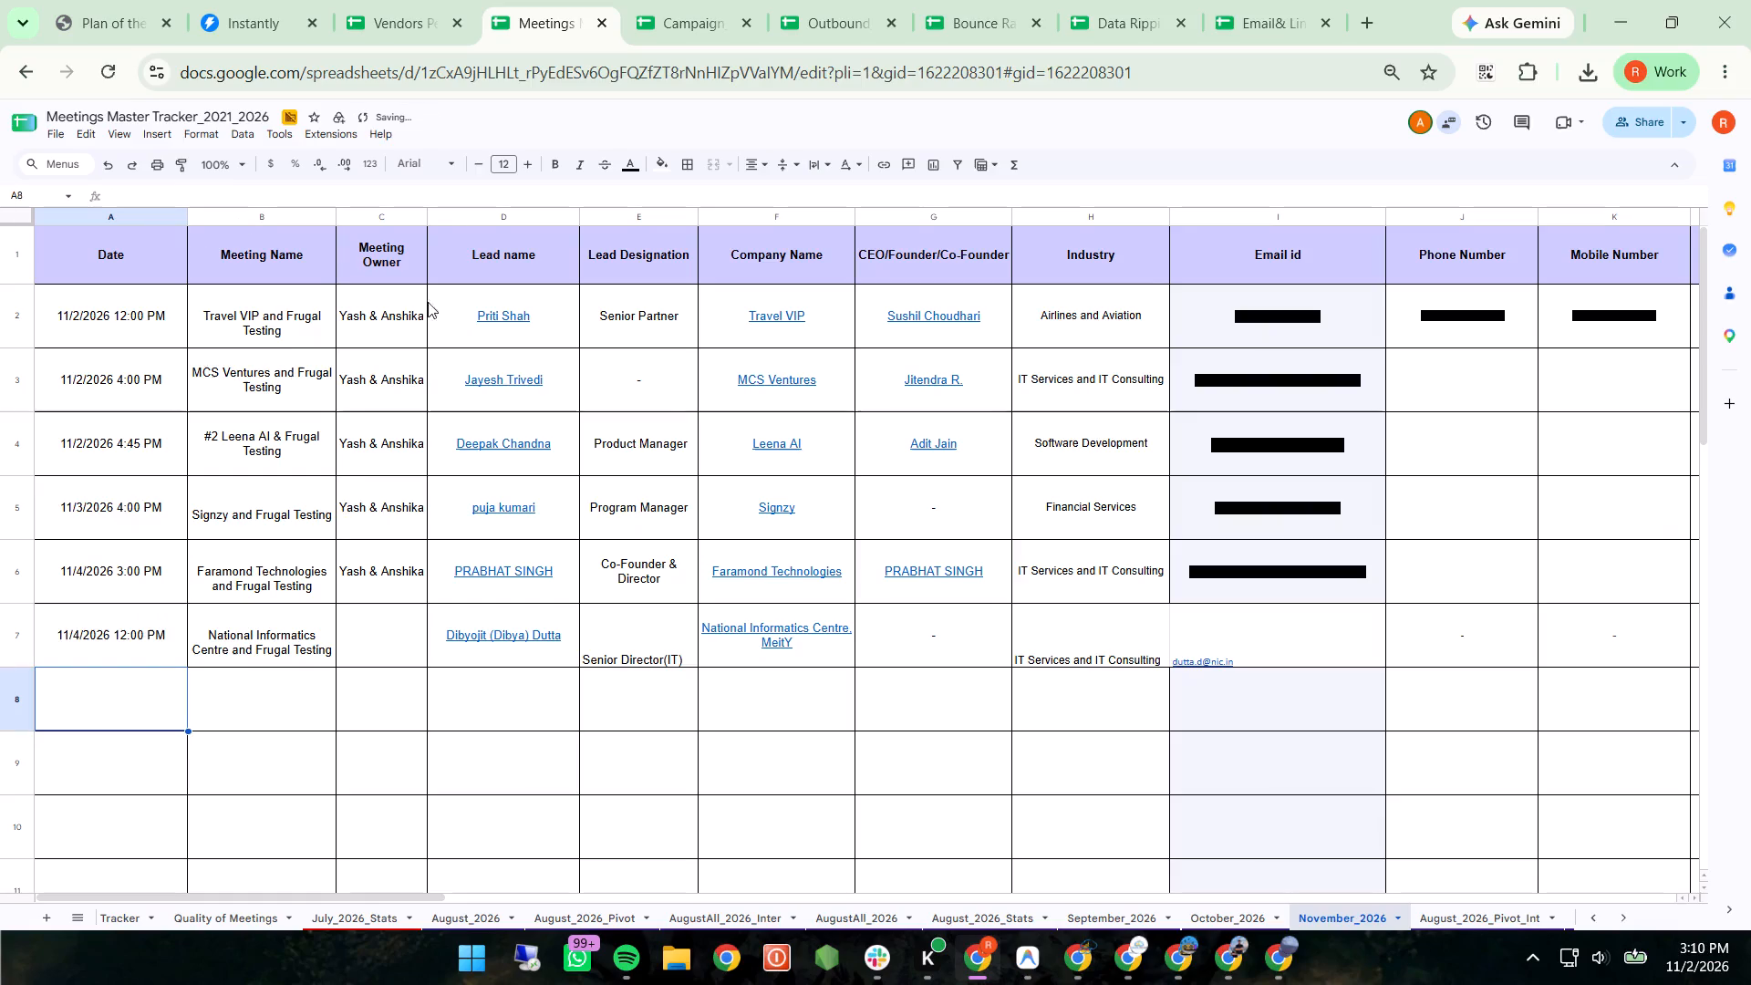
Narrow the Meeting Owner column slightly so its names wrap onto two lines.
{"action": "left_click_drag", "start_coordinate": [430, 213], "coordinate": [410, 213]}
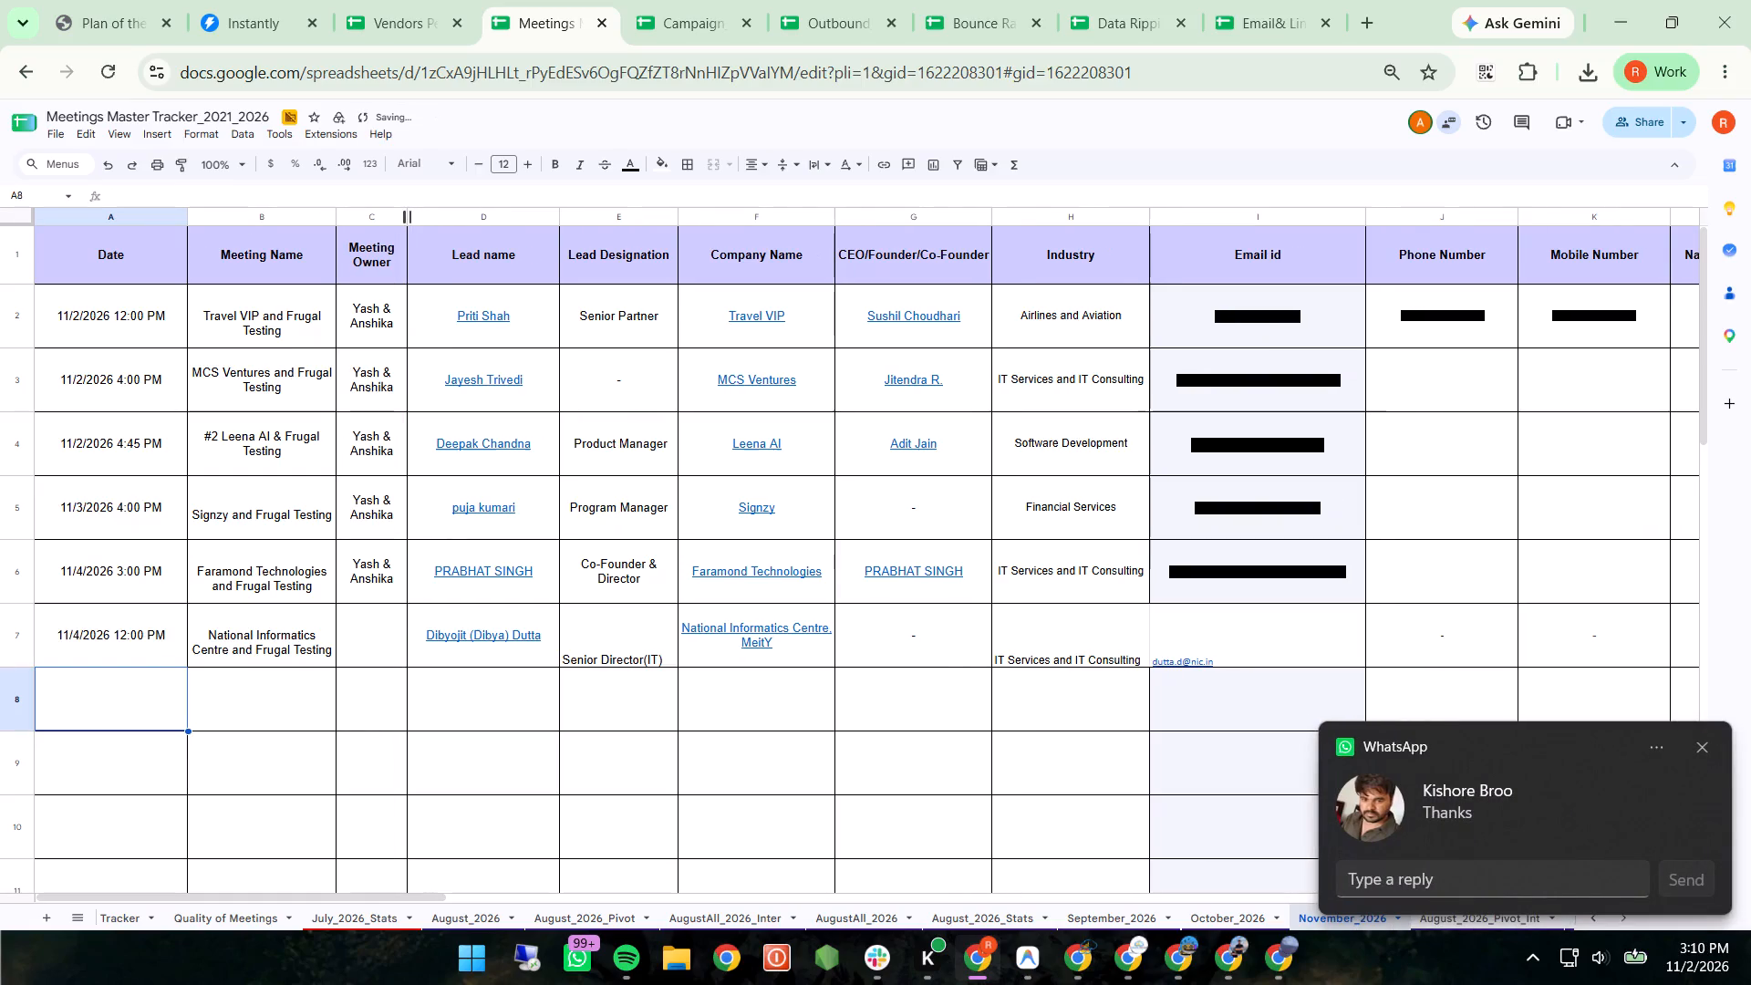
Copy the Meeting Owner Yash & Anshika from row 6 into row 7.
{"action": "left_click", "coordinate": [362, 579]}
{"action": "key", "text": "ctrl+c"}
{"action": "key", "text": "Down"}
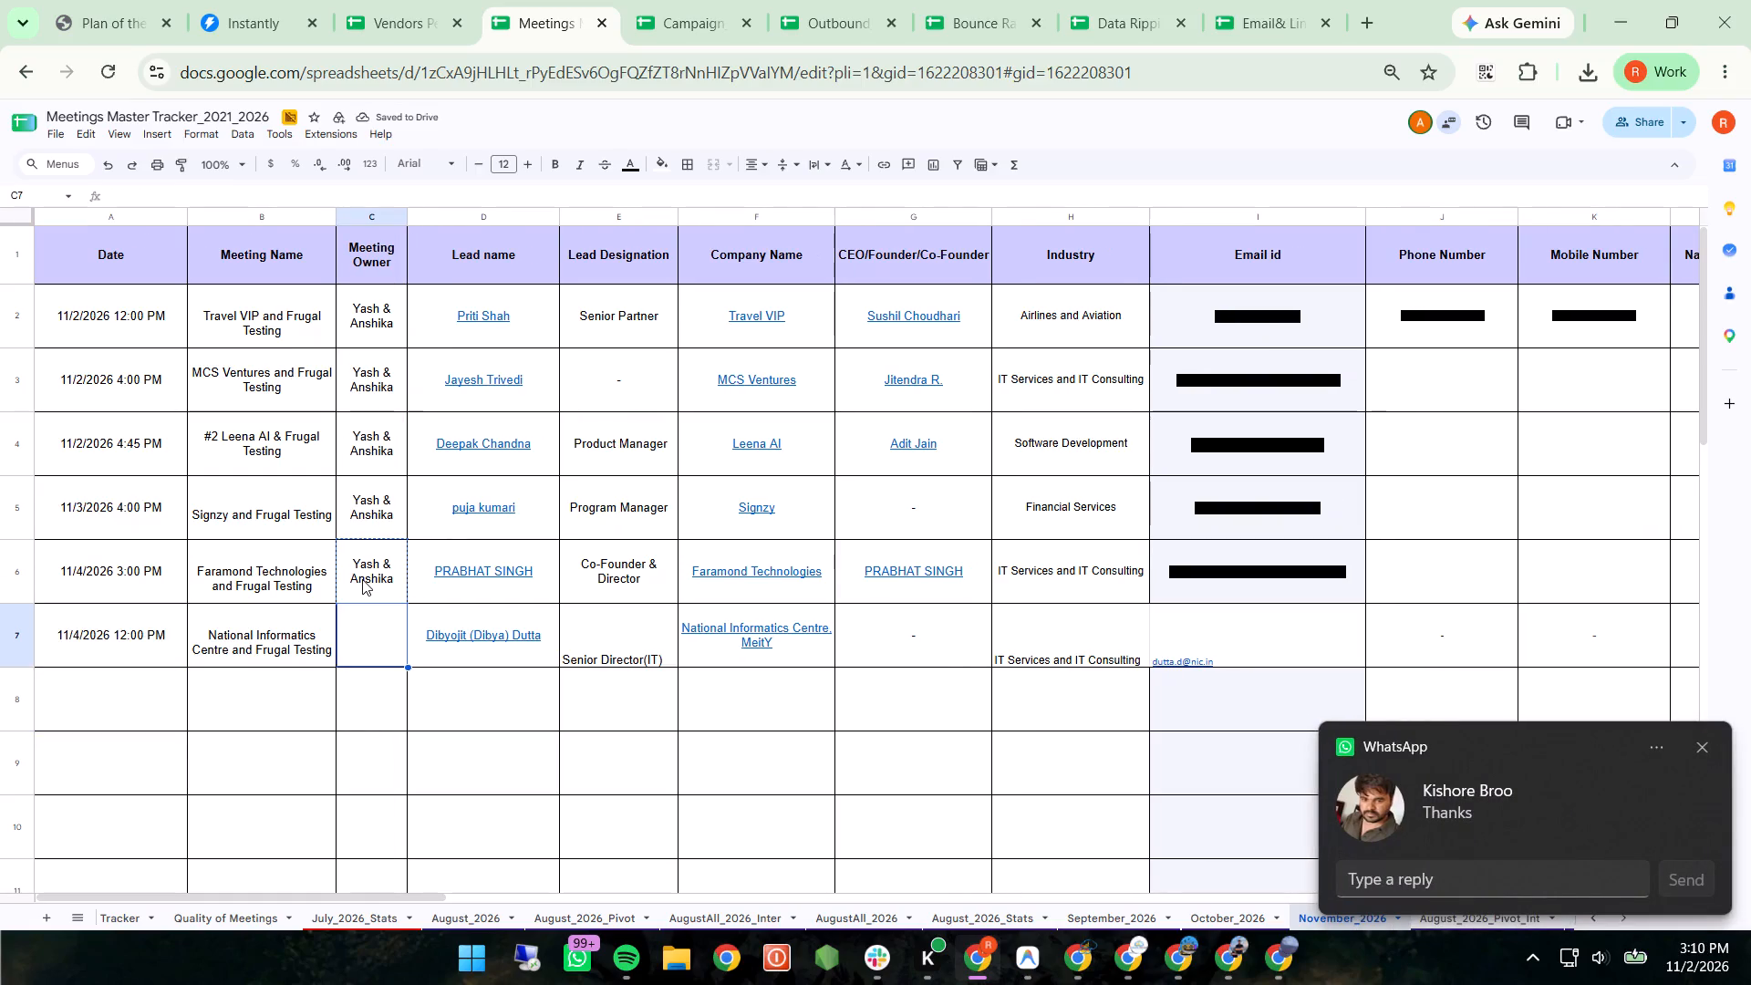
{"action": "key", "text": "ctrl+v"}
Copy the formatting of the whole of row 6 onto row 7.
{"action": "left_click", "coordinate": [13, 570]}
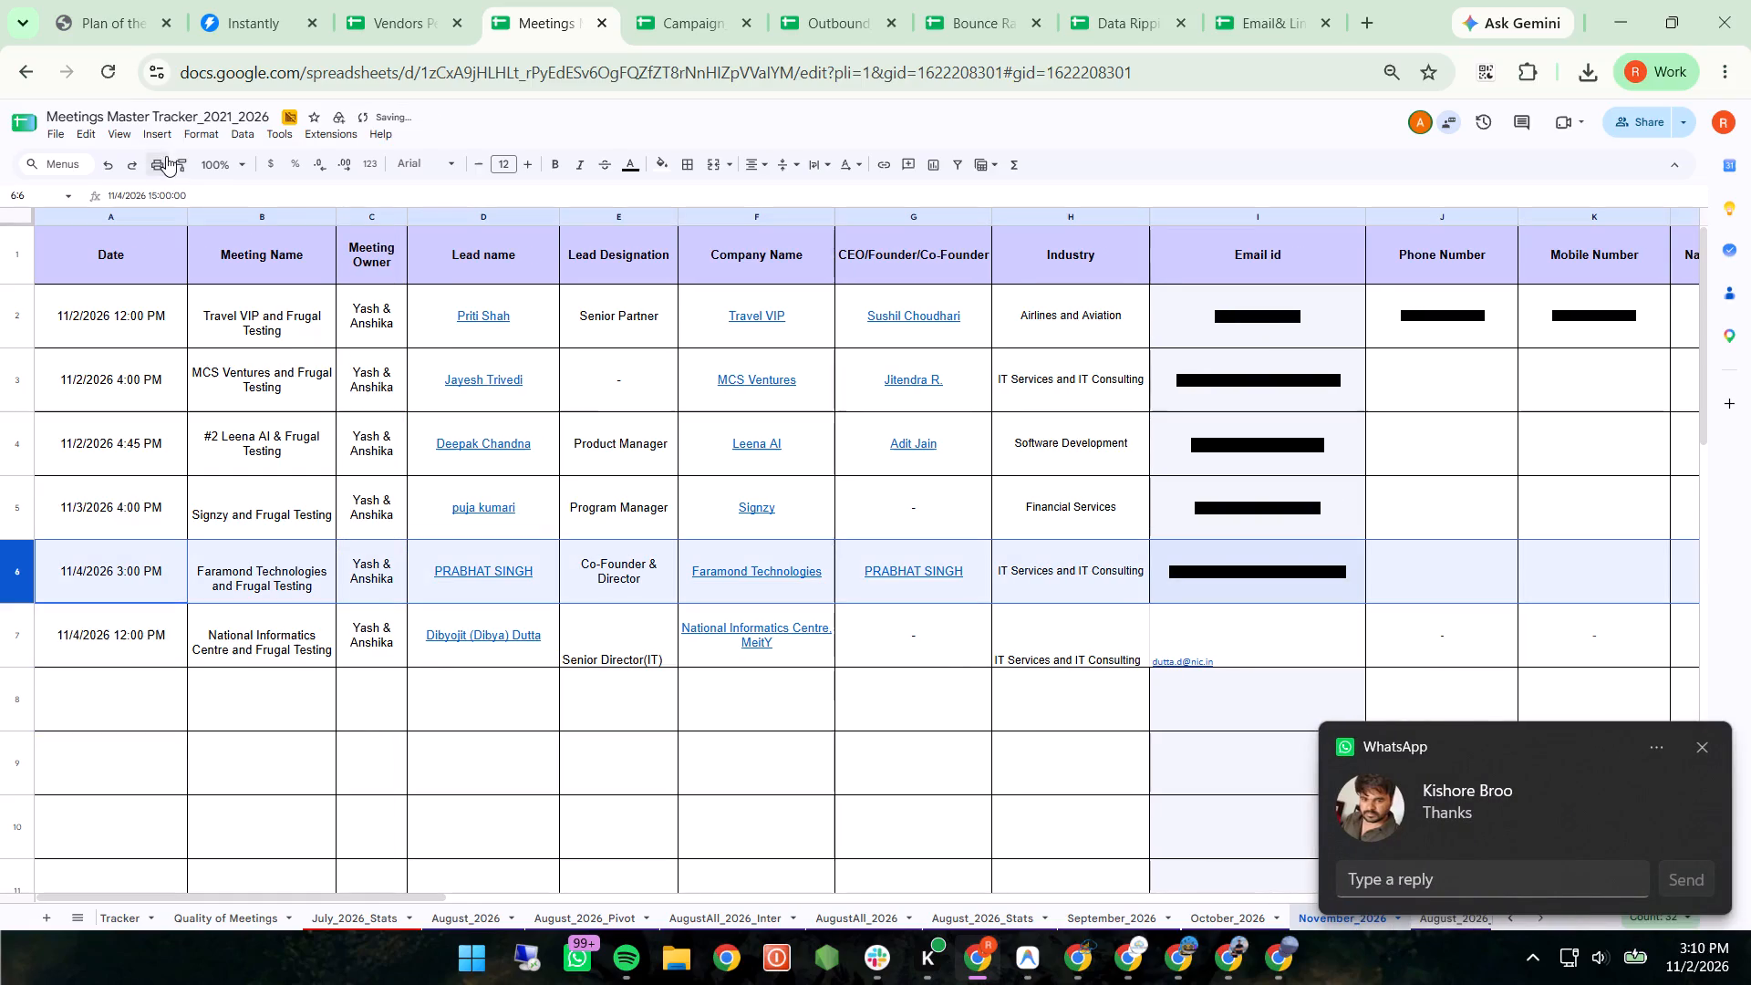
{"action": "left_click", "coordinate": [177, 160]}
{"action": "left_click", "coordinate": [16, 616]}
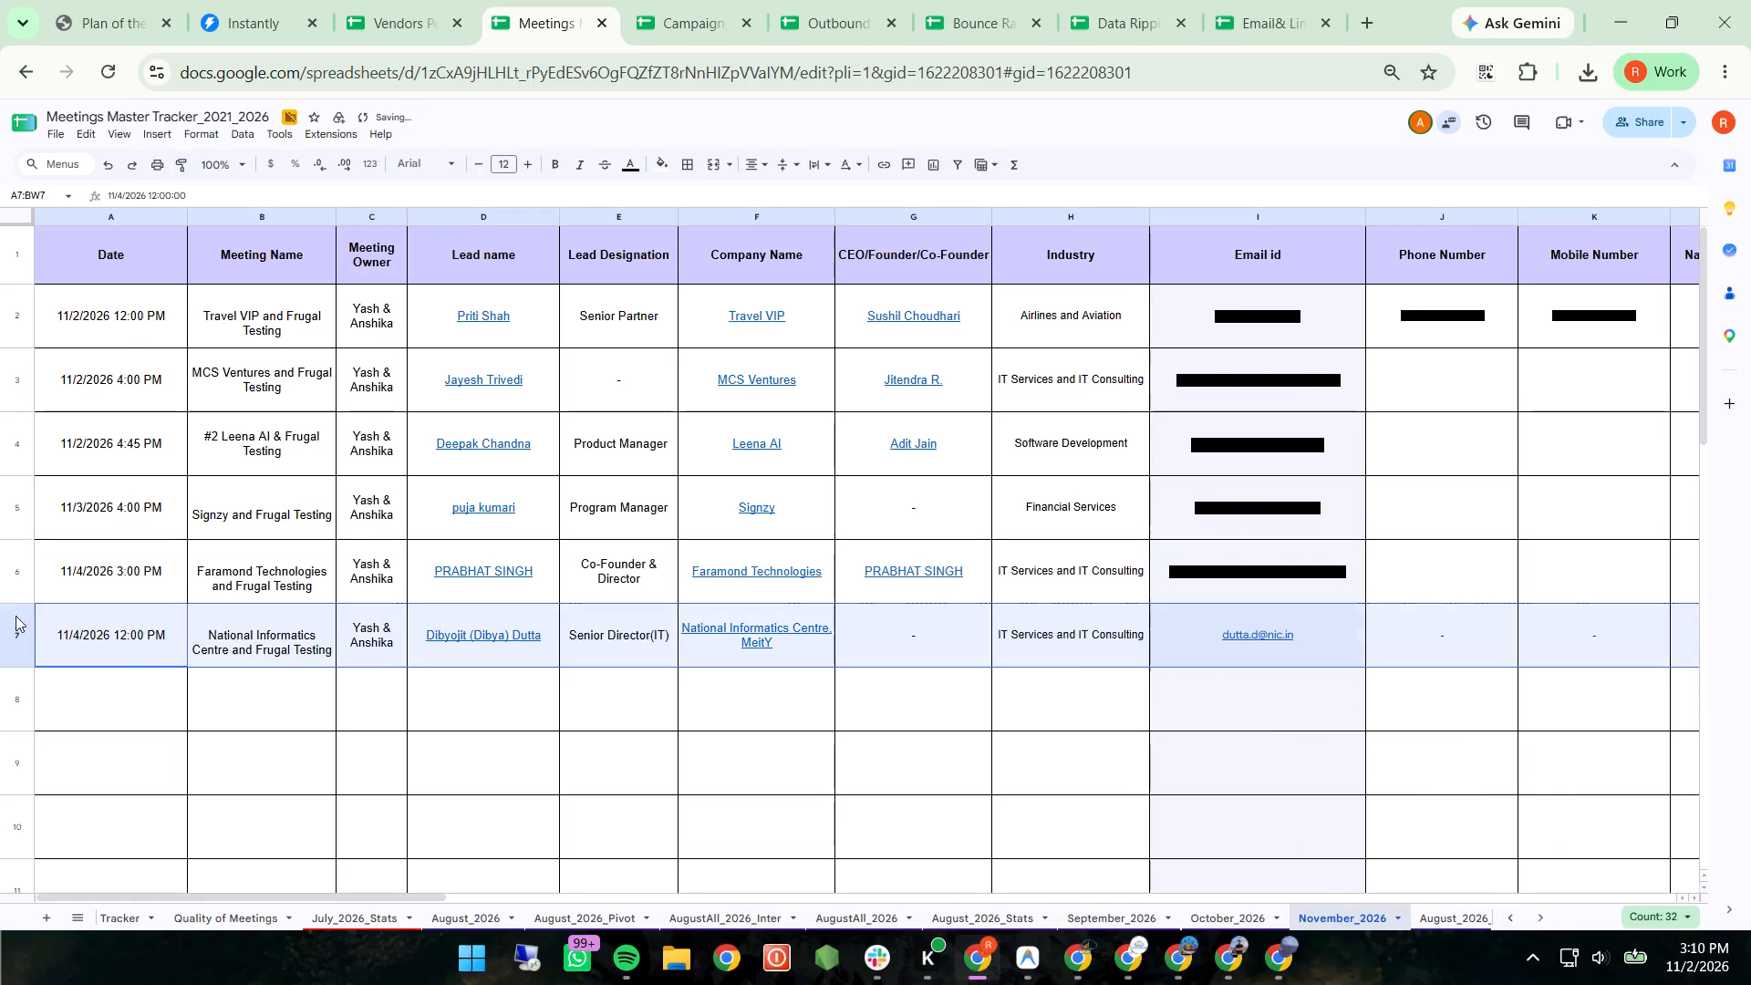
Switch to WhatsApp.
{"action": "left_click", "coordinate": [573, 978]}
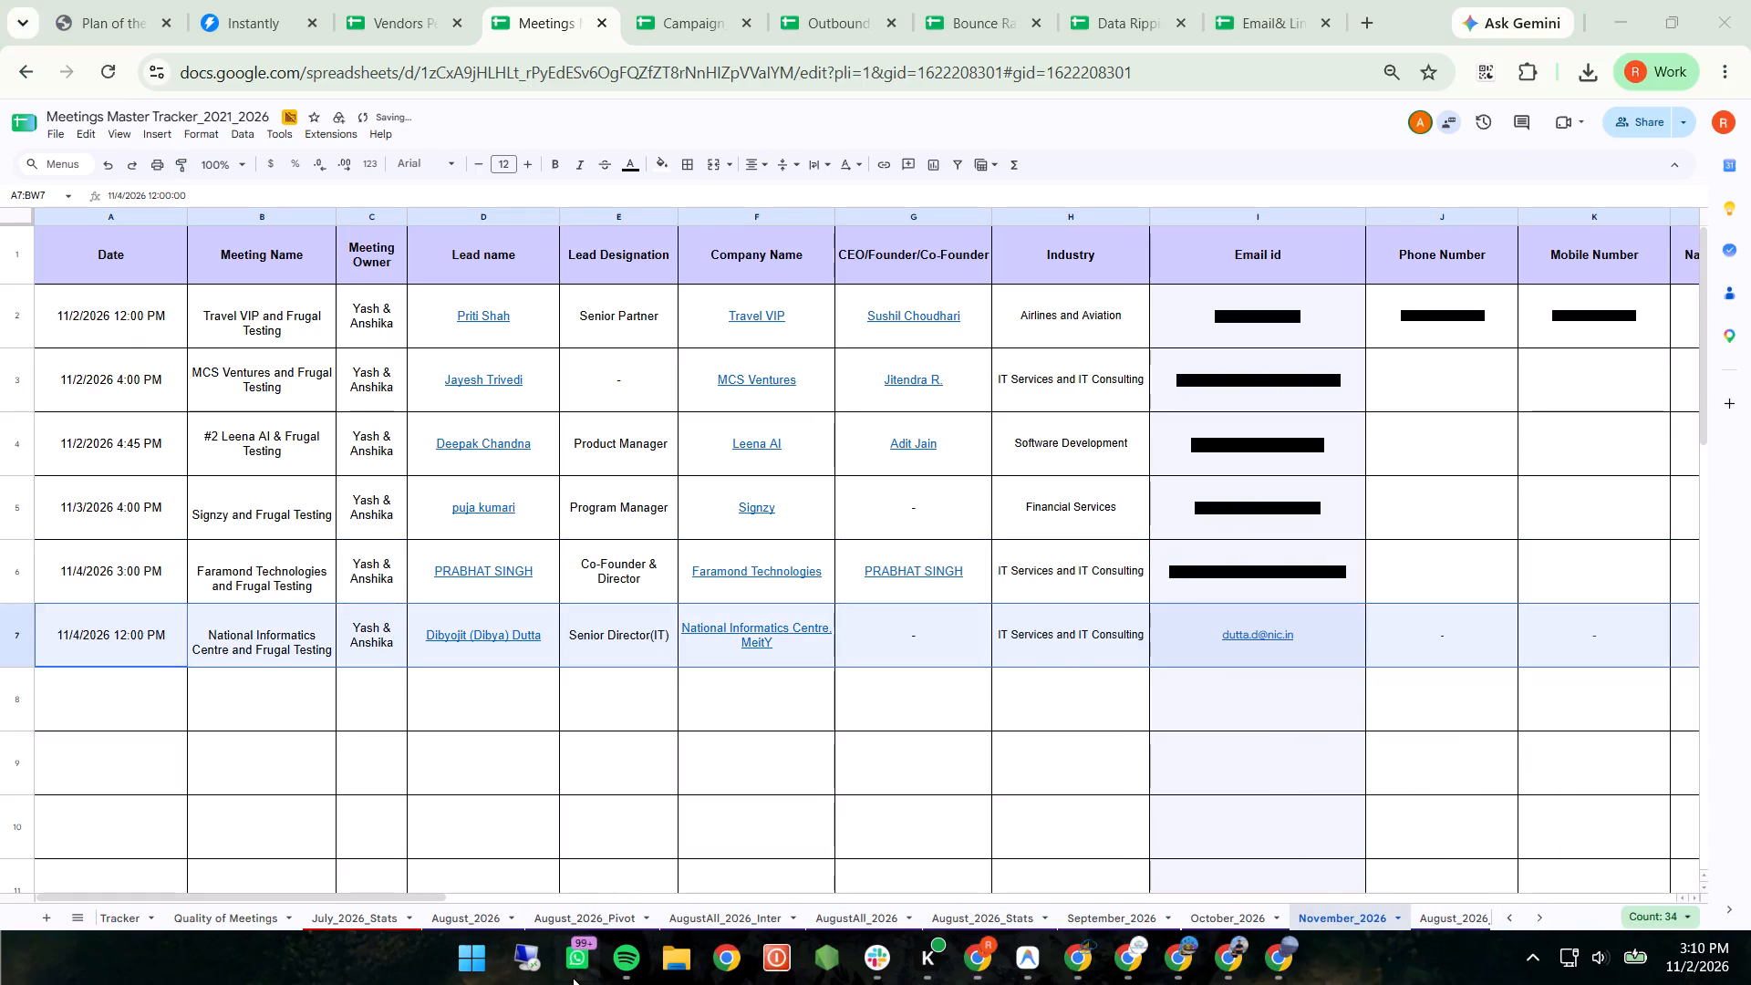
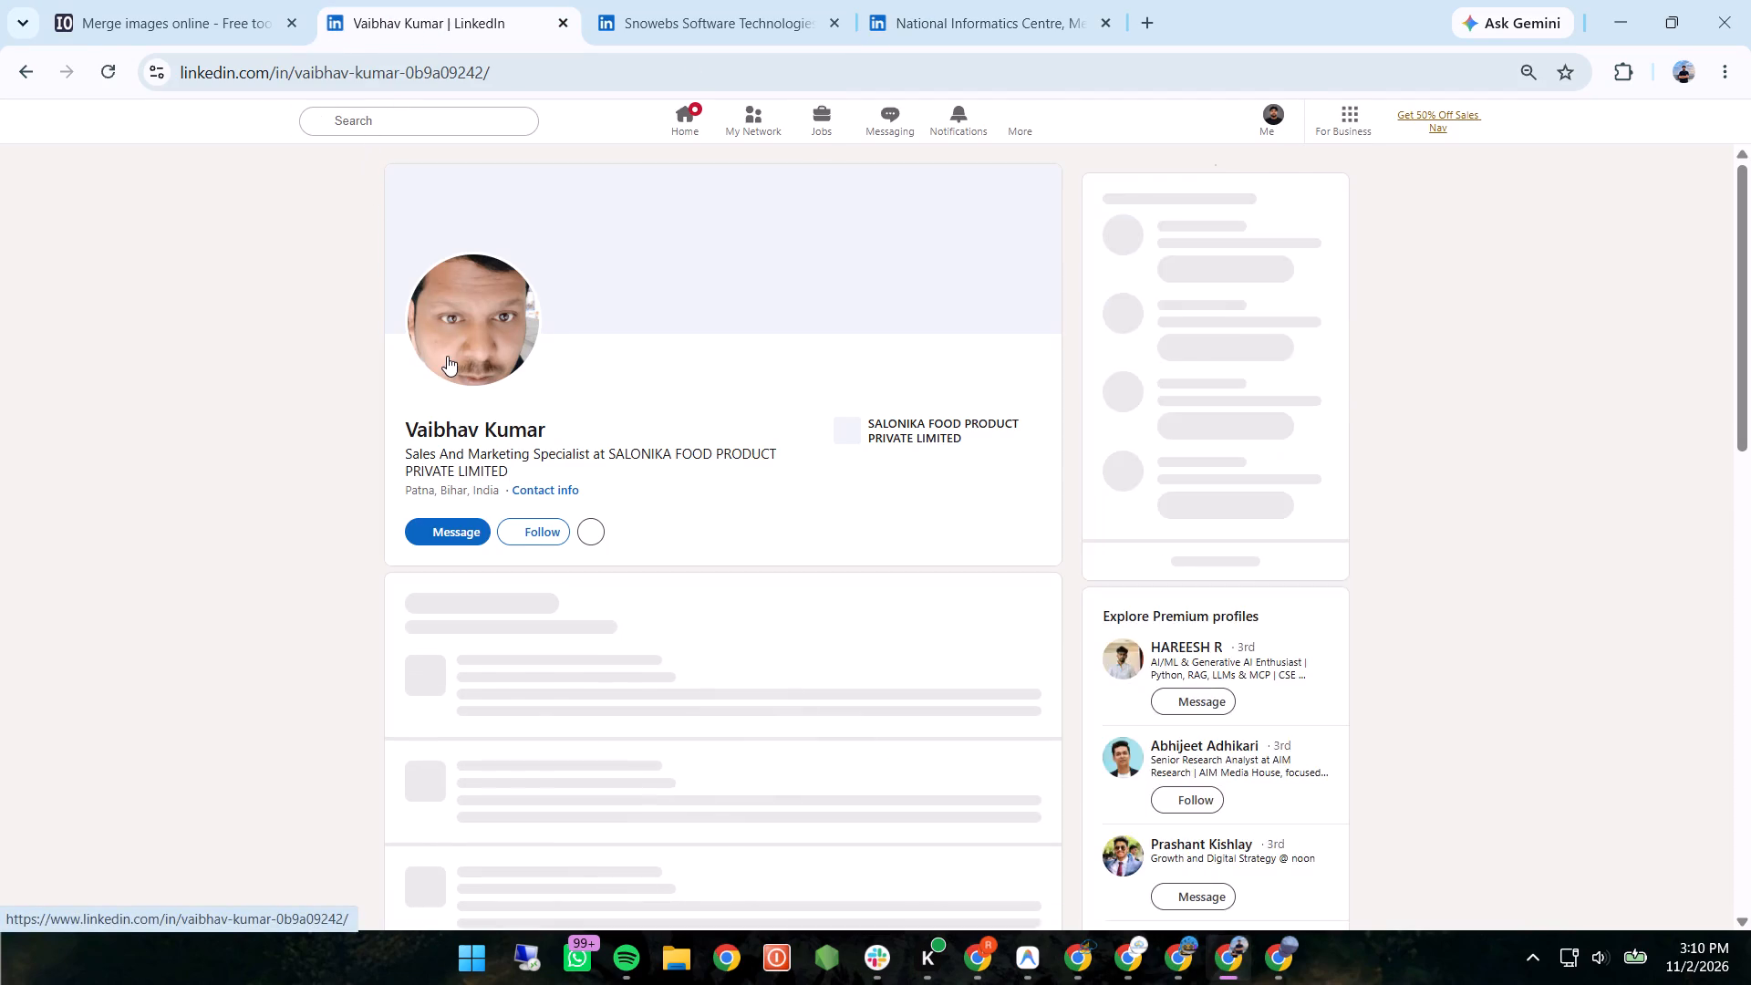
In Chrome, close the LinkedIn profile page of the Salonika Food Product sales and marketing specialist.
{"action": "scroll", "coordinate": [576, 537], "scroll_direction": "down", "scroll_amount": 1}
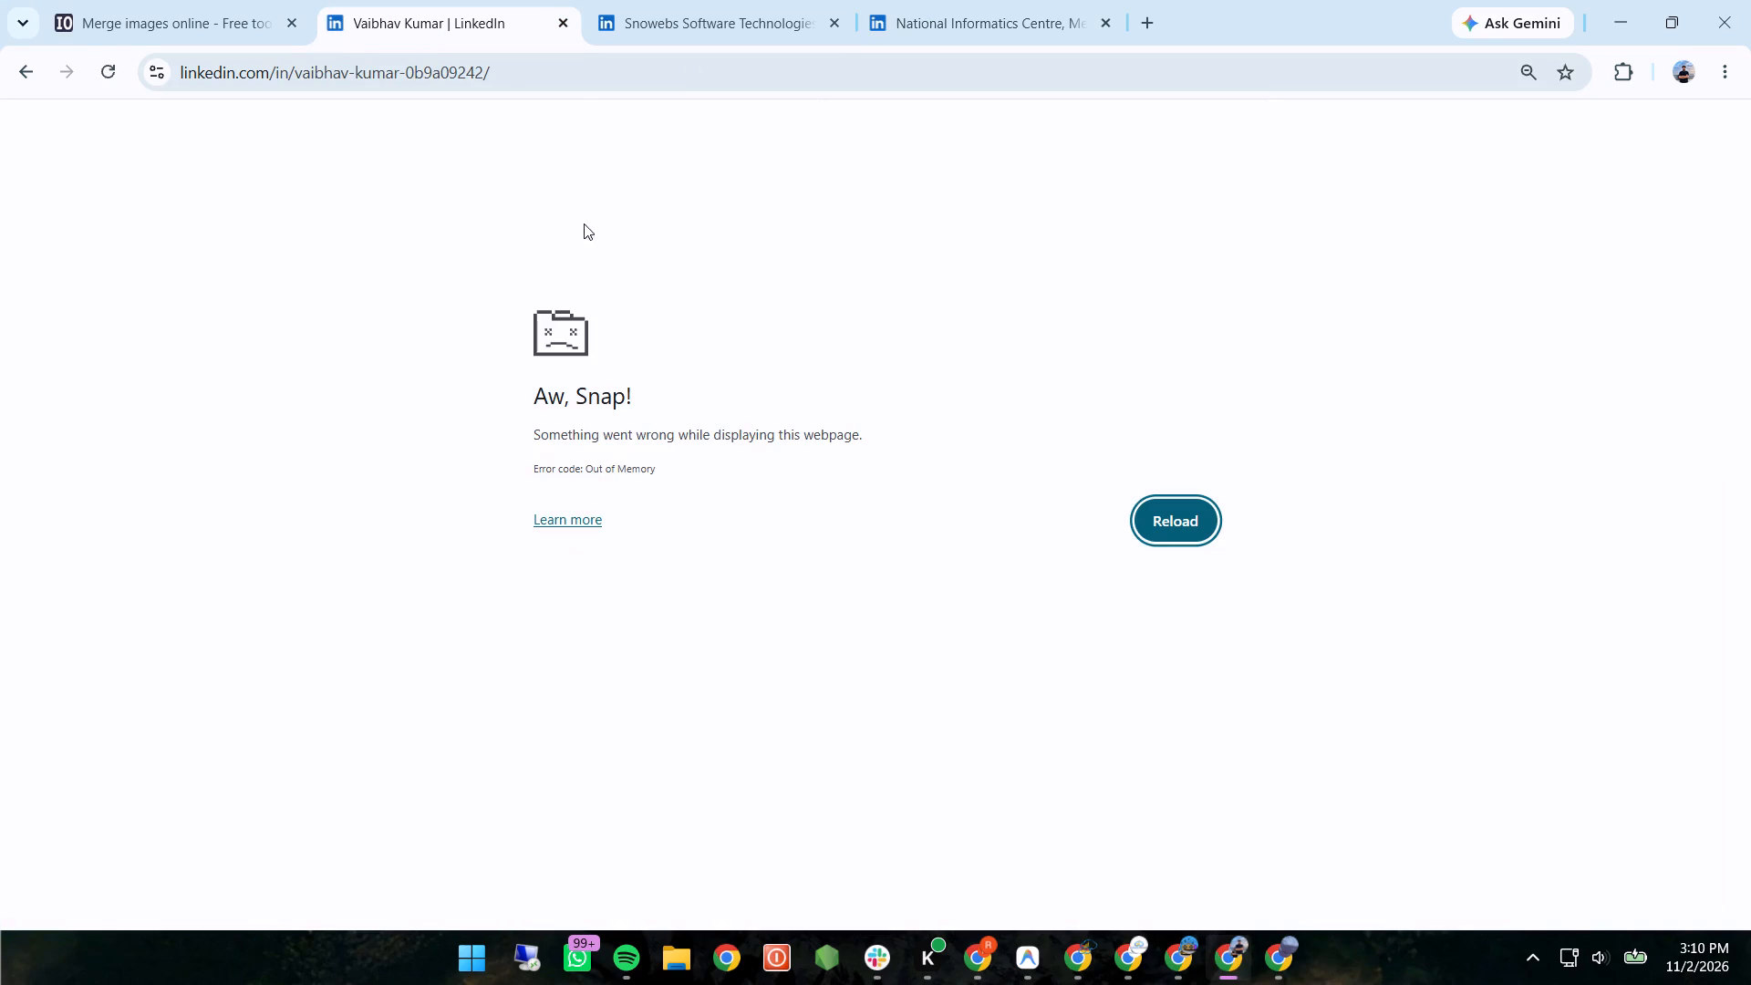
{"action": "left_click", "coordinate": [562, 21]}
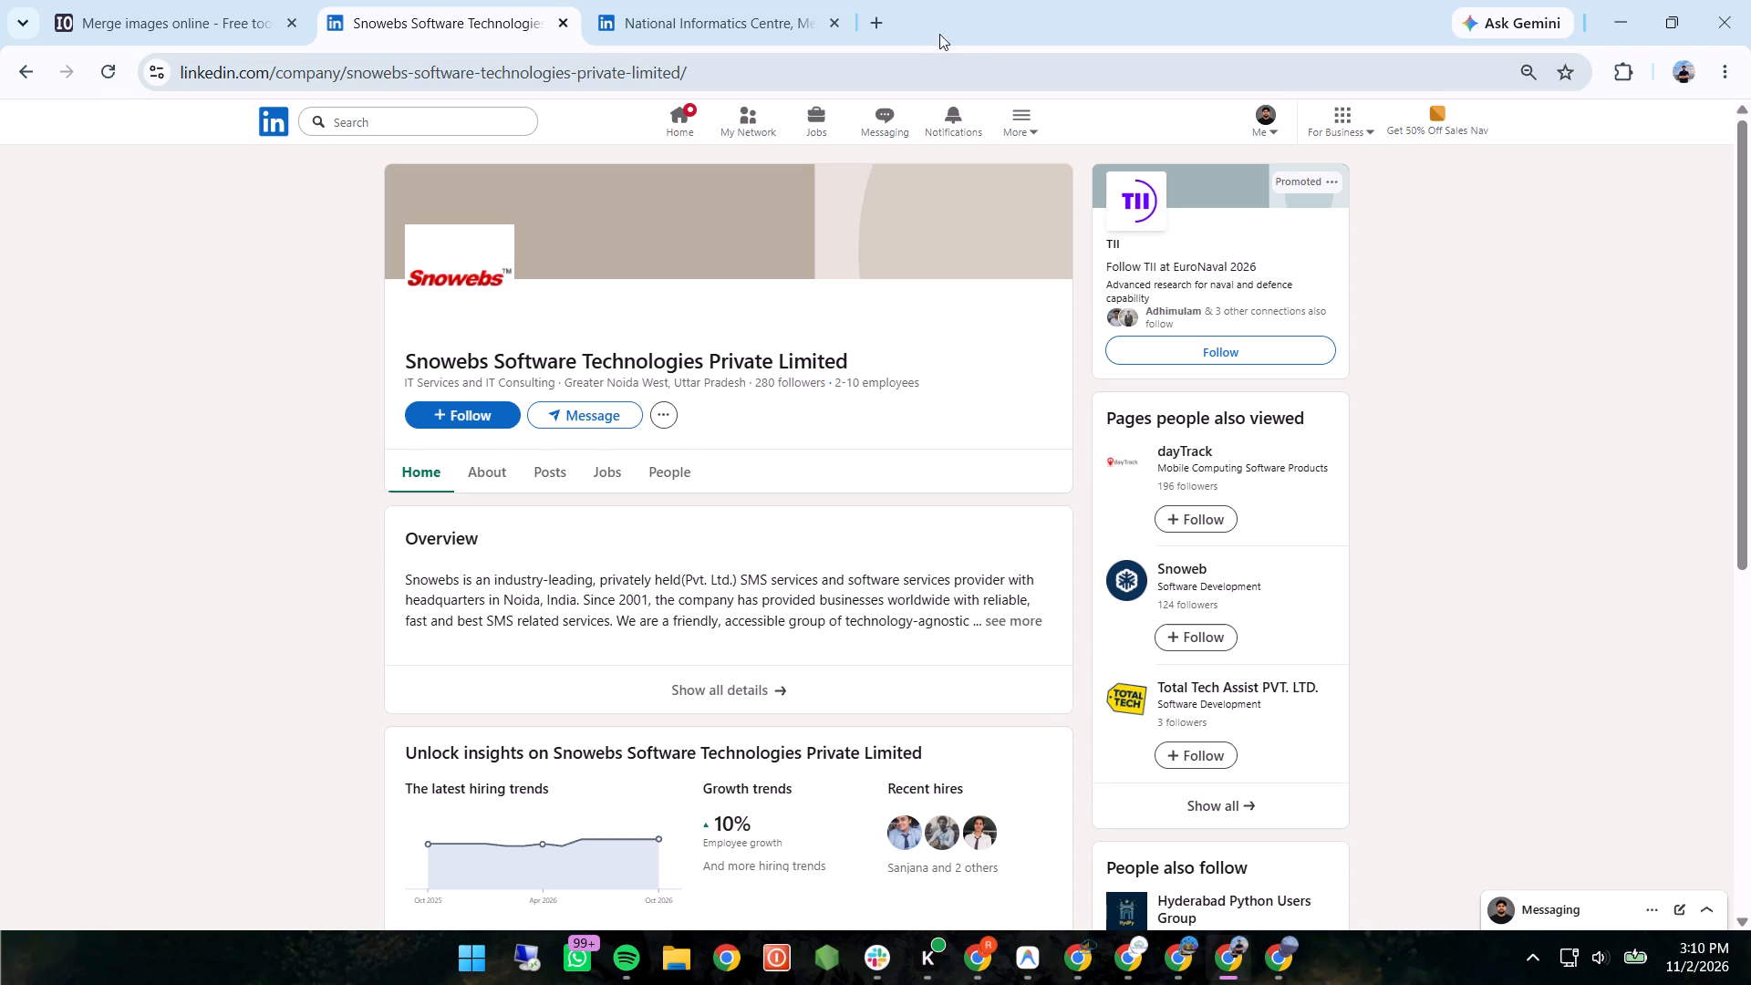
Open a new blank browser tab after the National Informatics Centre page.
{"action": "left_click", "coordinate": [885, 22]}
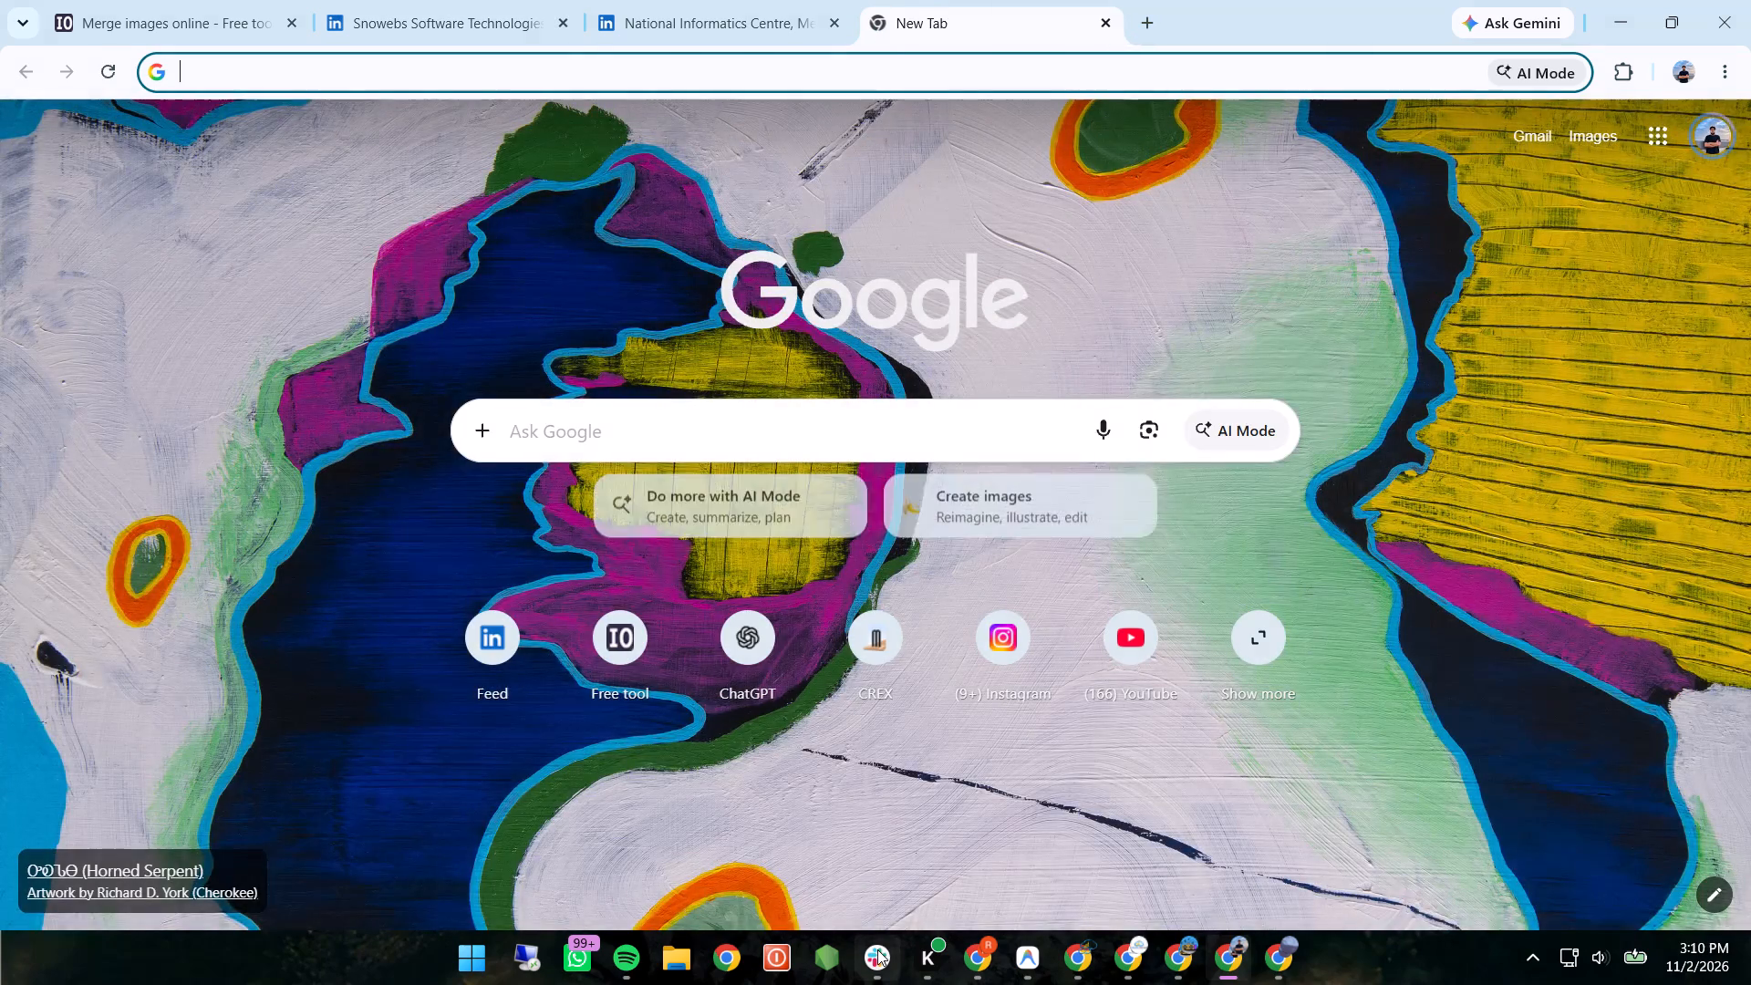
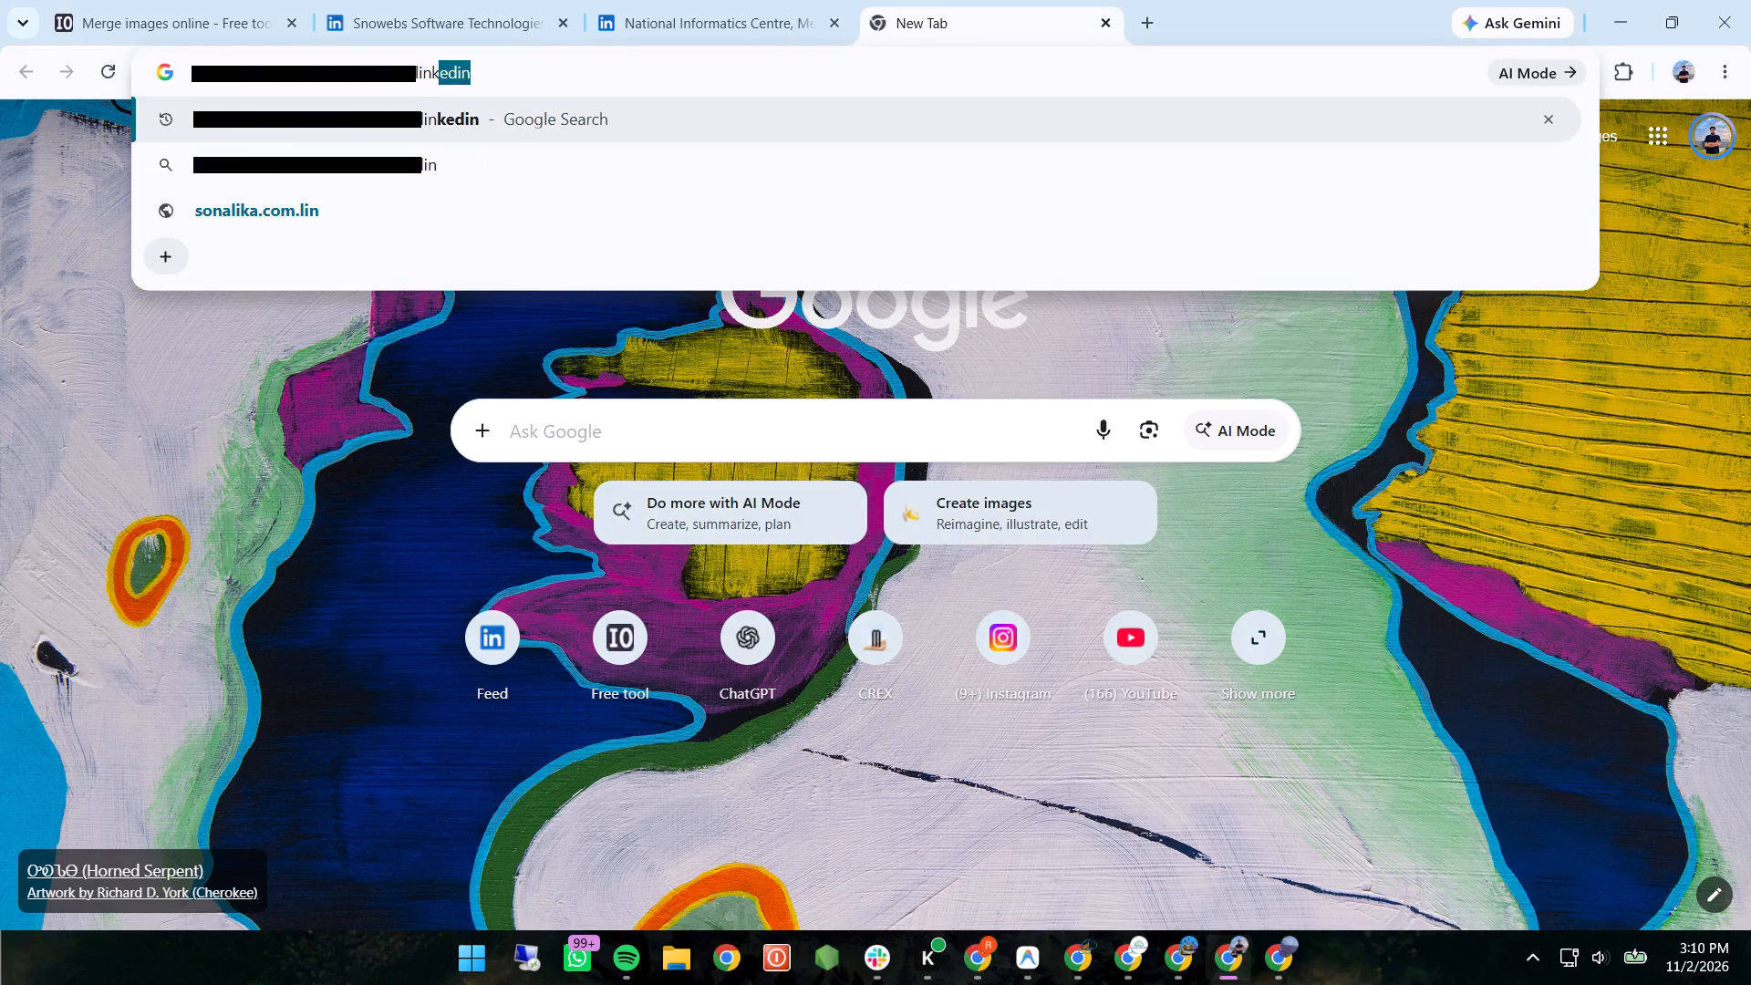
Search Google for the Sonalika lead's e-mail address combined with ".linkedin".
{"action": "type", "text": "edin"}
{"action": "key", "text": "Return"}
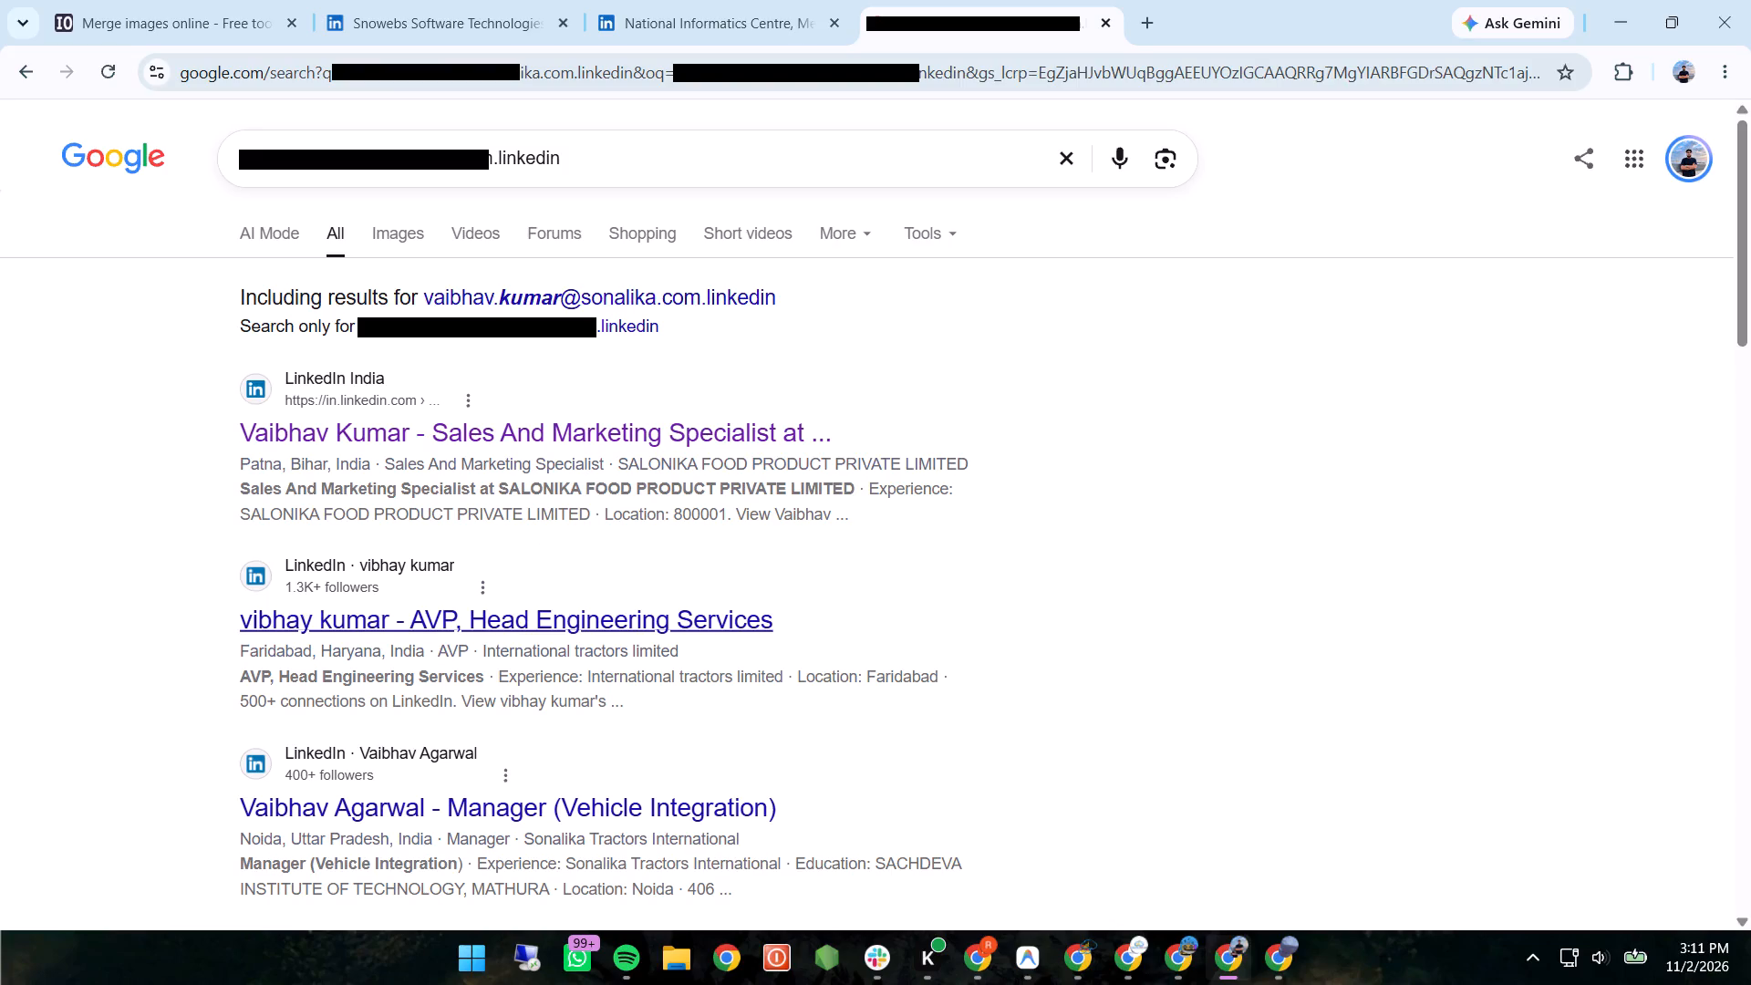
Examine the search results and AI overview for LinkedIn profiles matching the Sonalika lead.
{"action": "scroll", "coordinate": [444, 579], "scroll_direction": "down", "scroll_amount": 2}
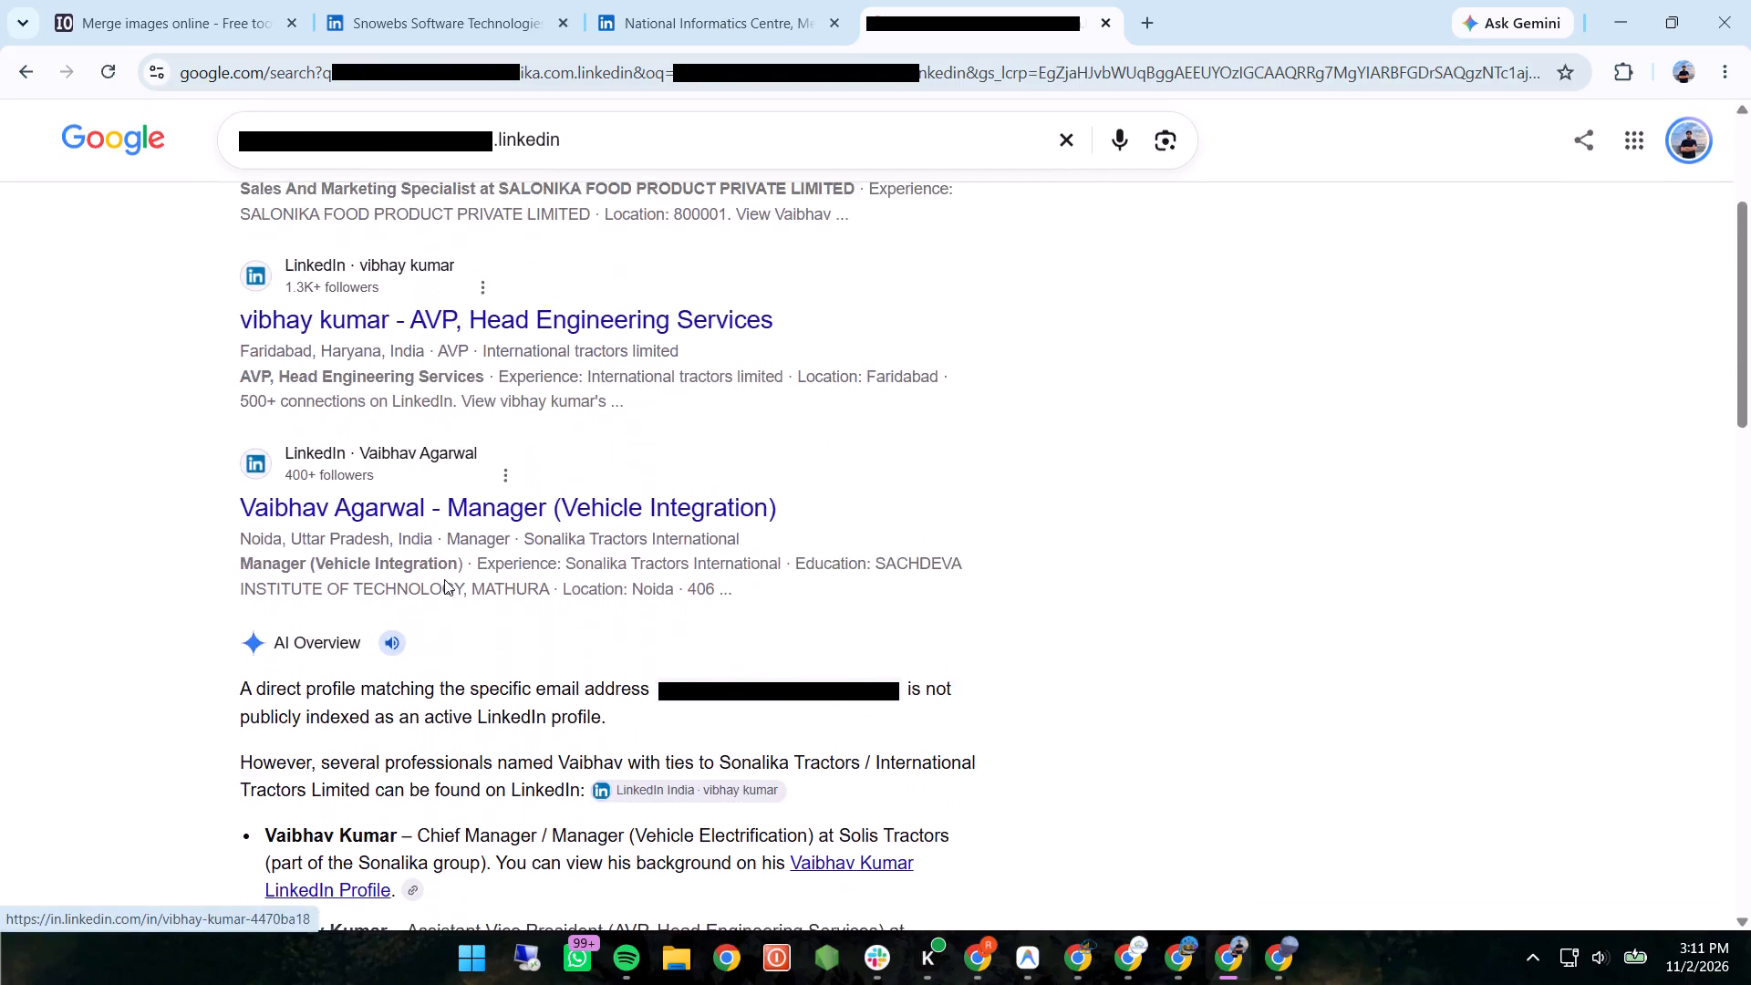
{"action": "scroll", "coordinate": [444, 579], "scroll_direction": "down", "scroll_amount": 4}
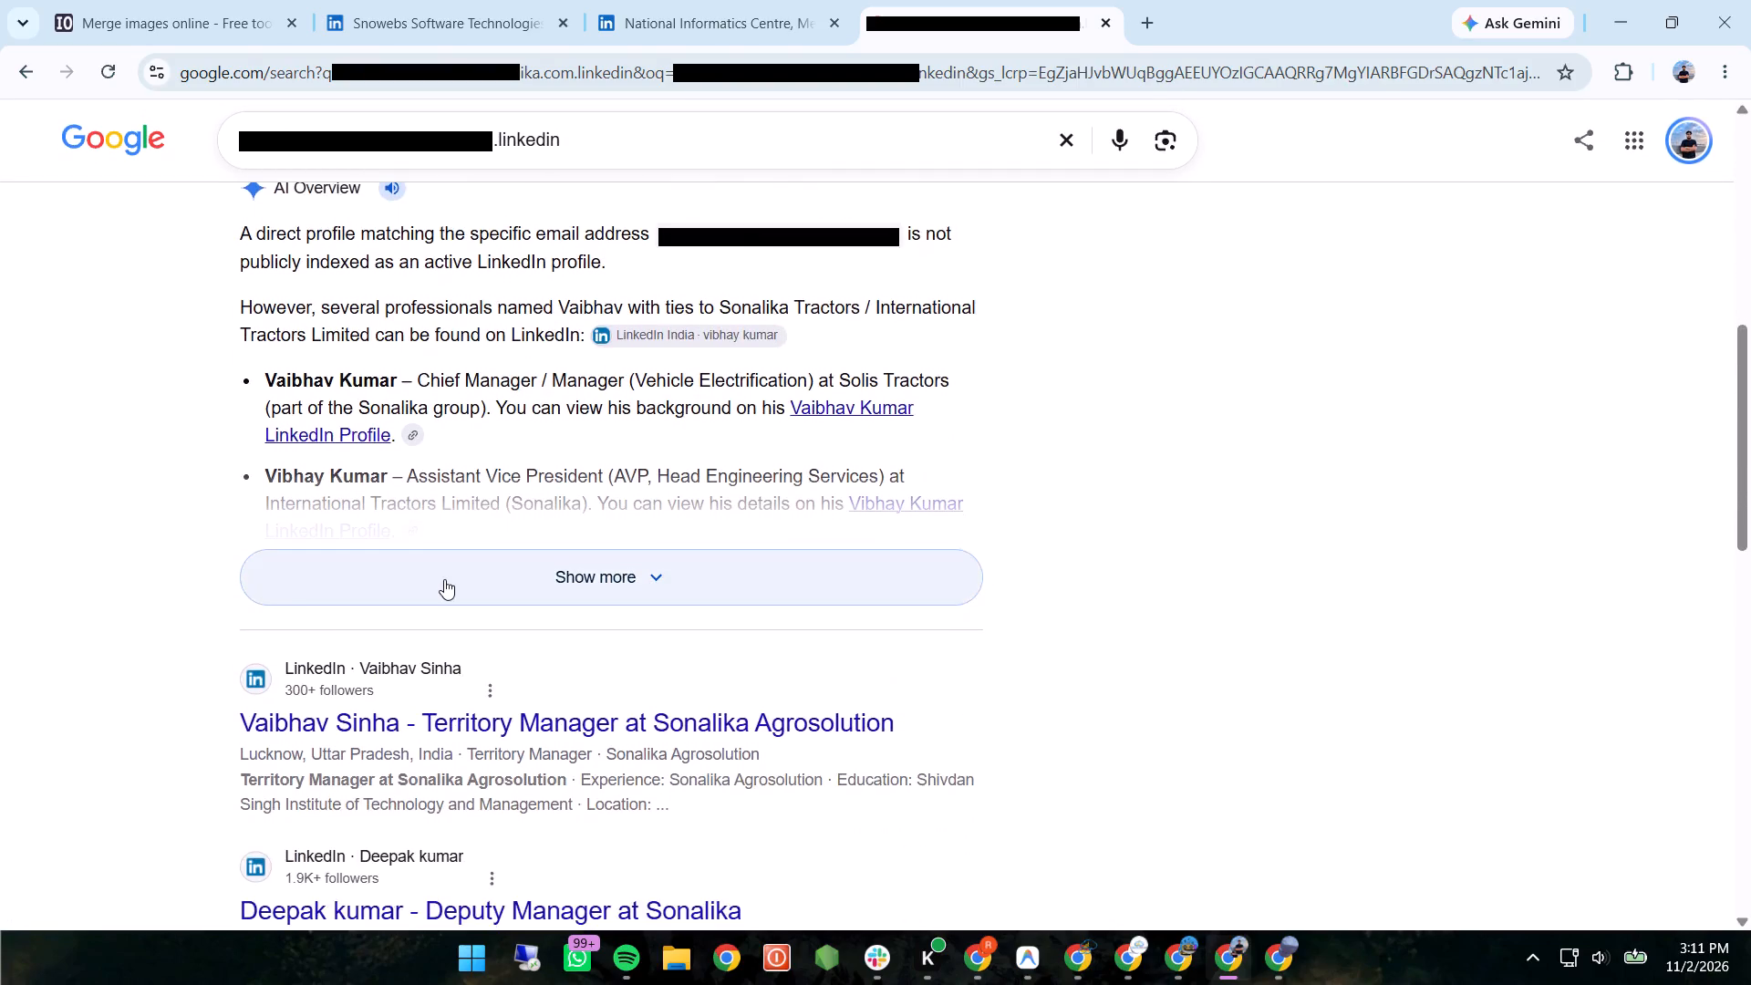
{"action": "scroll", "coordinate": [444, 579], "scroll_direction": "down", "scroll_amount": 3}
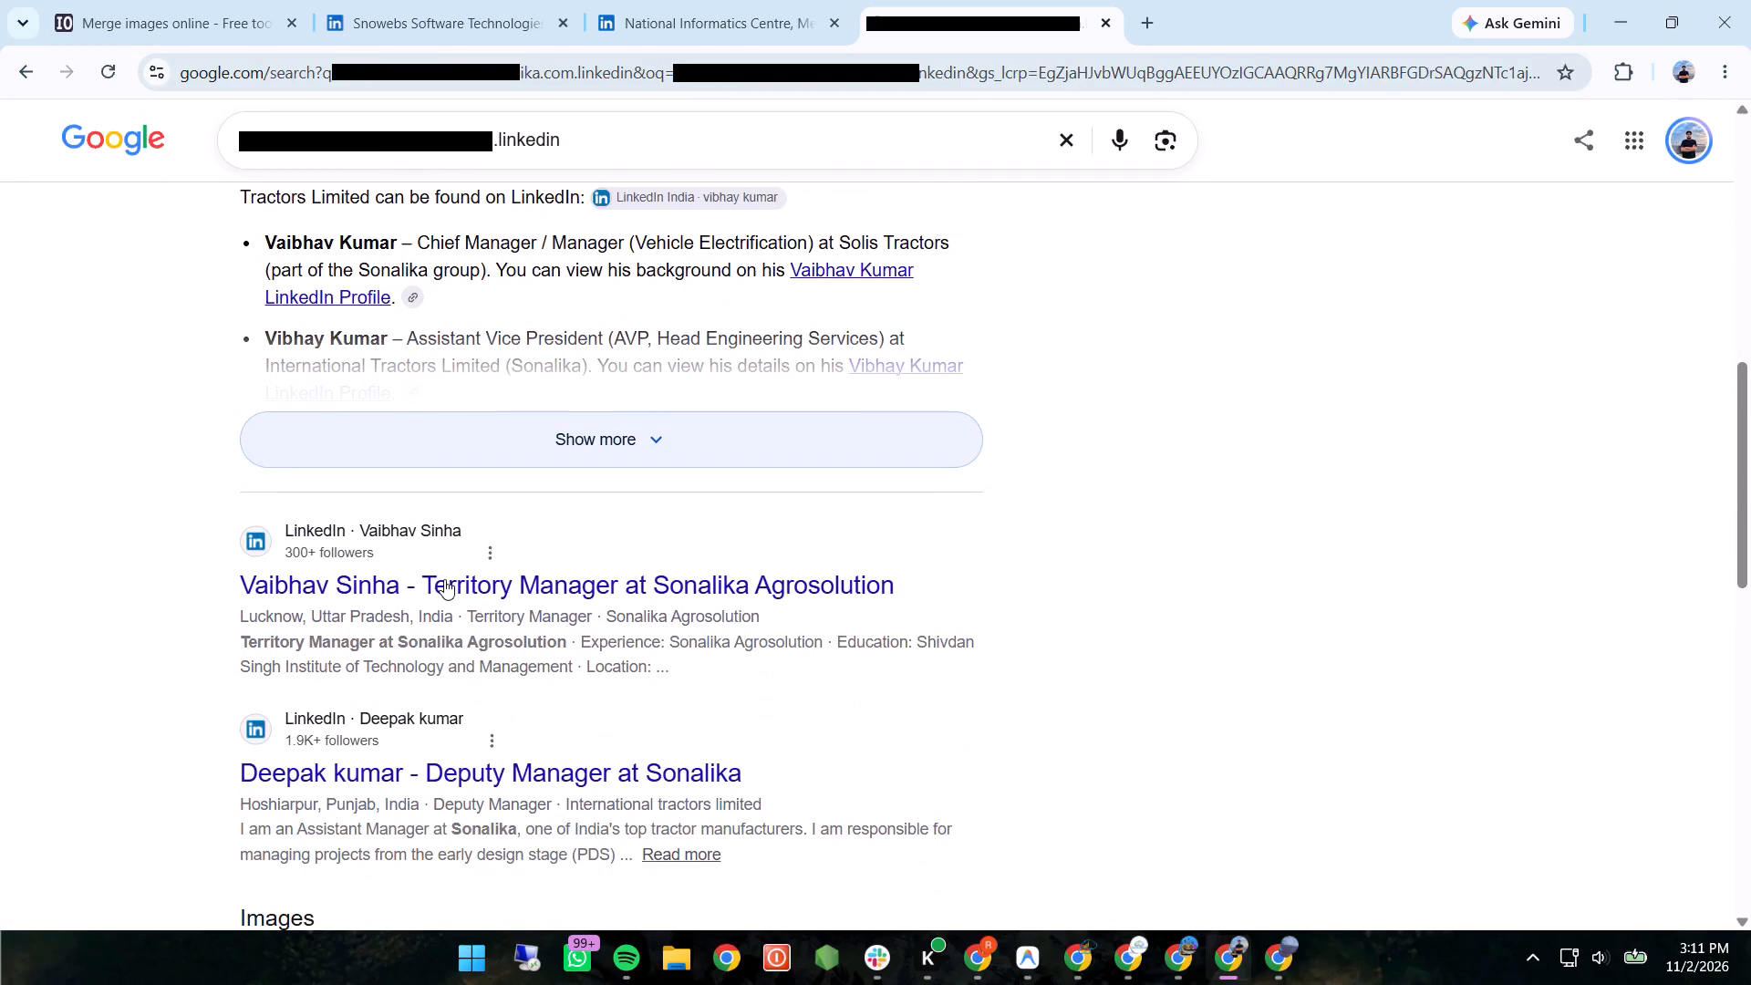
{"action": "scroll", "coordinate": [444, 579], "scroll_direction": "down", "scroll_amount": 1}
{"action": "scroll", "coordinate": [444, 579], "scroll_direction": "up", "scroll_amount": 1}
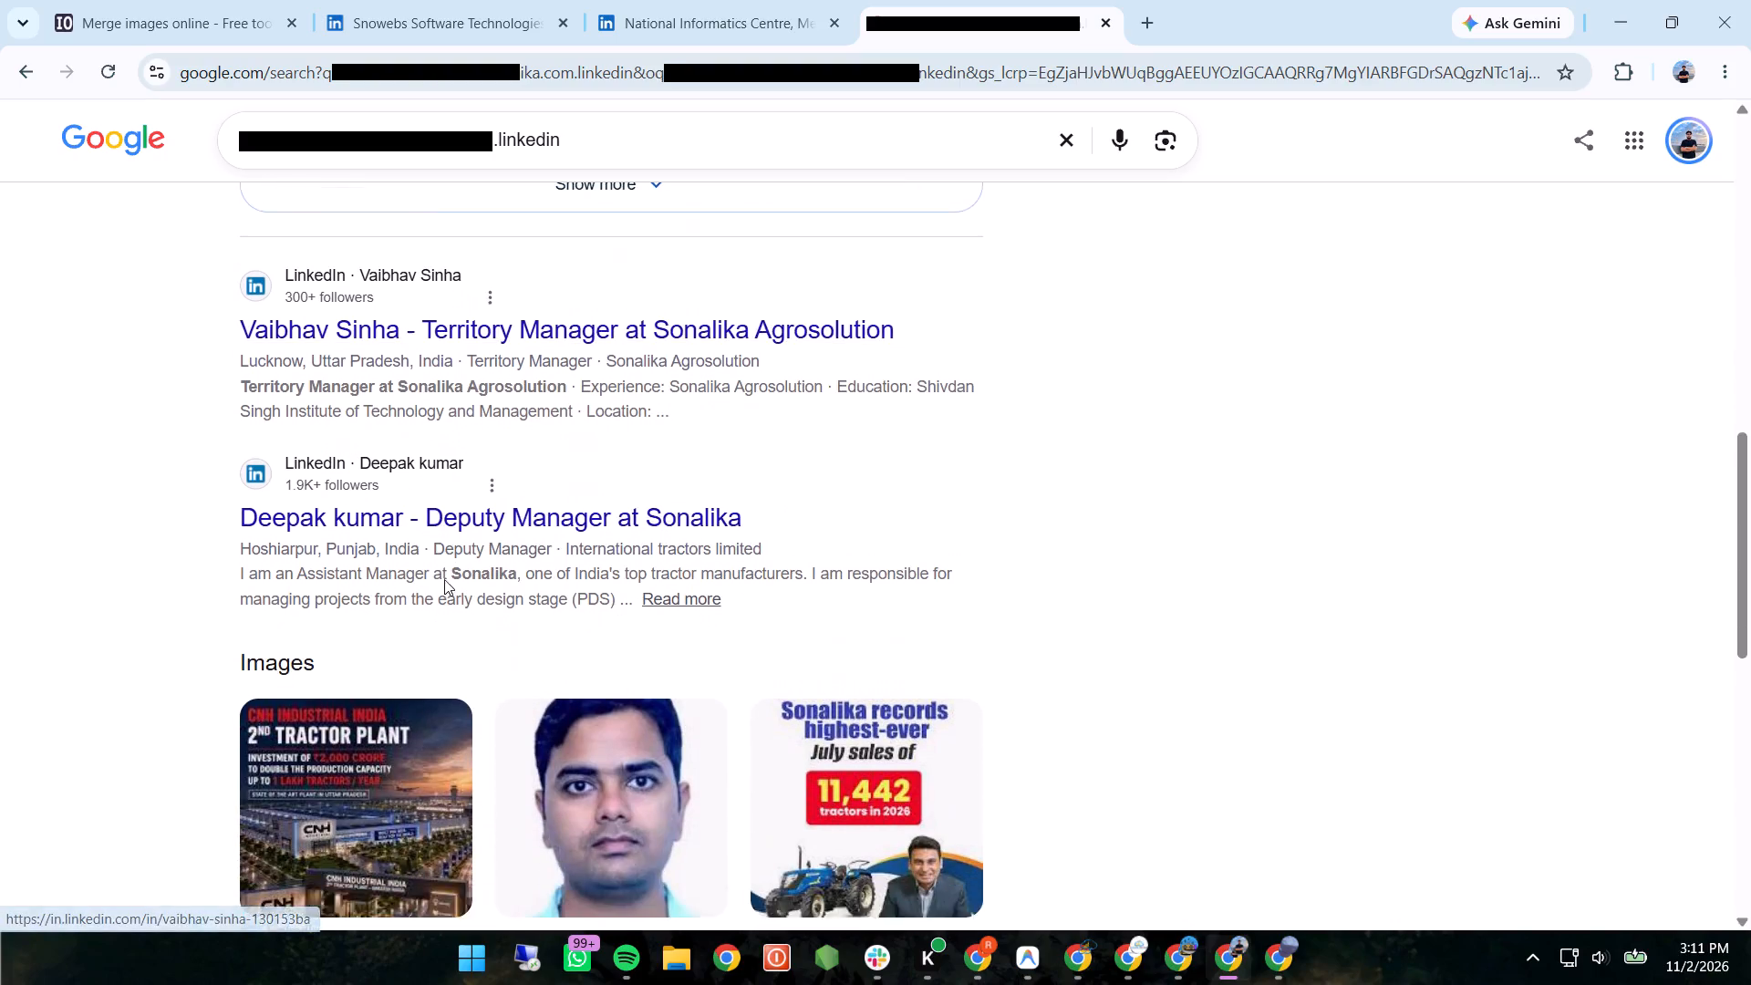
{"action": "scroll", "coordinate": [444, 579], "scroll_direction": "up", "scroll_amount": 3}
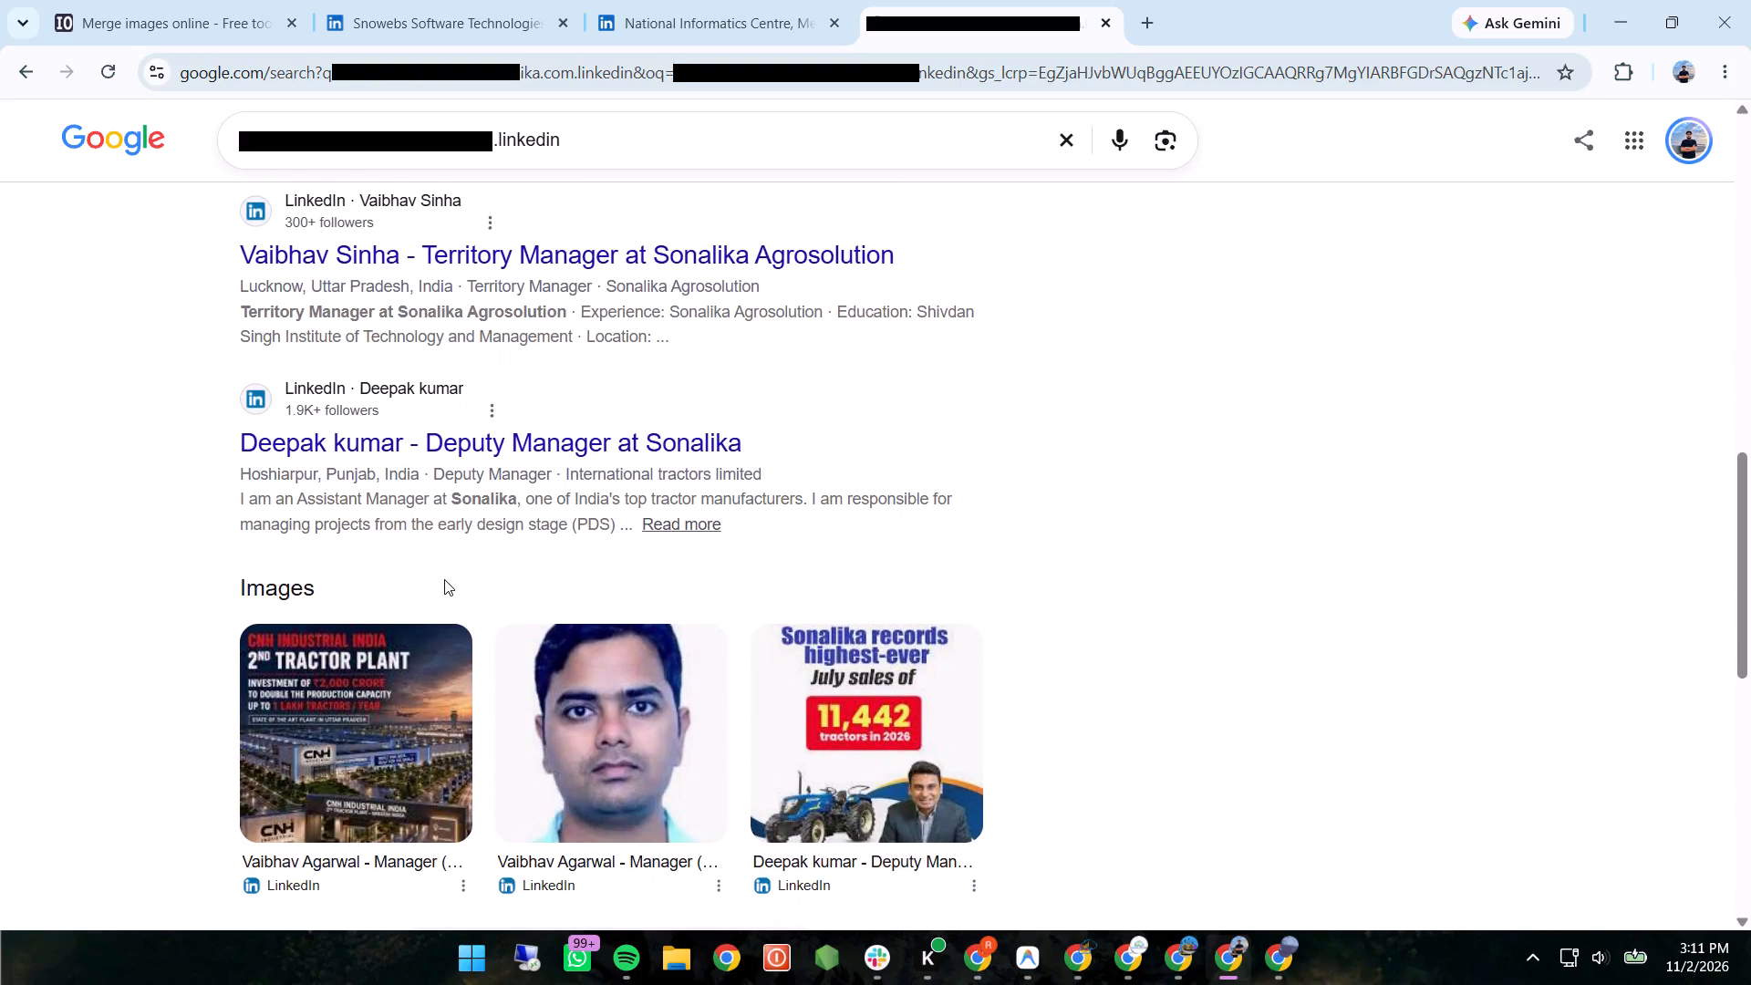
{"action": "scroll", "coordinate": [444, 579], "scroll_direction": "up", "scroll_amount": 6}
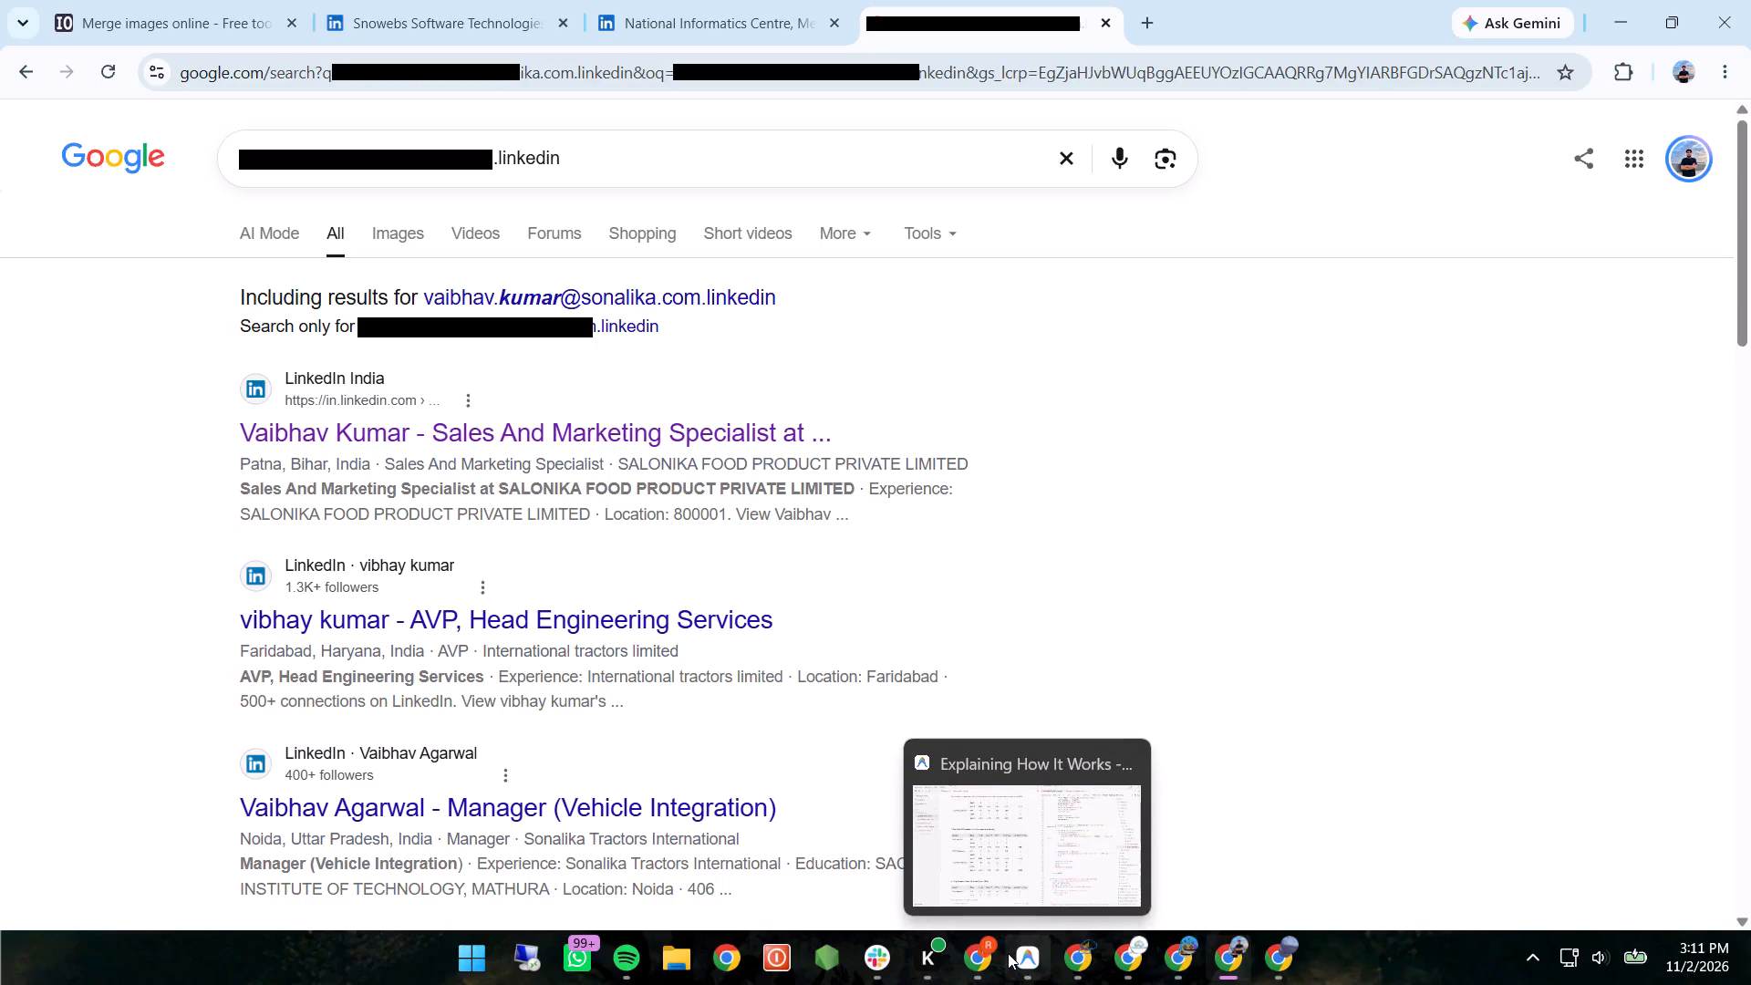
In the calendar window, copy the company name International tractors limited from its Thursday, November 12 meeting title.
{"action": "left_click", "coordinate": [1088, 959]}
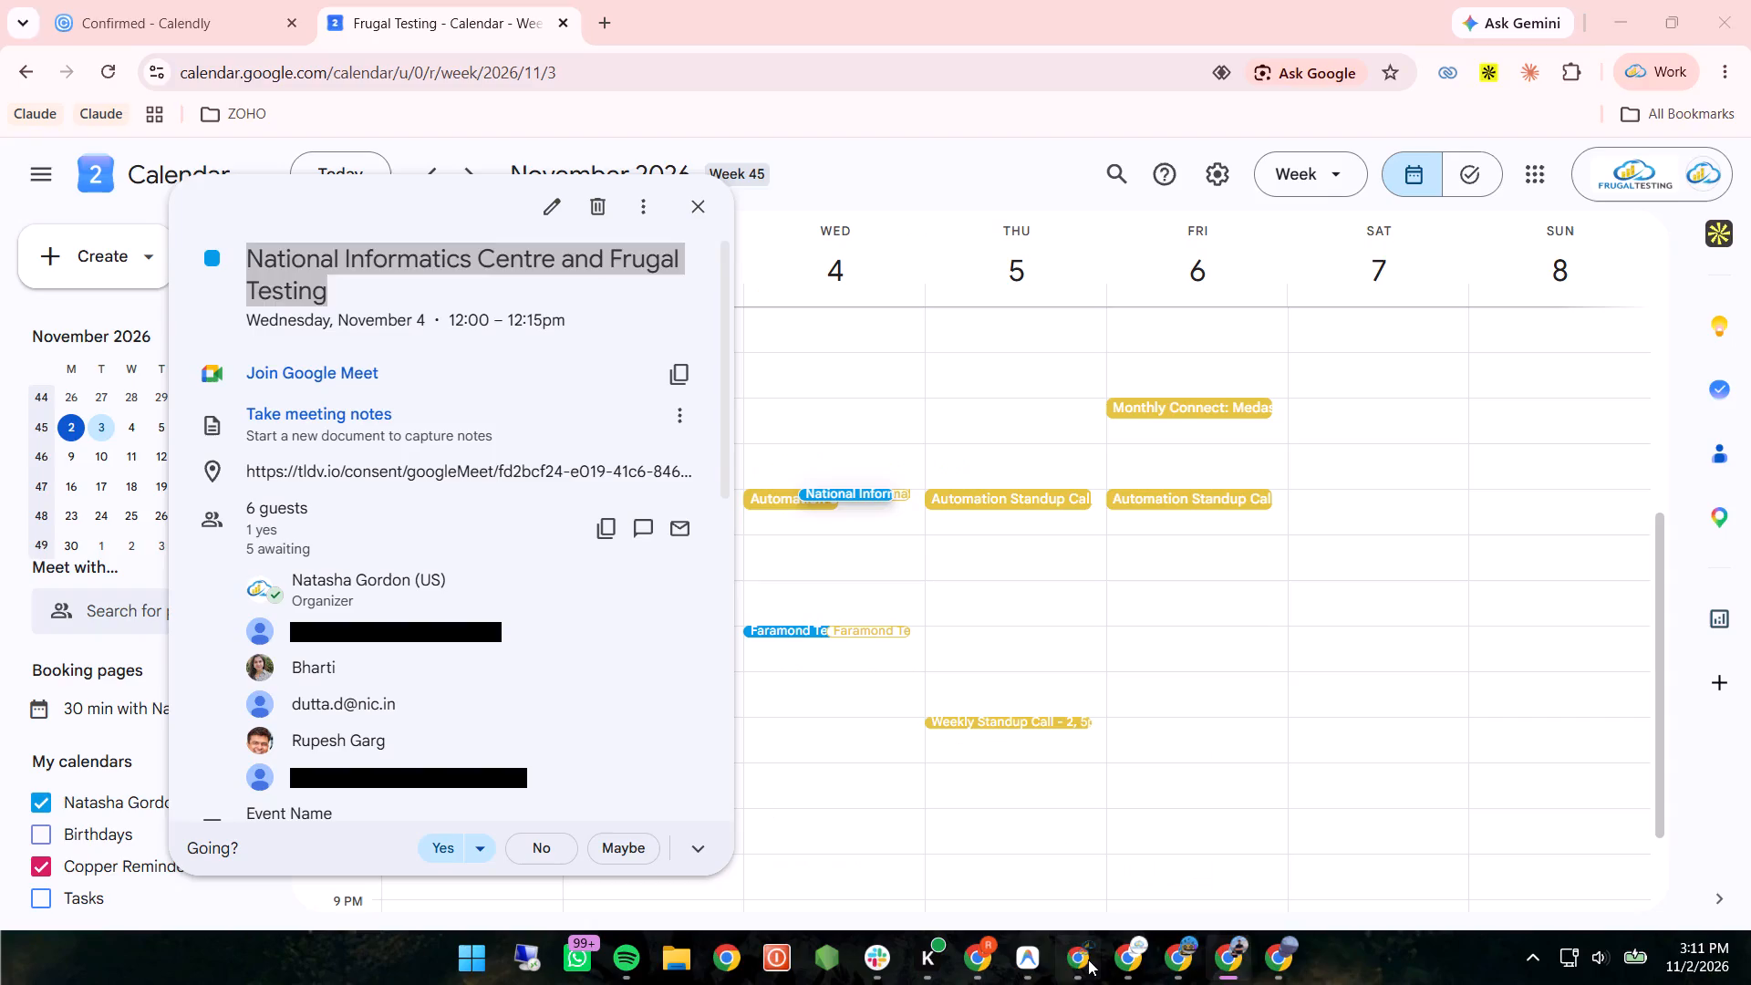
{"action": "left_click", "coordinate": [1236, 662]}
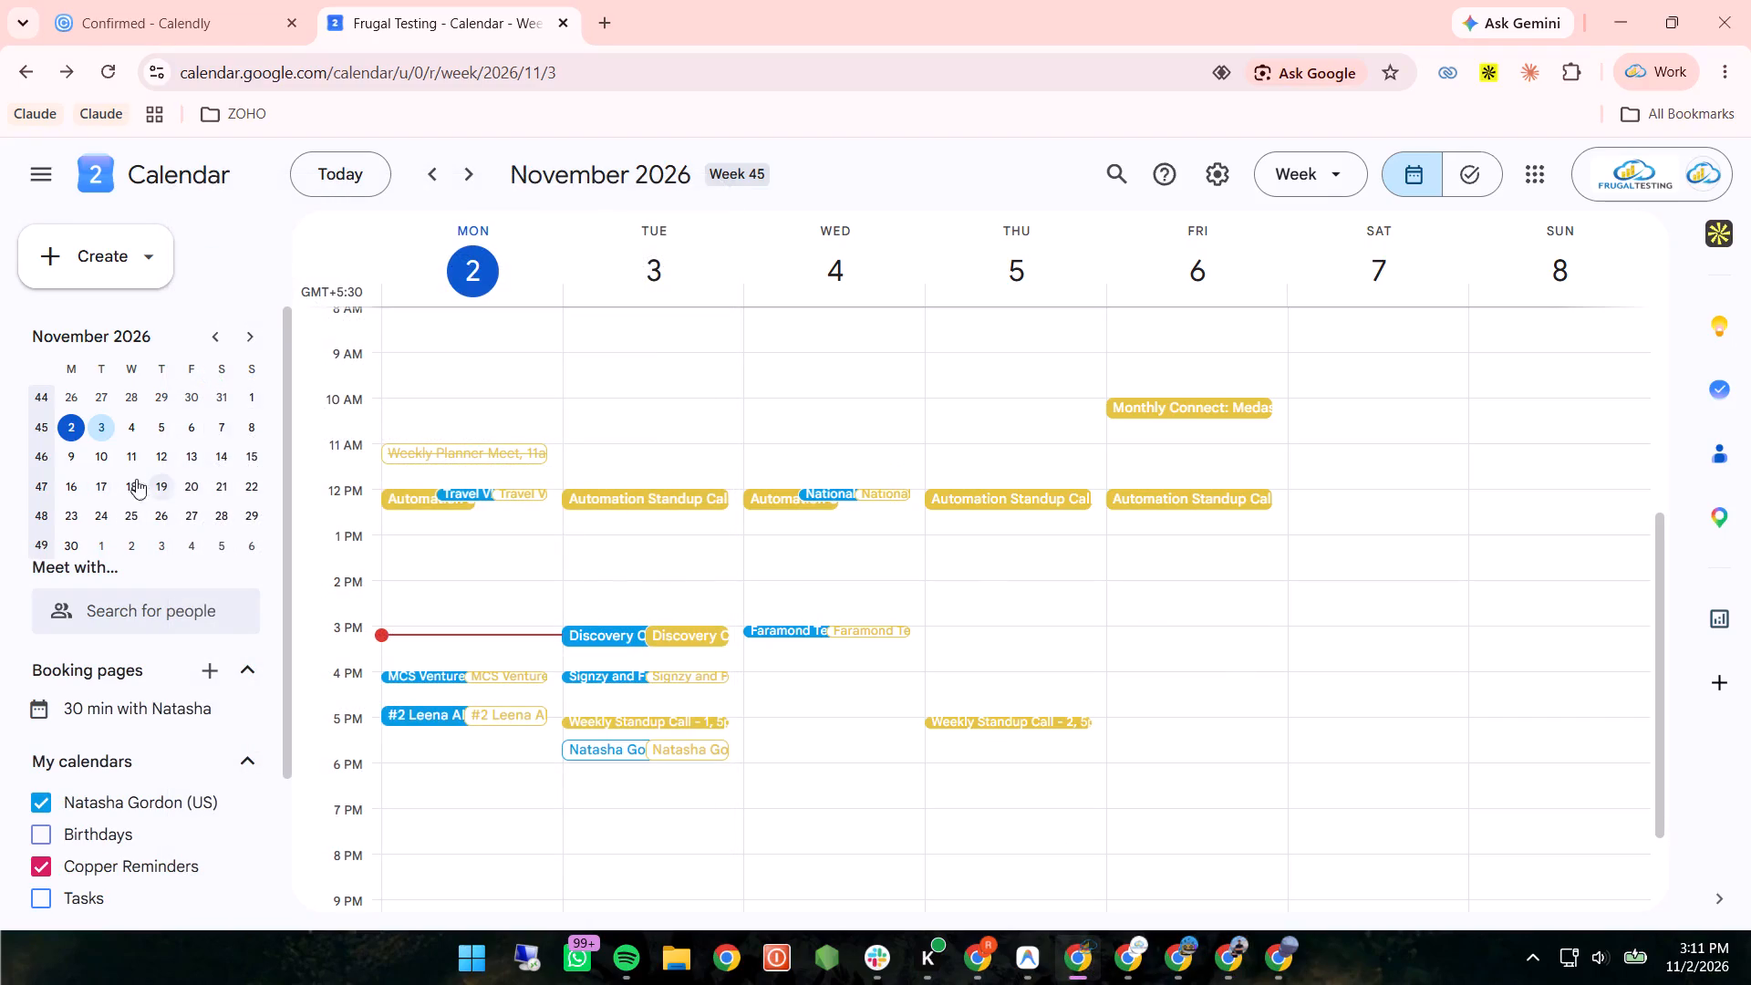
{"action": "left_click", "coordinate": [148, 452]}
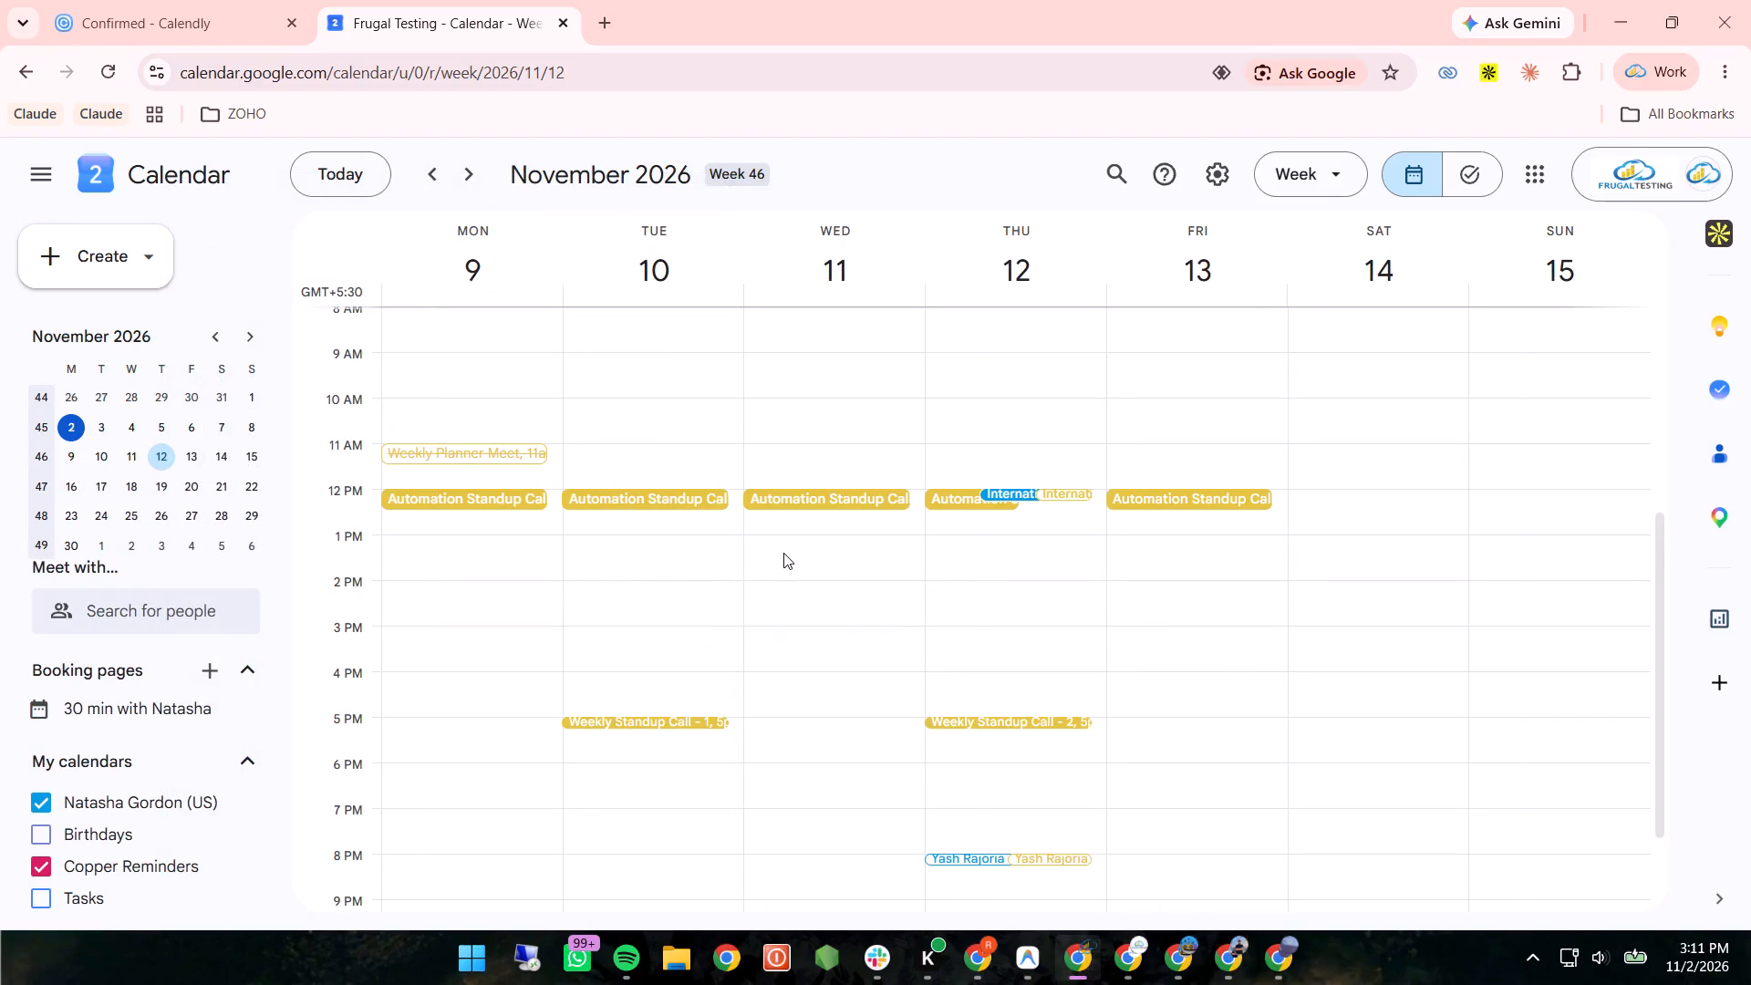
{"action": "left_click", "coordinate": [1022, 494]}
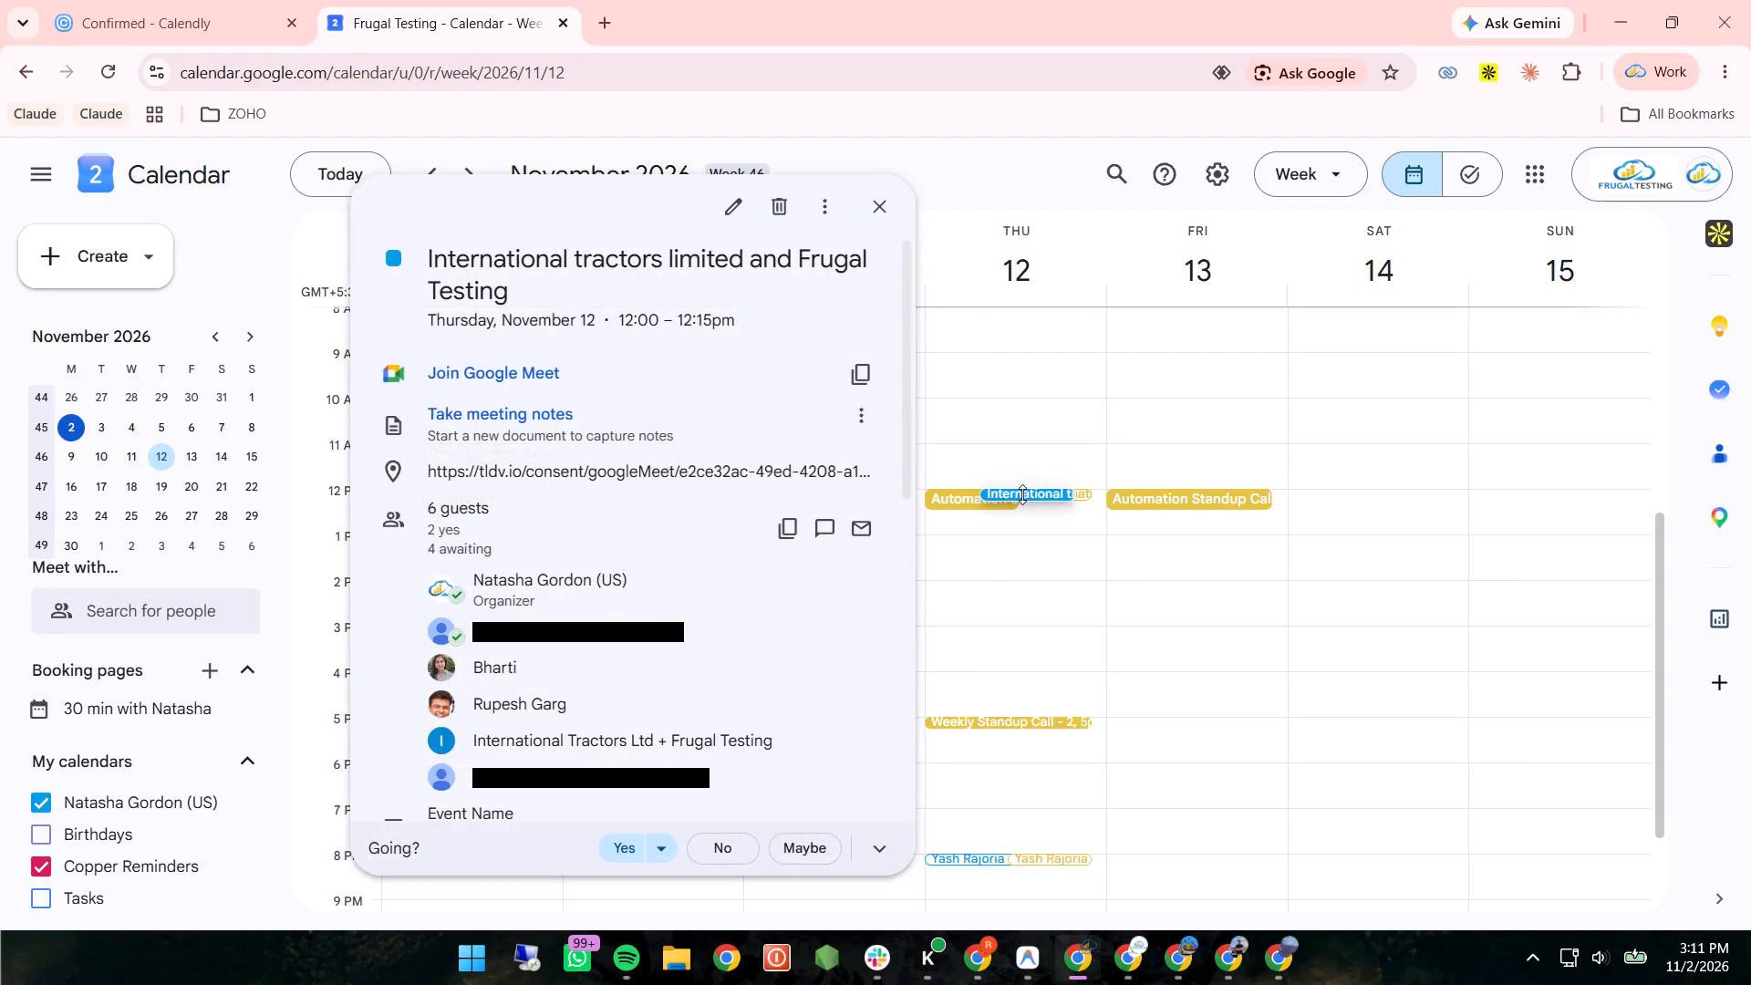
{"action": "left_click_drag", "start_coordinate": [748, 262], "coordinate": [713, 262]}
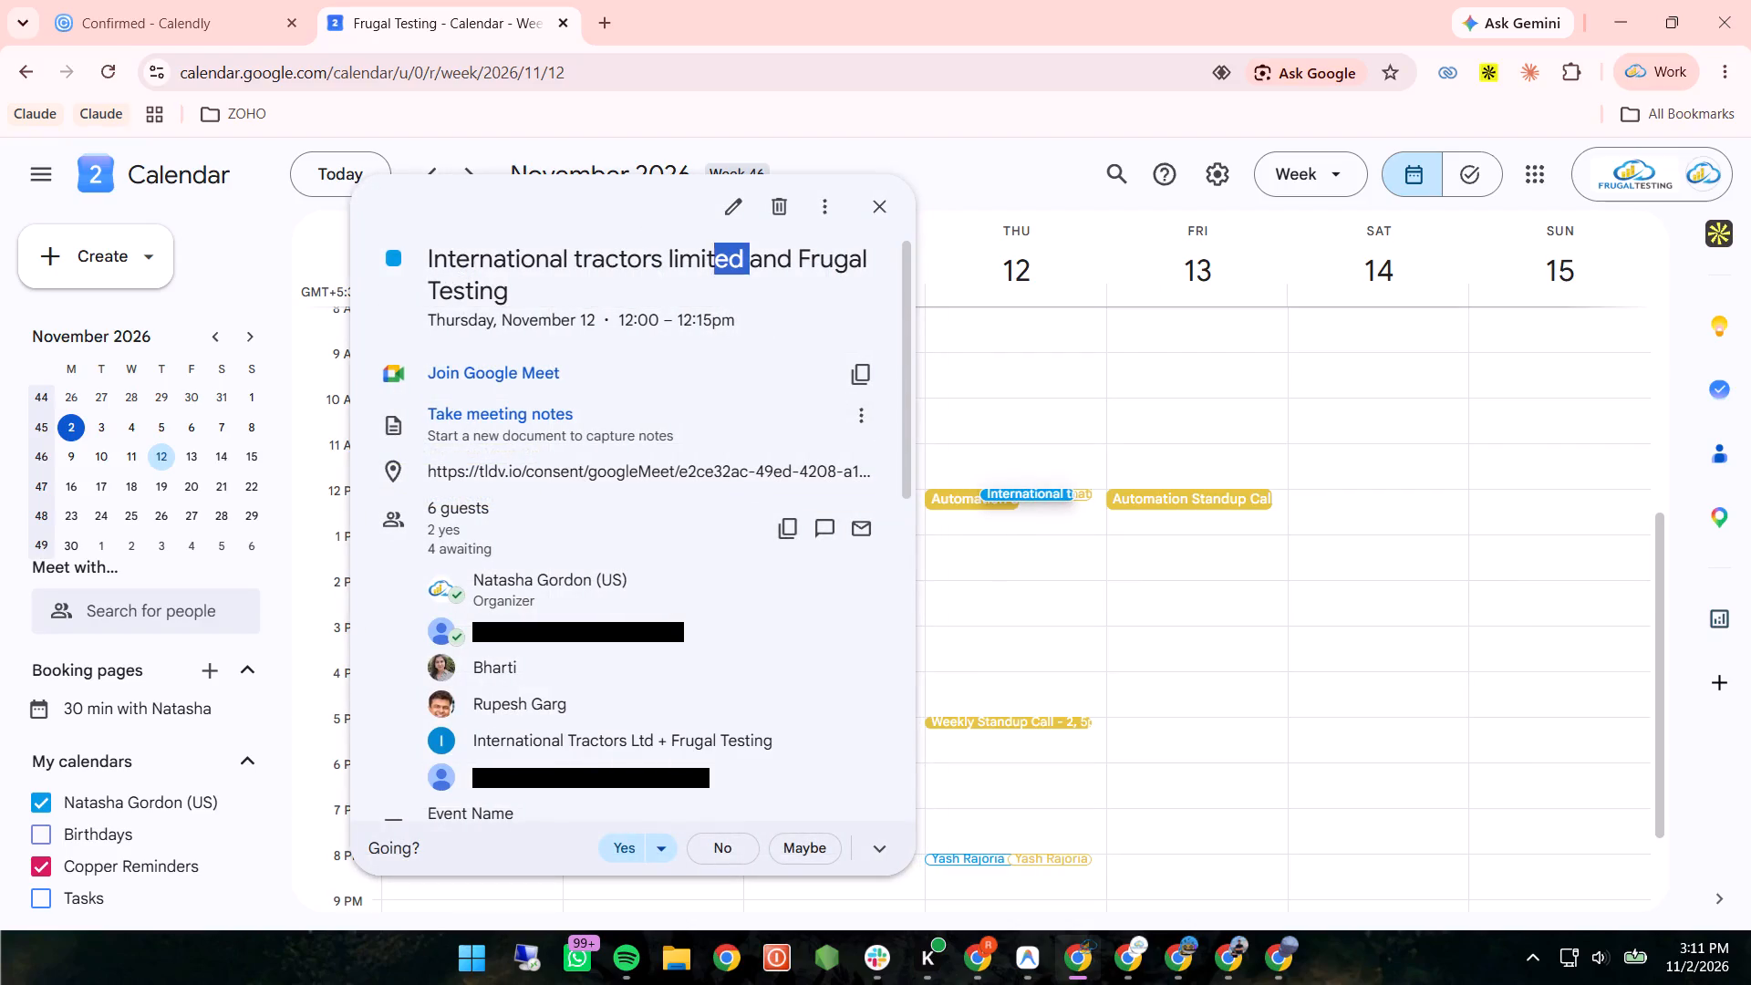
{"action": "left_click_drag", "start_coordinate": [713, 262], "coordinate": [440, 231]}
{"action": "key", "text": "ctrl+c"}
{"action": "key", "text": "ctrl+c"}
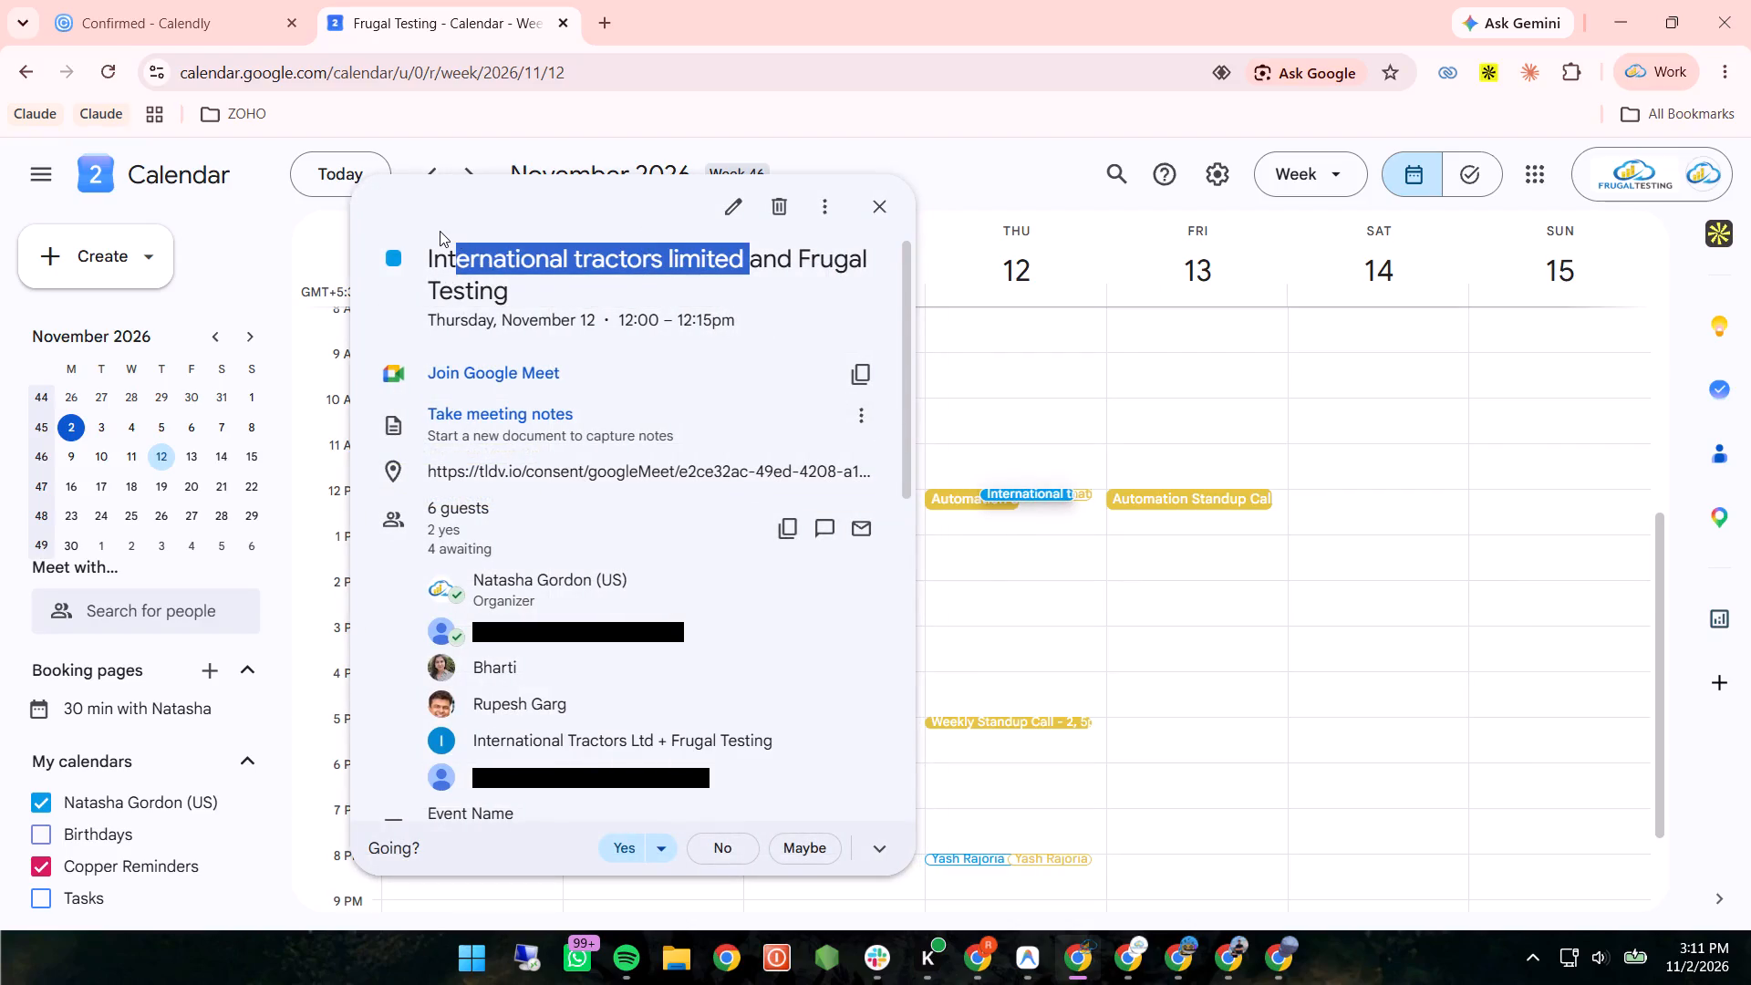
{"action": "key", "text": "ctrl+c"}
{"action": "key", "text": "ctrl+c"}
Switch back to the Chrome window with the LinkedIn research and close the e-mail search results tab.
{"action": "left_click", "coordinate": [979, 947]}
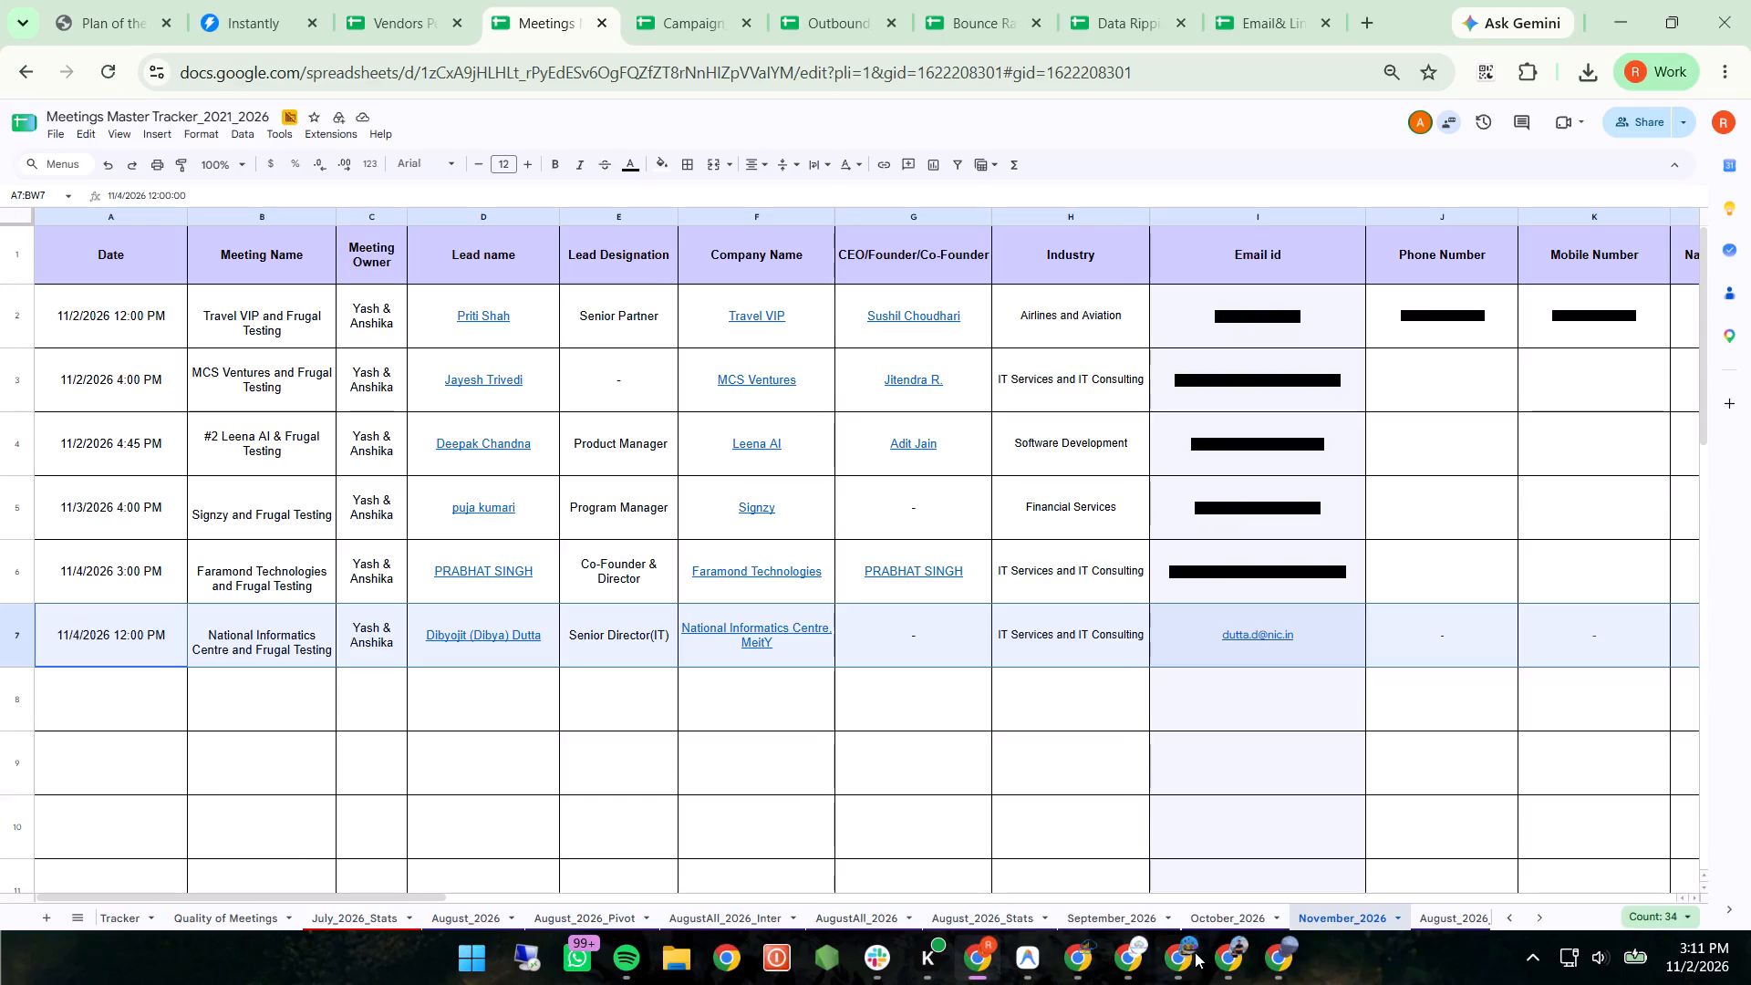
{"action": "left_click", "coordinate": [1228, 953]}
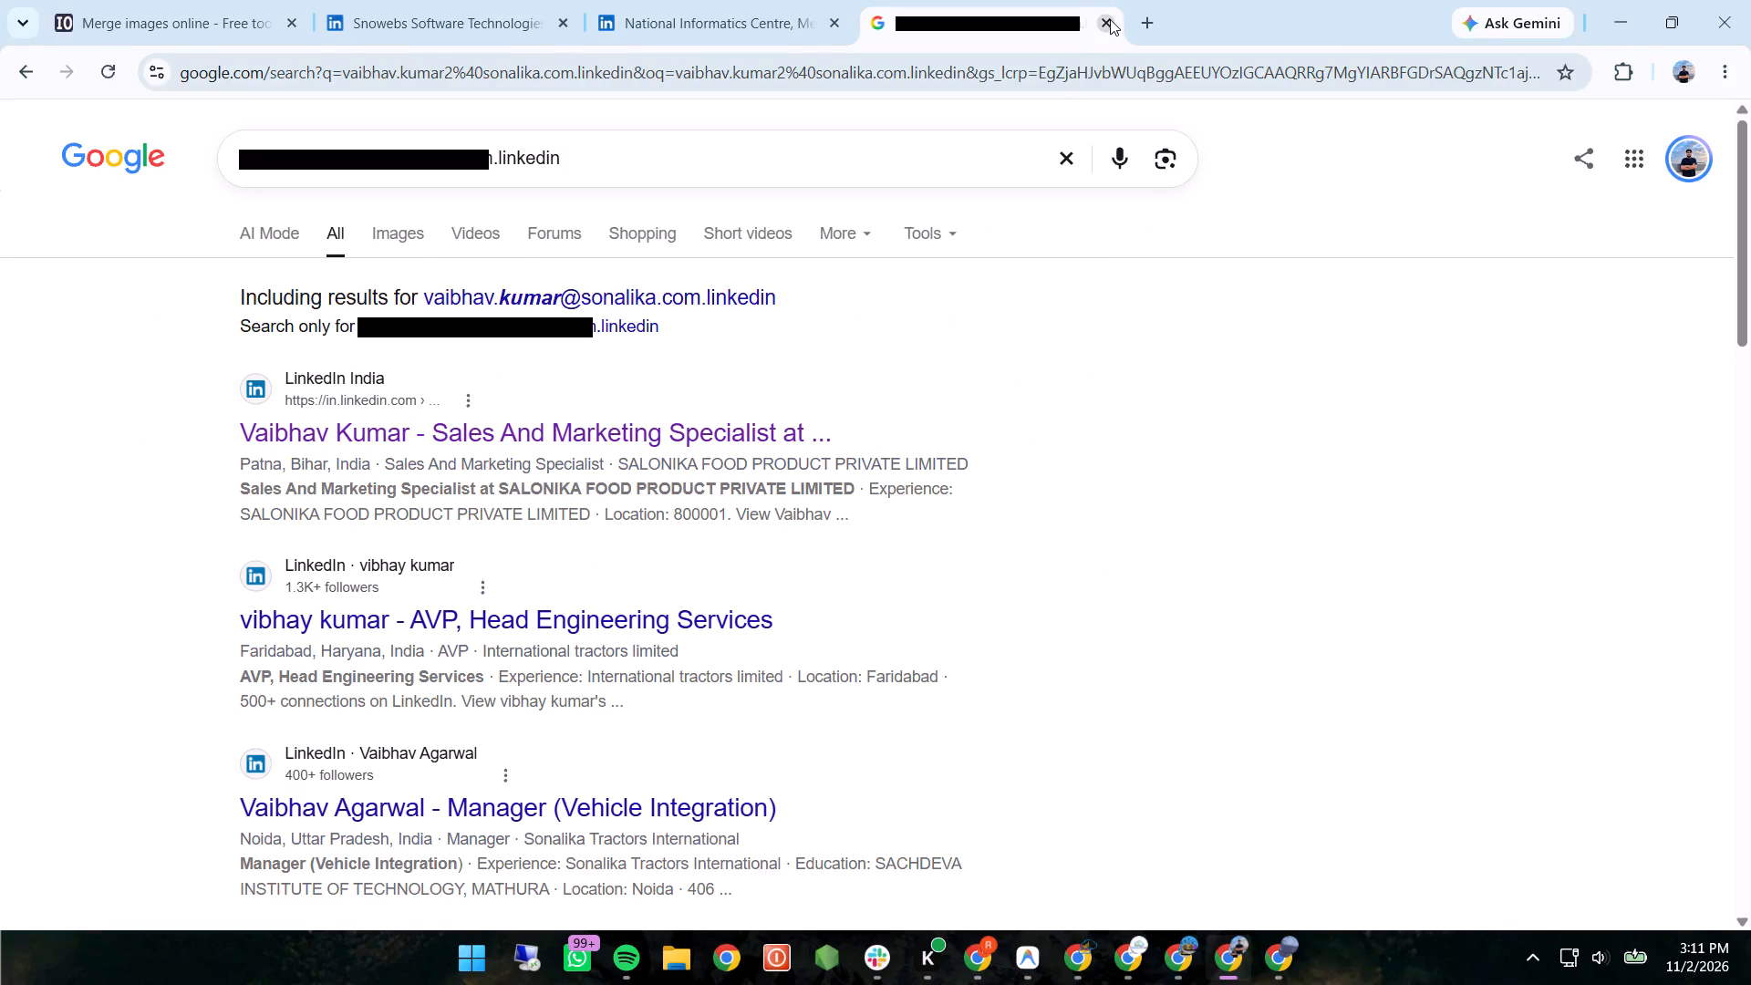
{"action": "left_click", "coordinate": [1110, 19]}
In a new browser tab, search for "International tractors limited.linkedin" and open the company's LinkedIn page.
{"action": "left_click", "coordinate": [873, 22]}
{"action": "key", "text": "ctrl+v"}
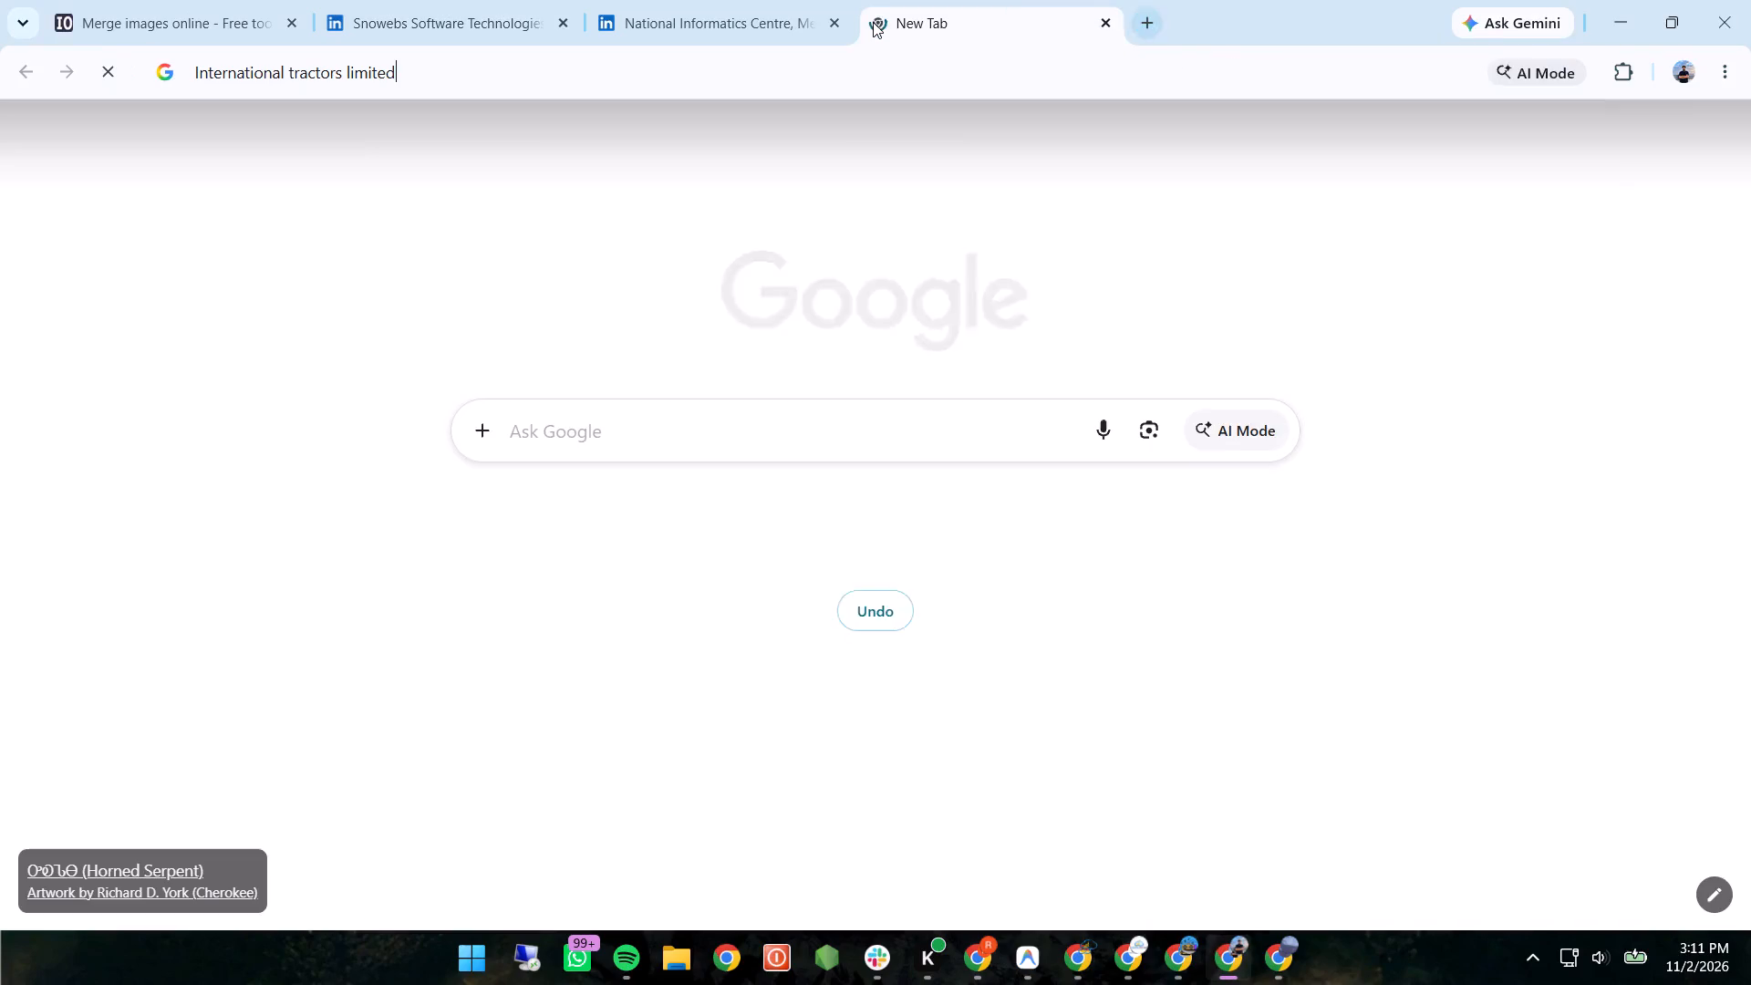
{"action": "type", "text": ".linkedin"}
{"action": "key", "text": "Return"}
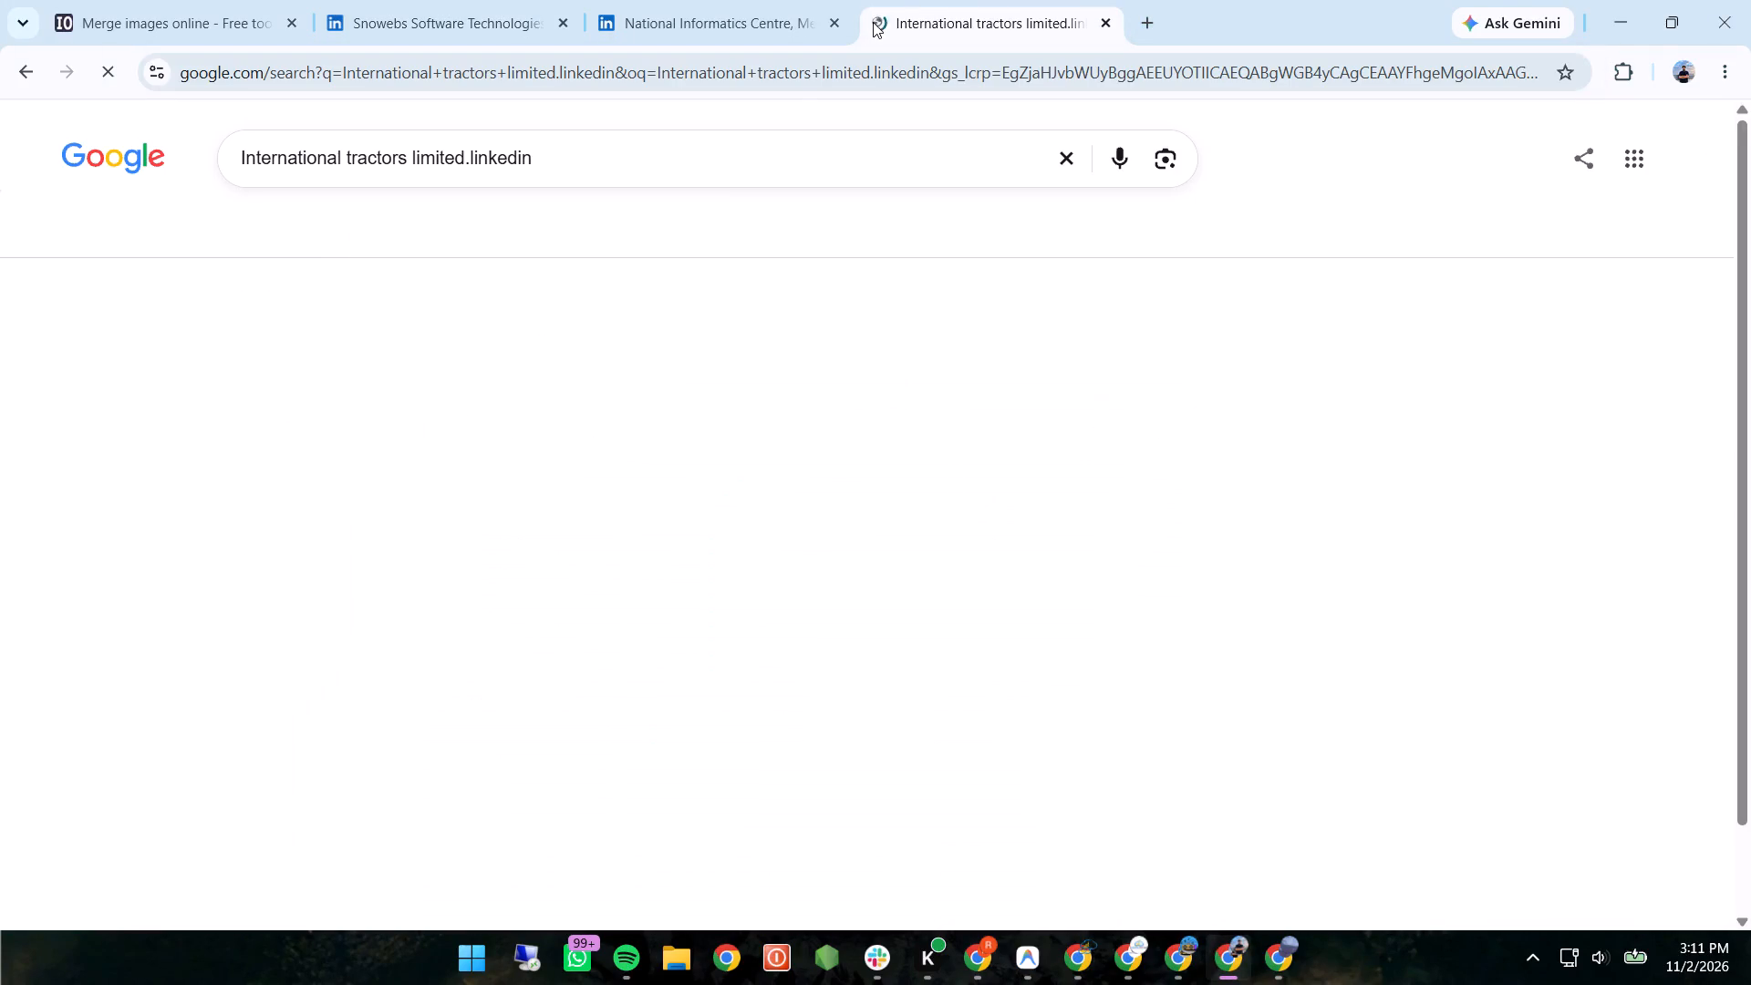
{"action": "left_click", "coordinate": [411, 355]}
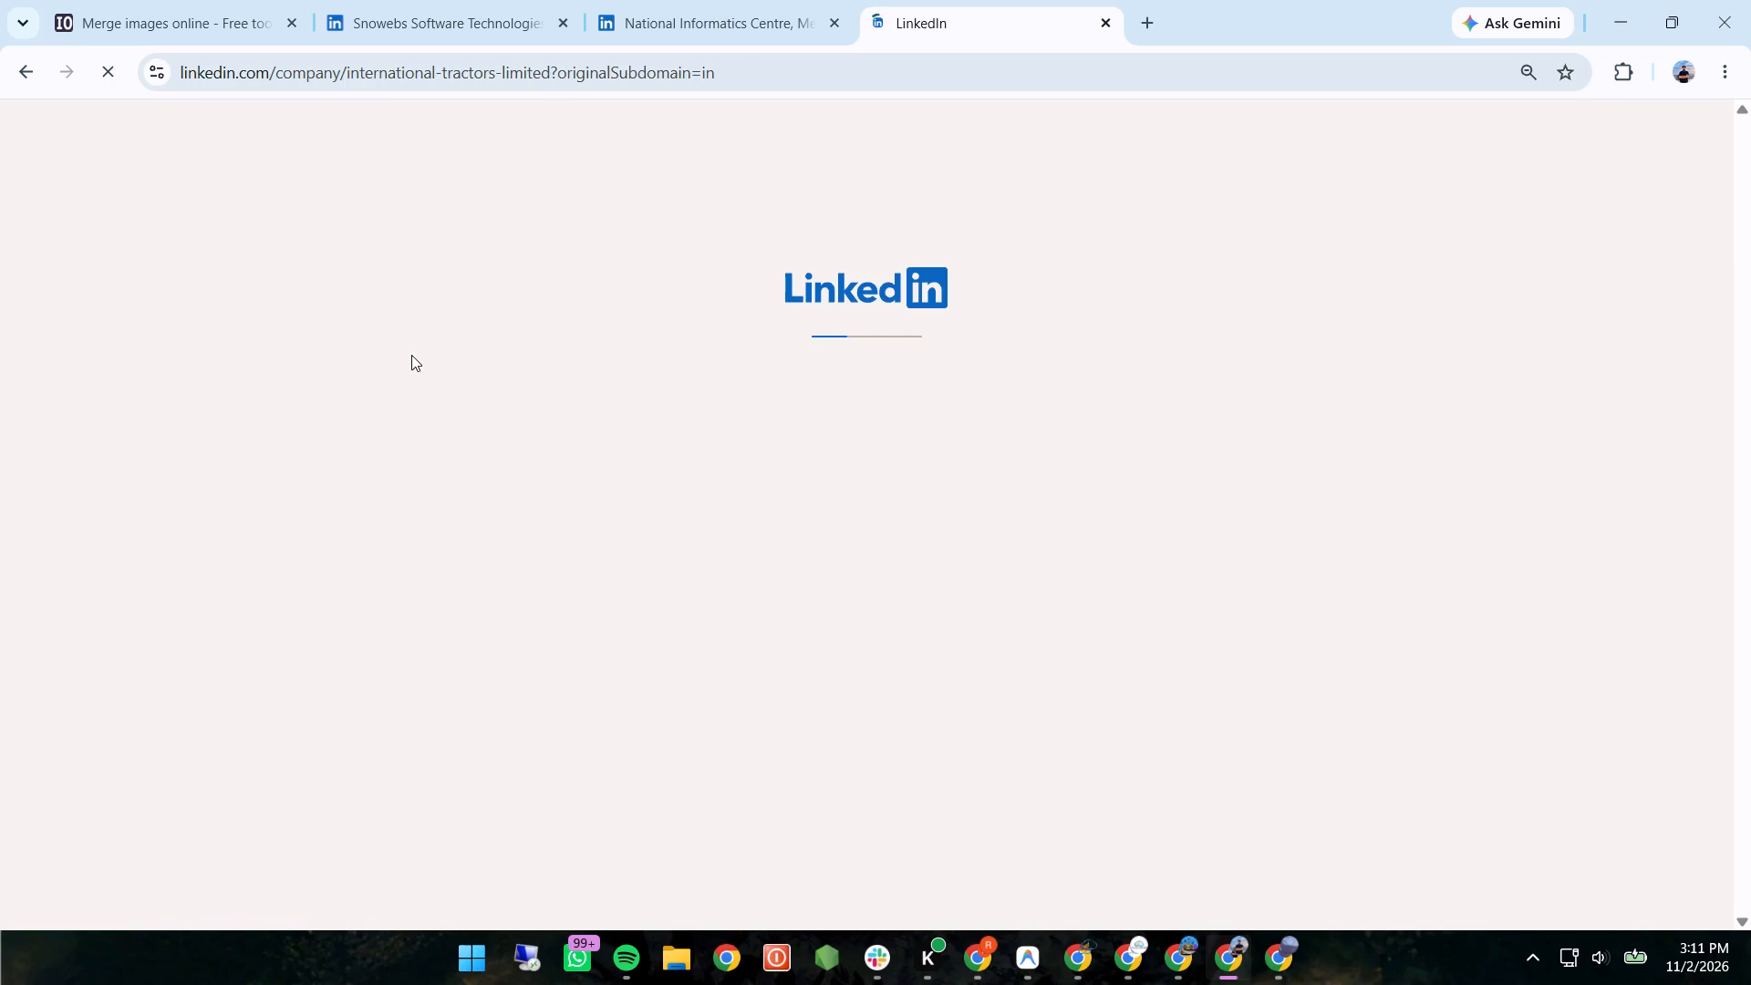
{"action": "scroll", "coordinate": [647, 448], "scroll_direction": "down", "scroll_amount": 1}
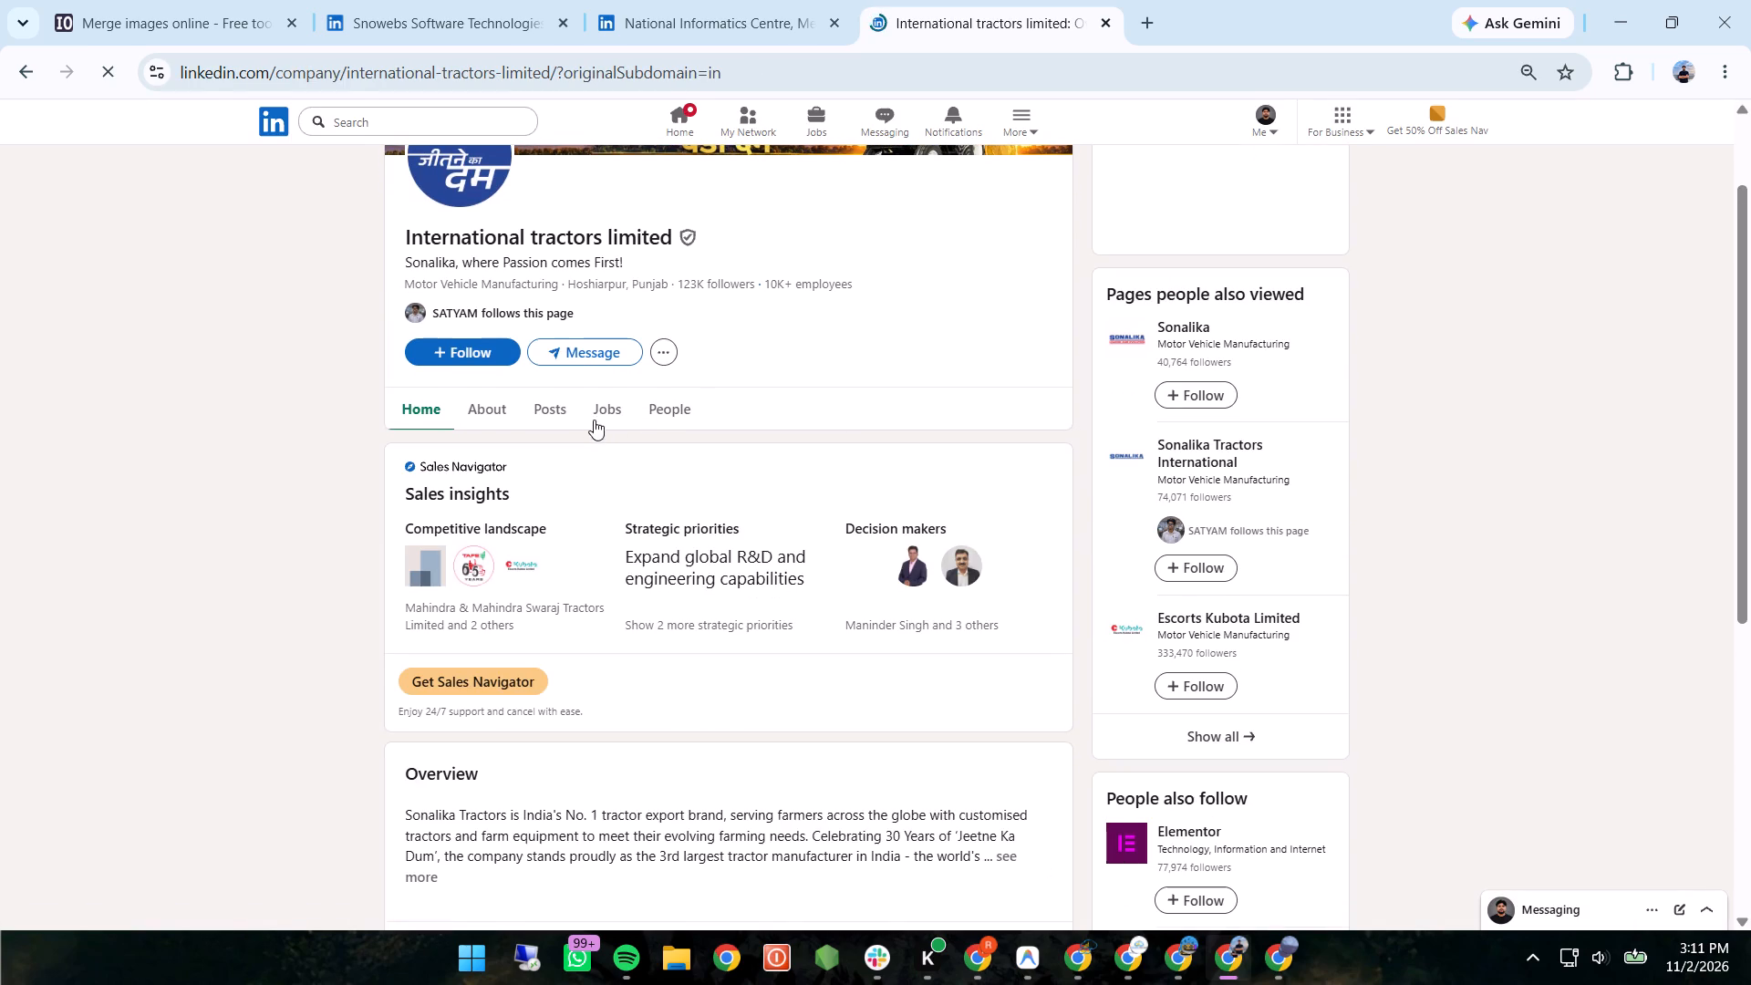
{"action": "scroll", "coordinate": [591, 413], "scroll_direction": "up", "scroll_amount": 3}
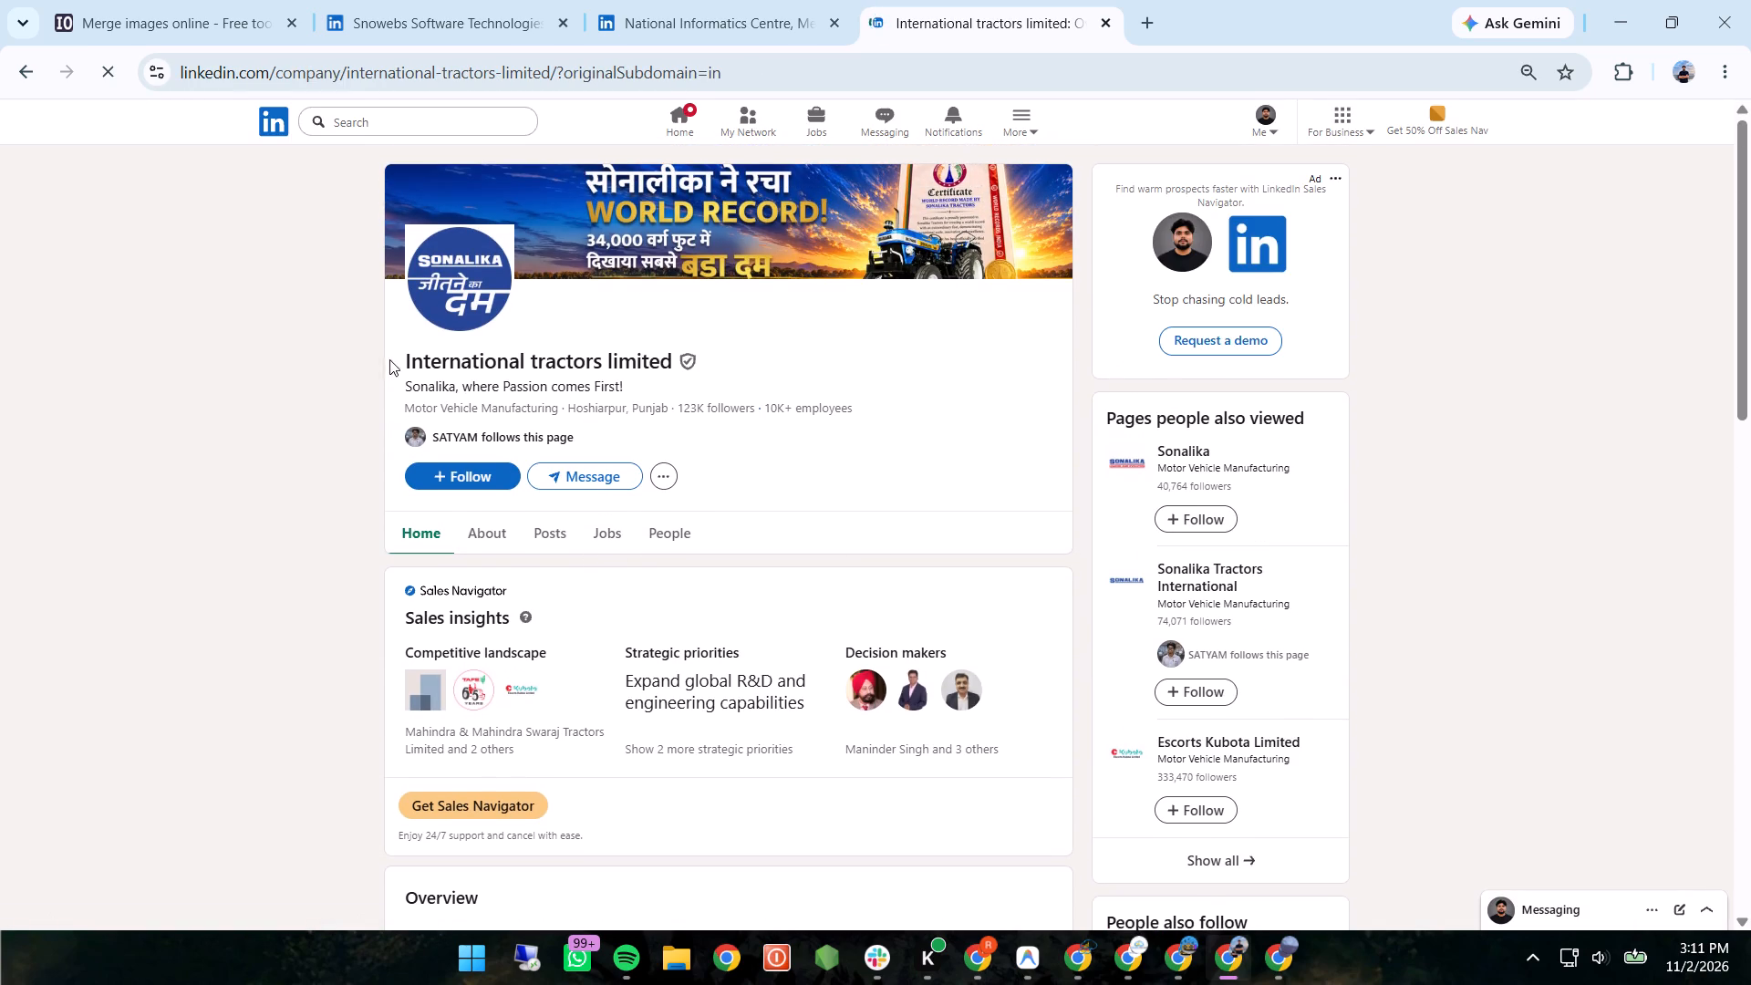
{"action": "left_click", "coordinate": [664, 535]}
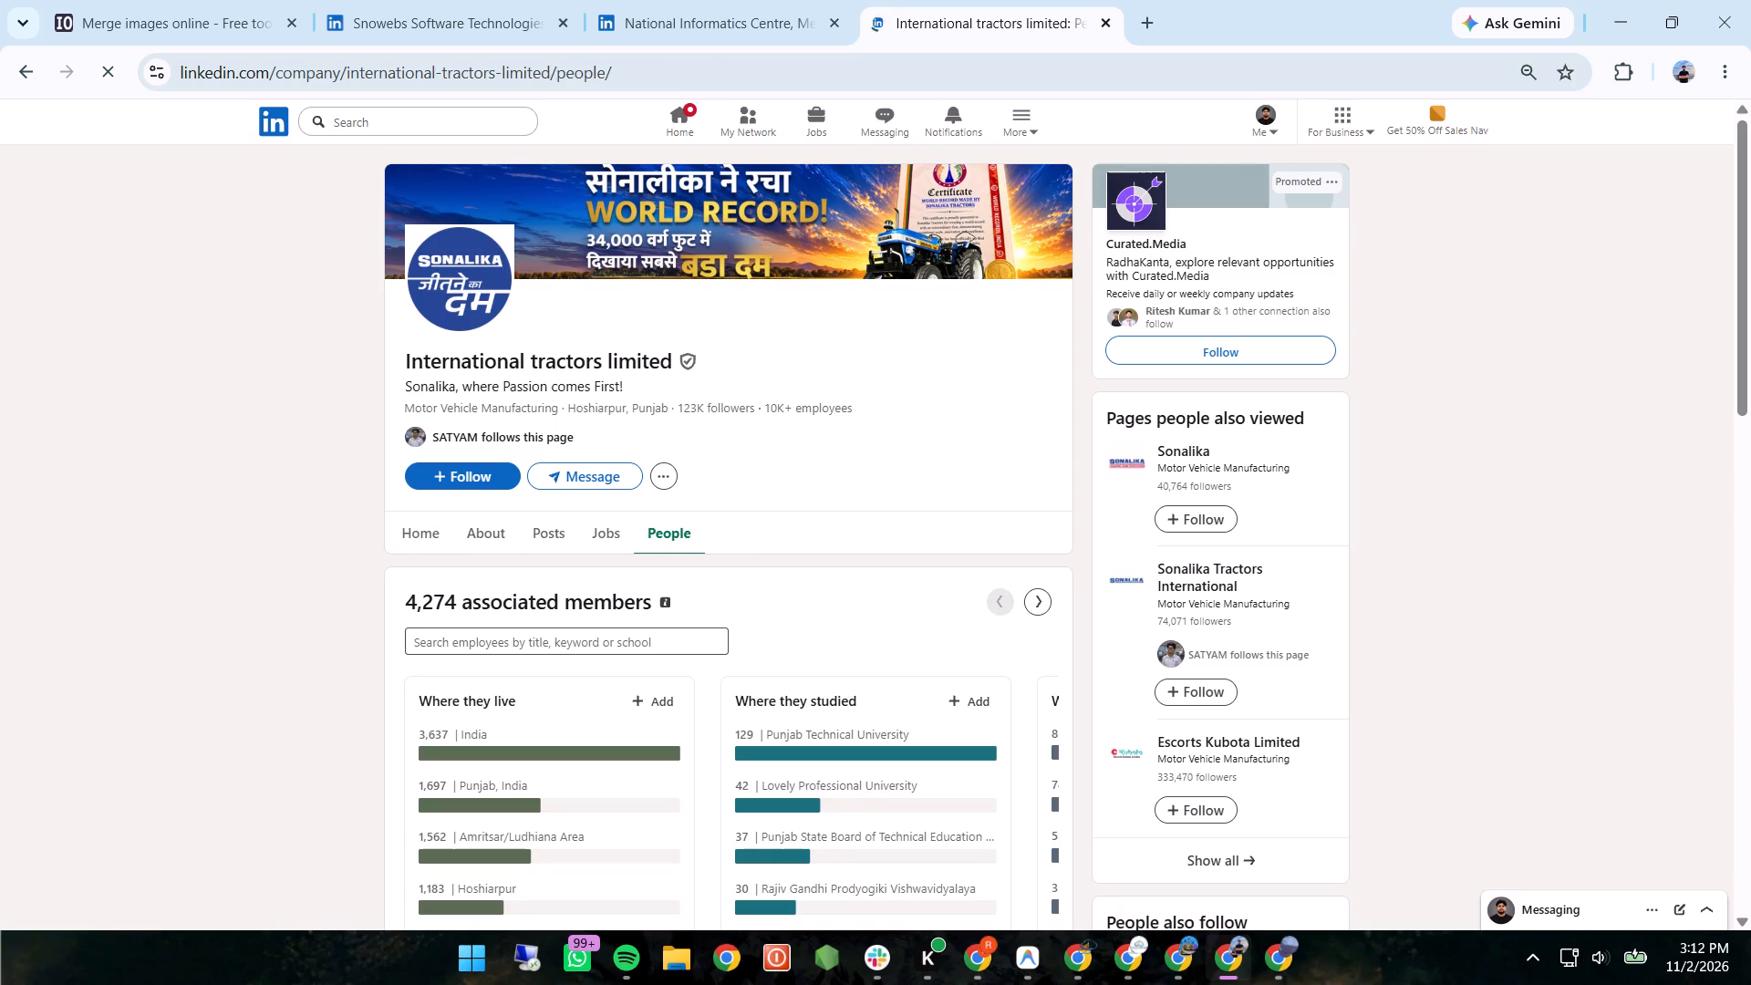
{"action": "left_click", "coordinate": [515, 617]}
{"action": "left_click", "coordinate": [459, 639]}
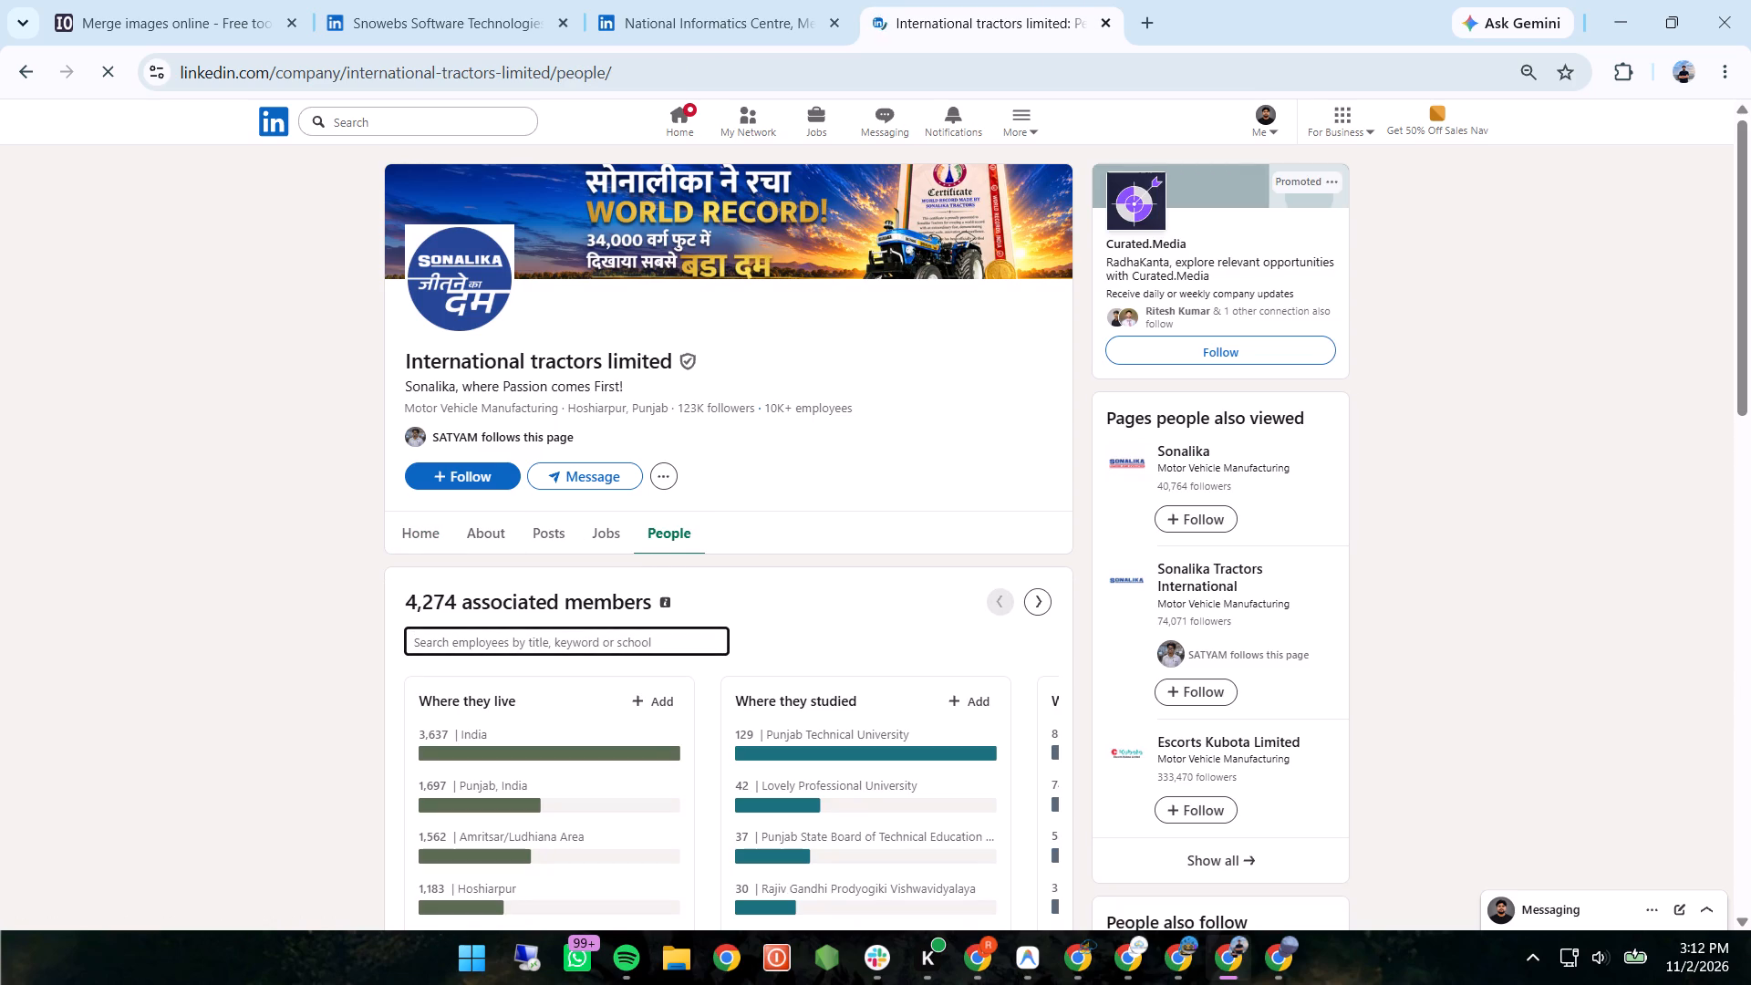
{"action": "type", "text": "vibhay"}
{"action": "key", "text": "Return"}
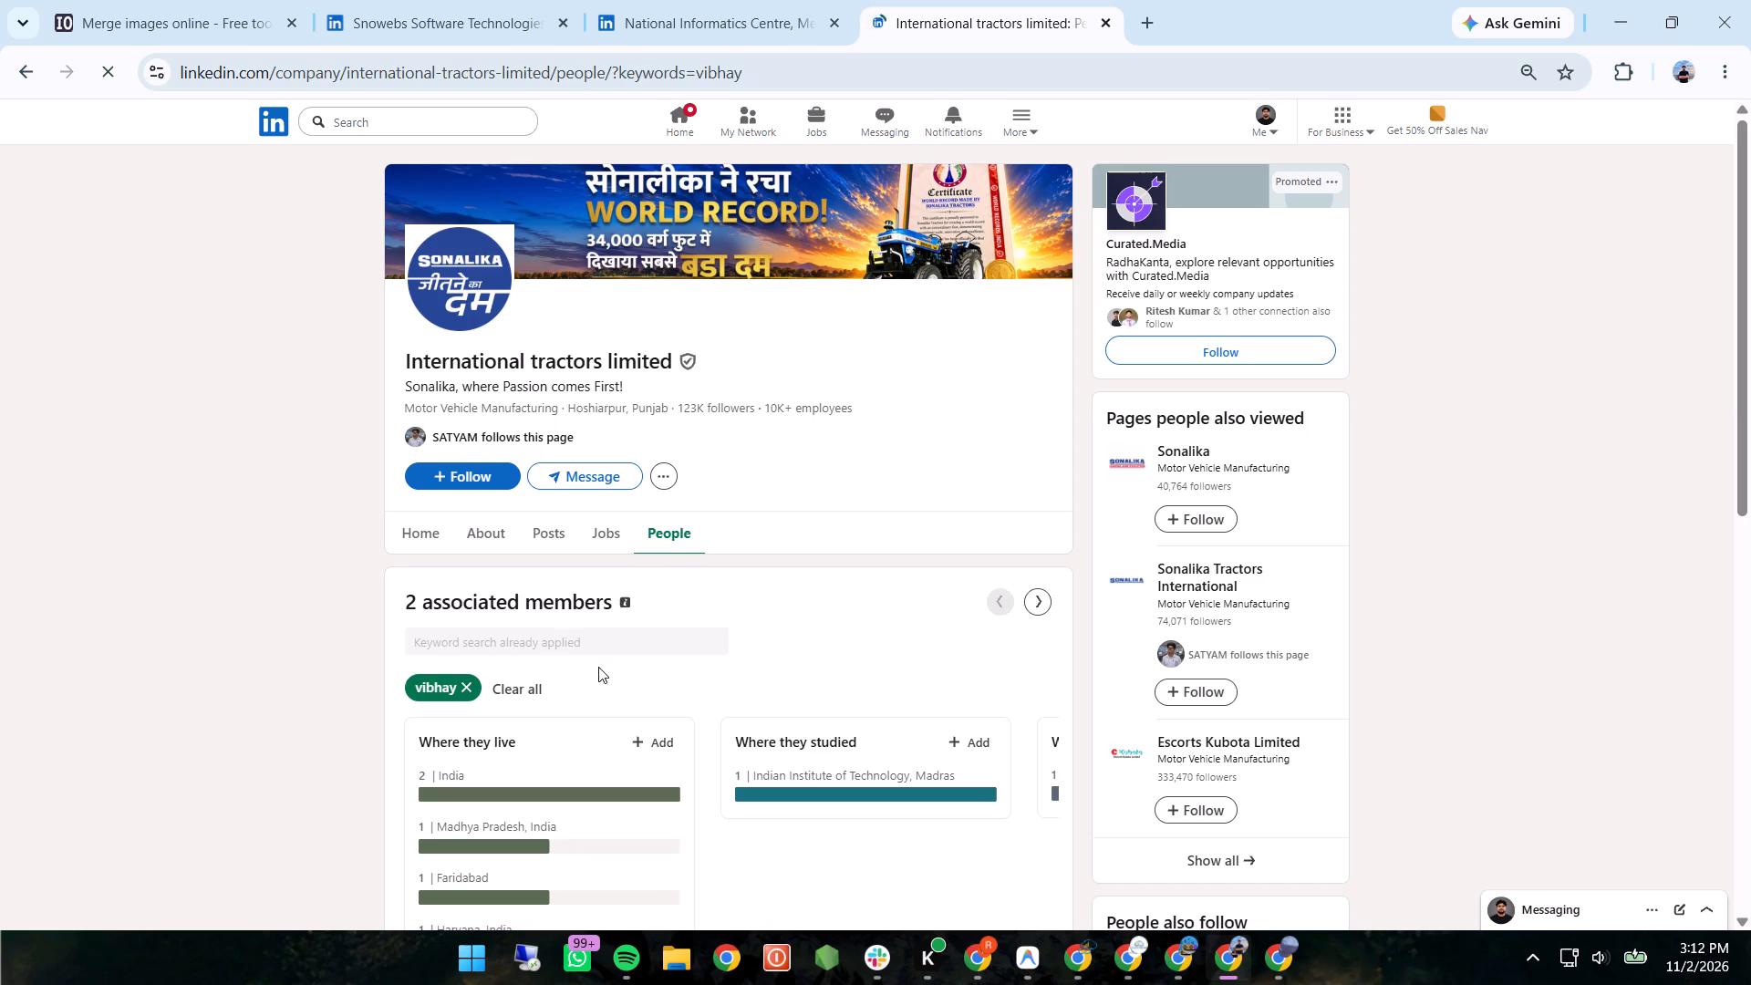
{"action": "scroll", "coordinate": [598, 667], "scroll_direction": "down", "scroll_amount": 5}
{"action": "left_click", "coordinate": [548, 658]}
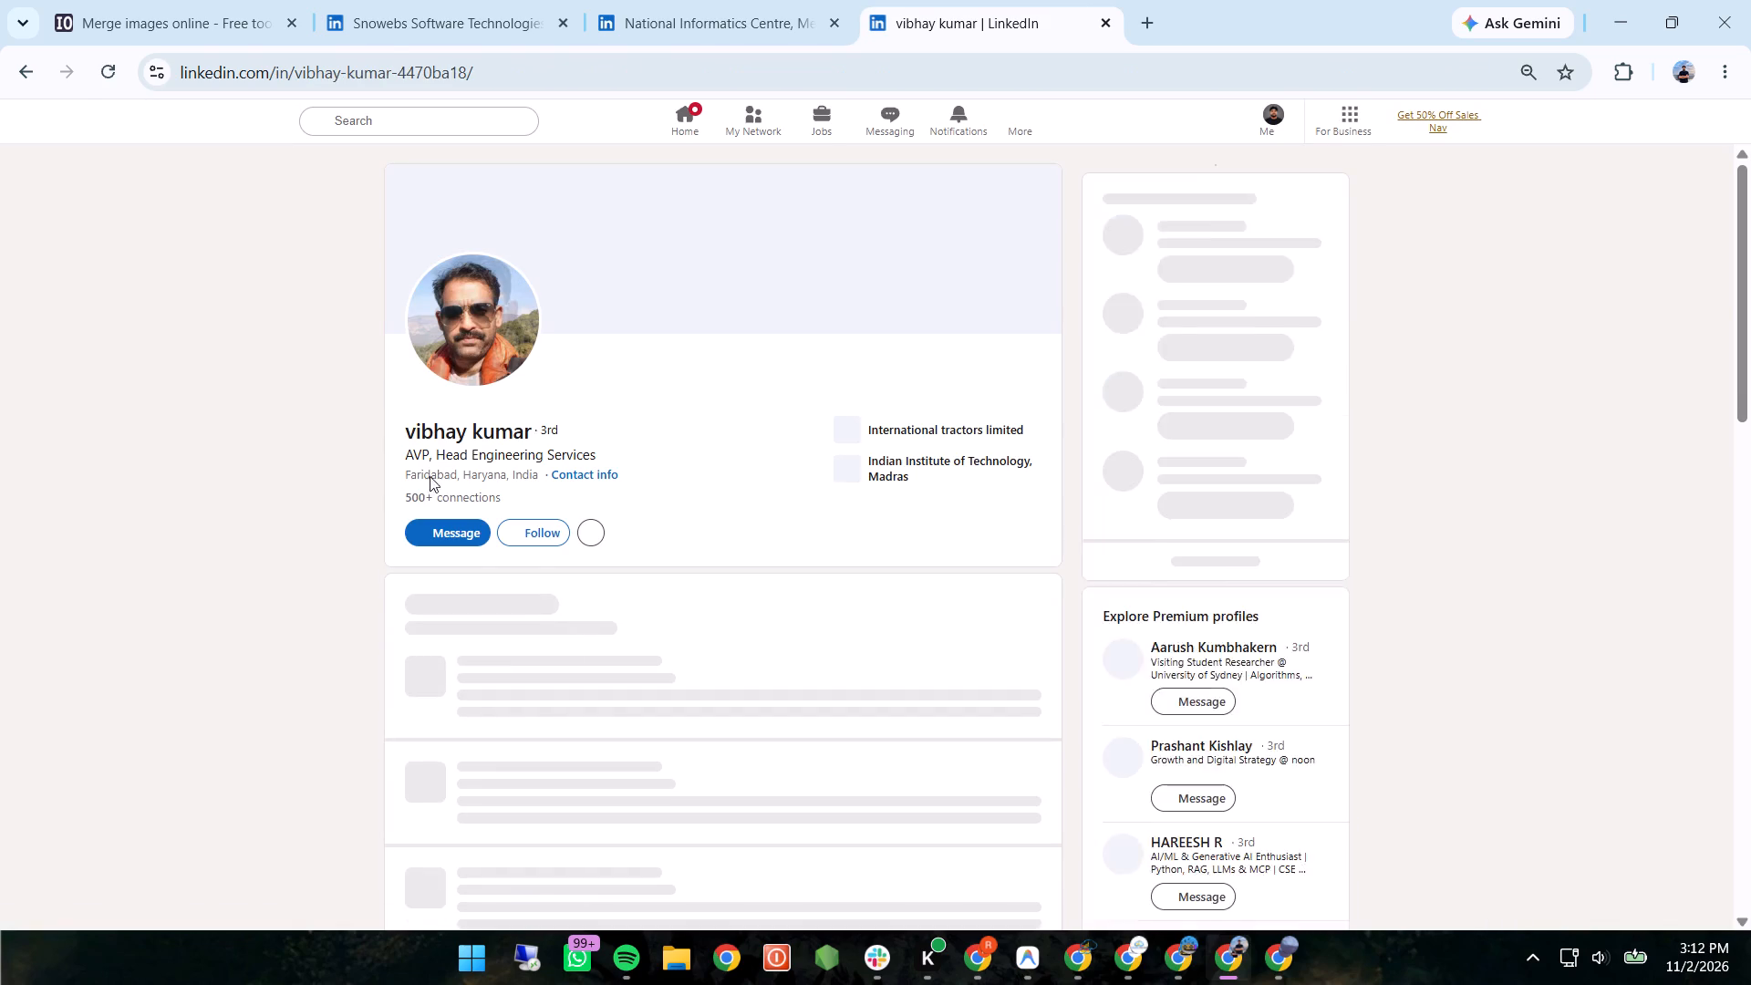
Copy the lead's name from the header of the LinkedIn profile.
{"action": "left_click_drag", "start_coordinate": [402, 429], "coordinate": [532, 439]}
{"action": "key", "text": "ctrl+c"}
{"action": "key", "text": "ctrl+c"}
{"action": "key", "text": "ctrl+c"}
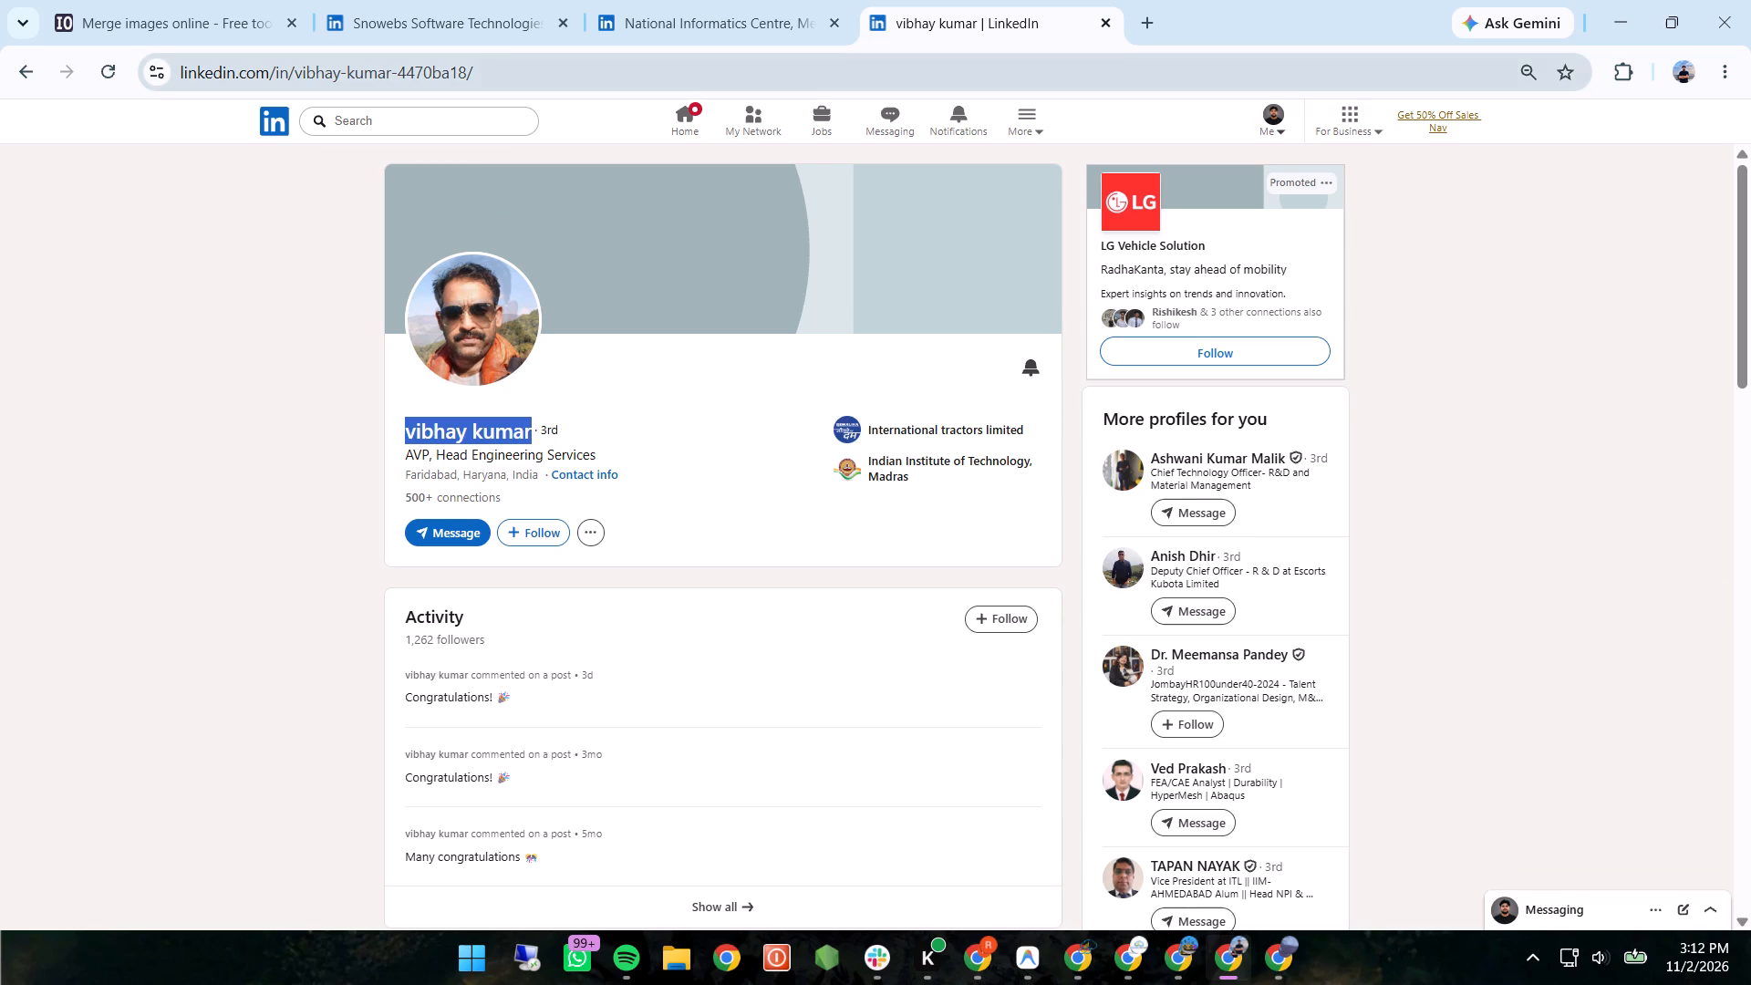
Copy the web address of the lead's LinkedIn profile.
{"action": "left_click_drag", "start_coordinate": [526, 74], "coordinate": [98, 45]}
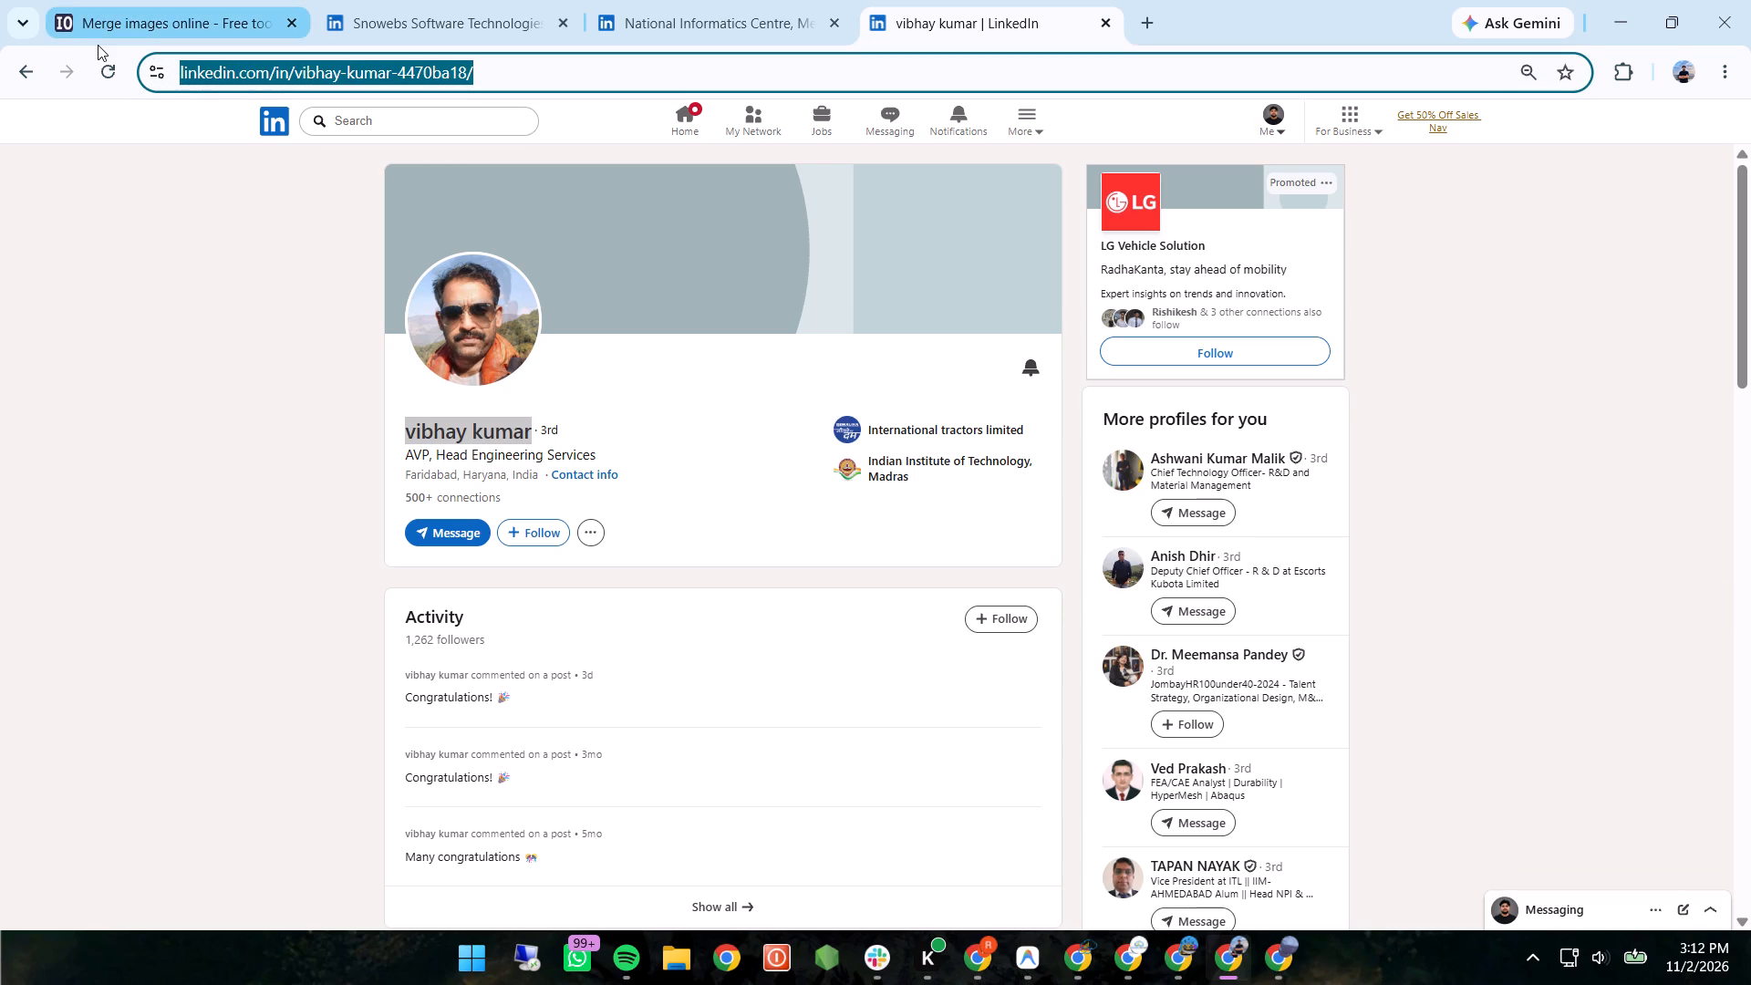
{"action": "key", "text": "ctrl+c"}
{"action": "key", "text": "ctrl+c"}
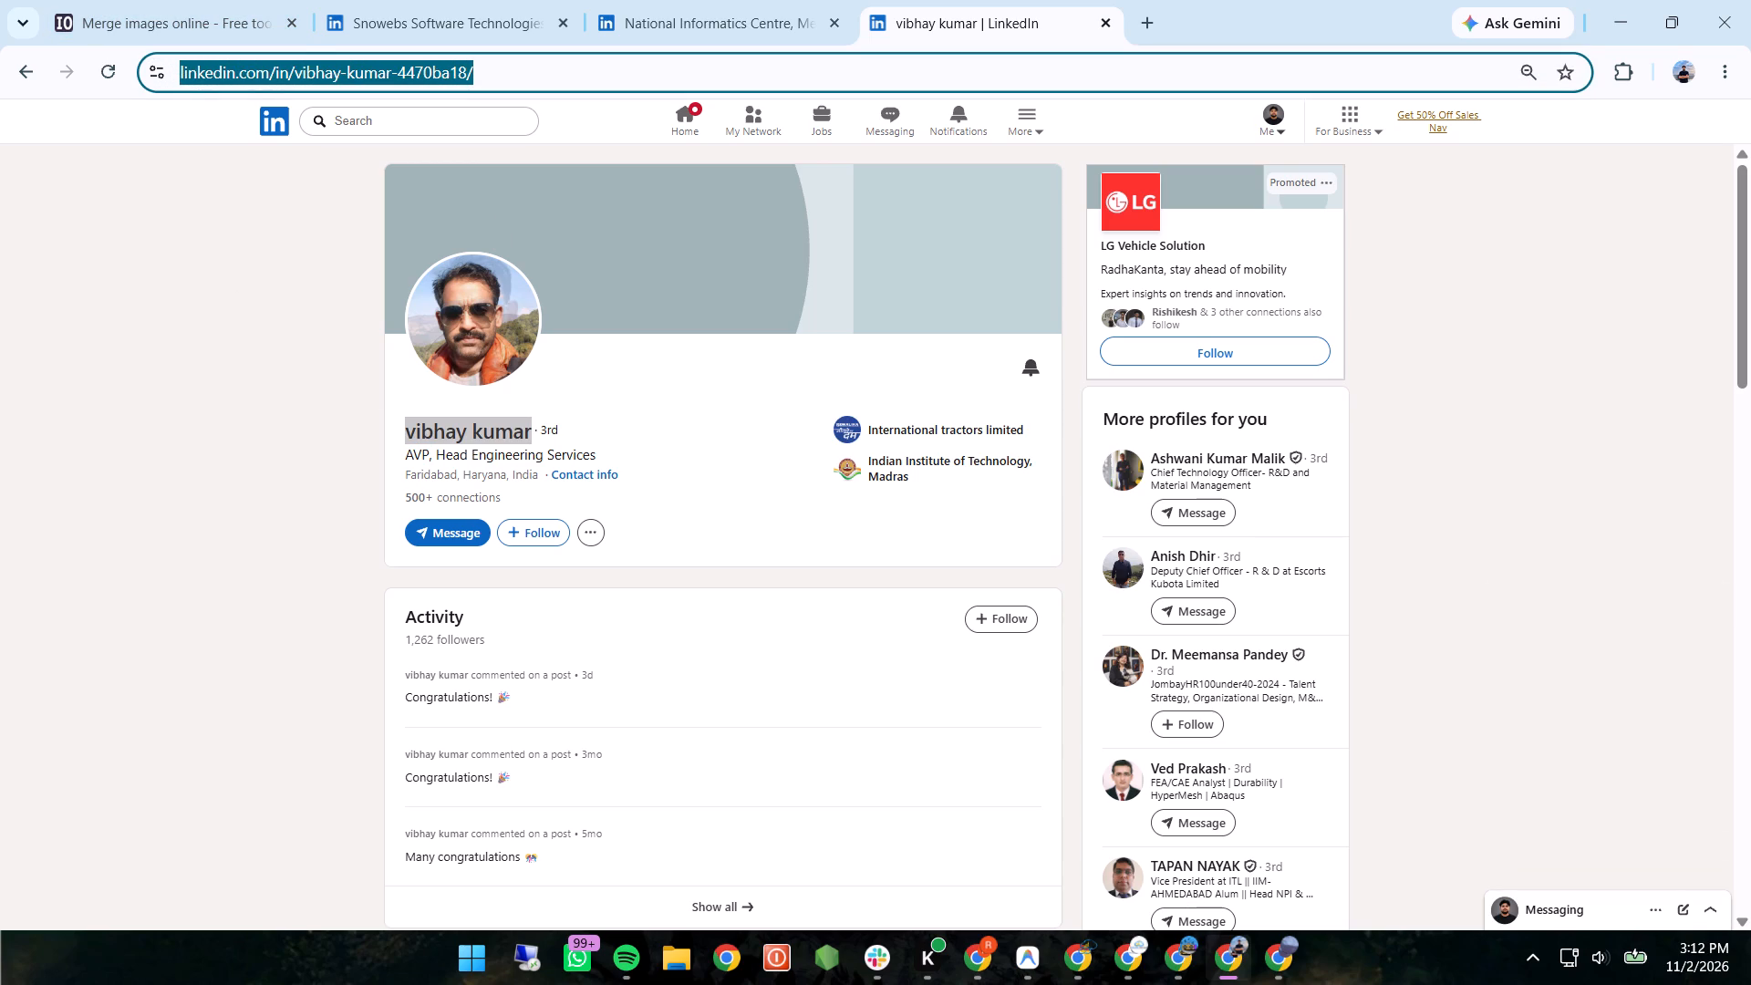
Check the lead's experience section, and copy the designation "Head Engineering" from the profile headline.
{"action": "left_click_drag", "start_coordinate": [435, 452], "coordinate": [491, 460]}
{"action": "scroll", "coordinate": [693, 566], "scroll_direction": "down", "scroll_amount": 1}
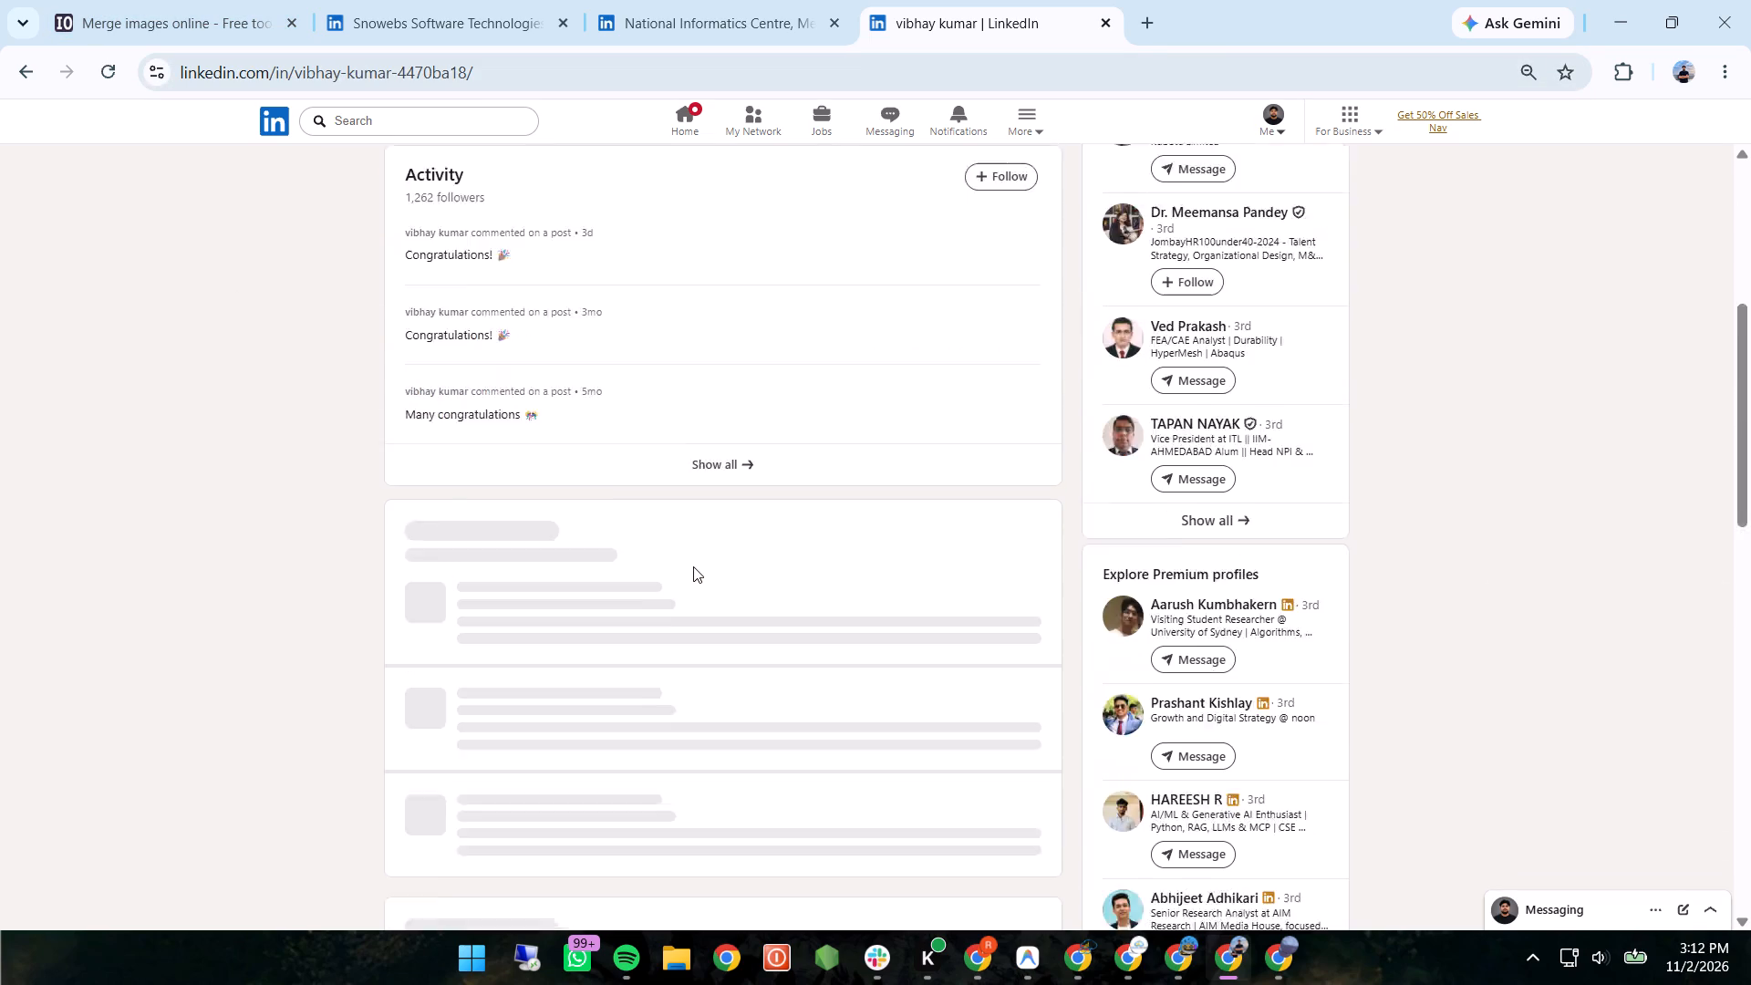
{"action": "scroll", "coordinate": [693, 566], "scroll_direction": "down", "scroll_amount": 2}
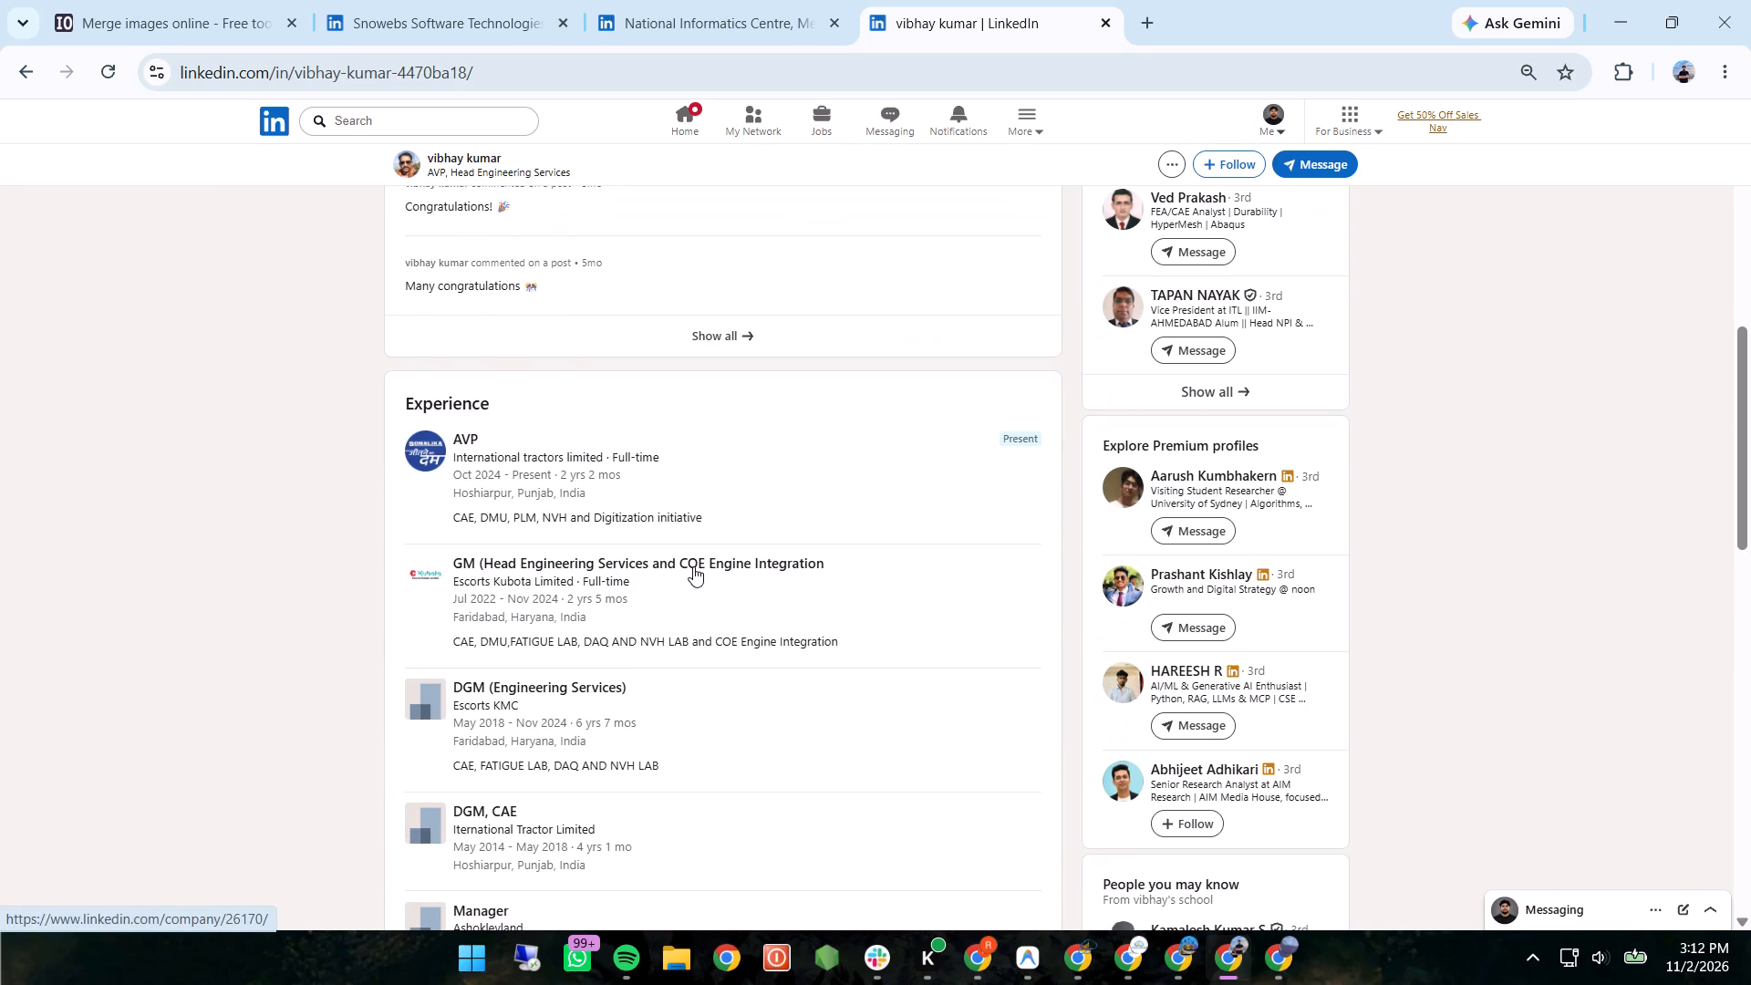
{"action": "scroll", "coordinate": [693, 566], "scroll_direction": "up", "scroll_amount": 7}
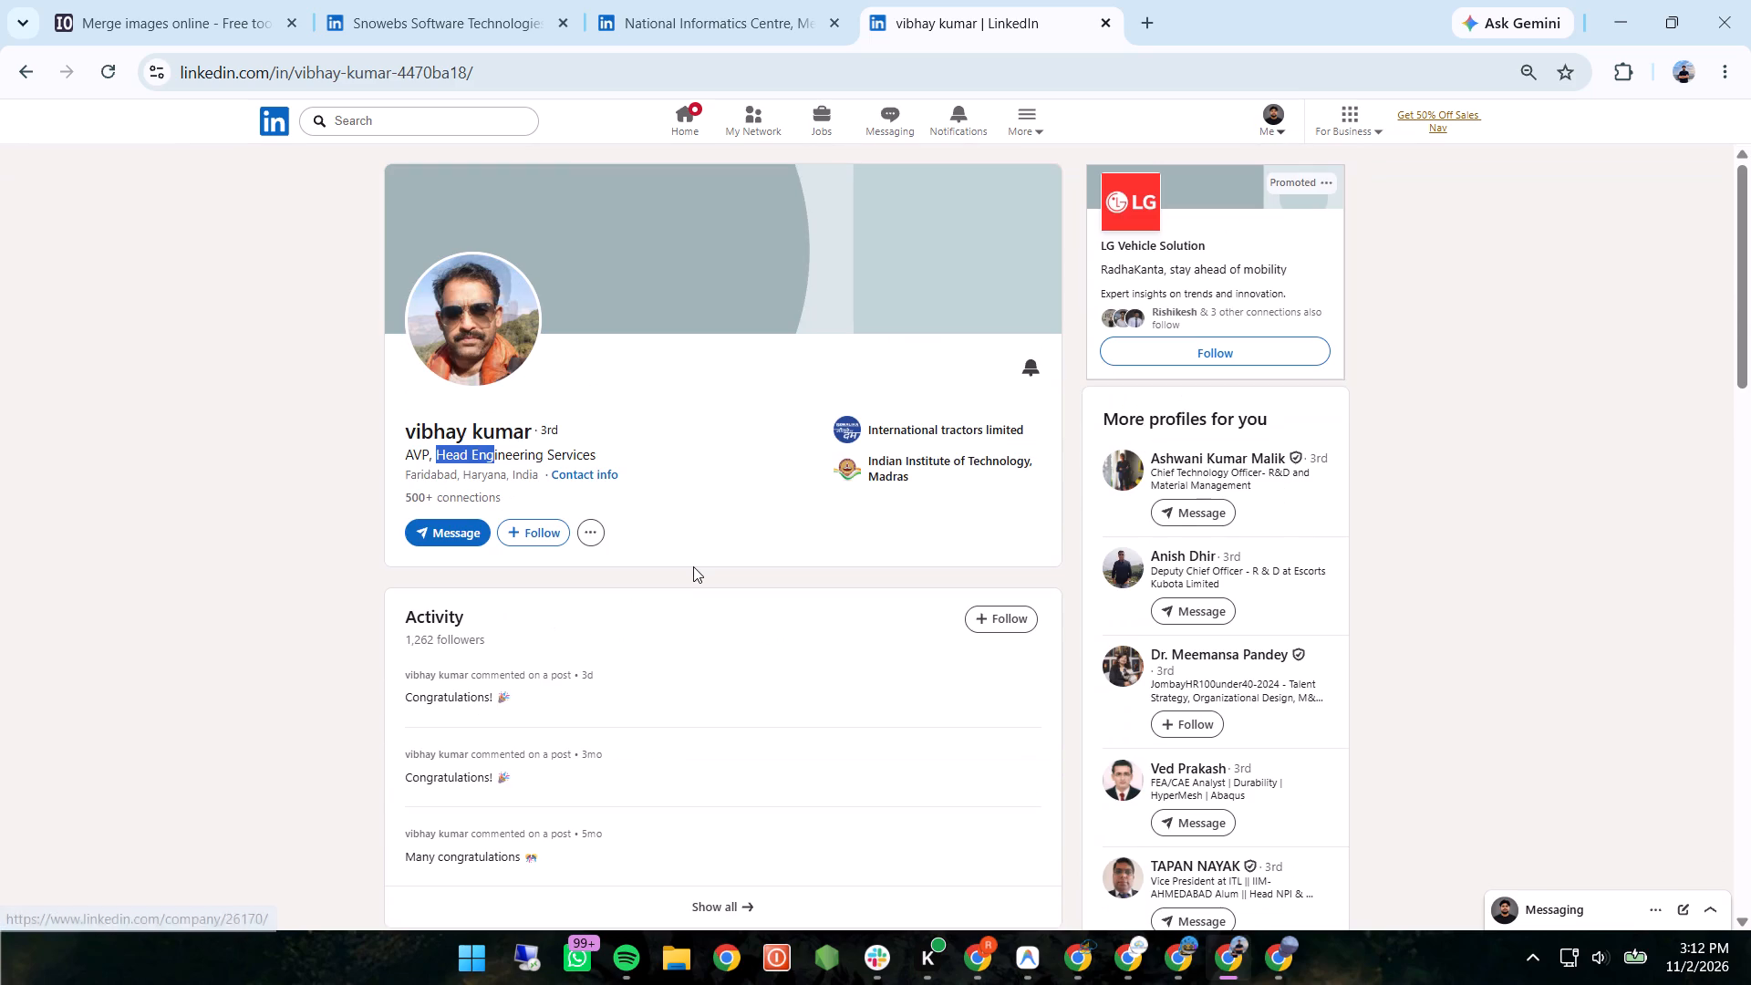
{"action": "key", "text": "shift+Right"}
{"action": "key", "text": "shift+Right"}
{"action": "key", "text": "shift+Right"}
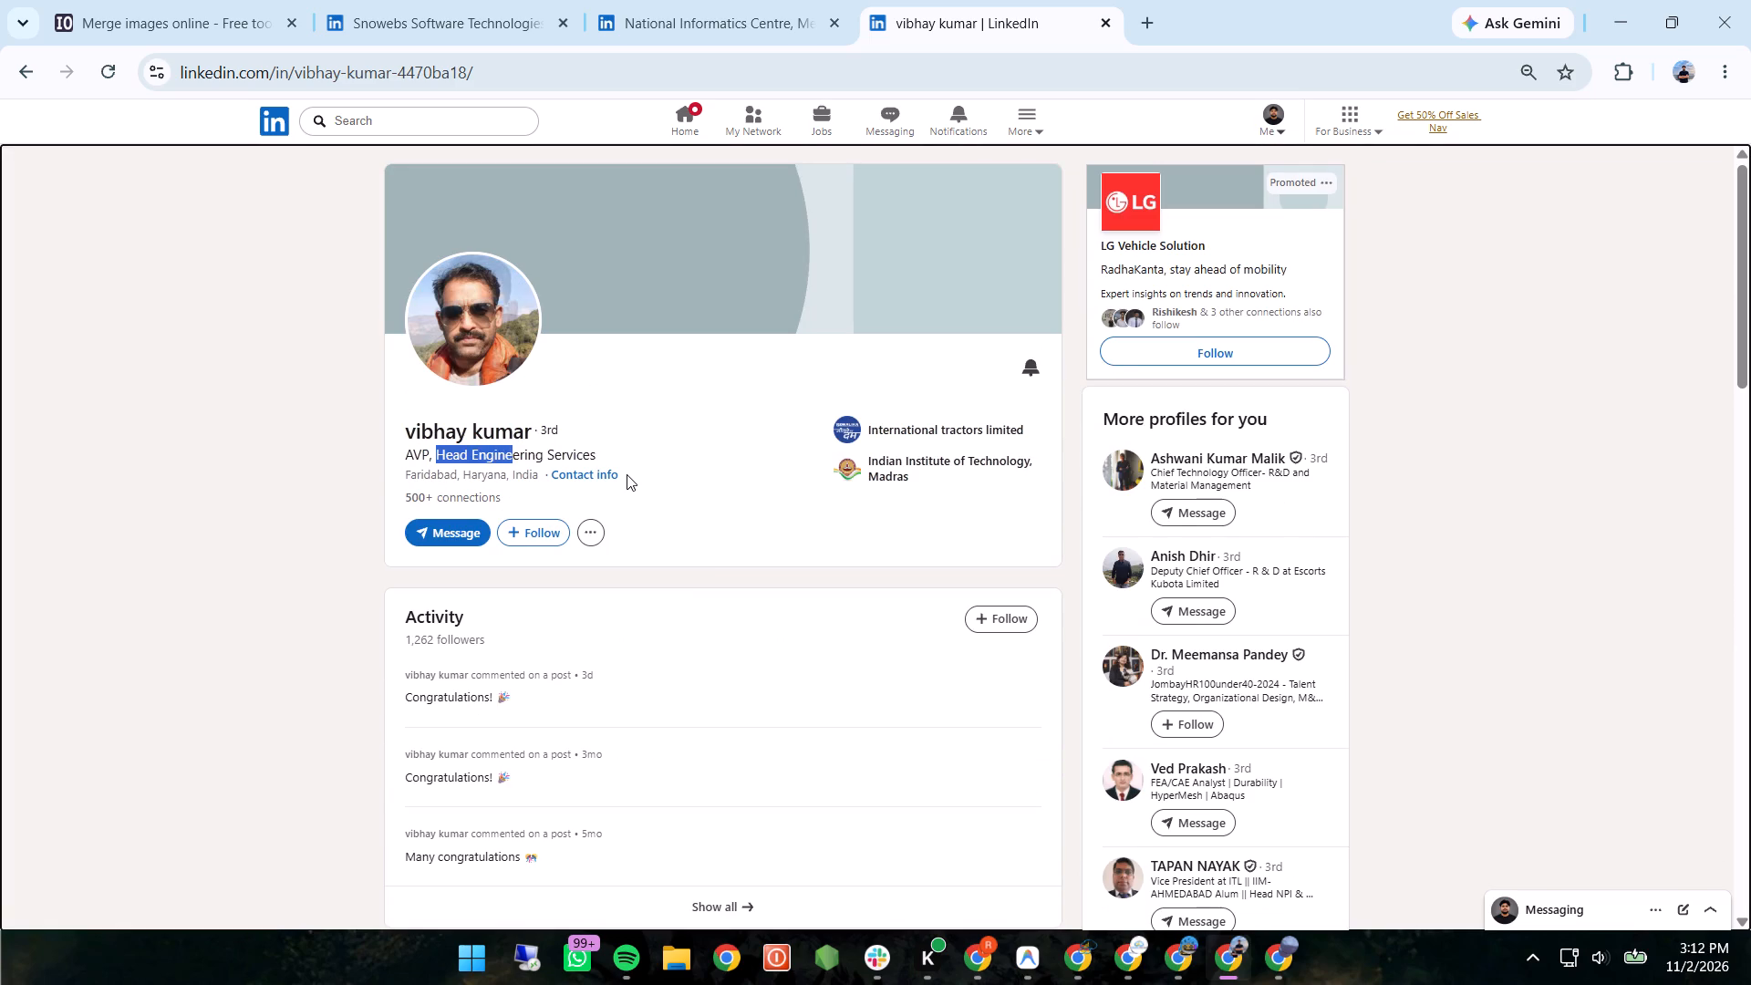
{"action": "key", "text": "shift+Right"}
{"action": "key", "text": "shift+Right"}
{"action": "key", "text": "shift+Right"}
{"action": "key", "text": "shift+Right"}
{"action": "key", "text": "shift+Right"}
{"action": "key", "text": "ctrl+c"}
{"action": "key", "text": "ctrl+c"}
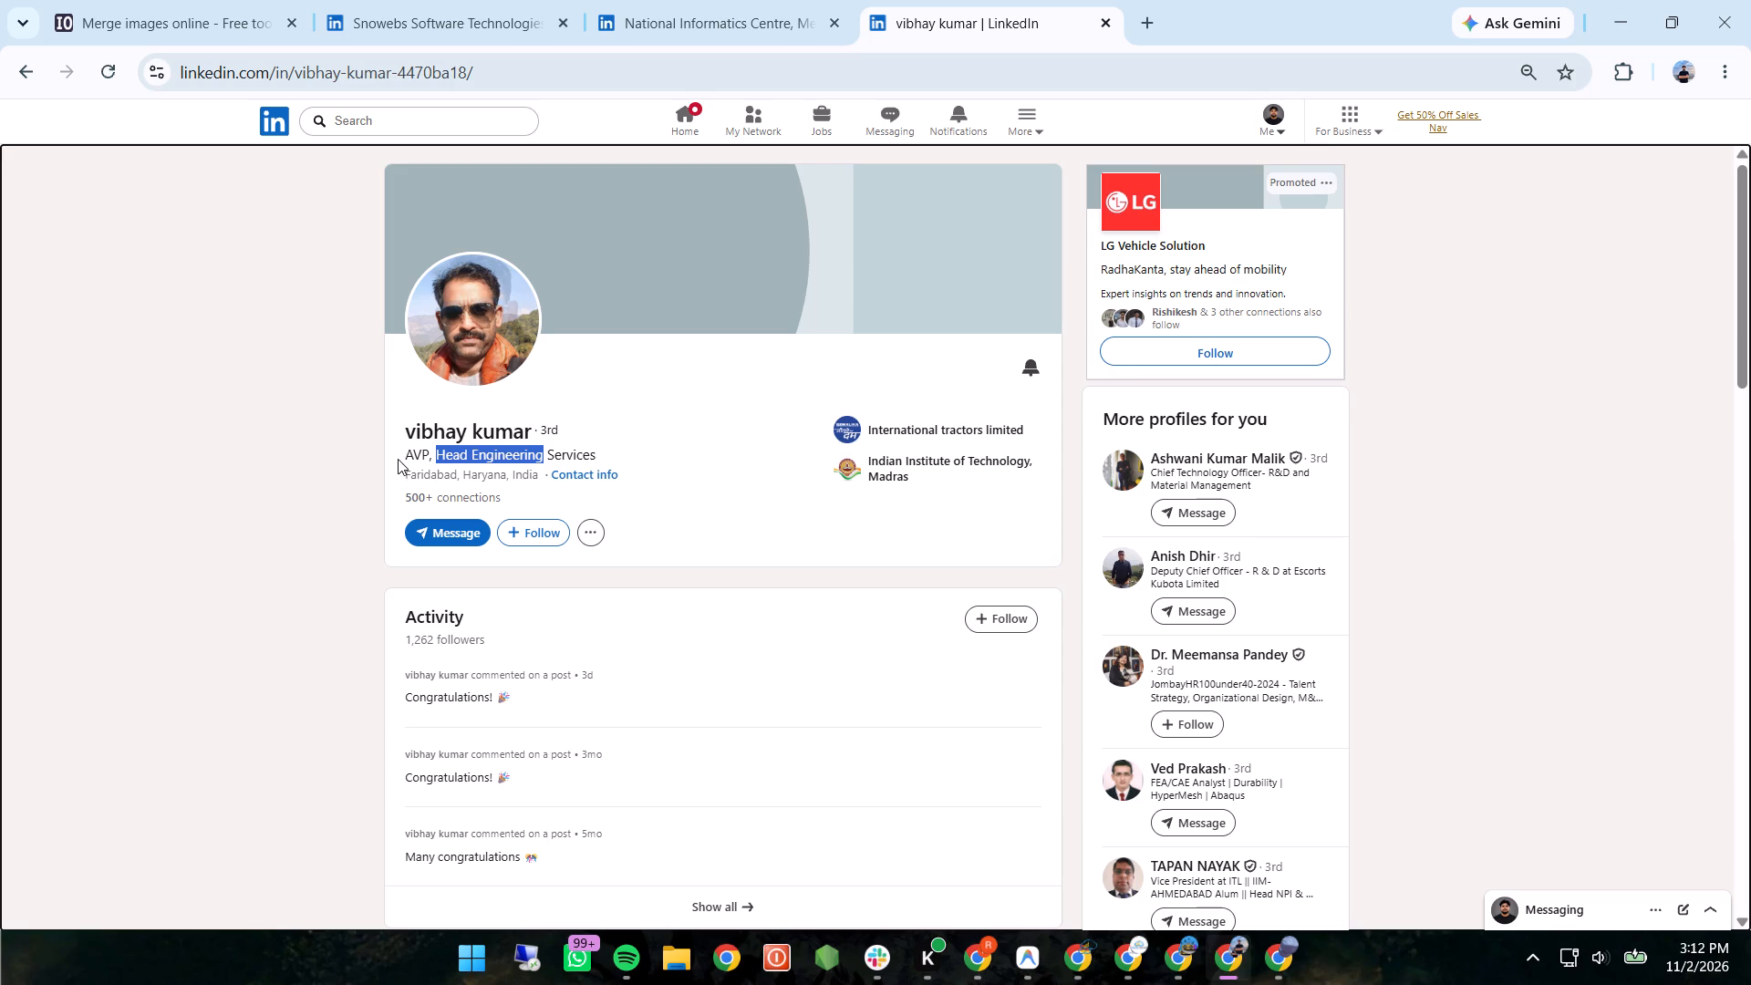
Copy the state "Haryana" from the location line of the lead's LinkedIn profile.
{"action": "left_click_drag", "start_coordinate": [464, 474], "coordinate": [503, 479]}
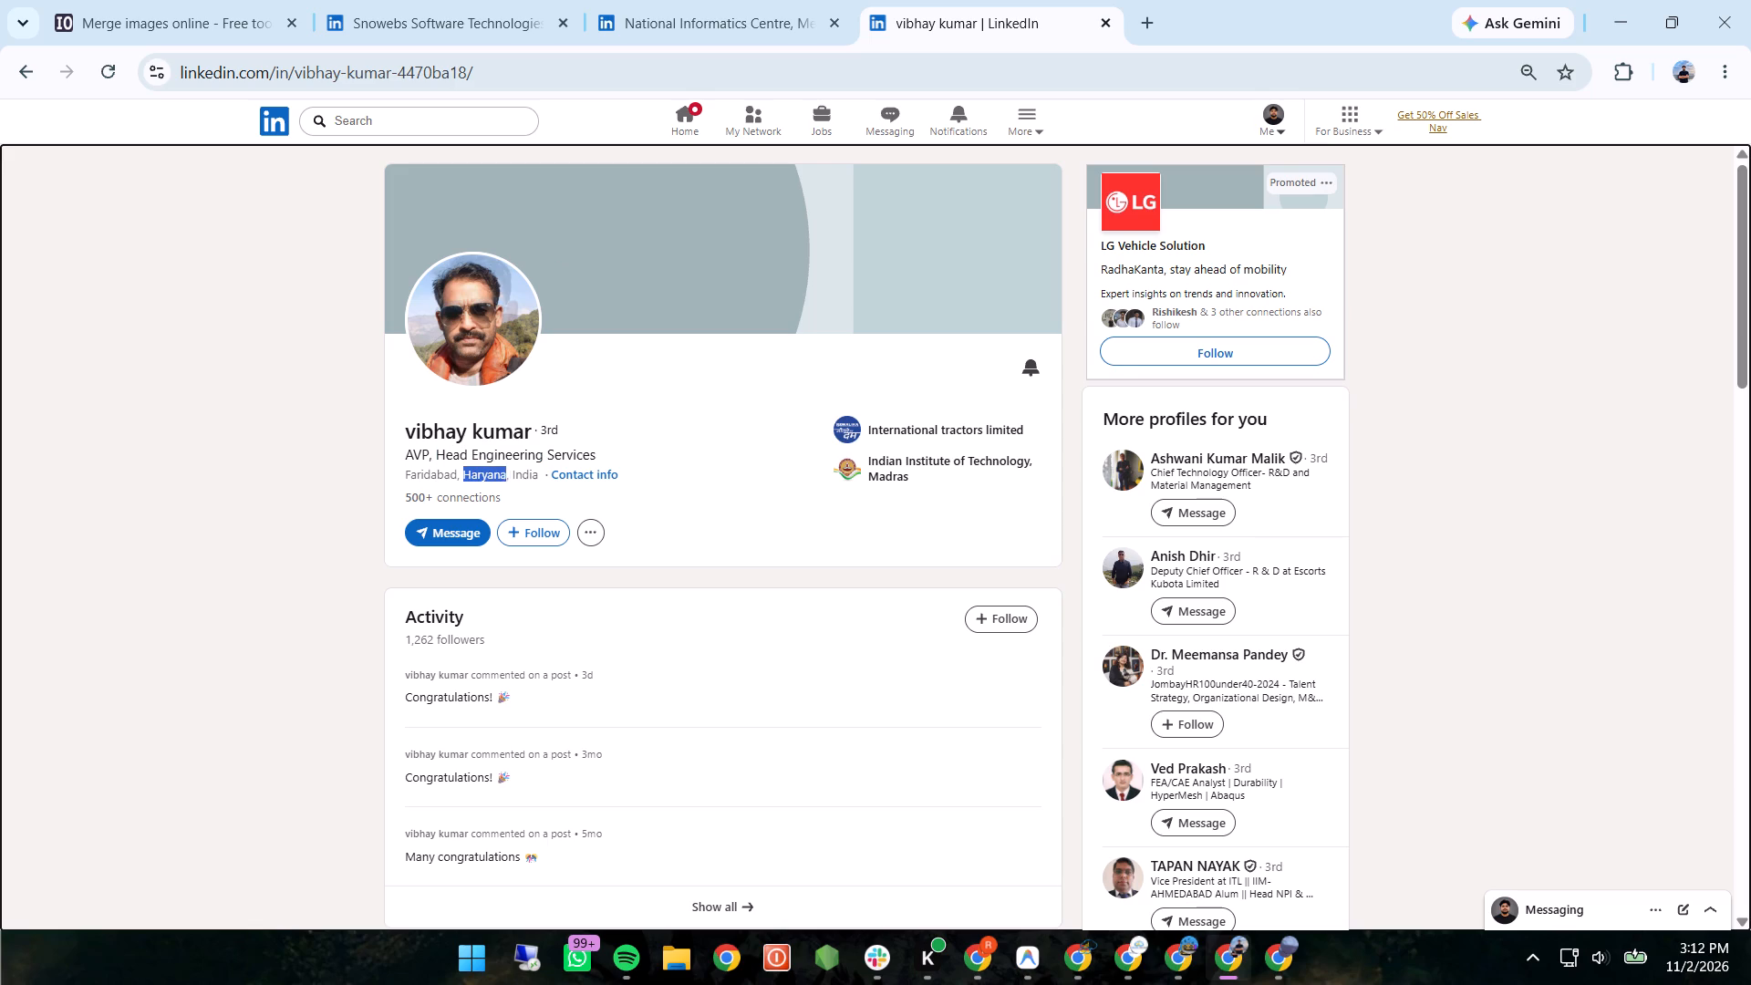
{"action": "left_click_drag", "start_coordinate": [503, 479], "coordinate": [511, 480]}
{"action": "key", "text": "shift+Left"}
{"action": "key", "text": "shift+Left"}
{"action": "key", "text": "ctrl+c"}
{"action": "key", "text": "ctrl+c"}
Return to the company's LinkedIn people page, clear the keyword filter, and copy the company name "International tractors limited".
{"action": "left_click", "coordinate": [28, 57]}
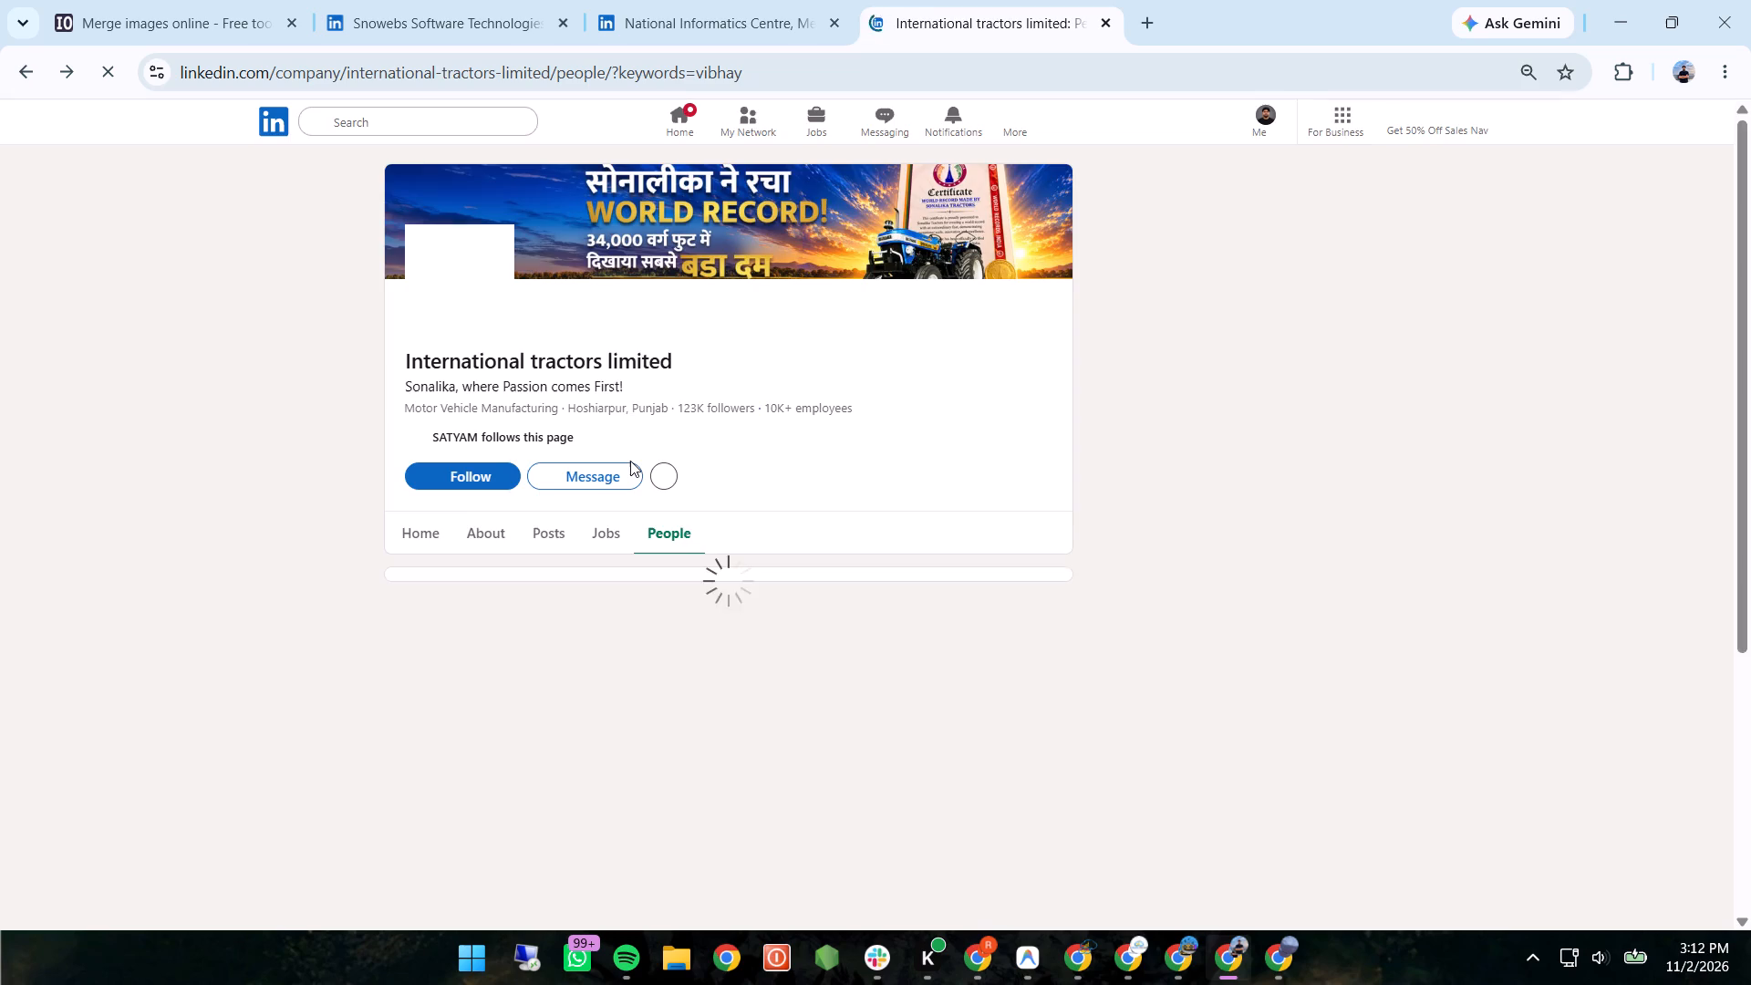
{"action": "scroll", "coordinate": [394, 442], "scroll_direction": "up", "scroll_amount": 5}
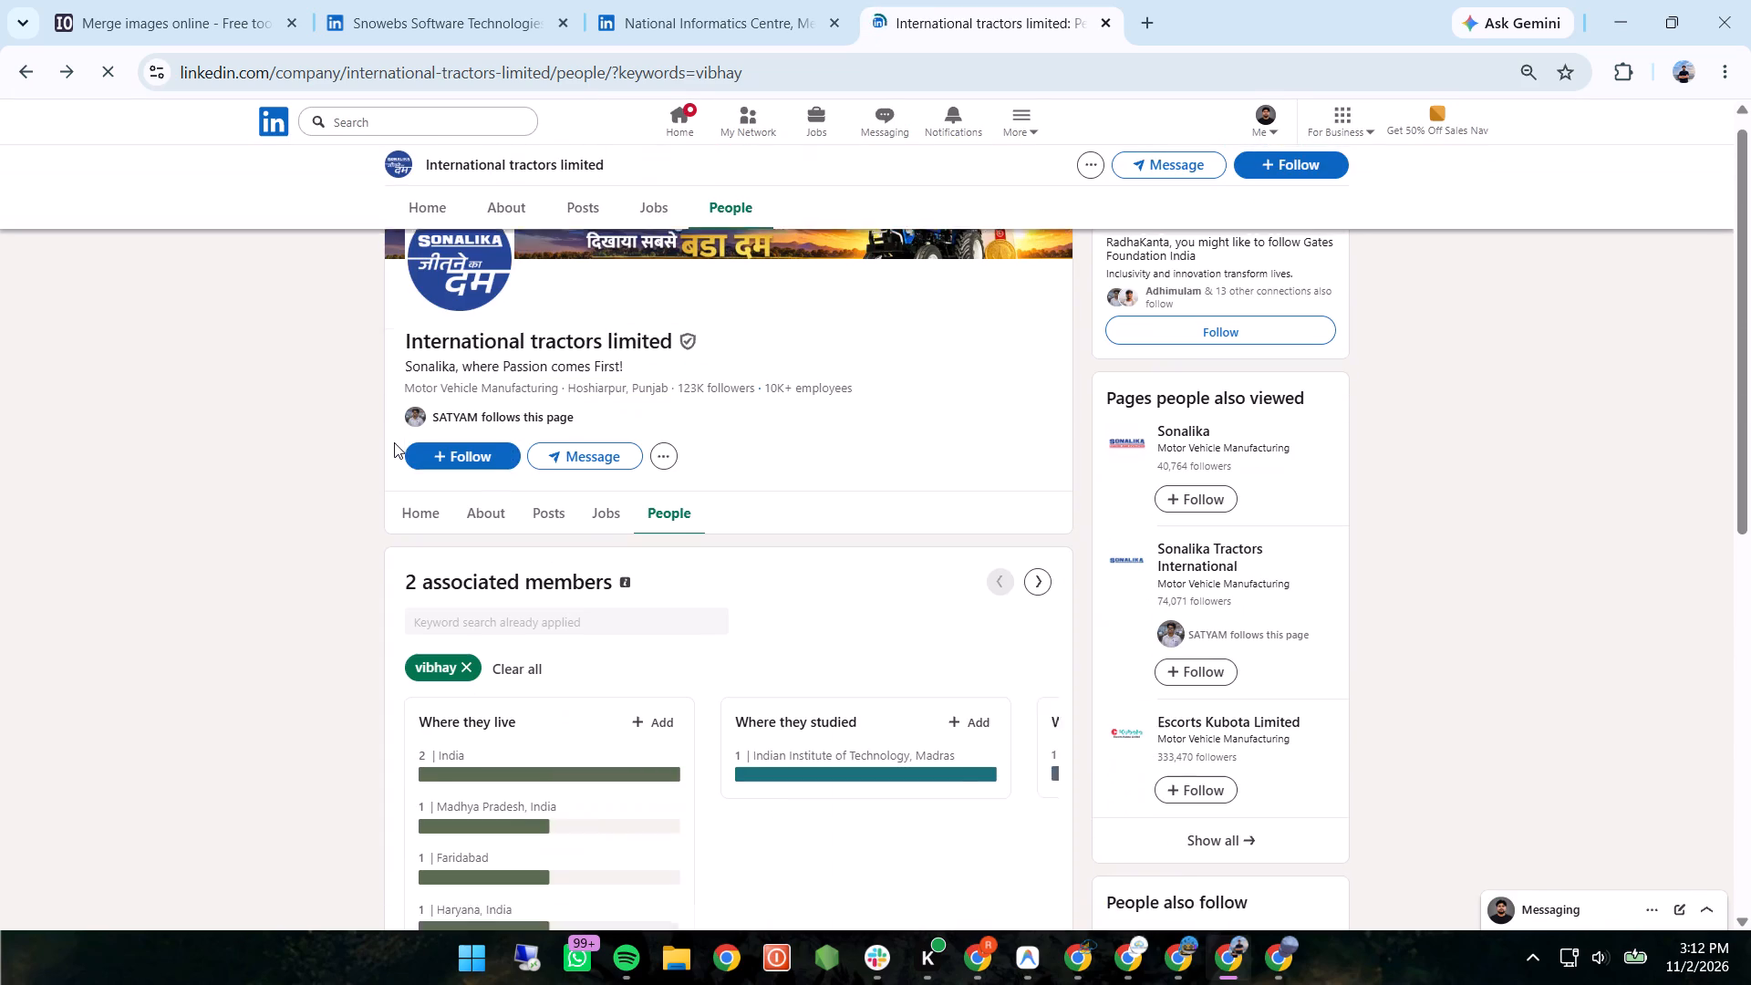
{"action": "scroll", "coordinate": [394, 442], "scroll_direction": "up", "scroll_amount": 2}
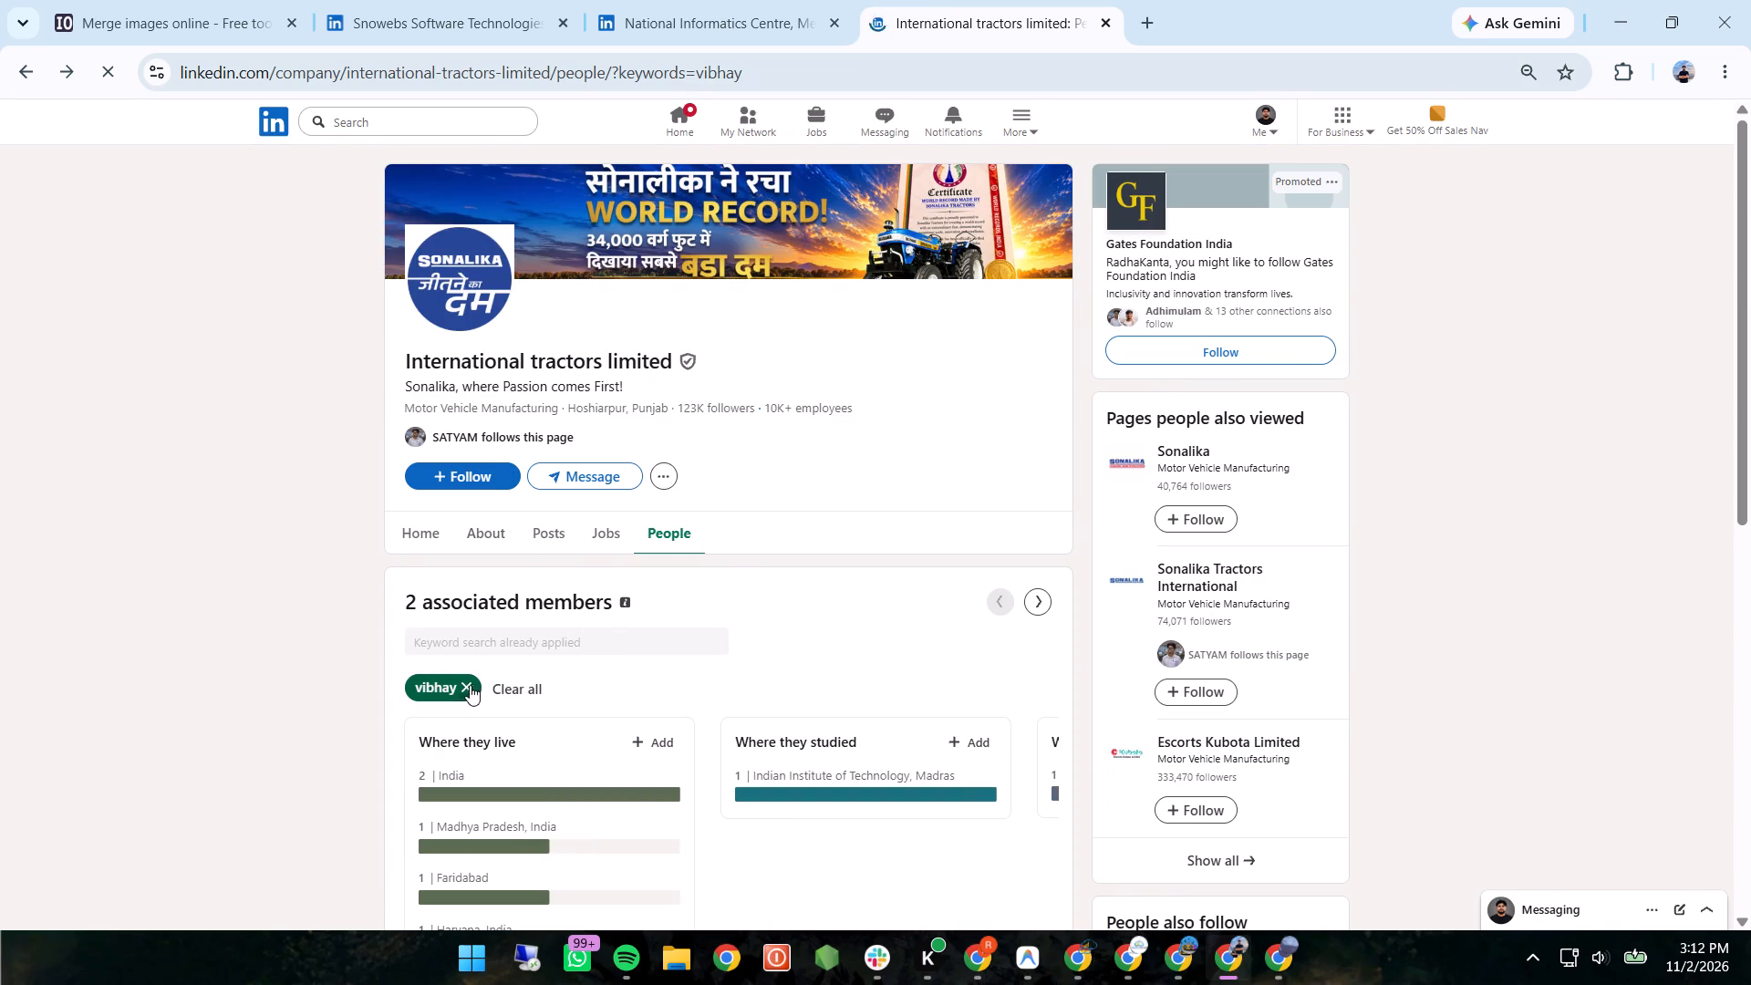
{"action": "left_click", "coordinate": [468, 688]}
{"action": "left_click_drag", "start_coordinate": [400, 365], "coordinate": [669, 369]}
{"action": "key", "text": "ctrl+c"}
{"action": "key", "text": "ctrl+c"}
{"action": "key", "text": "ctrl+c"}
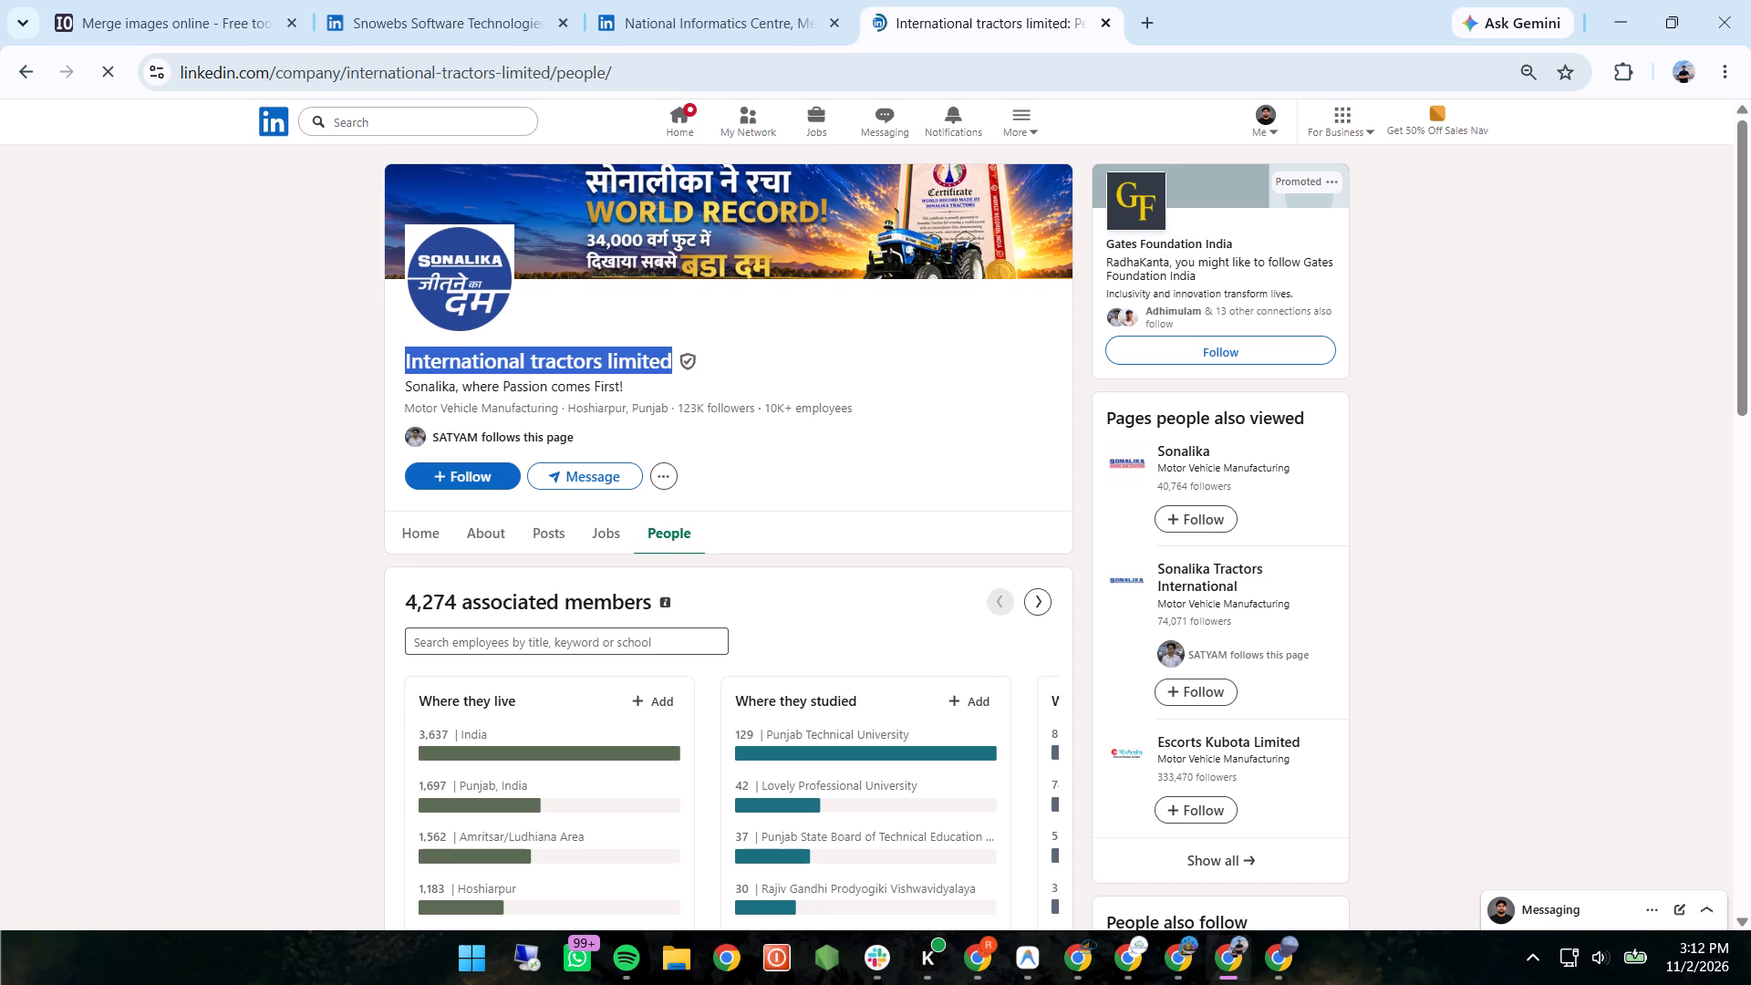
Copy the web address of the company's unfiltered LinkedIn people page.
{"action": "left_click_drag", "start_coordinate": [648, 66], "coordinate": [137, 65]}
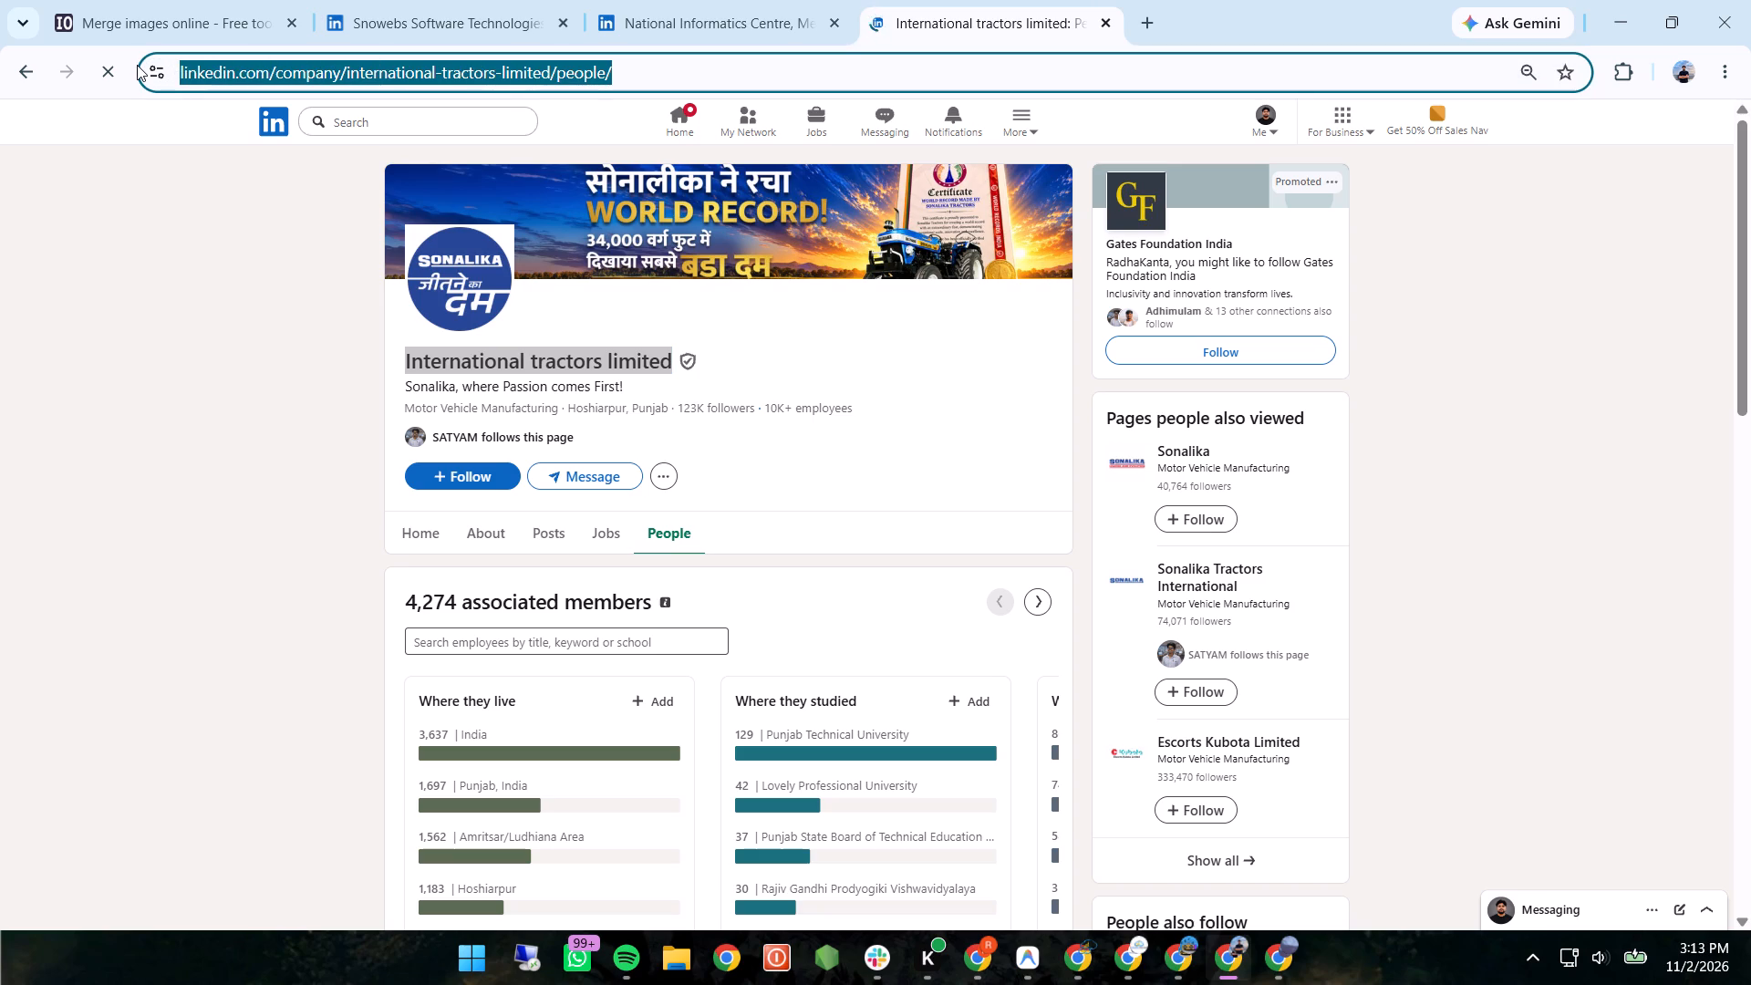
{"action": "key", "text": "ctrl+c"}
{"action": "key", "text": "ctrl+c"}
{"action": "key", "text": "ctrl+c"}
Copy the industry "Motor Vehicle Manufacturing" from the company's LinkedIn header.
{"action": "left_click_drag", "start_coordinate": [396, 409], "coordinate": [559, 418]}
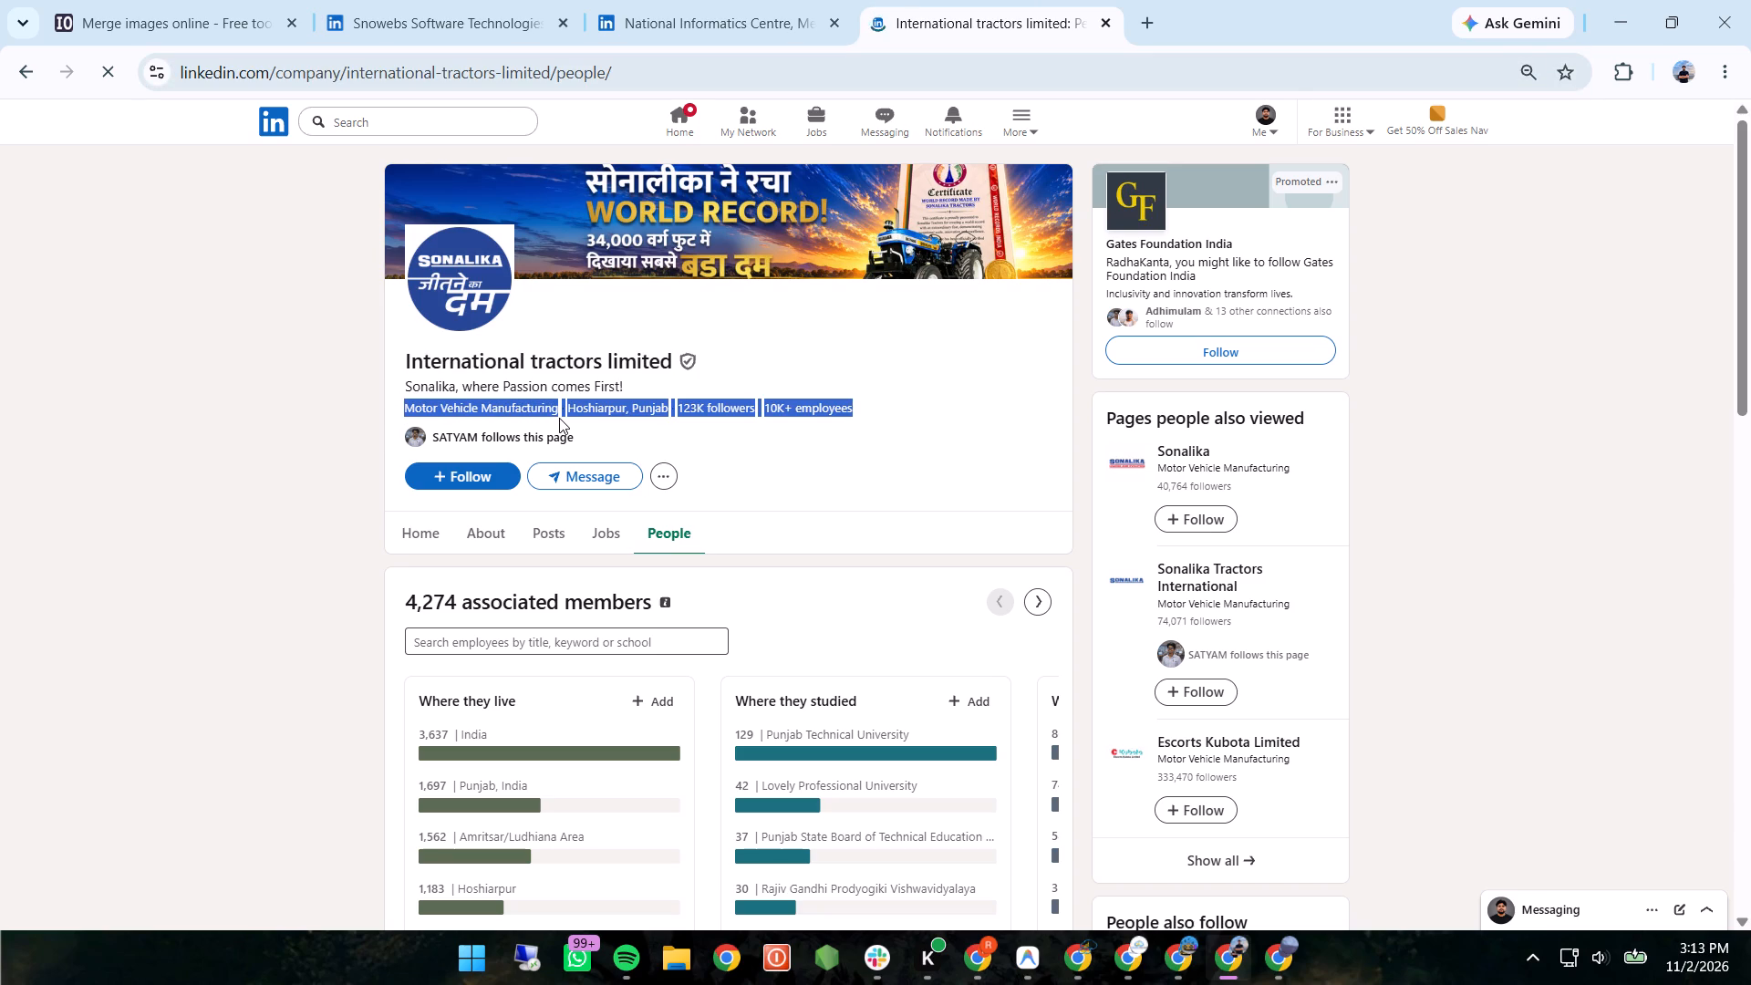
{"action": "left_click_drag", "start_coordinate": [559, 418], "coordinate": [559, 414]}
{"action": "key", "text": "ctrl+c"}
{"action": "key", "text": "ctrl+c"}
{"action": "key", "text": "ctrl+c"}
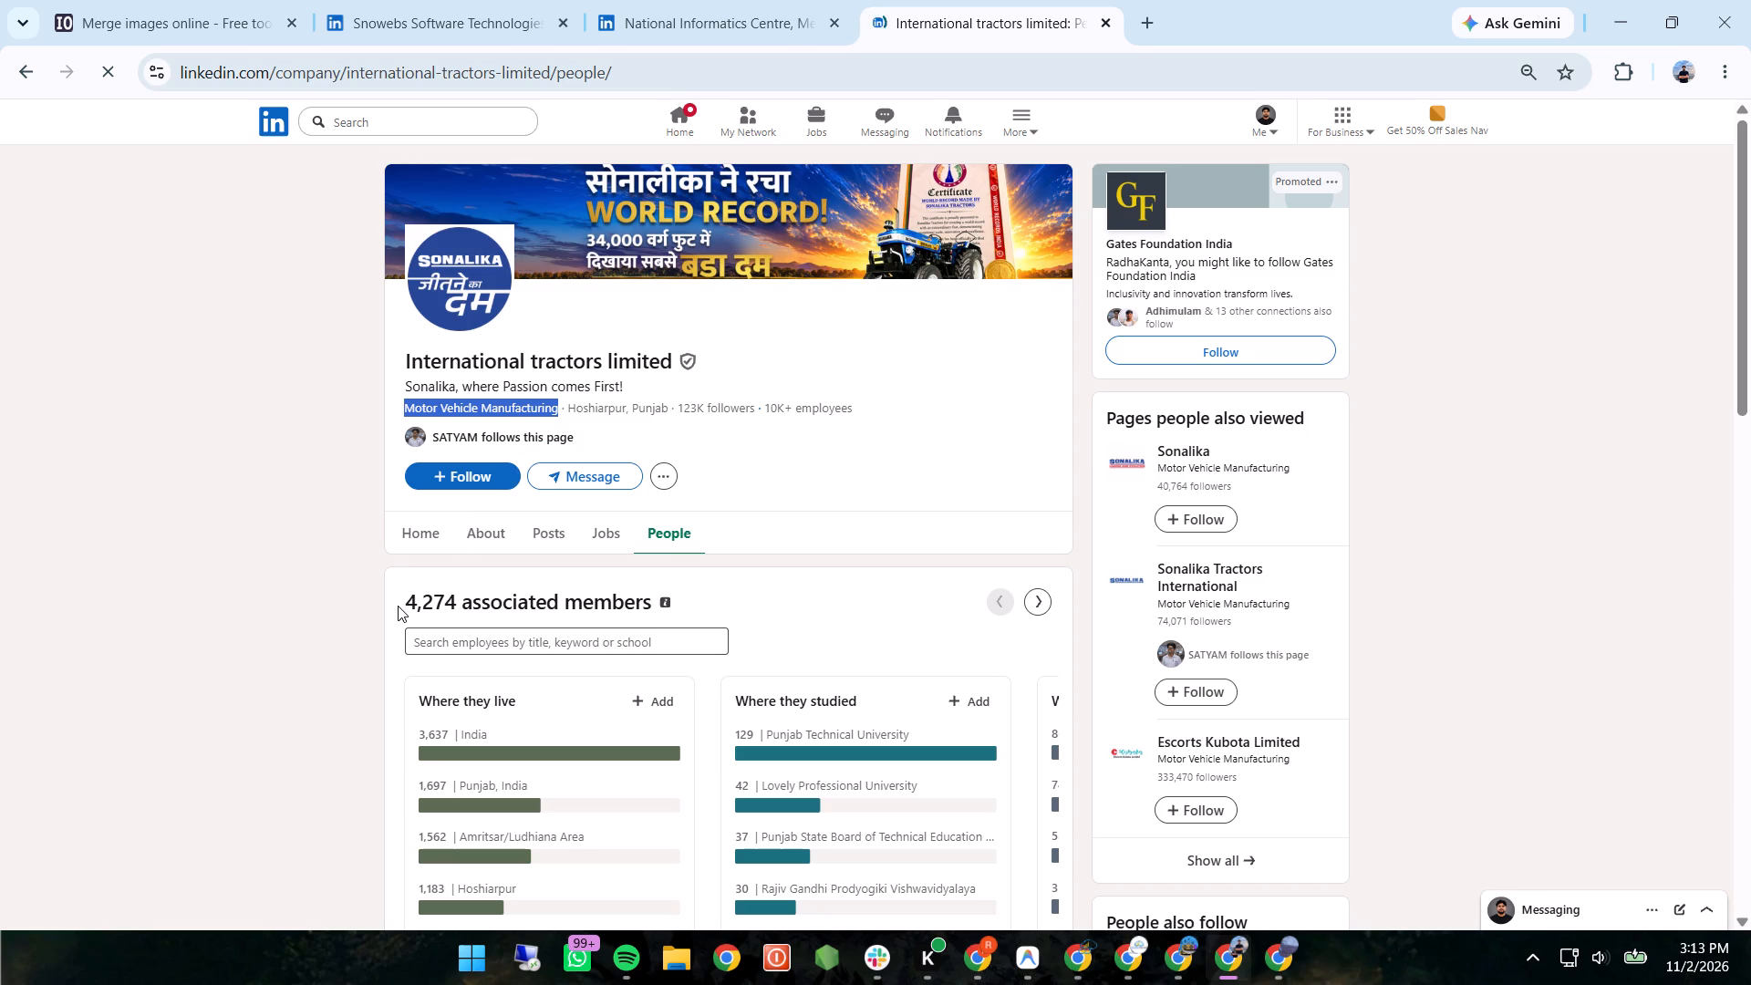
Copy the number of associated members from the company's LinkedIn people page.
{"action": "left_click_drag", "start_coordinate": [398, 606], "coordinate": [459, 602]}
{"action": "key", "text": "ctrl+c"}
{"action": "key", "text": "ctrl+c"}
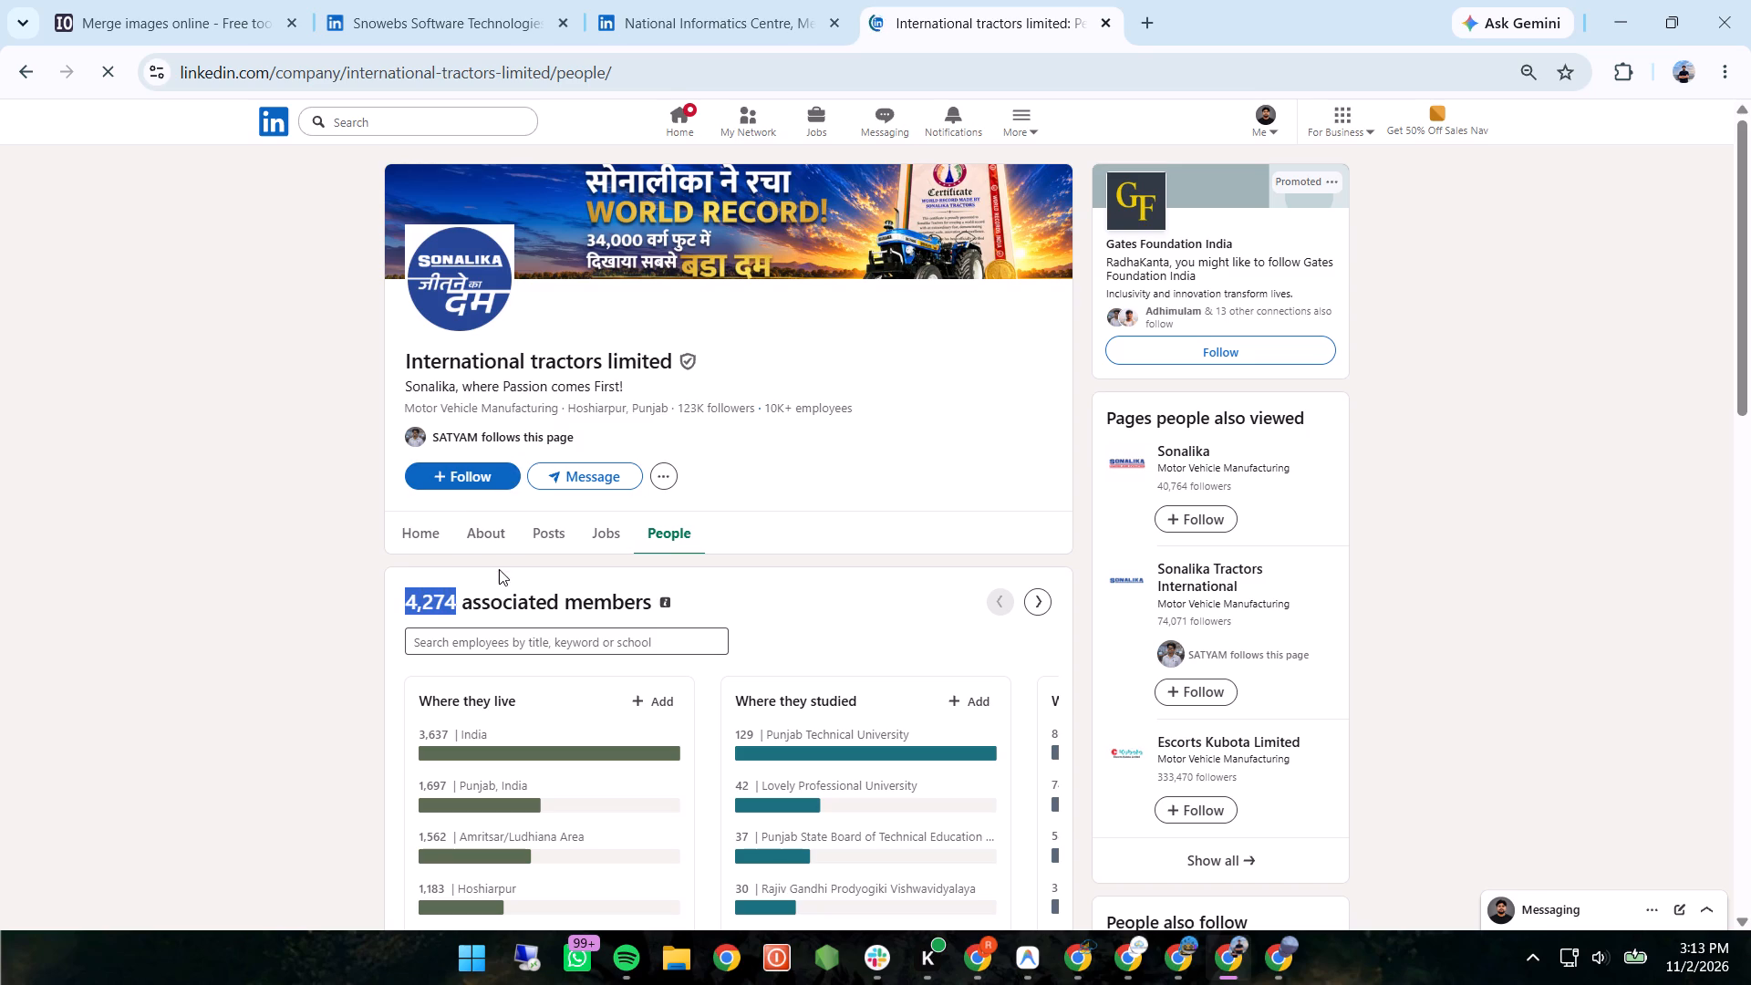
{"action": "left_click", "coordinate": [501, 544]}
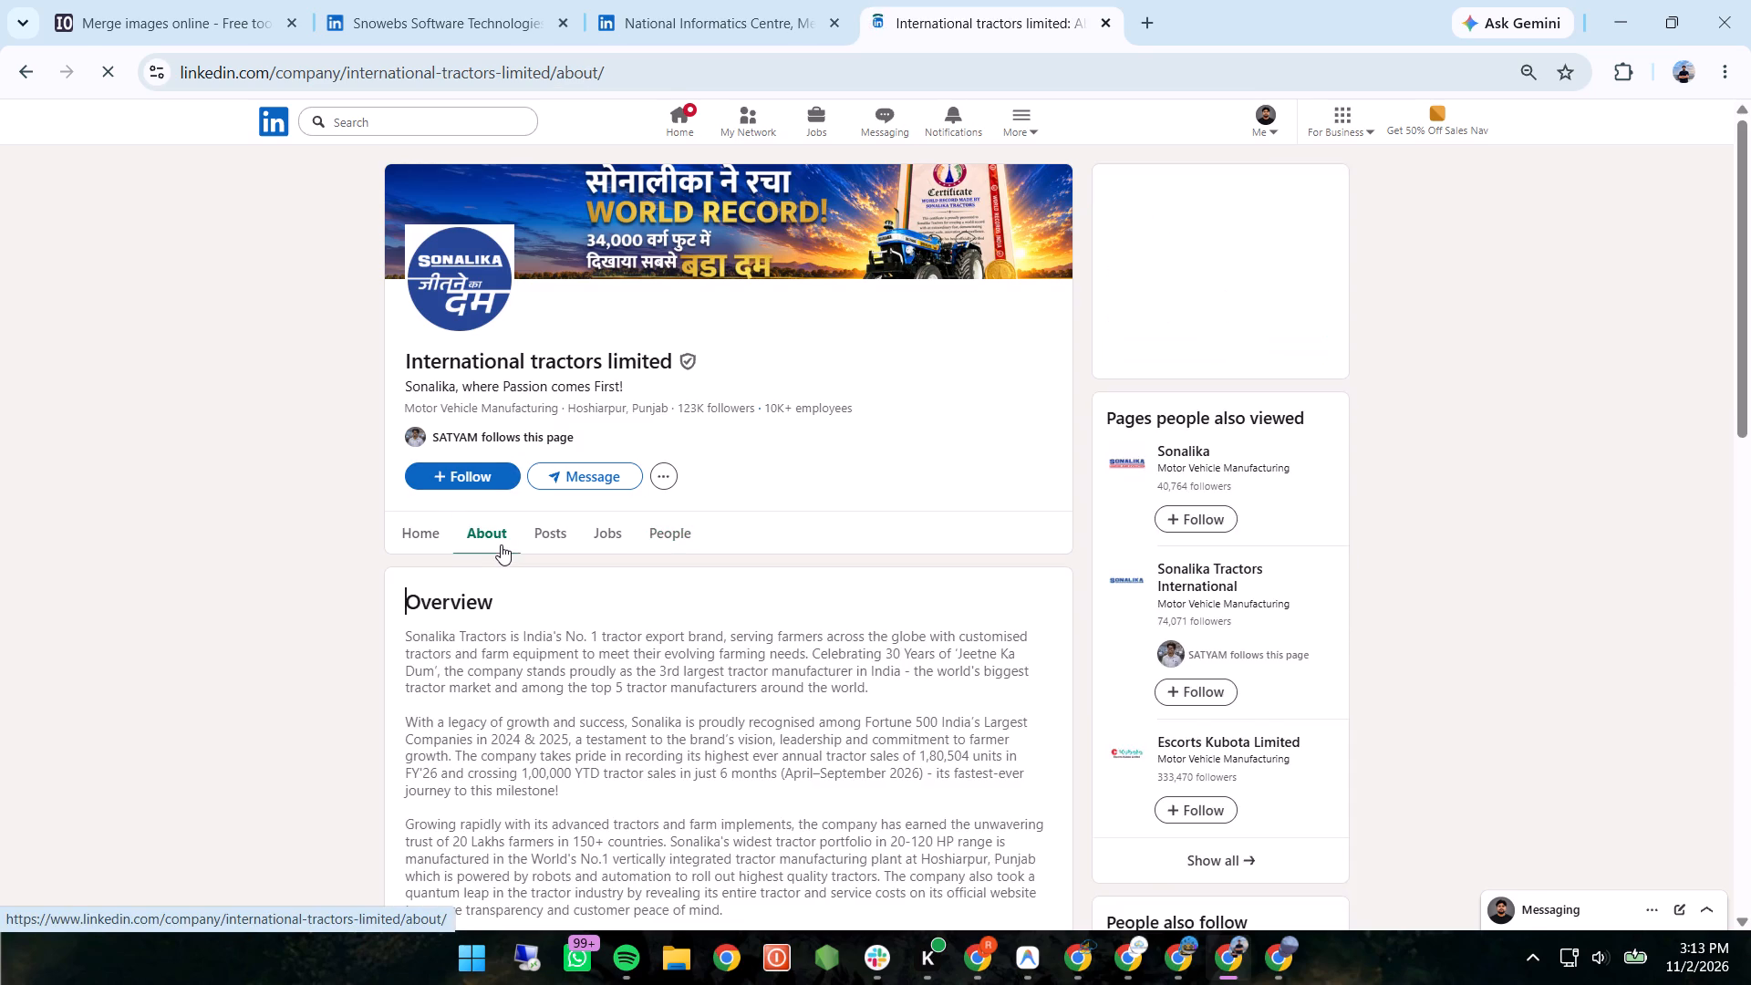
{"action": "scroll", "coordinate": [501, 544], "scroll_direction": "down", "scroll_amount": 3}
{"action": "left_click_drag", "start_coordinate": [574, 647], "coordinate": [476, 647]}
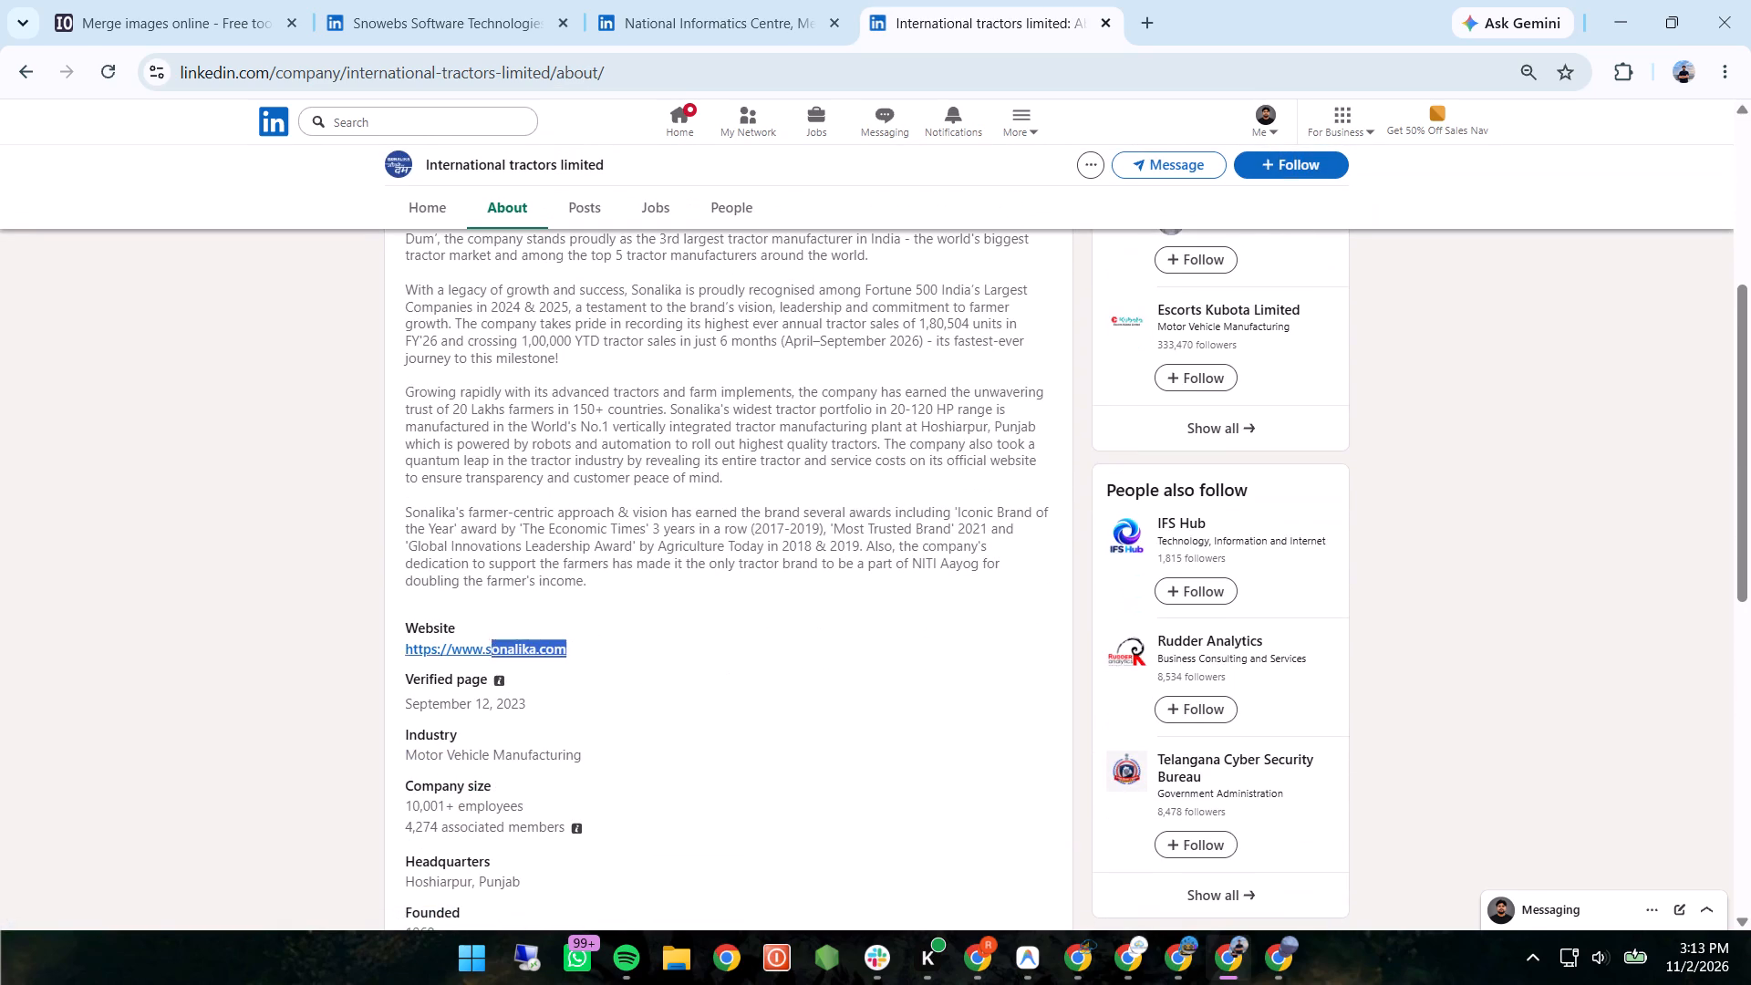
{"action": "left_click_drag", "start_coordinate": [476, 647], "coordinate": [389, 653]}
{"action": "key", "text": "ctrl+c"}
{"action": "key", "text": "ctrl+c"}
{"action": "scroll", "coordinate": [625, 654], "scroll_direction": "down", "scroll_amount": 4}
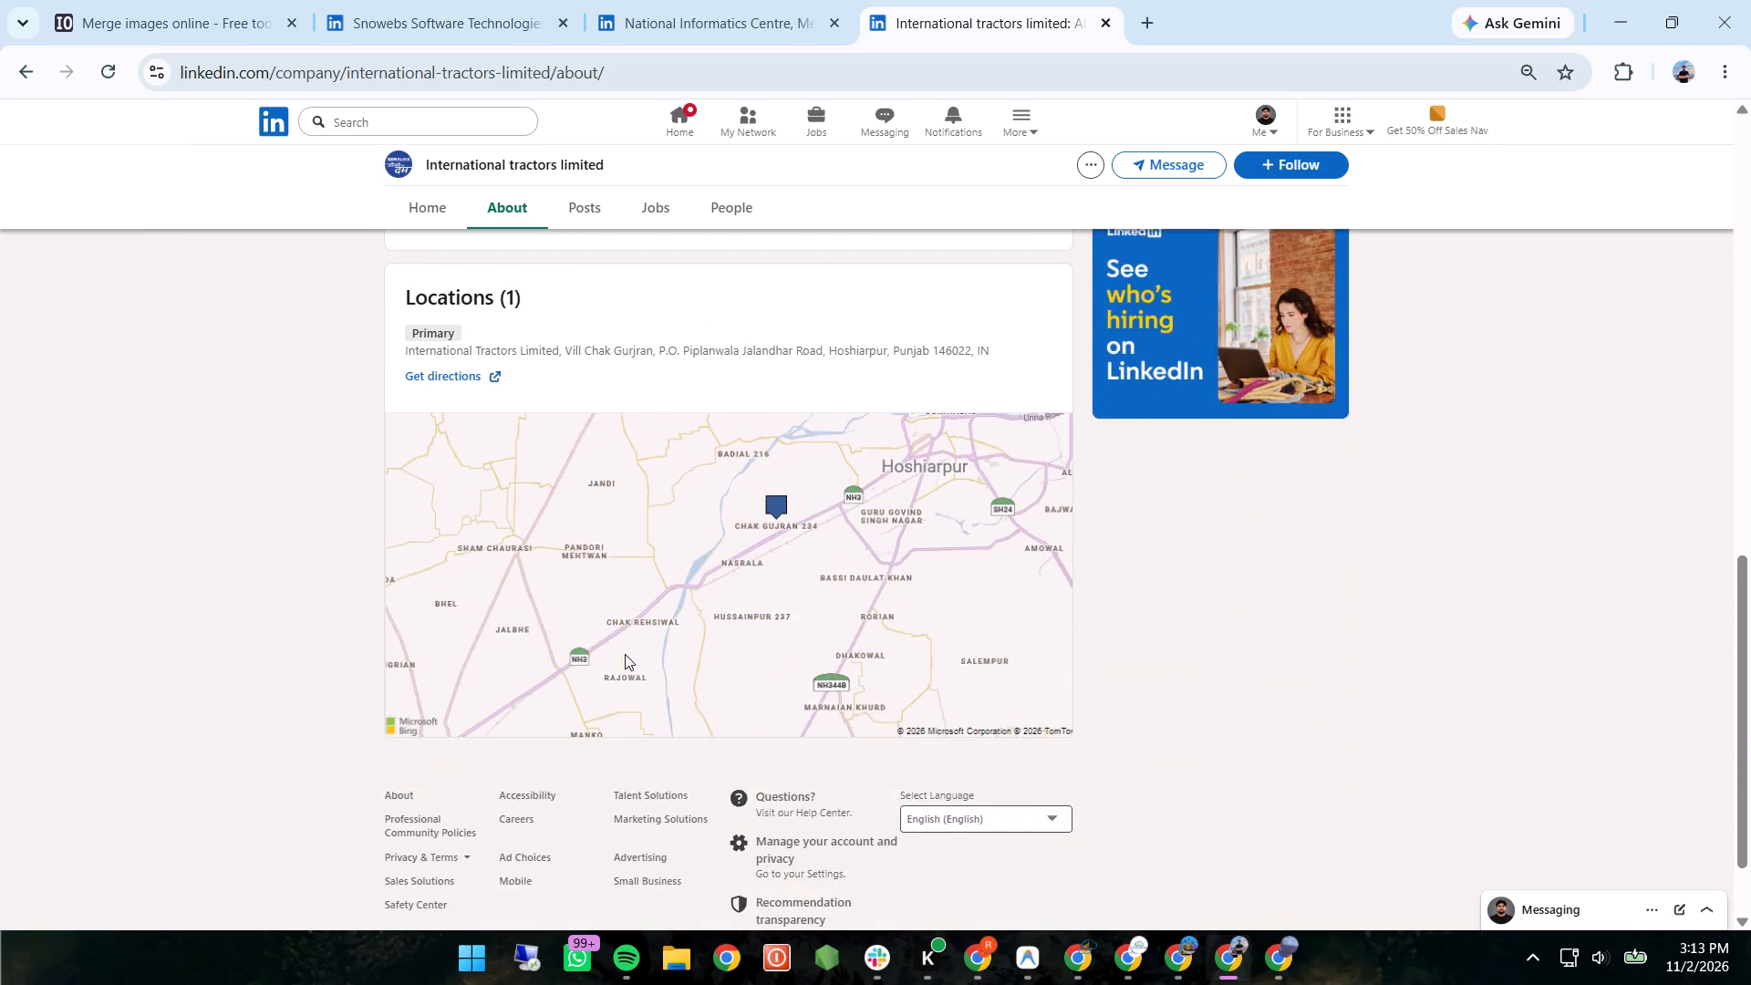
{"action": "scroll", "coordinate": [625, 654], "scroll_direction": "down", "scroll_amount": 1}
{"action": "scroll", "coordinate": [625, 654], "scroll_direction": "up", "scroll_amount": 12}
Switch to the Meetings Master Tracker and insert the lead's name in row 8's Lead name cell, linked to the copied LinkedIn profile address.
{"action": "left_click", "coordinate": [967, 954]}
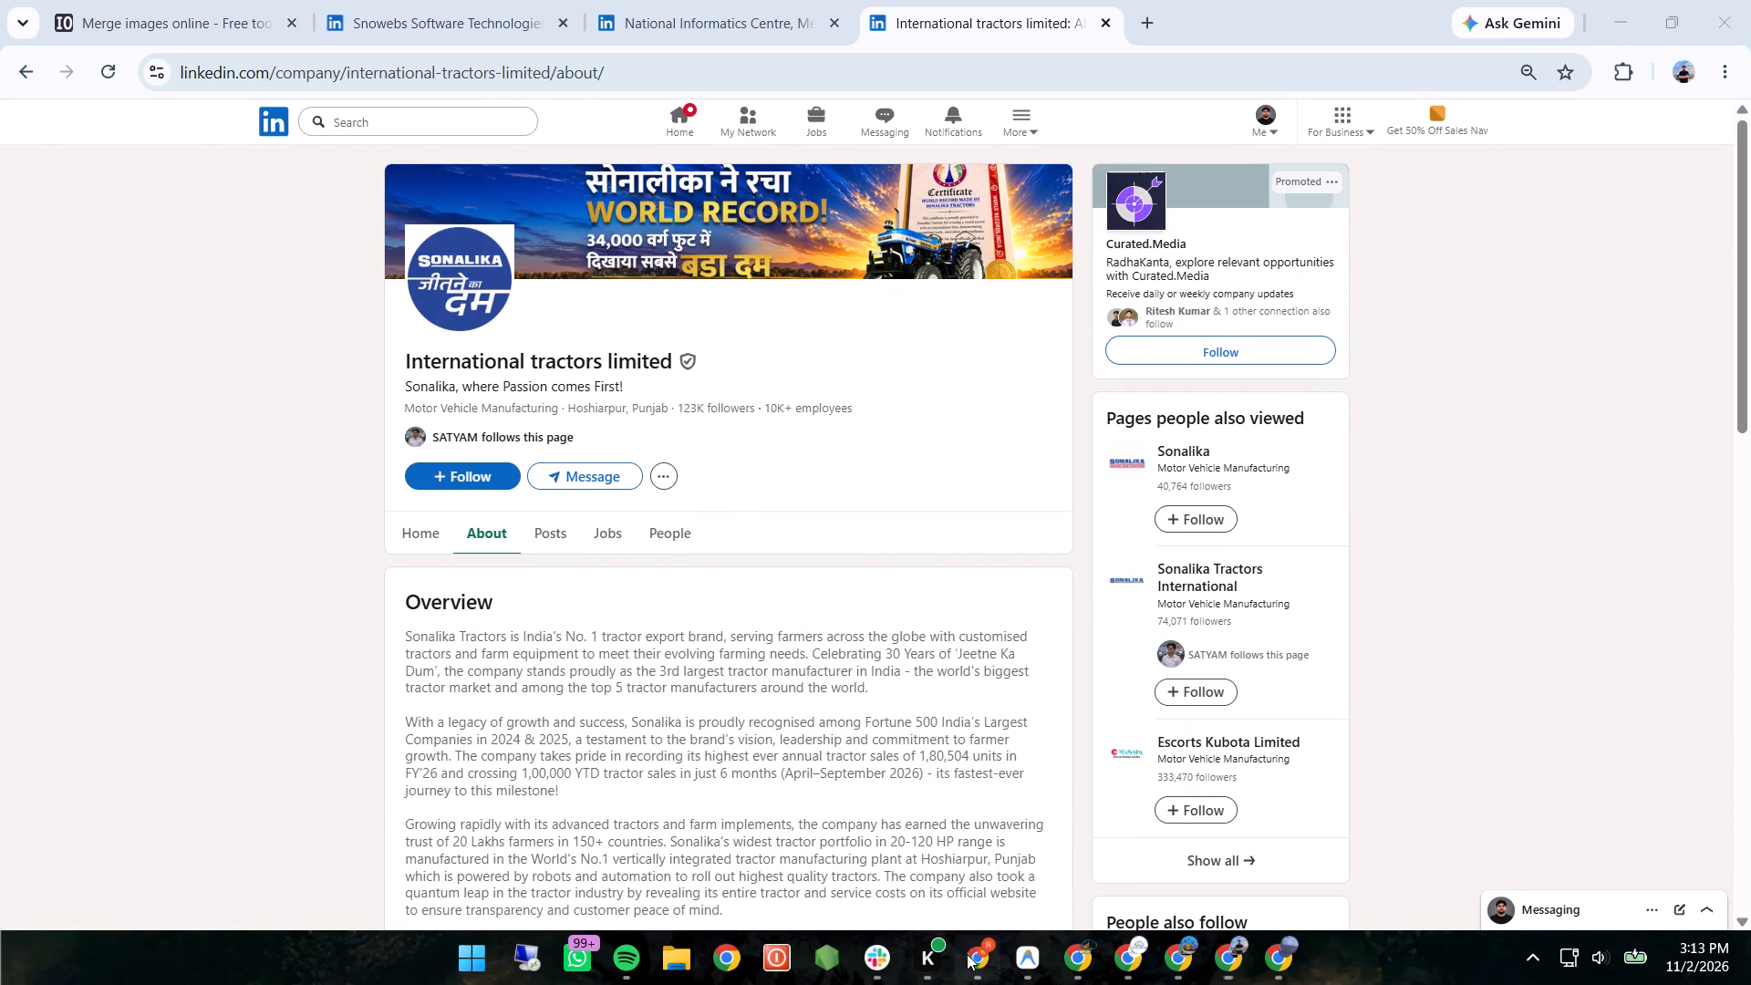
{"action": "left_click", "coordinate": [506, 705]}
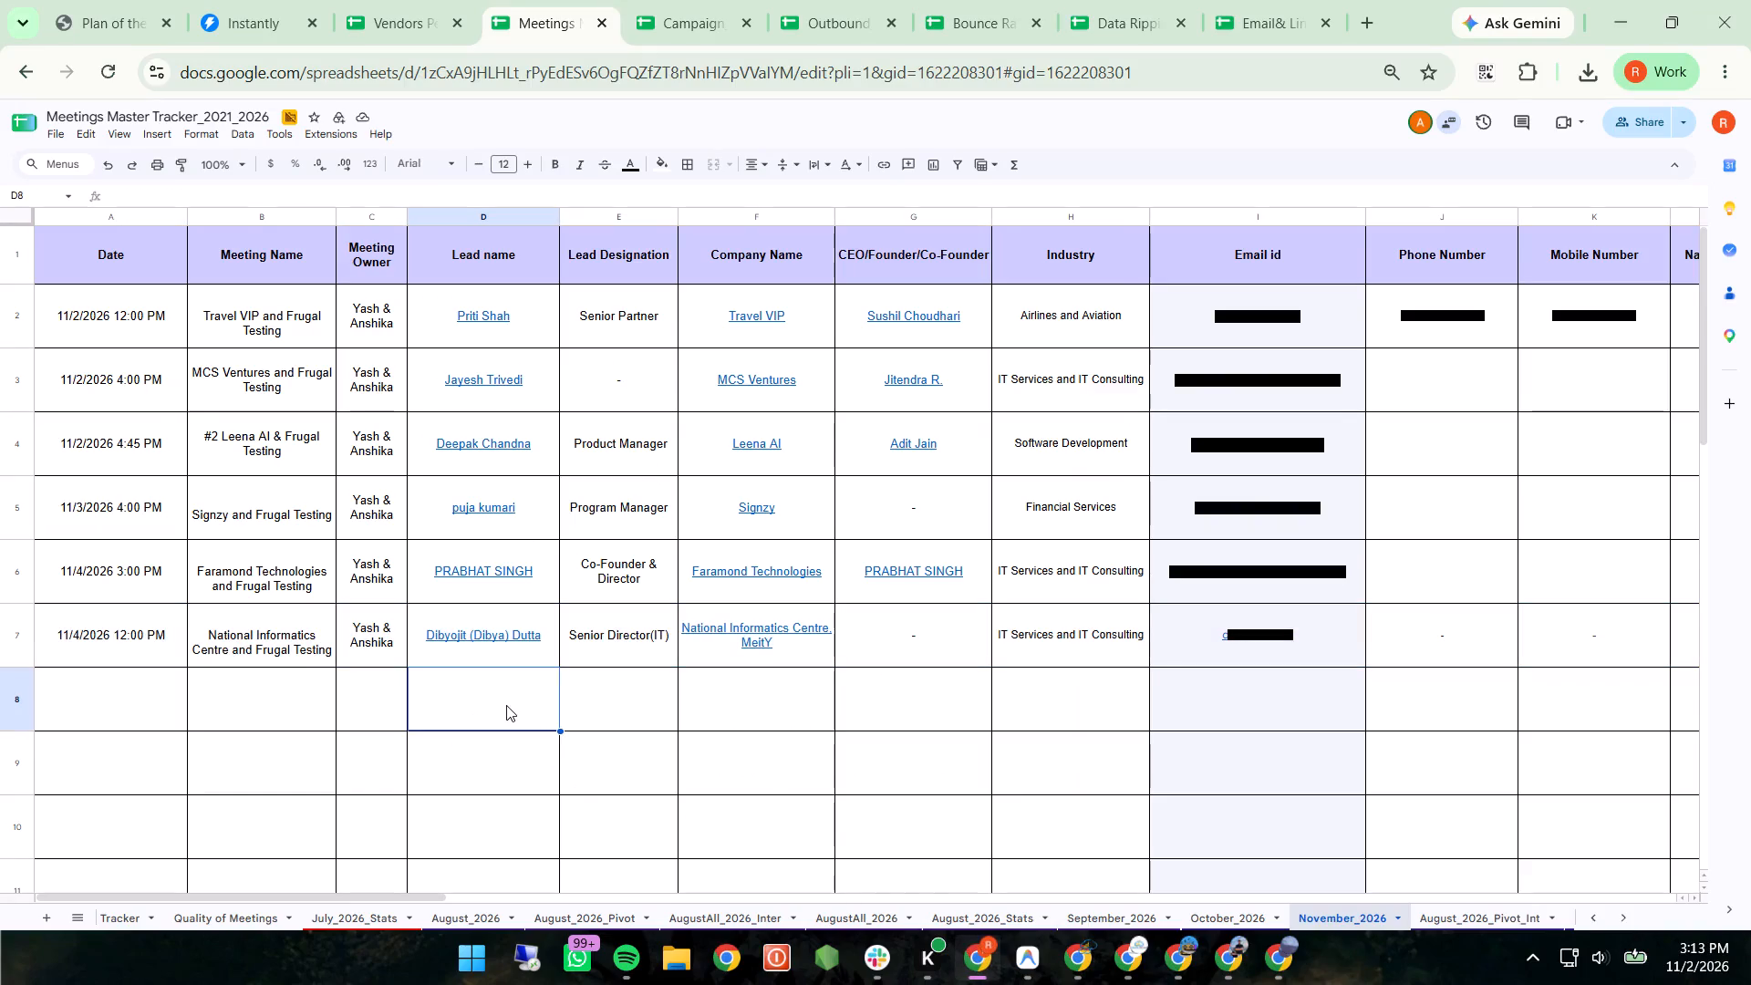
{"action": "key", "text": "ctrl+k"}
{"action": "key", "text": "super+v"}
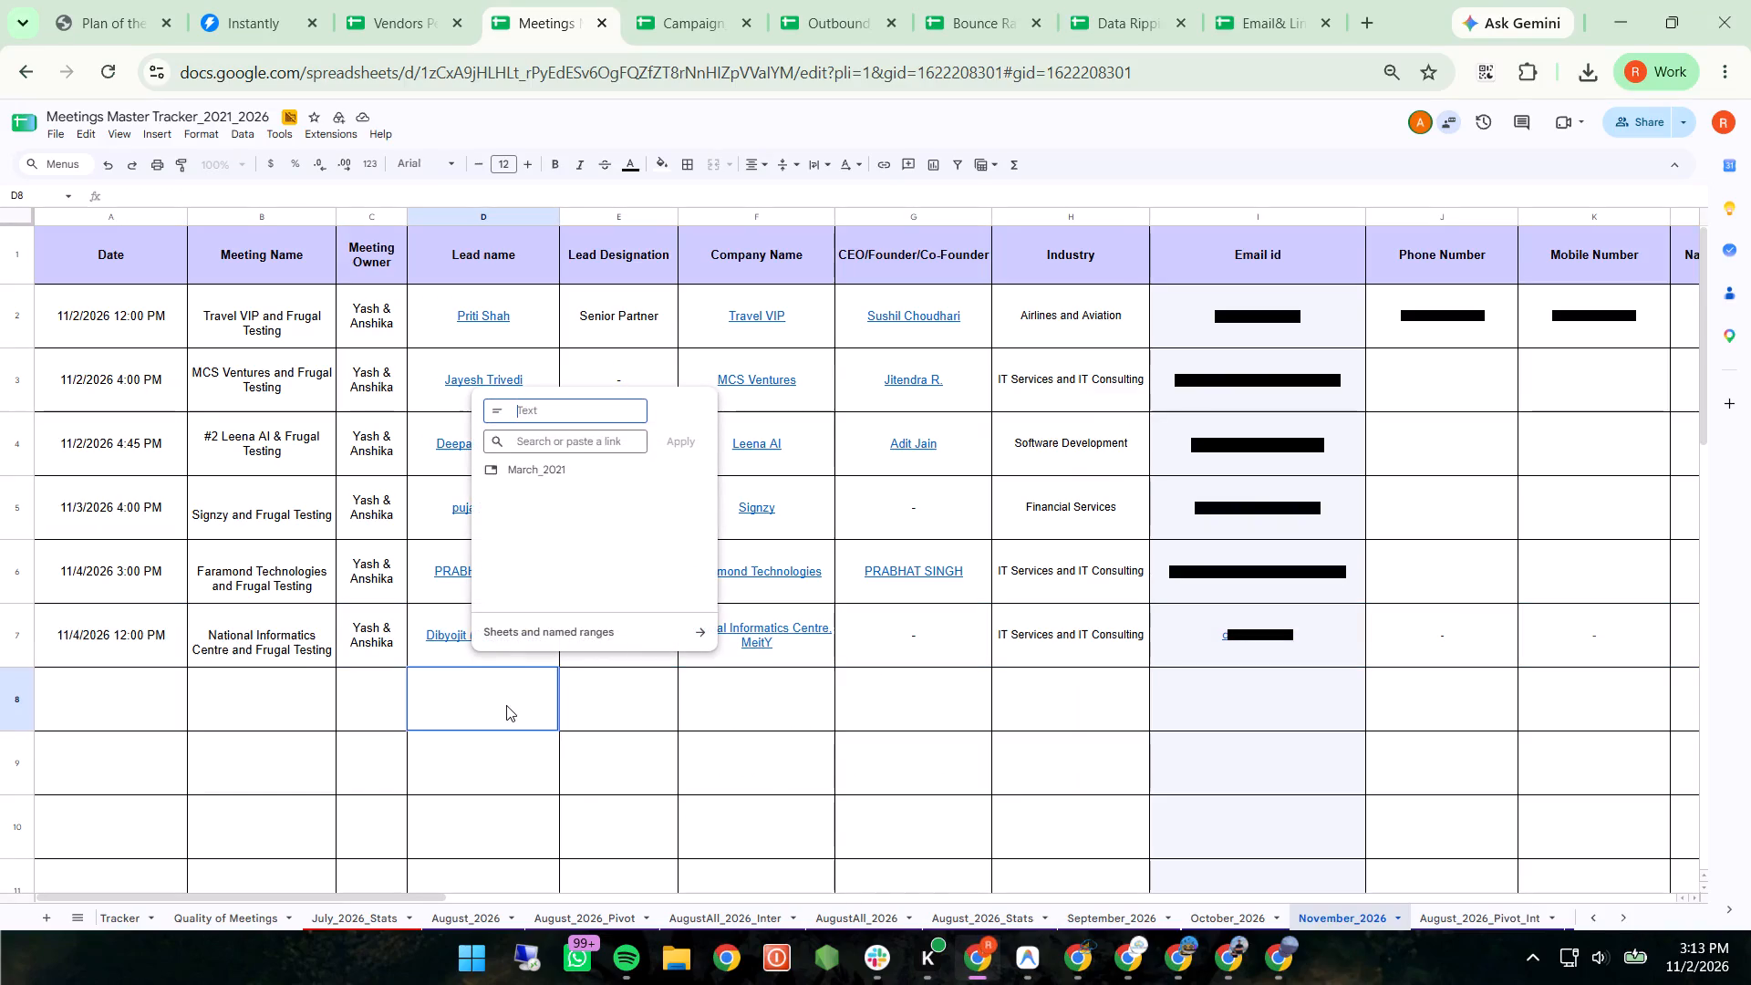
{"action": "scroll", "coordinate": [673, 654], "scroll_direction": "down", "scroll_amount": 3}
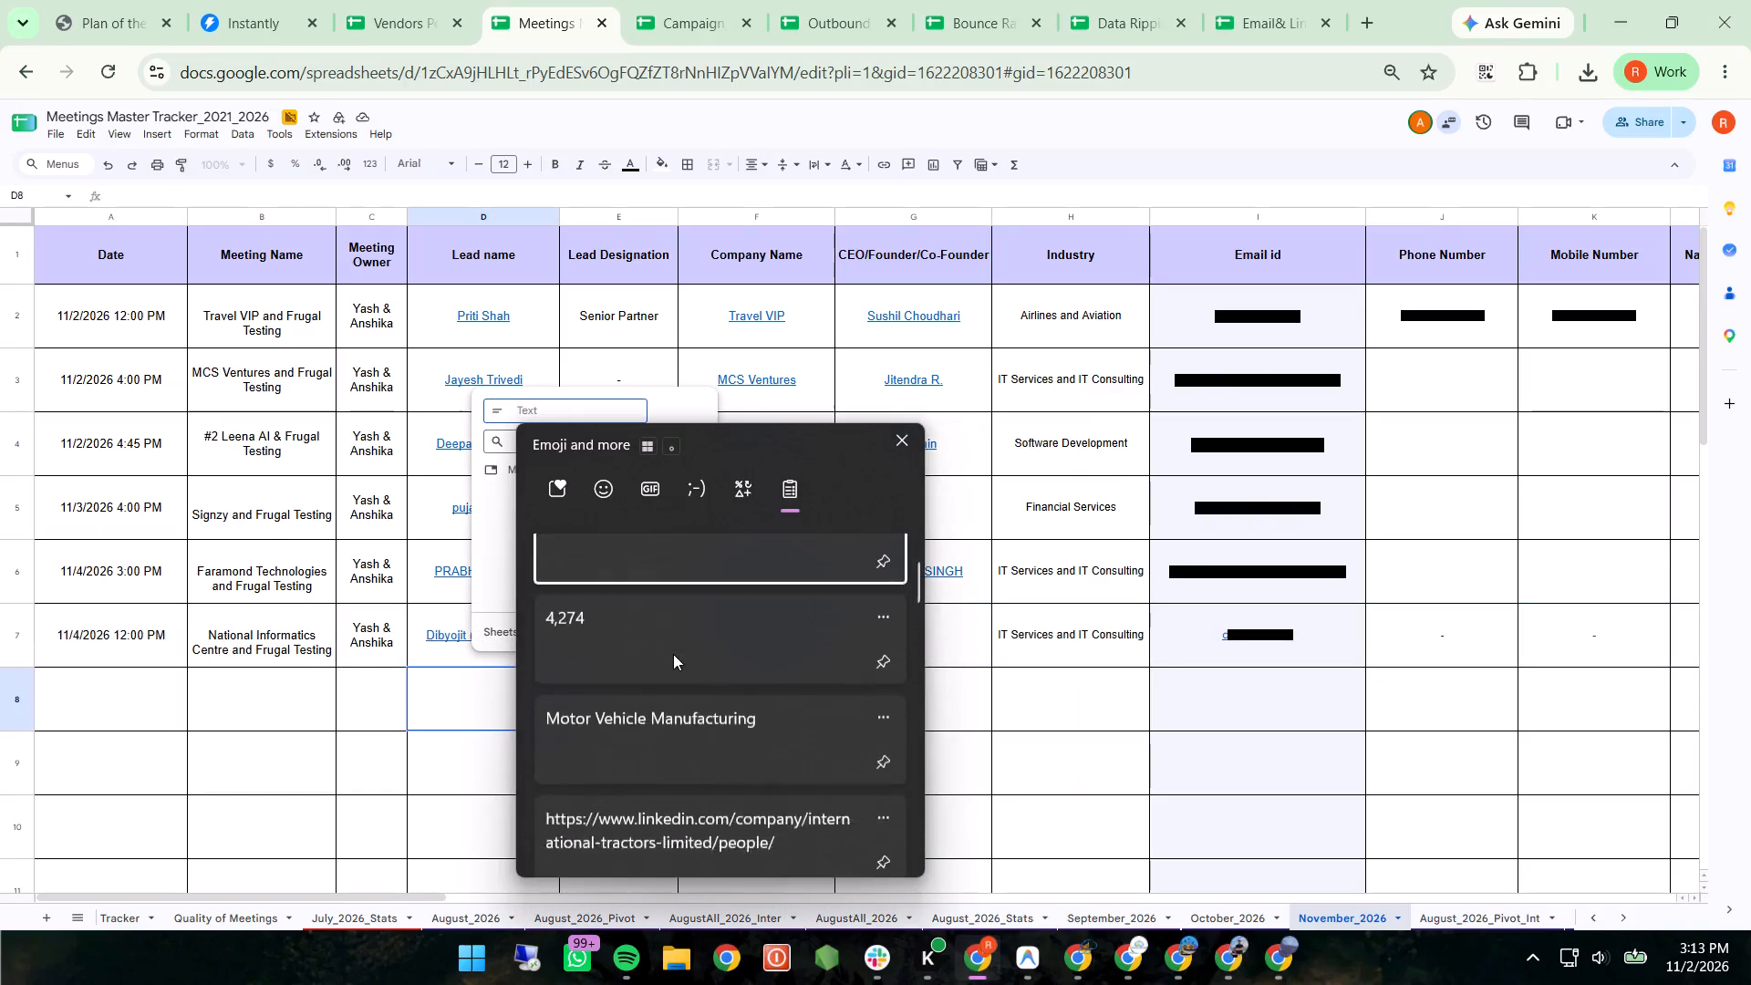
{"action": "scroll", "coordinate": [673, 654], "scroll_direction": "down", "scroll_amount": 4}
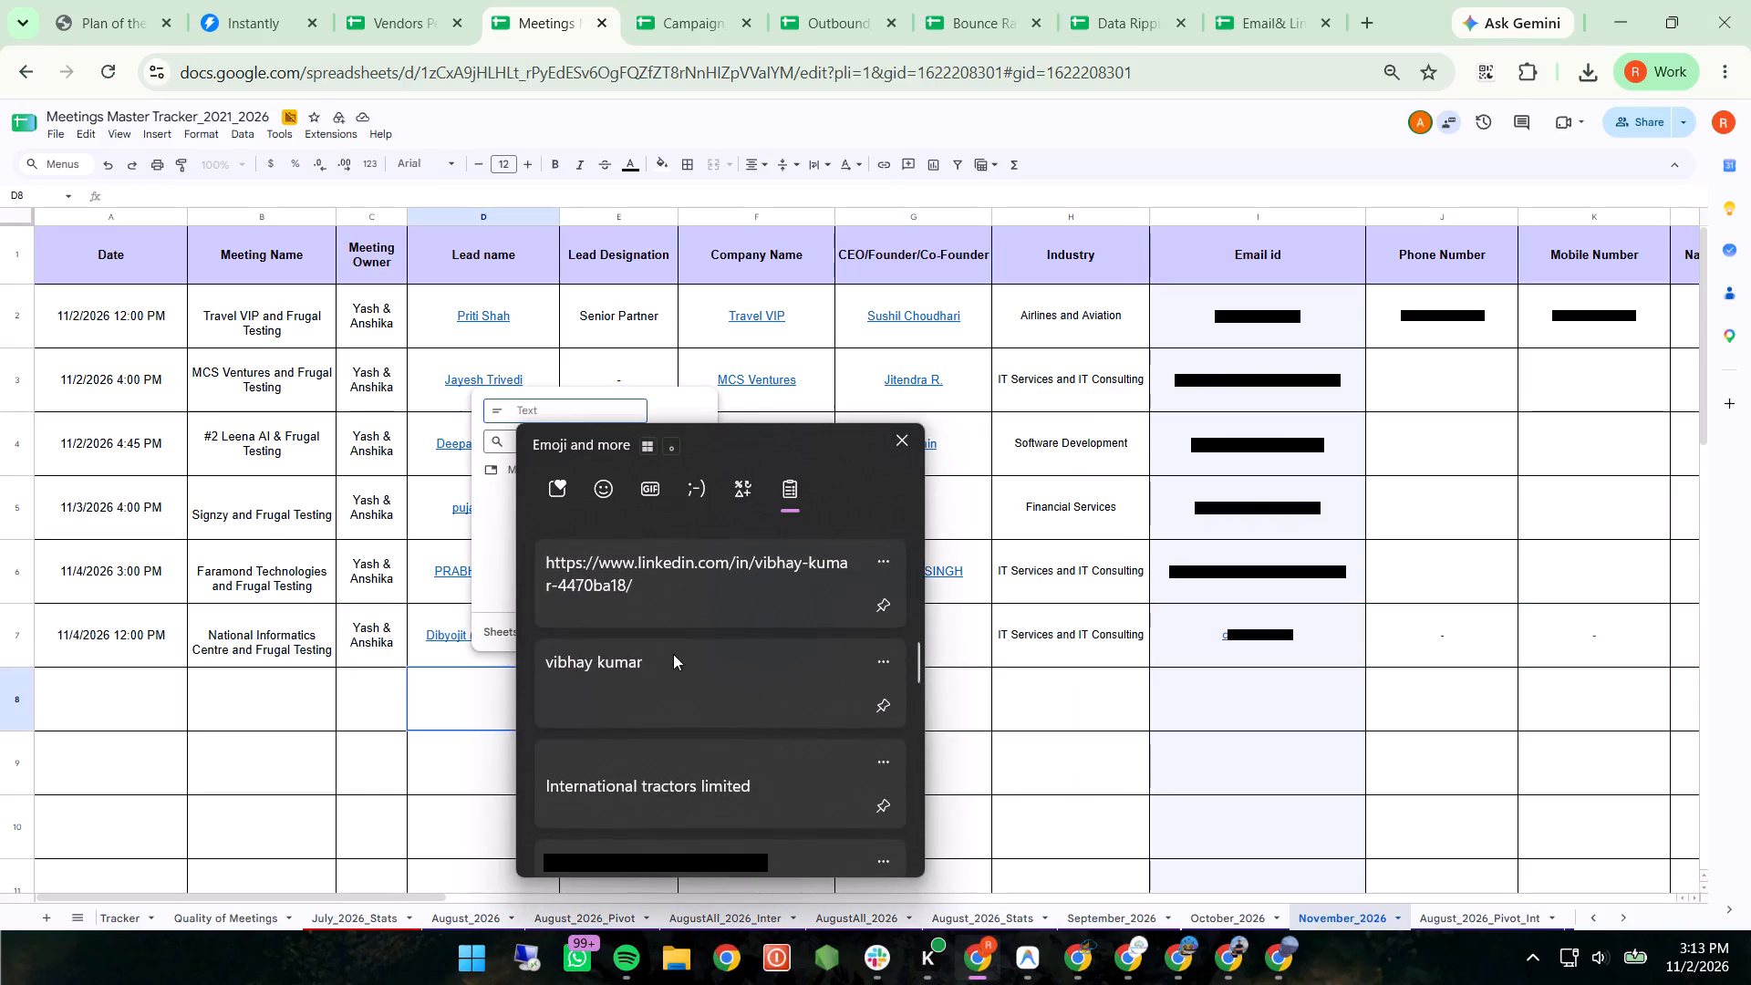
{"action": "left_click", "coordinate": [673, 654]}
{"action": "key", "text": "ctrl+v"}
{"action": "left_click", "coordinate": [560, 446]}
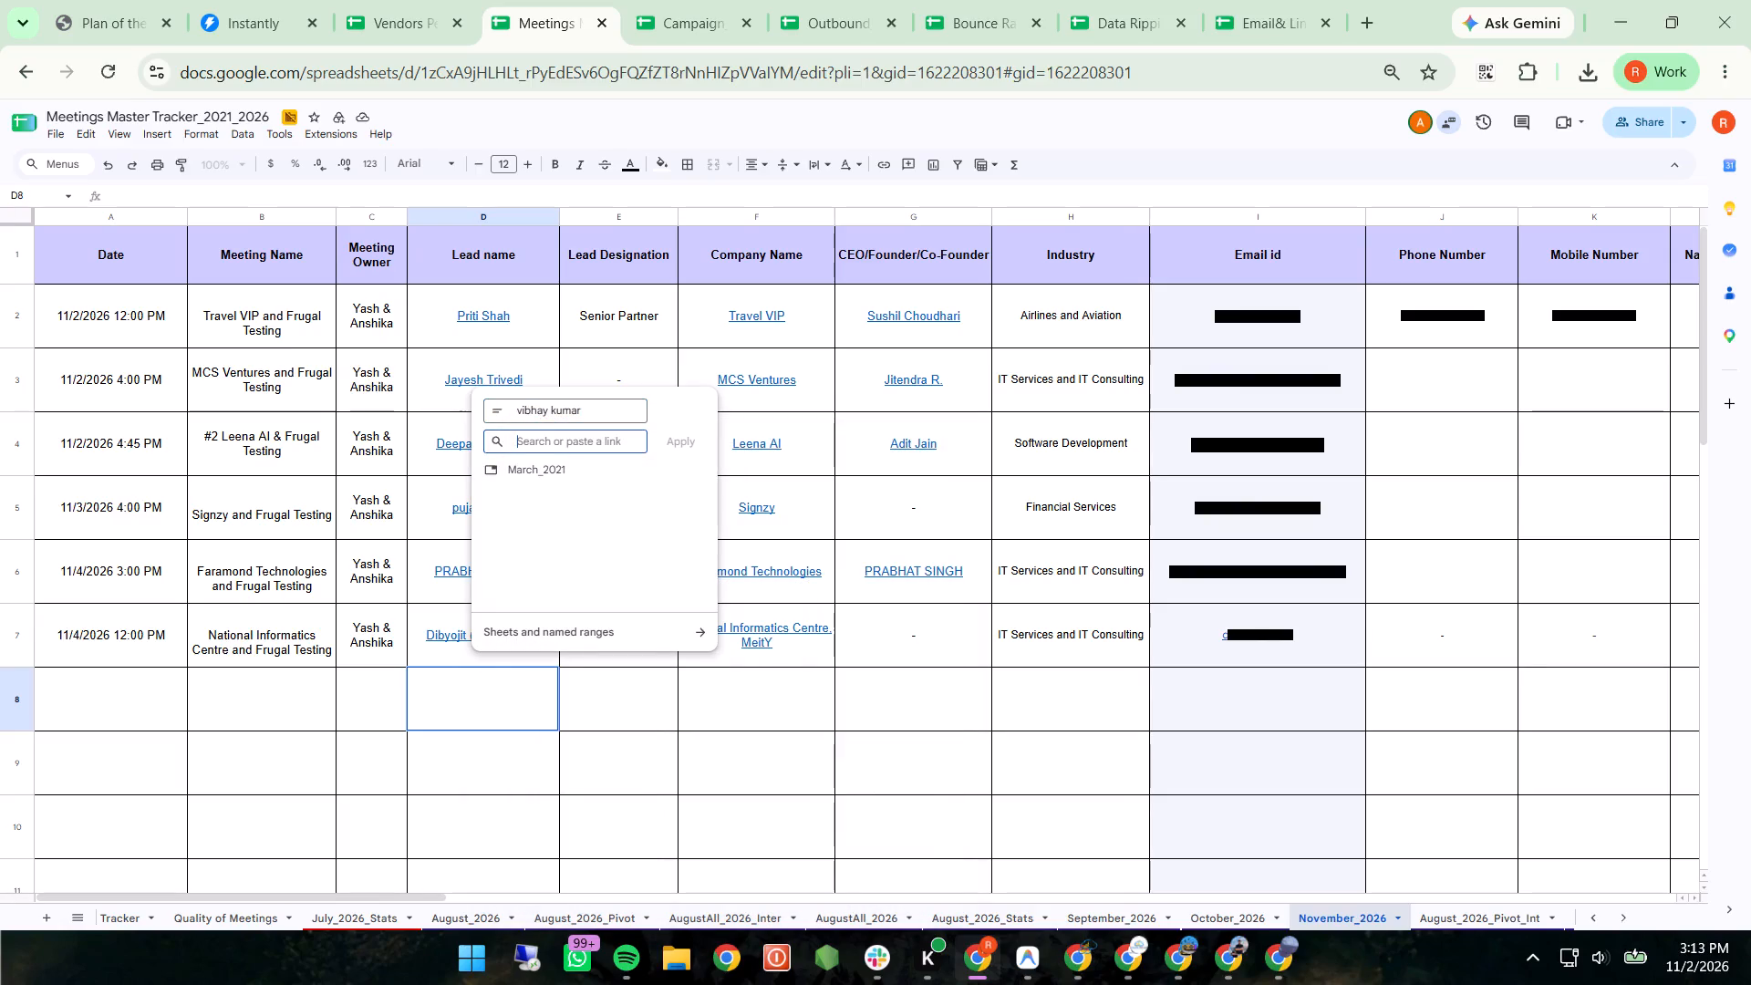
{"action": "key", "text": "super+v"}
{"action": "scroll", "coordinate": [657, 670], "scroll_direction": "down", "scroll_amount": 4}
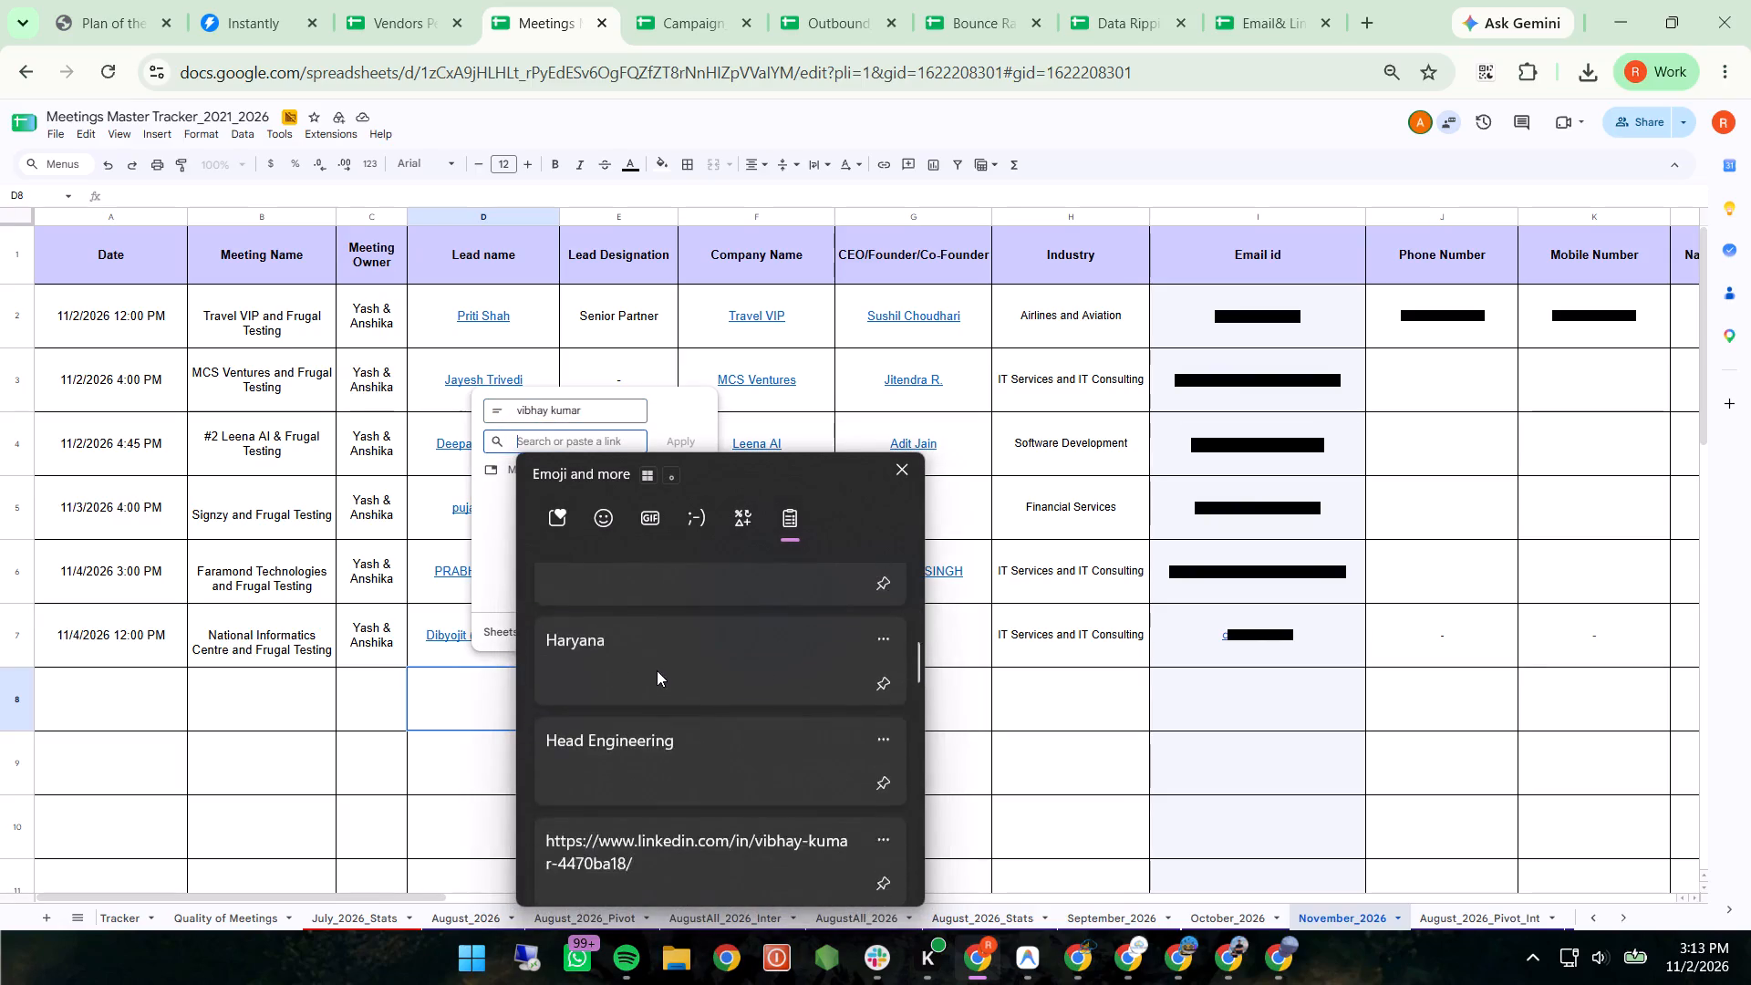
{"action": "scroll", "coordinate": [657, 670], "scroll_direction": "down", "scroll_amount": 2}
{"action": "scroll", "coordinate": [642, 785], "scroll_direction": "down", "scroll_amount": 1}
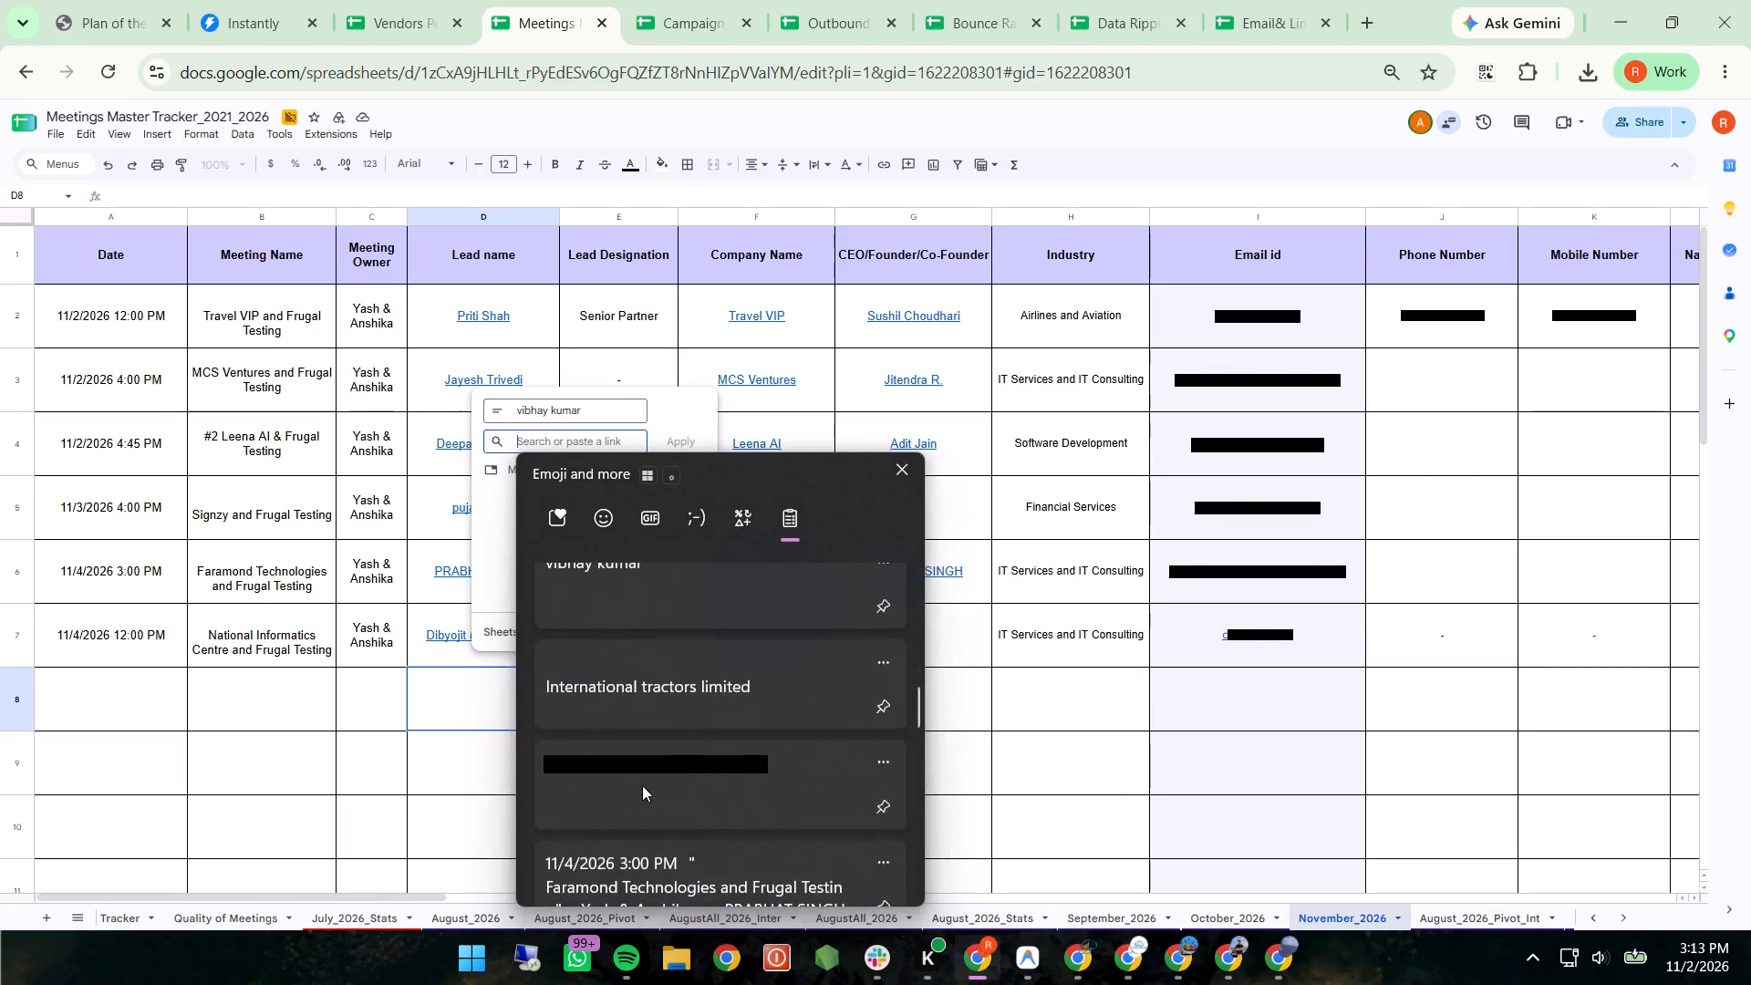
{"action": "scroll", "coordinate": [642, 785], "scroll_direction": "down", "scroll_amount": 1}
{"action": "scroll", "coordinate": [642, 785], "scroll_direction": "up", "scroll_amount": 2}
{"action": "left_click", "coordinate": [642, 667]}
{"action": "key", "text": "ctrl+v"}
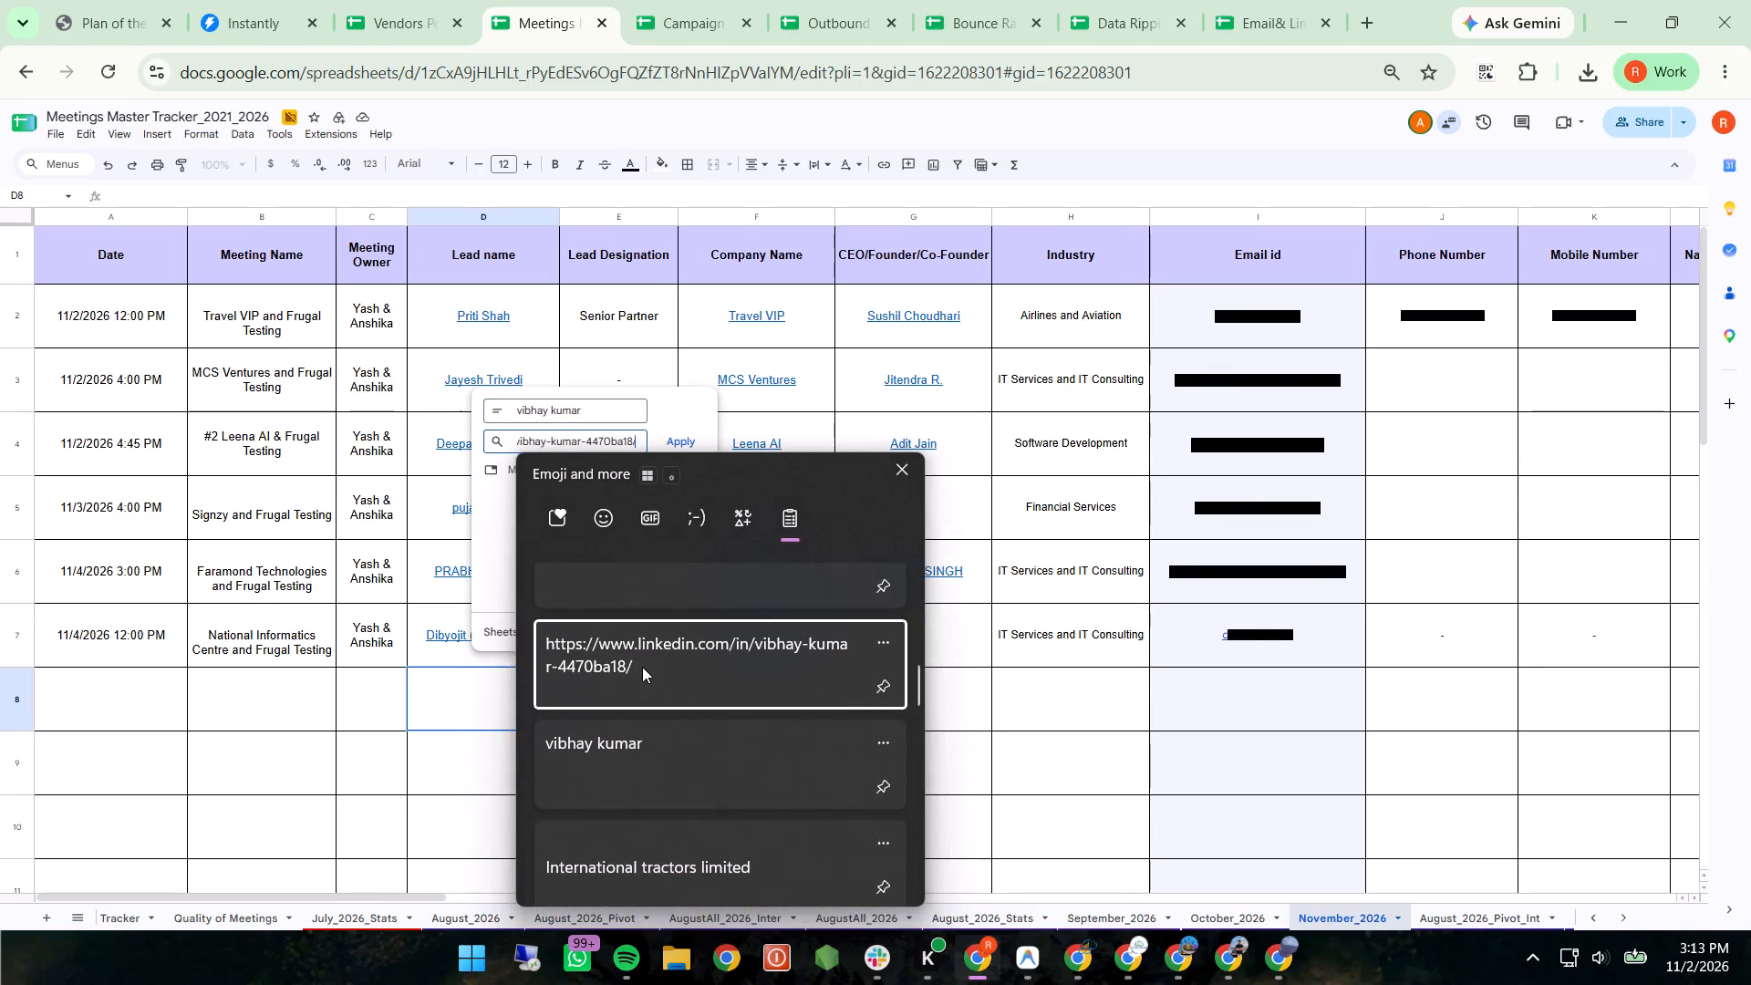
{"action": "left_click", "coordinate": [684, 445]}
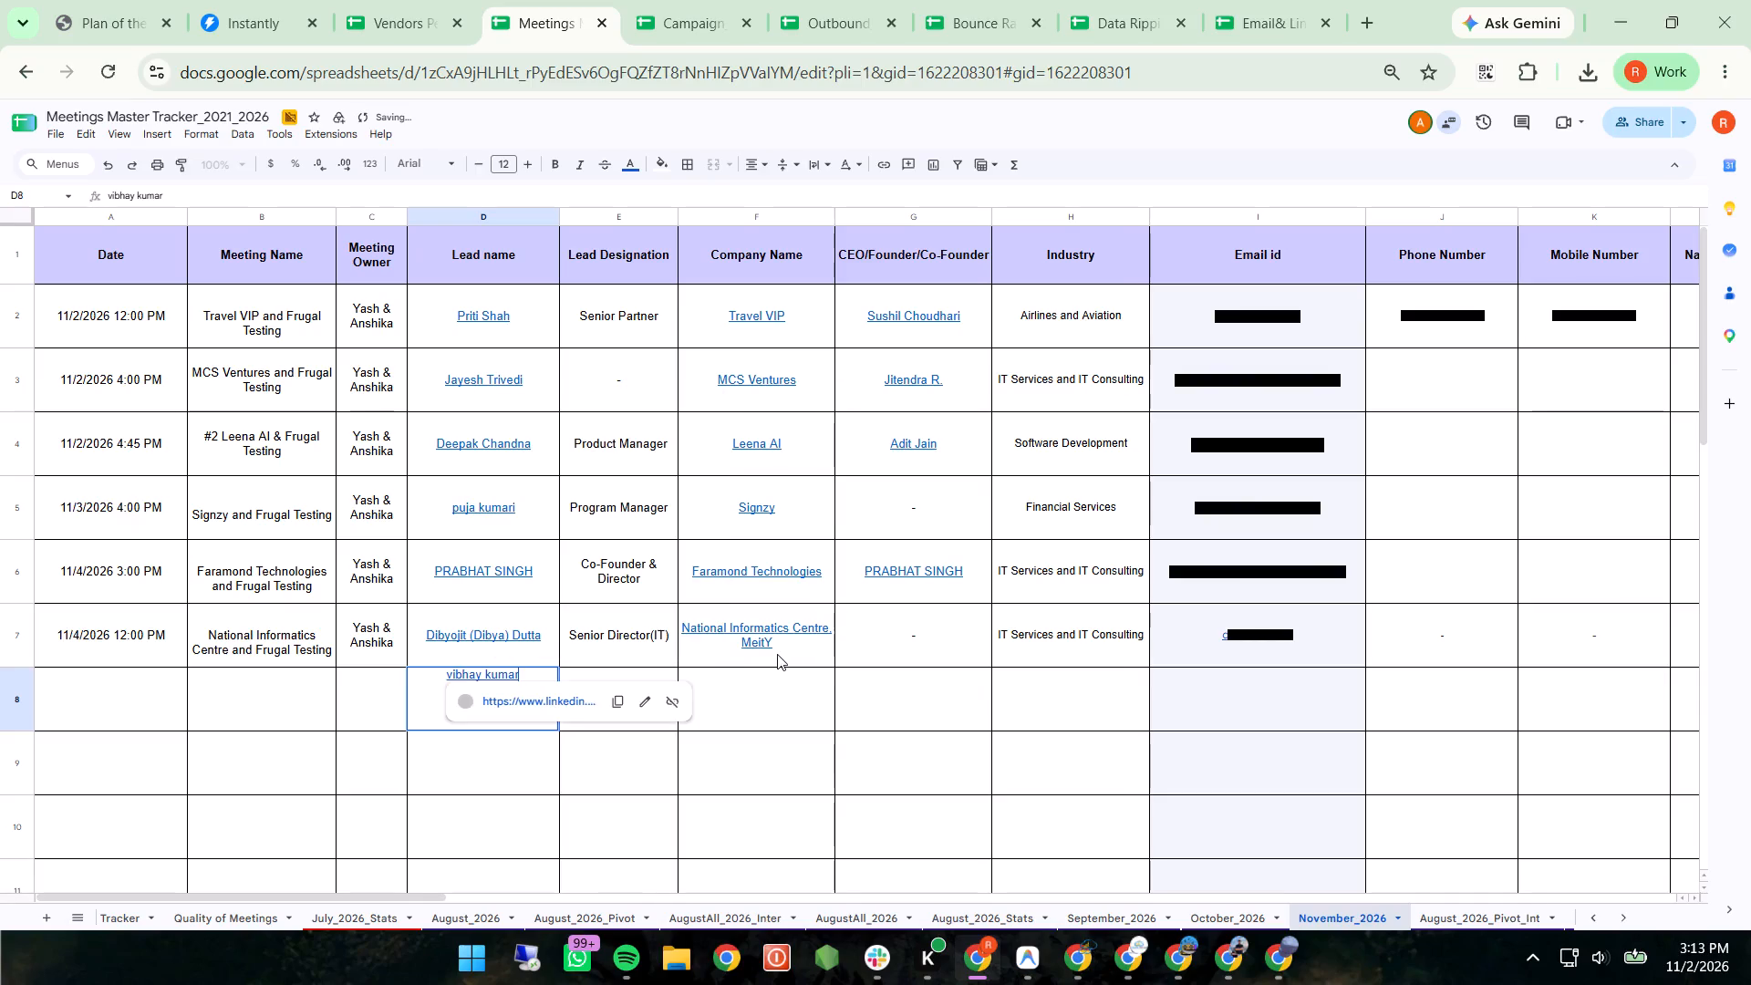
Enter the copied designation "Head Engineering" in row 8's Lead Designation cell.
{"action": "left_click", "coordinate": [757, 681]}
{"action": "left_click", "coordinate": [584, 684]}
{"action": "key", "text": "super+v"}
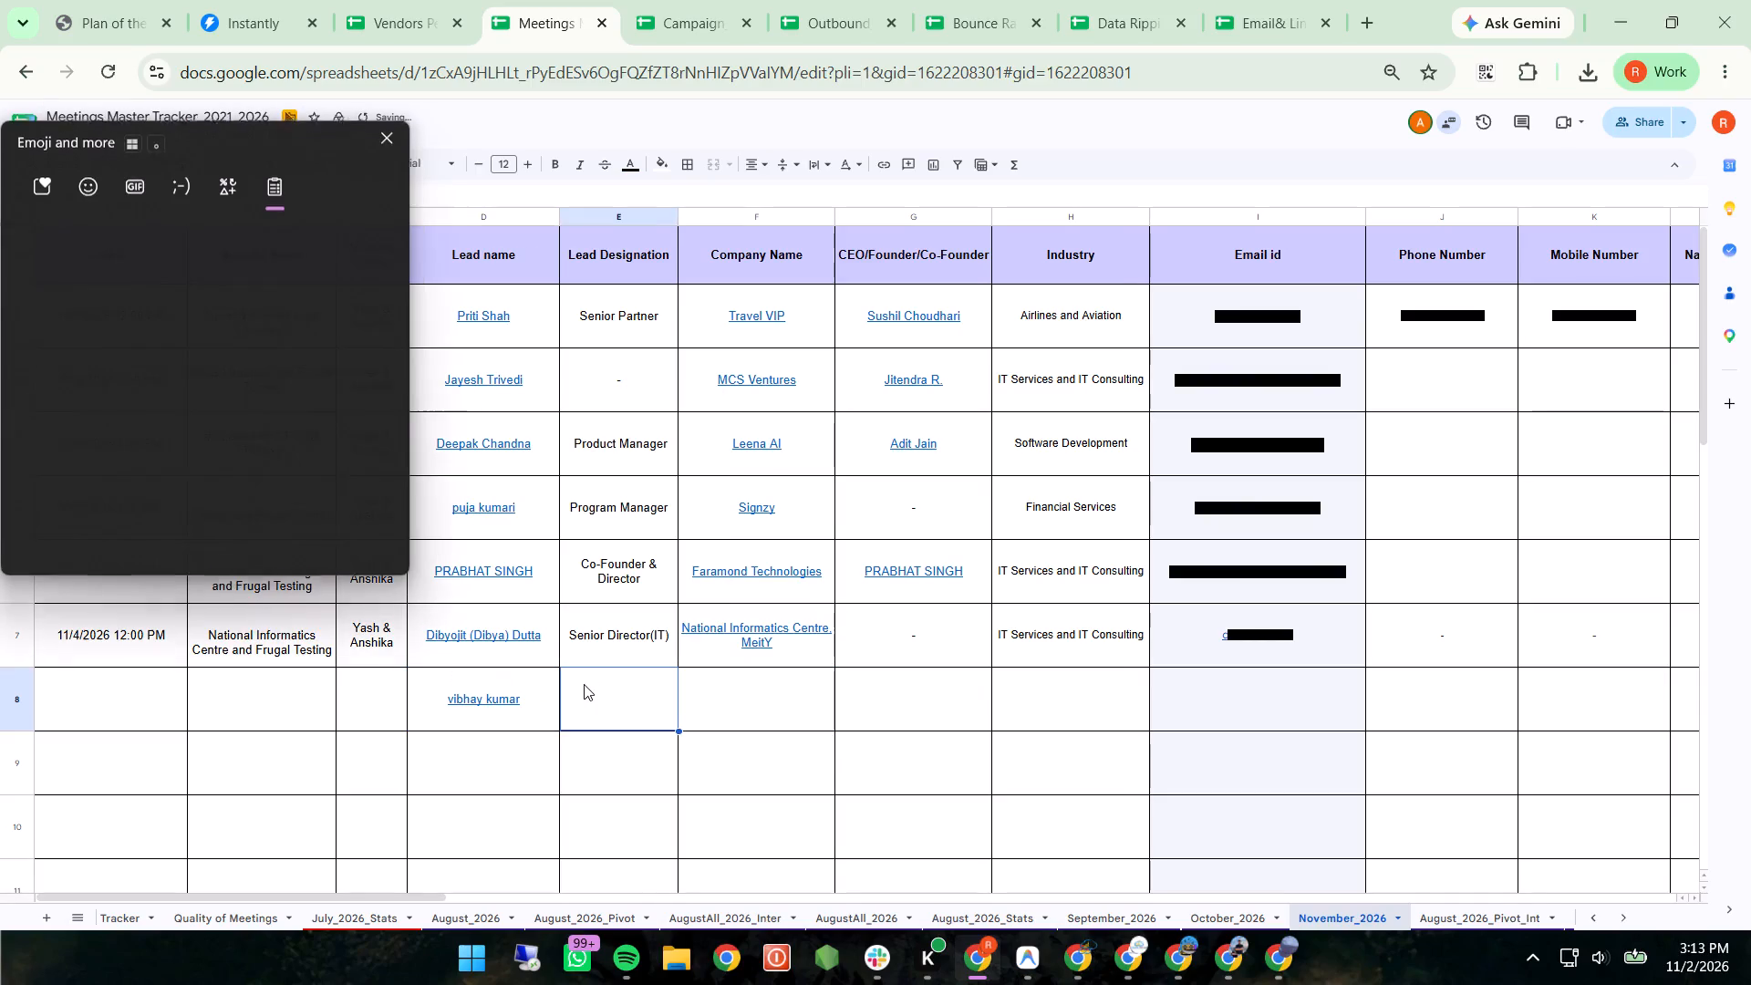
{"action": "scroll", "coordinate": [283, 472], "scroll_direction": "down", "scroll_amount": 1}
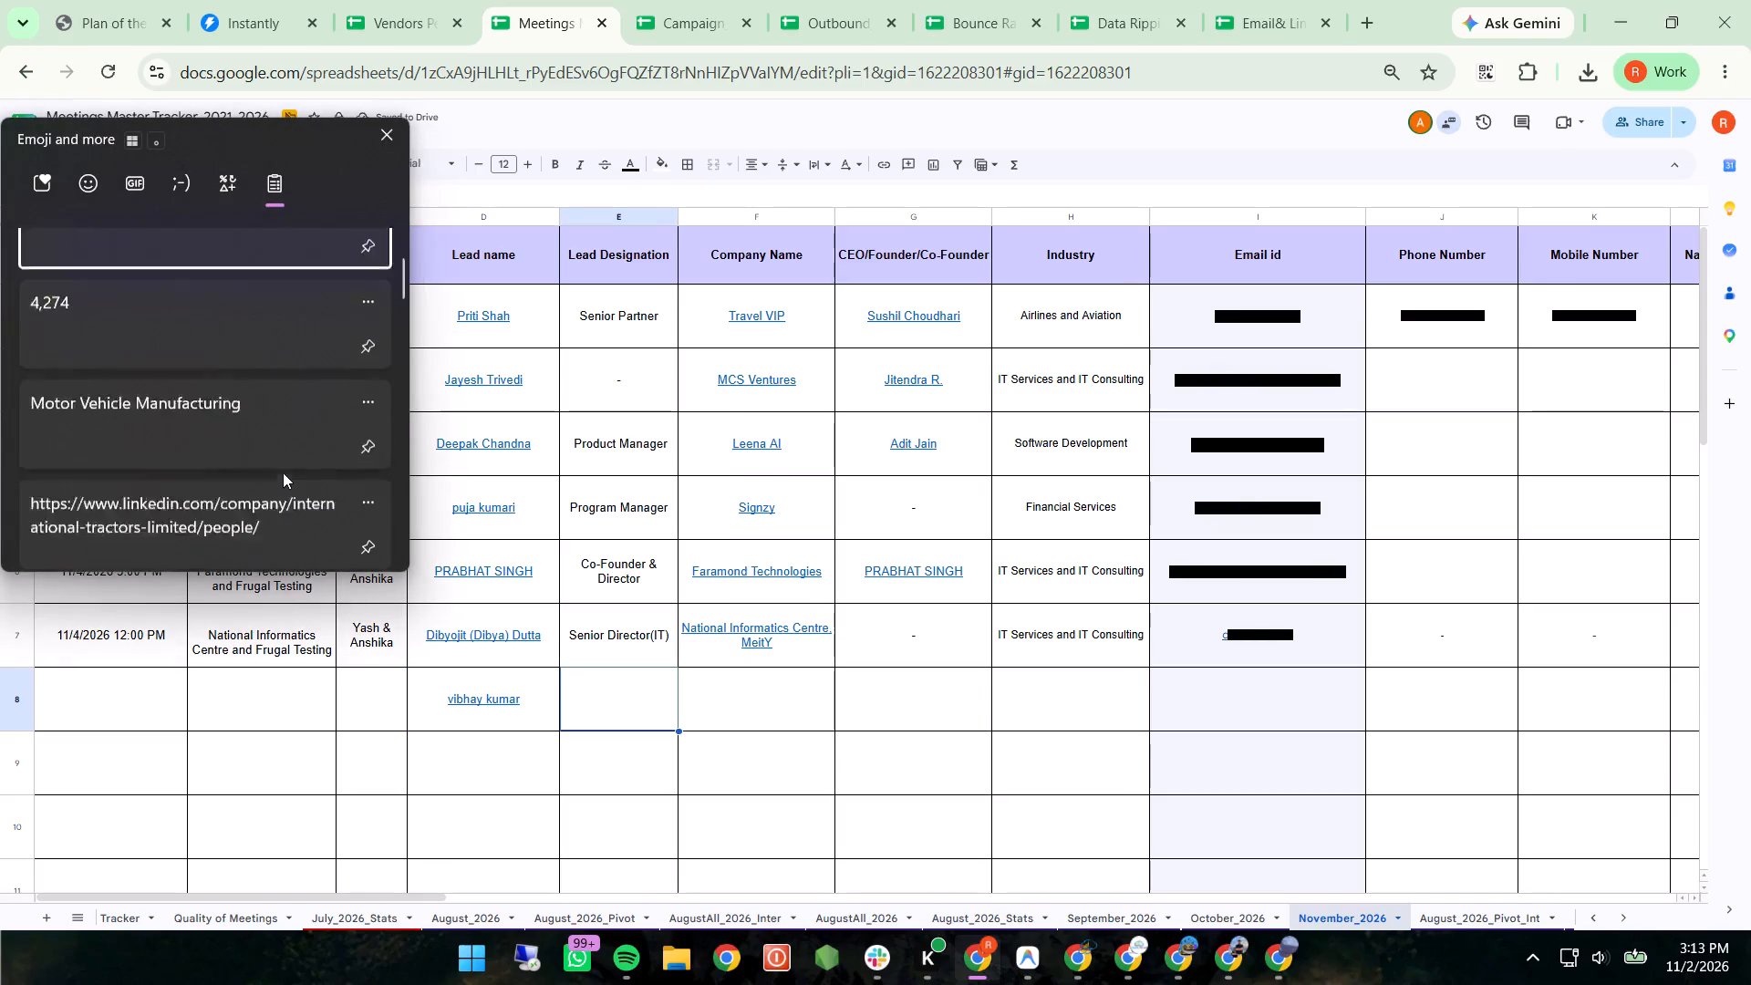
{"action": "scroll", "coordinate": [283, 472], "scroll_direction": "down", "scroll_amount": 2}
{"action": "left_click", "coordinate": [283, 472]}
{"action": "key", "text": "ctrl+v"}
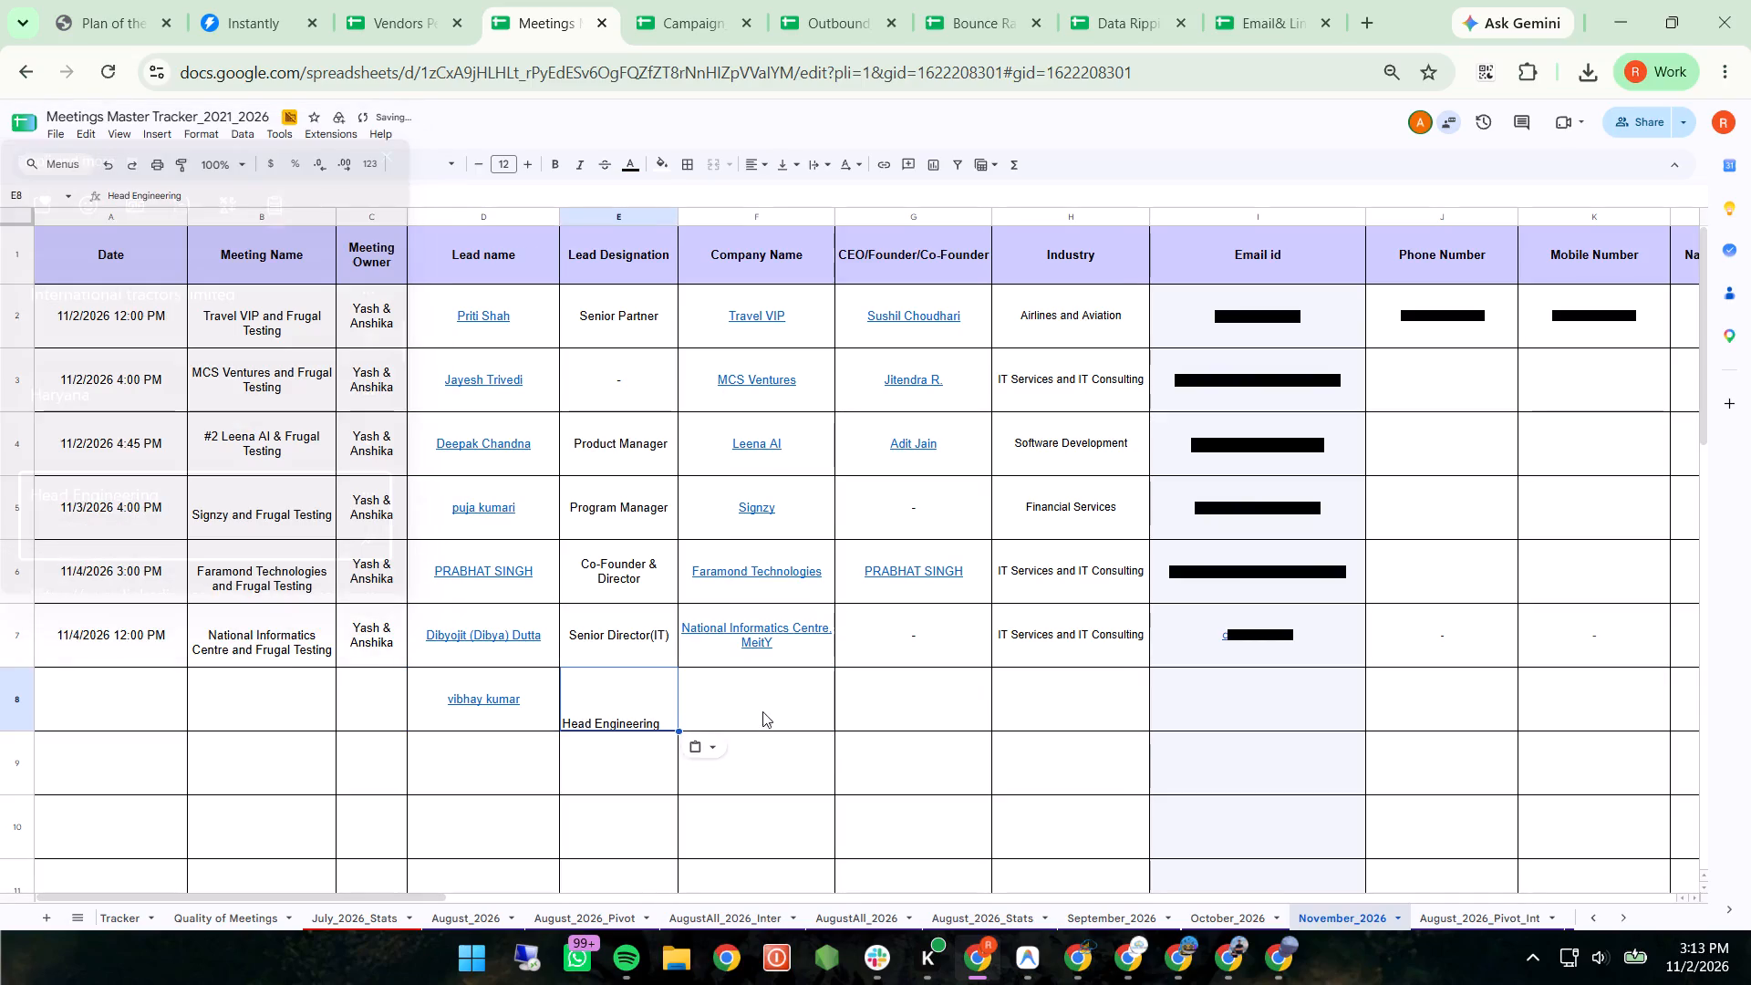
Insert "International tractors limited" in row 8's Company Name cell, linked to the company's copied LinkedIn people page address.
{"action": "left_click", "coordinate": [767, 709]}
{"action": "key", "text": "ctrl+k"}
{"action": "key", "text": "super+v"}
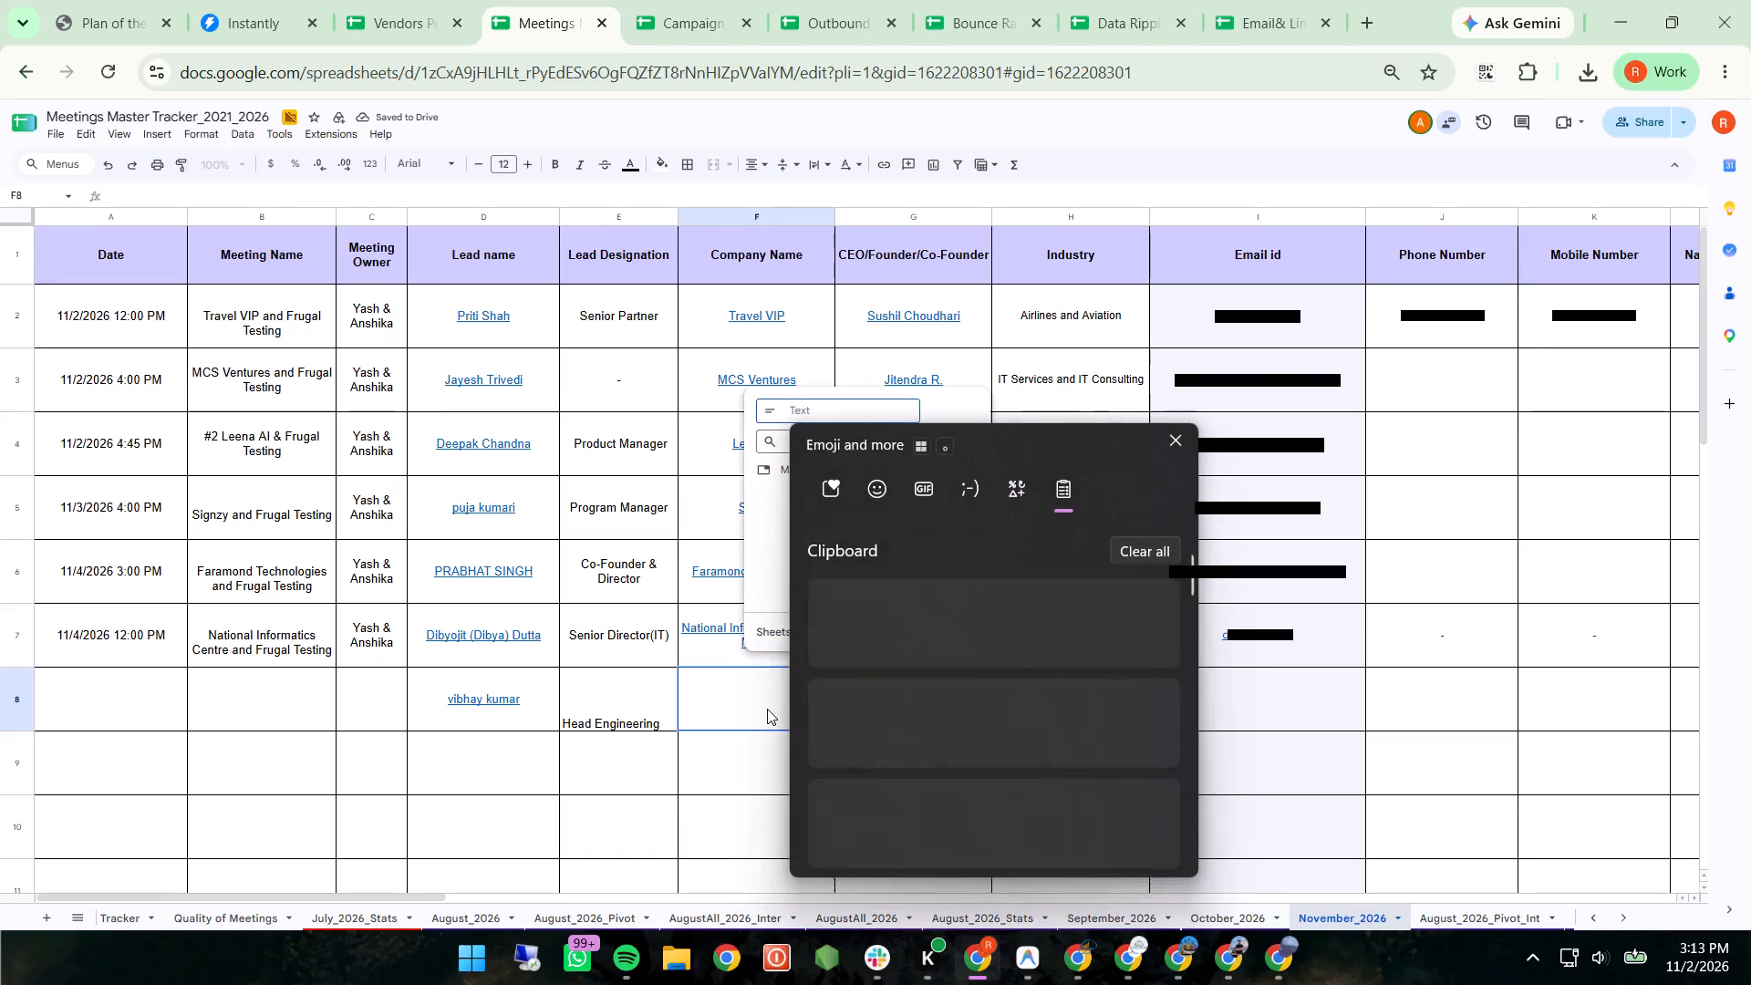
{"action": "scroll", "coordinate": [913, 759], "scroll_direction": "down", "scroll_amount": 3}
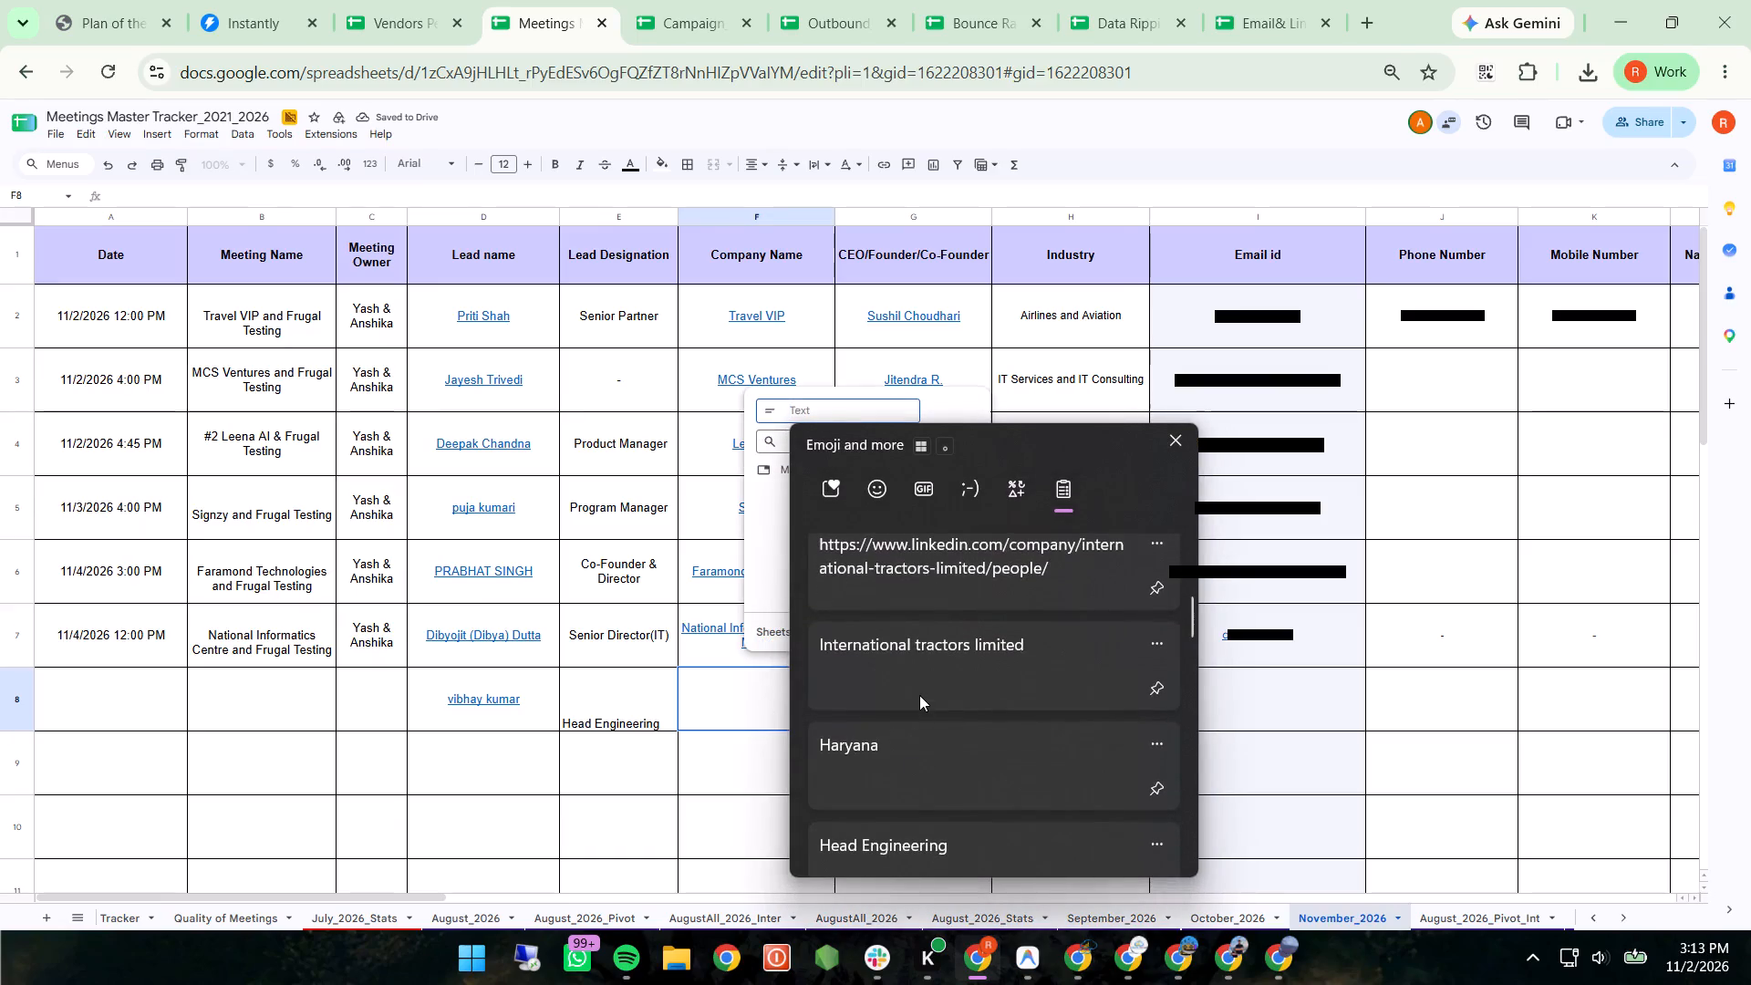
{"action": "left_click", "coordinate": [919, 695]}
{"action": "key", "text": "ctrl+v"}
{"action": "left_click", "coordinate": [829, 435]}
{"action": "key", "text": "super+v"}
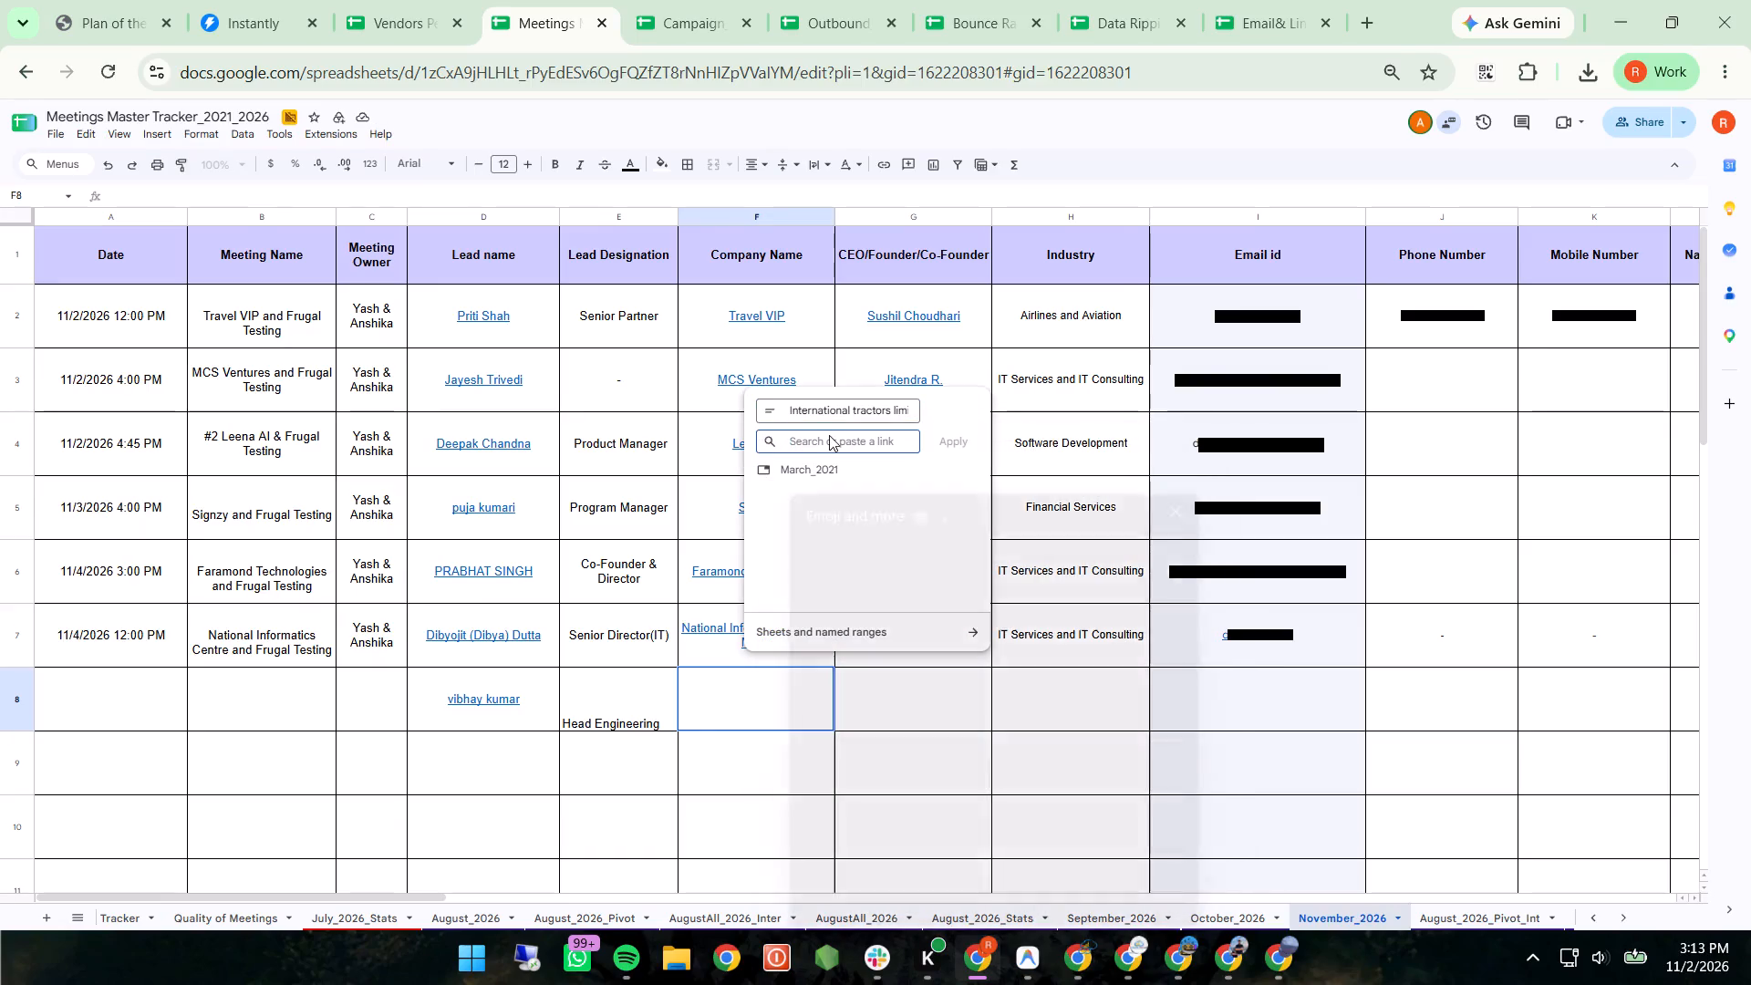
{"action": "scroll", "coordinate": [958, 696], "scroll_direction": "down", "scroll_amount": 2}
{"action": "left_click", "coordinate": [951, 661]}
{"action": "key", "text": "ctrl+v"}
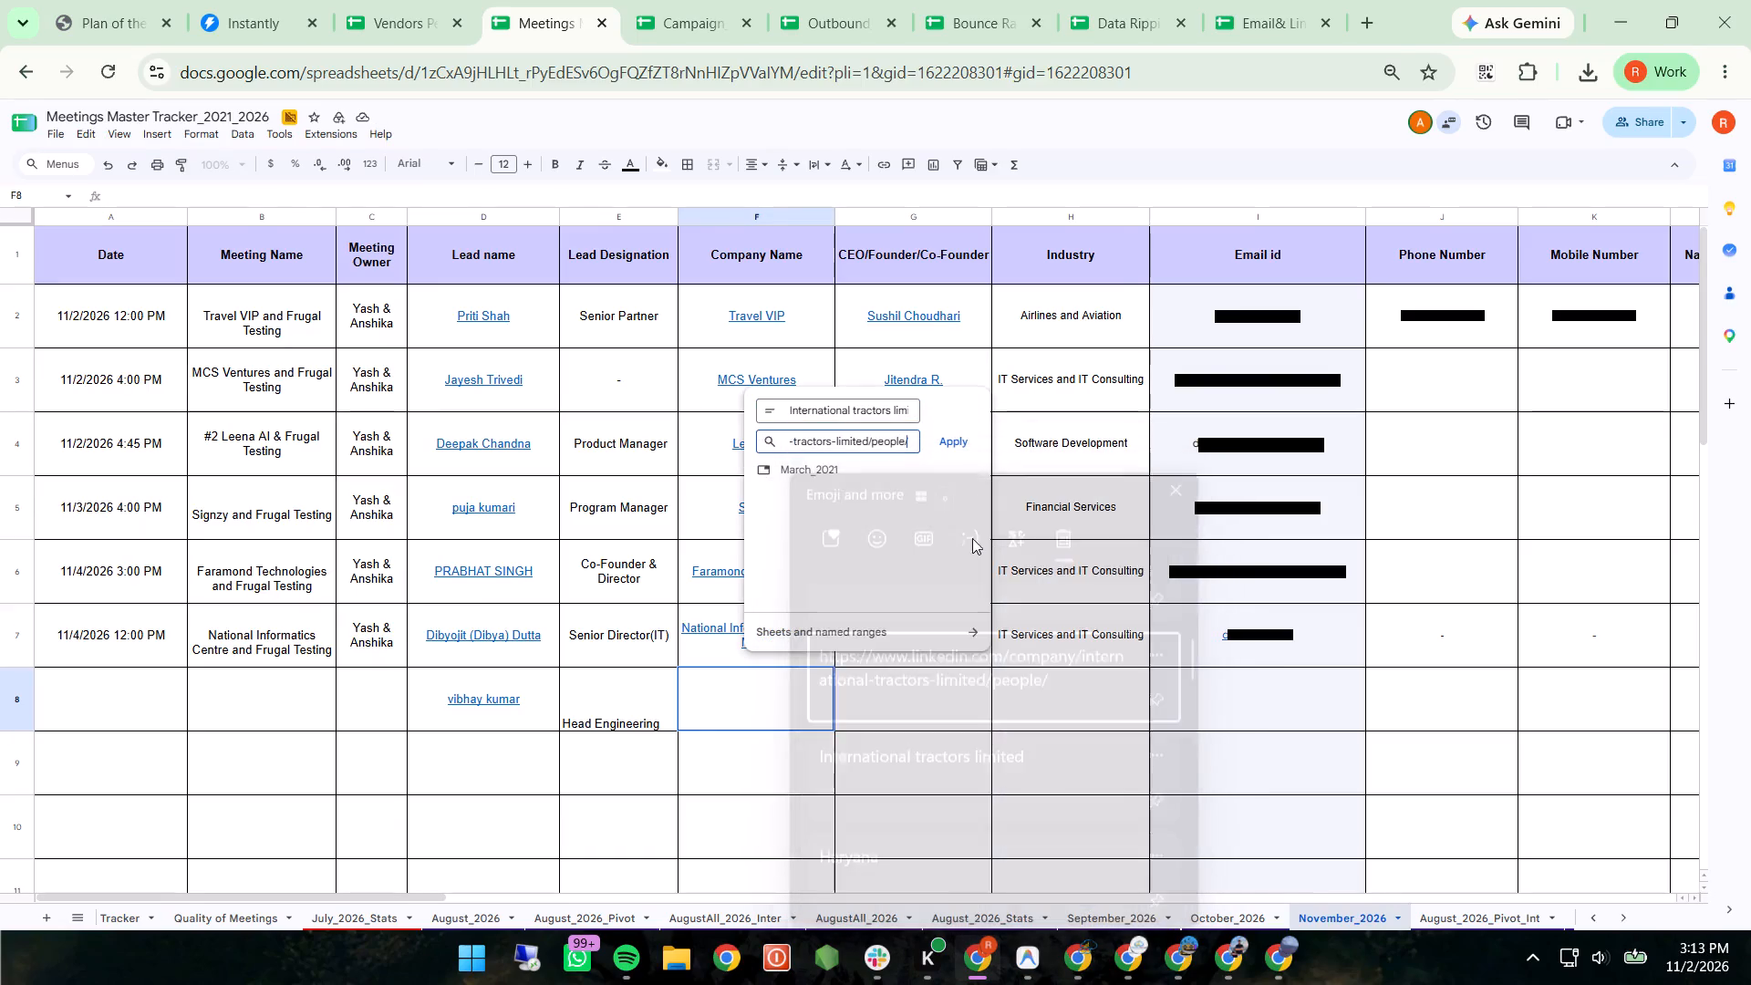
{"action": "left_click", "coordinate": [964, 450]}
Enter the copied industry "Motor Vehicle Manufacturing" in row 8's Industry cell.
{"action": "left_click", "coordinate": [1057, 685]}
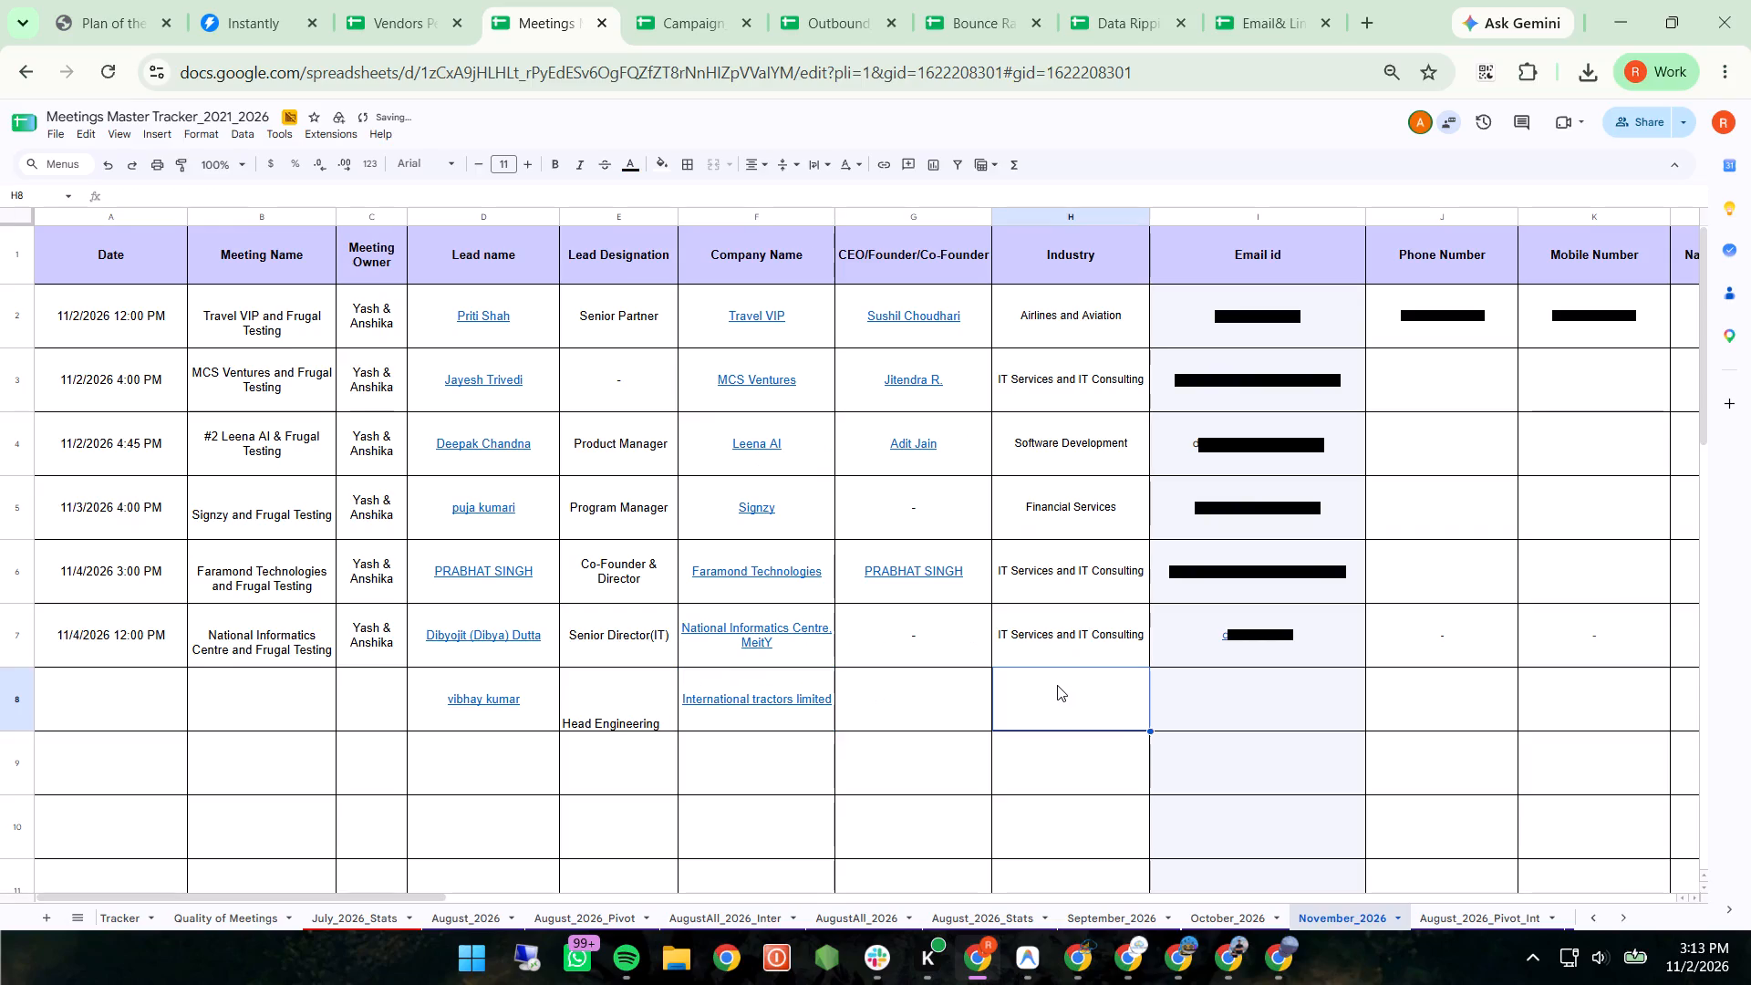
{"action": "key", "text": "super+v"}
{"action": "scroll", "coordinate": [117, 445], "scroll_direction": "down", "scroll_amount": 1}
{"action": "left_click", "coordinate": [117, 445]}
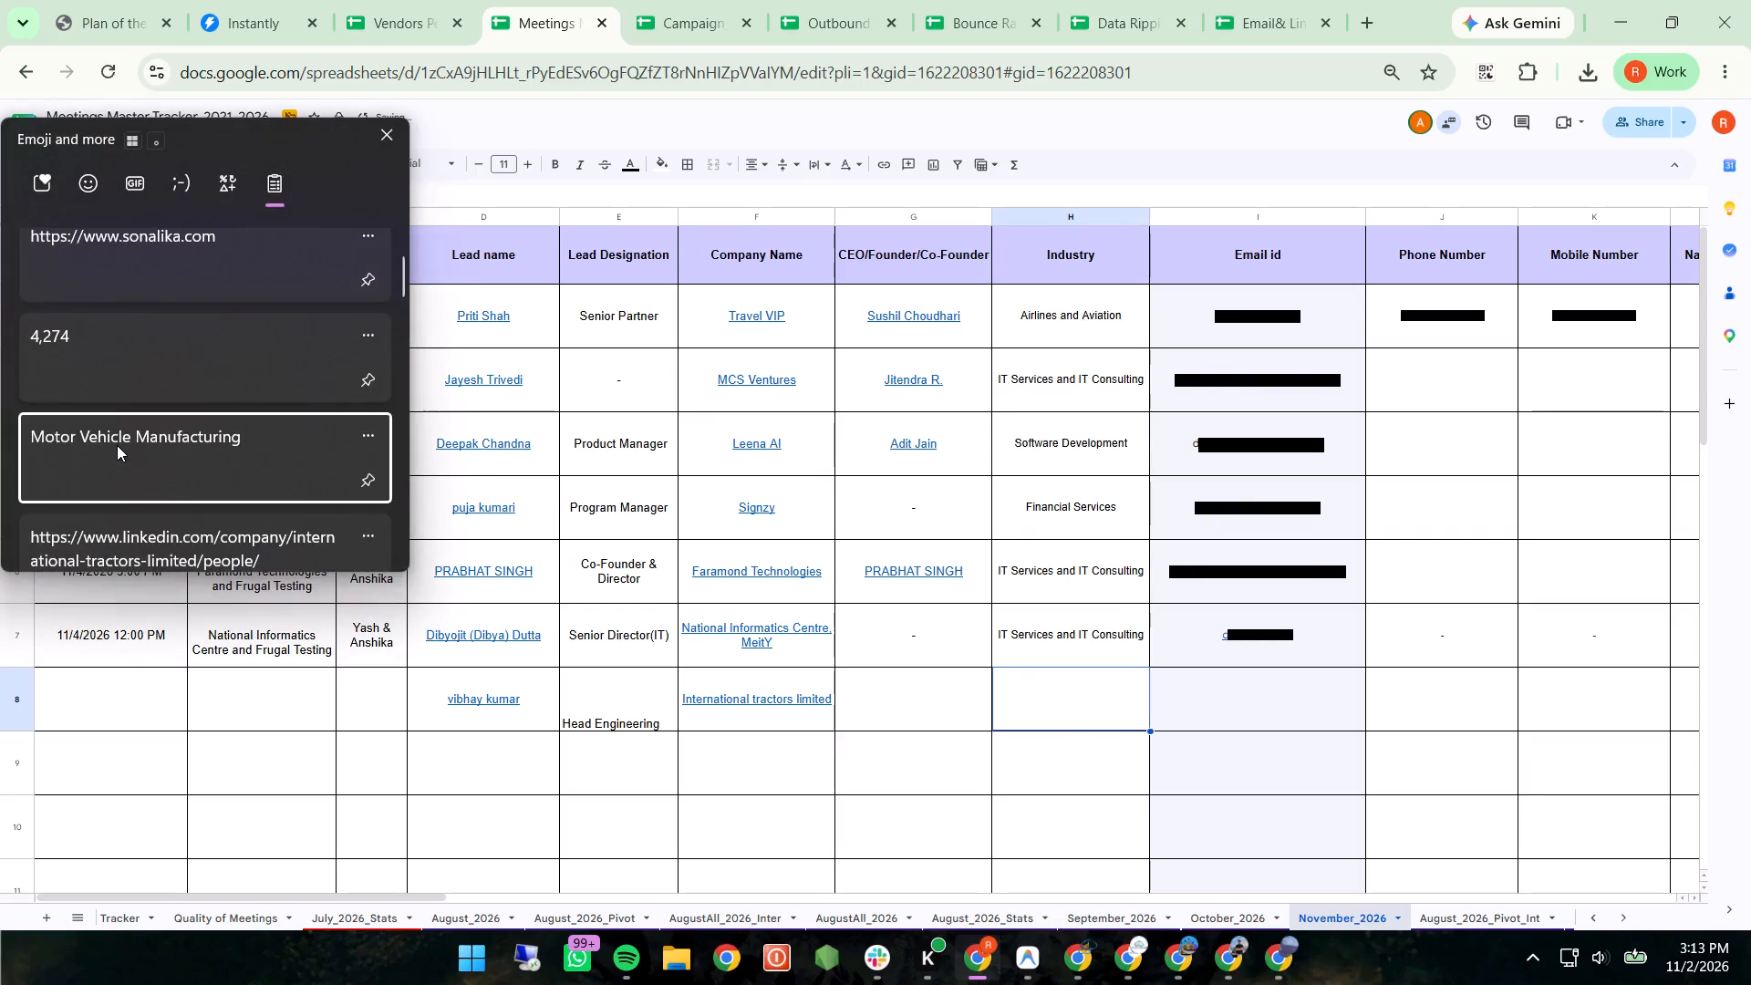
{"action": "key", "text": "ctrl+v"}
Enter the lead's copied email address in row 8's Email id cell.
{"action": "left_click", "coordinate": [1210, 702]}
{"action": "key", "text": "super+v"}
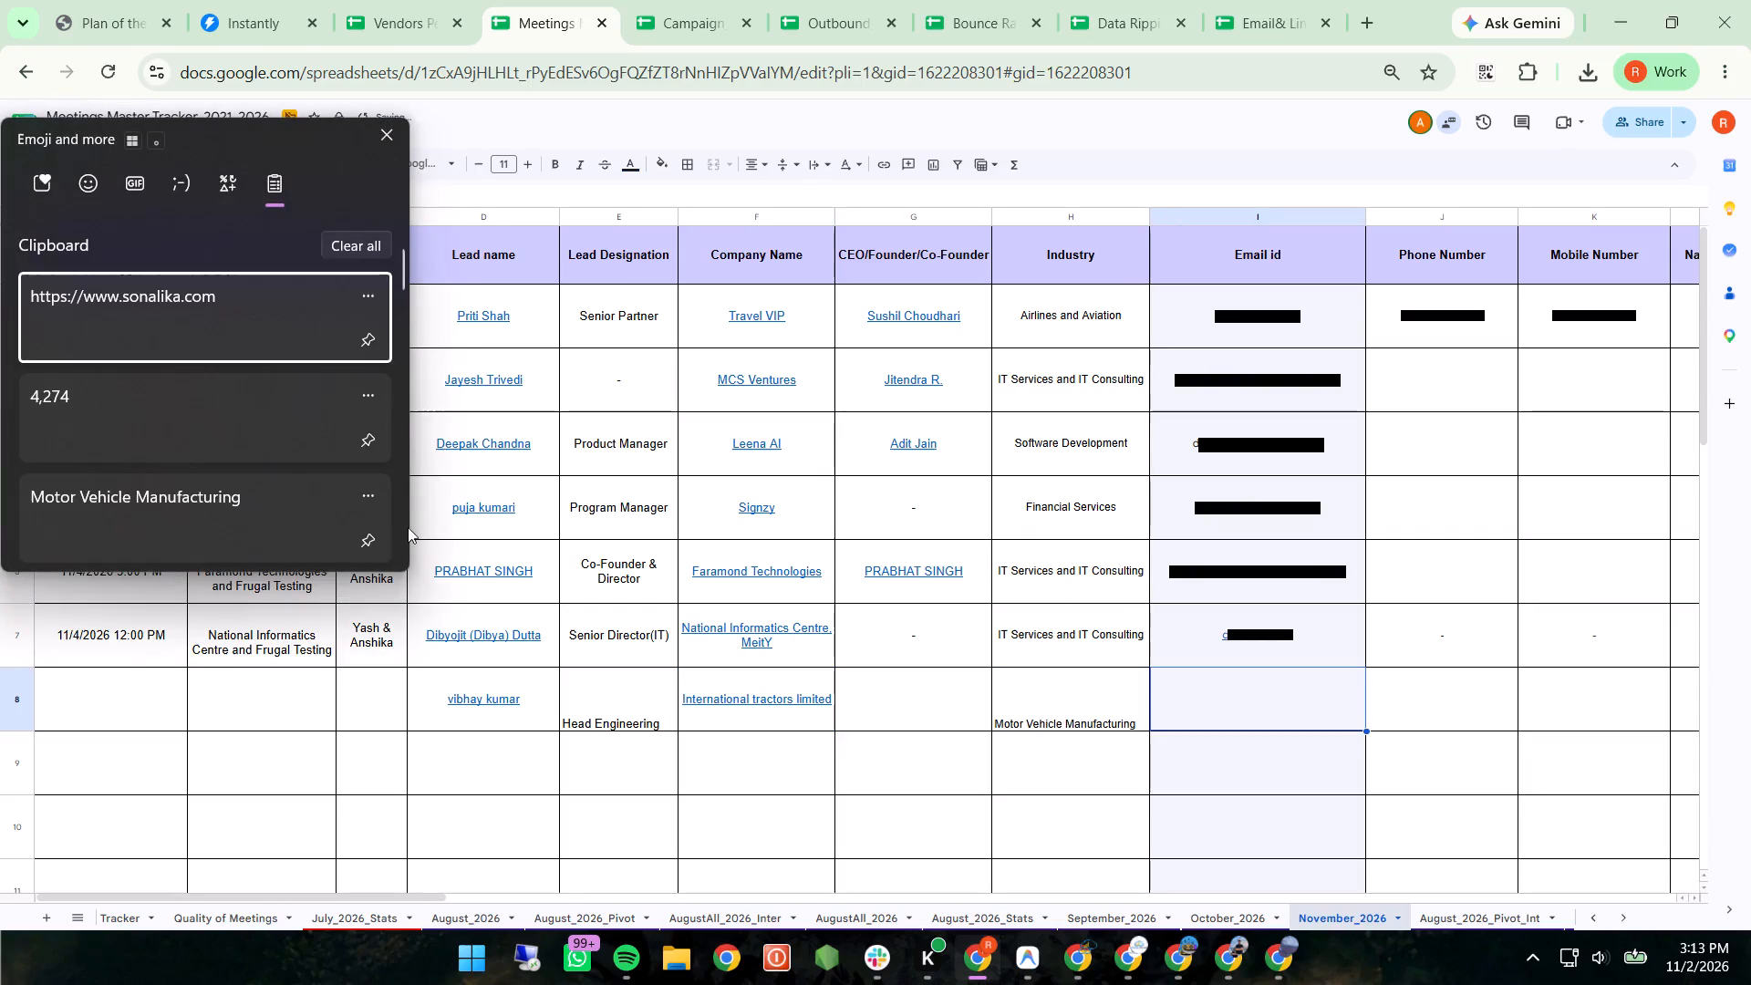
{"action": "scroll", "coordinate": [233, 524], "scroll_direction": "down", "scroll_amount": 3}
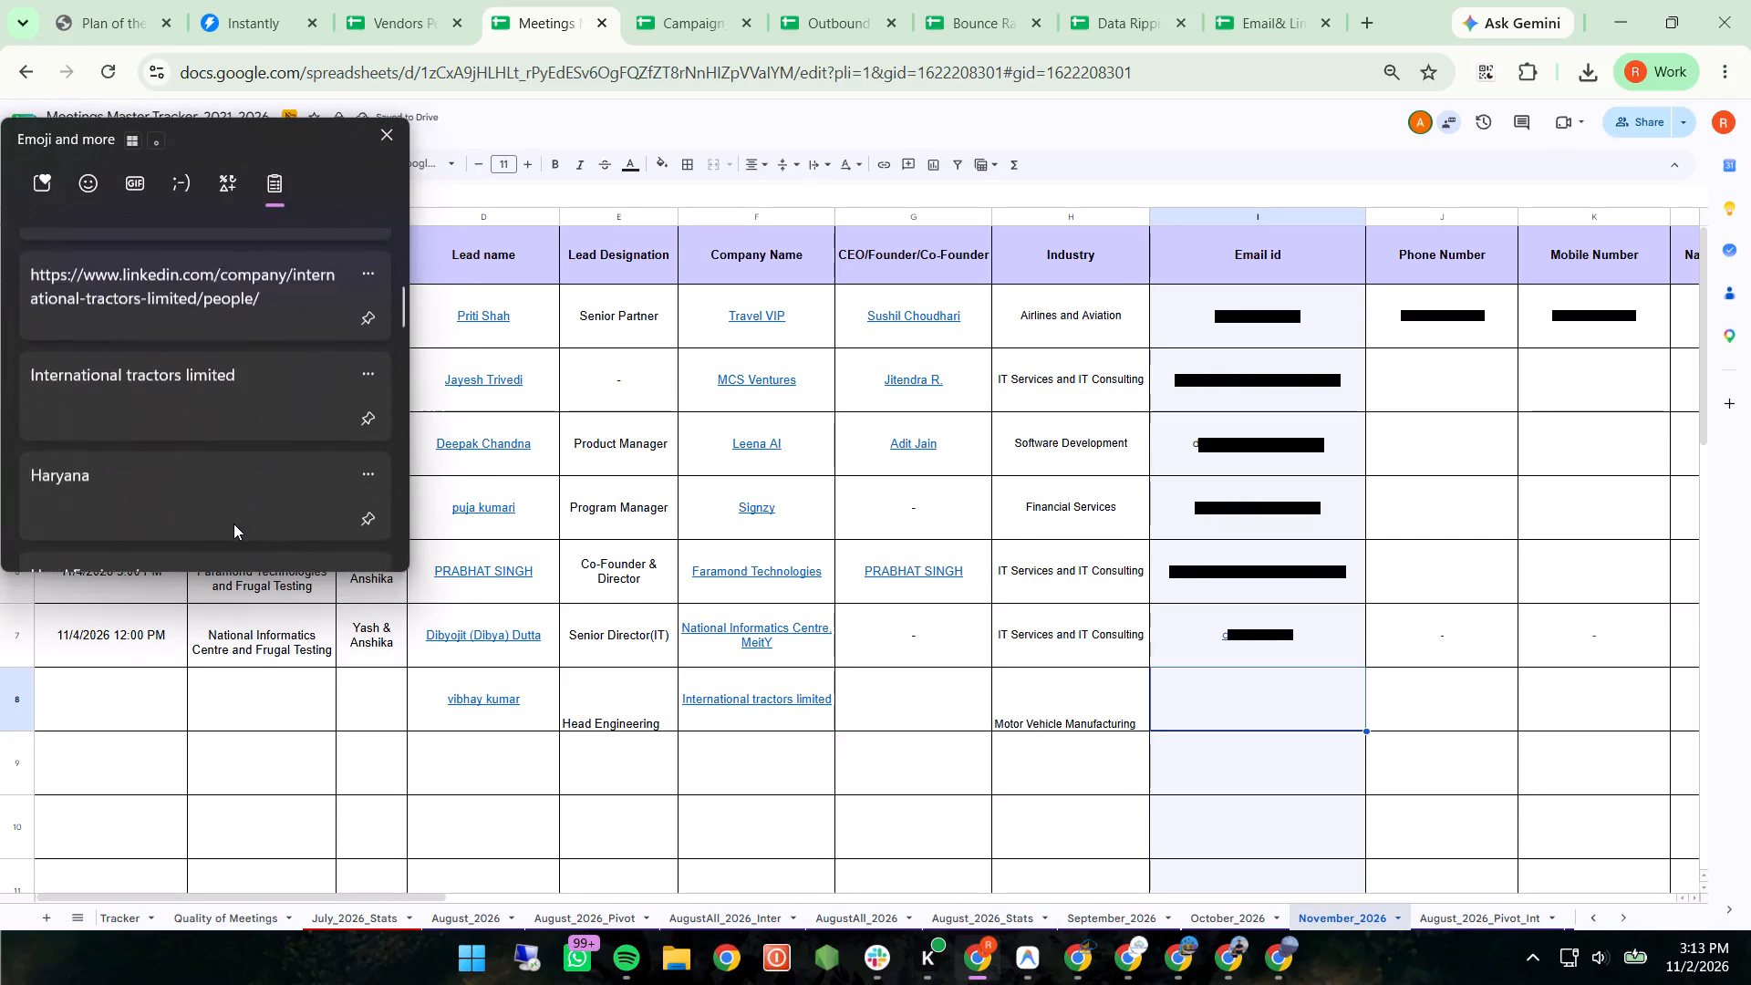
{"action": "scroll", "coordinate": [233, 524], "scroll_direction": "down", "scroll_amount": 3}
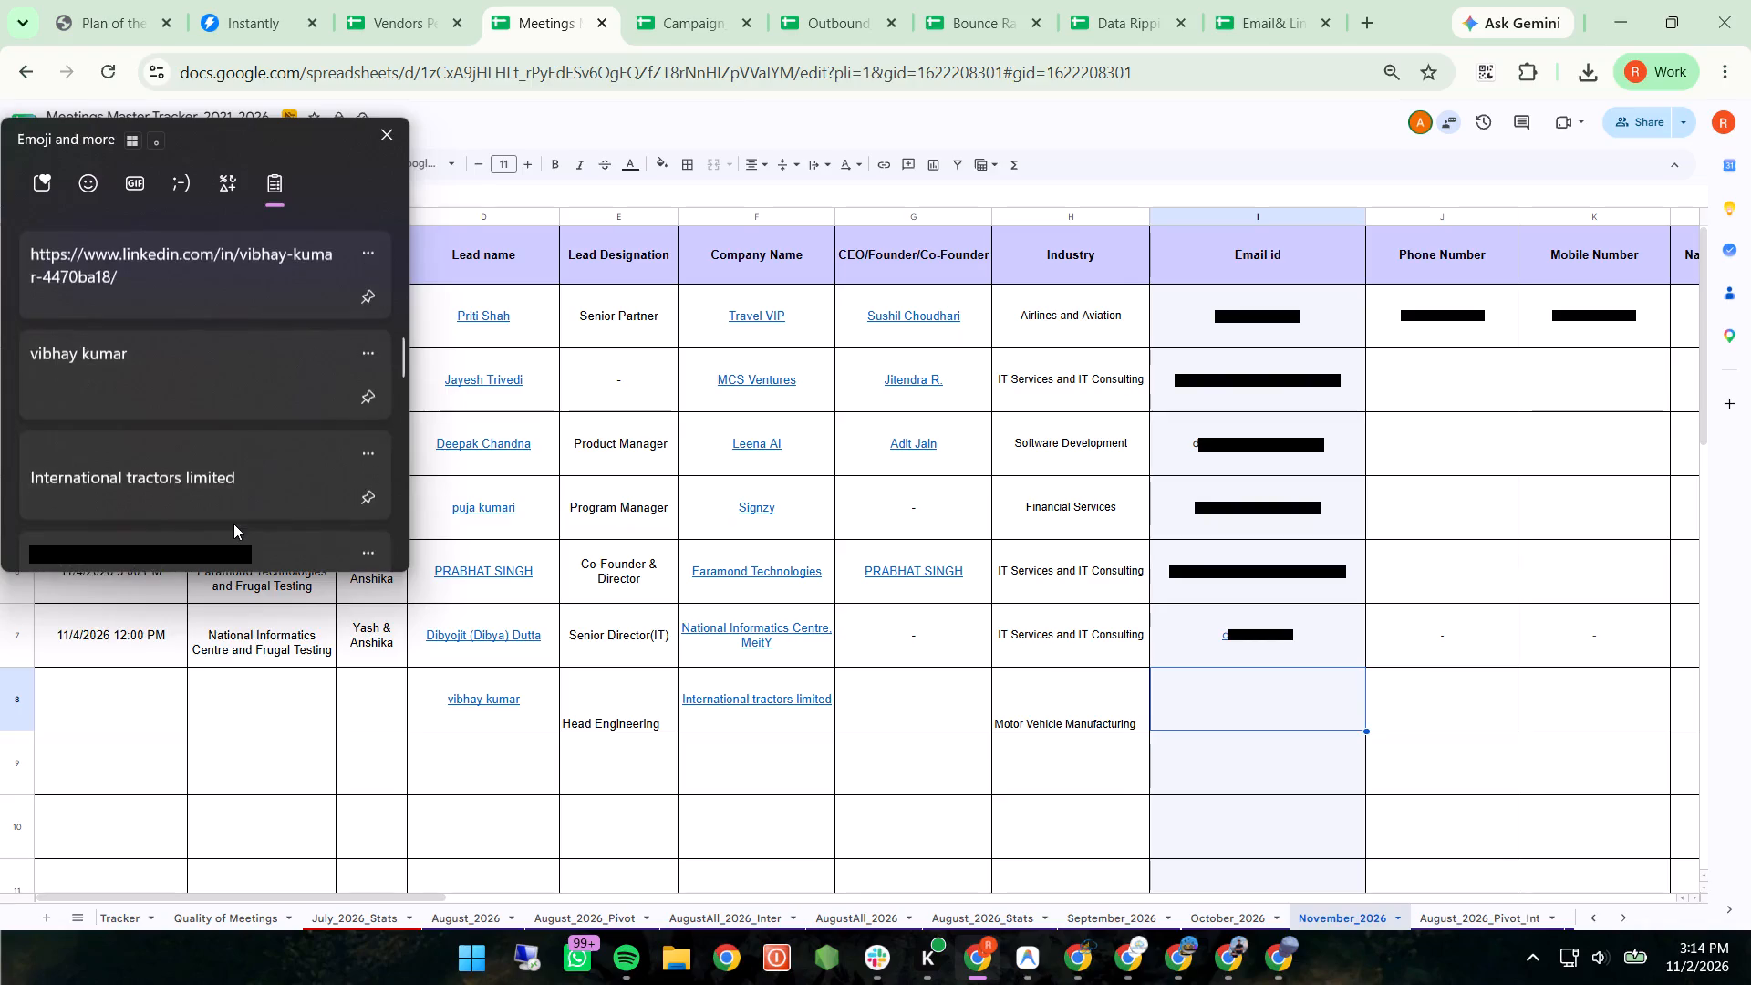
{"action": "scroll", "coordinate": [233, 524], "scroll_direction": "down", "scroll_amount": 1}
{"action": "left_click", "coordinate": [224, 481]}
{"action": "key", "text": "ctrl+v"}
Copy row 7's National, Intl and Sources values (National ticked, Intl unticked, Email outbound) into row 8.
{"action": "scroll", "coordinate": [580, 623], "scroll_direction": "left", "scroll_amount": 3}
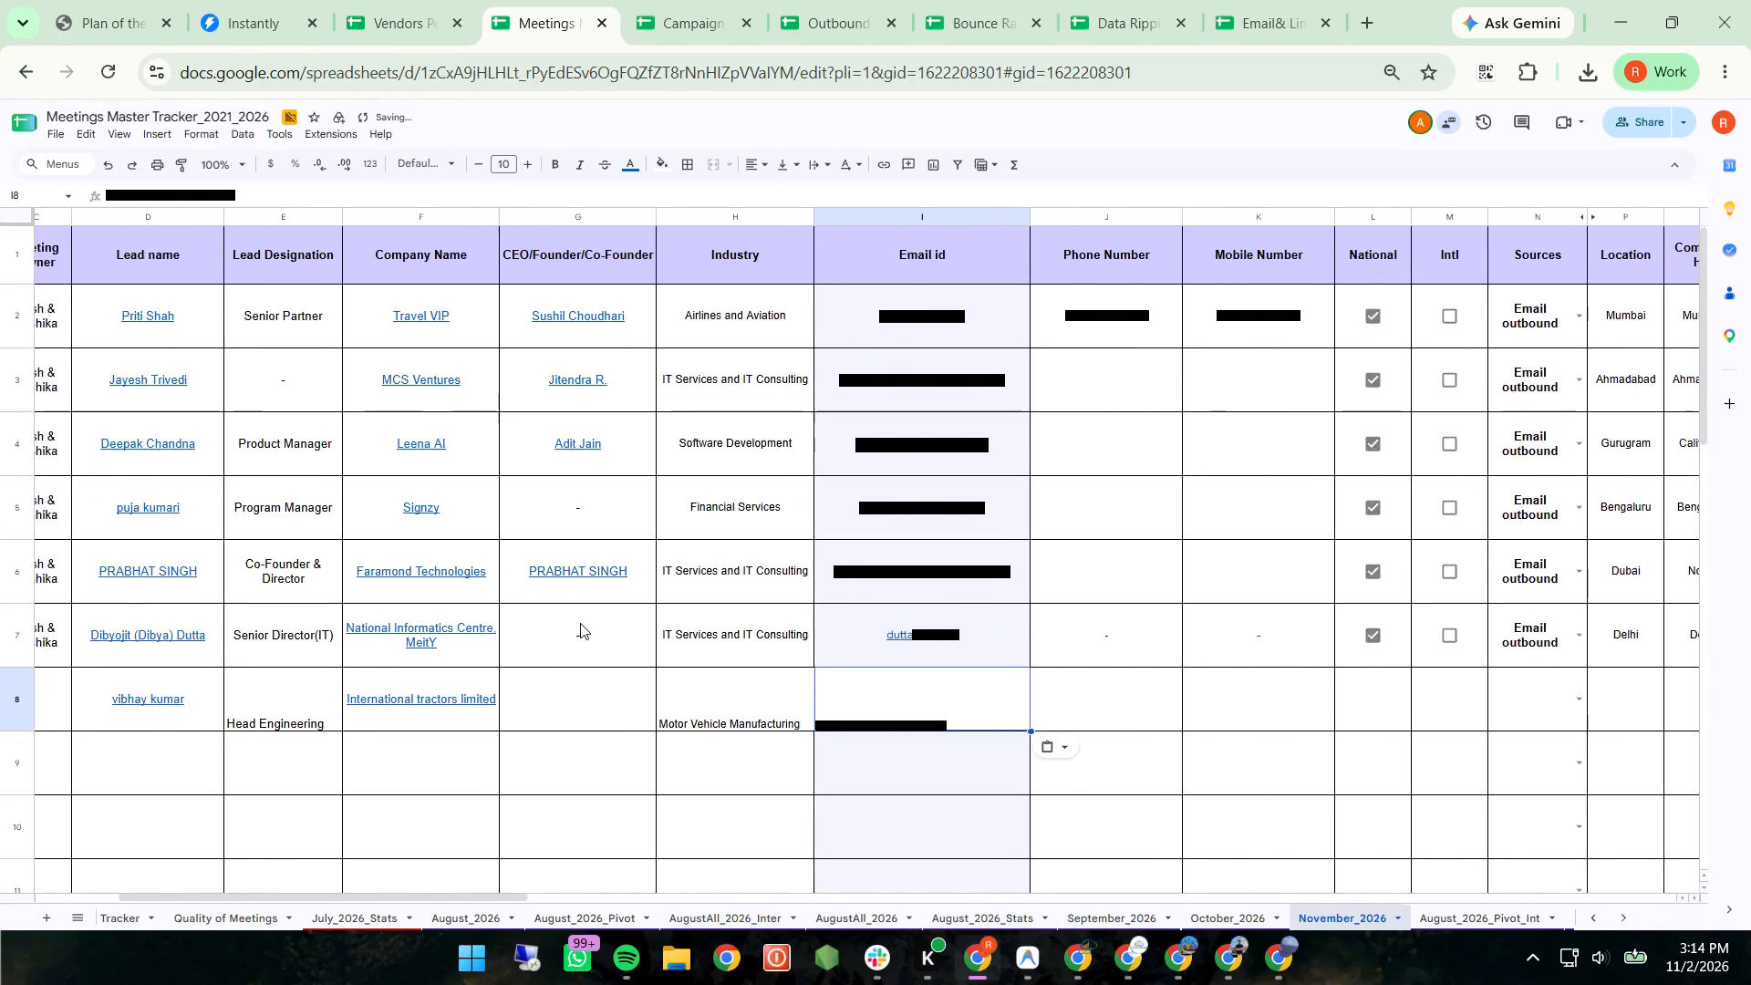
{"action": "scroll", "coordinate": [580, 623], "scroll_direction": "left", "scroll_amount": 2}
{"action": "left_click", "coordinate": [949, 644]}
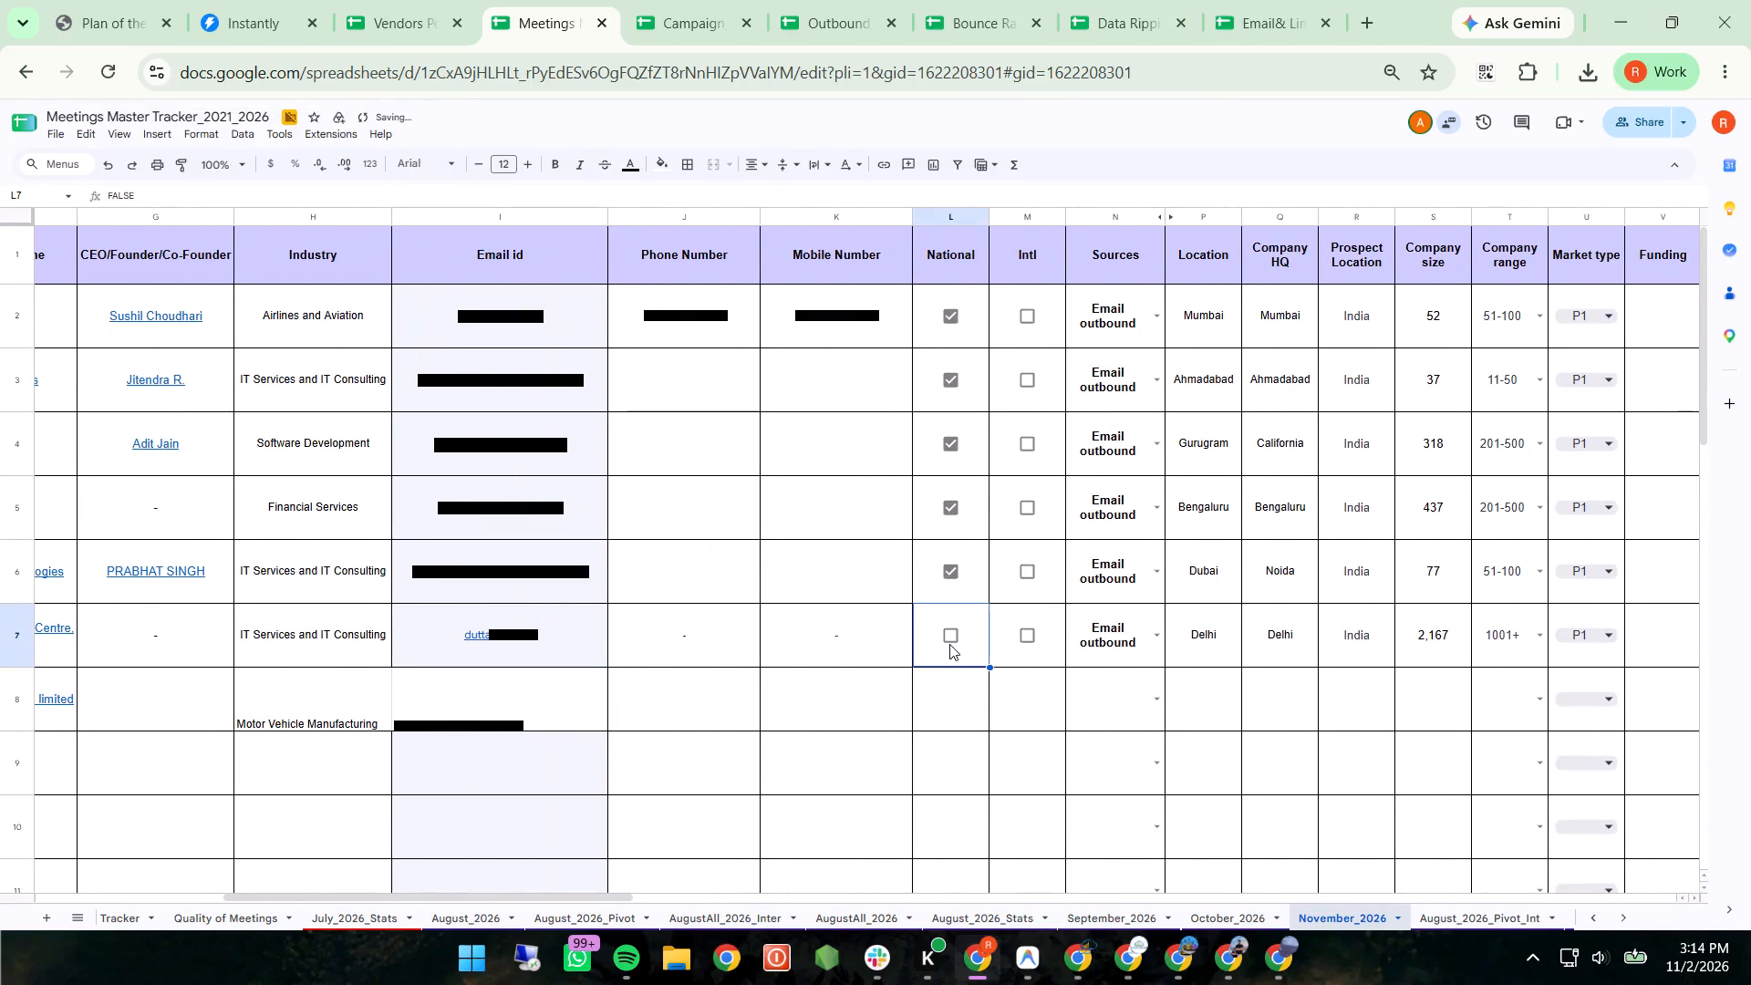
{"action": "left_click", "coordinate": [949, 644]}
{"action": "key", "text": "shift+Right"}
{"action": "key", "text": "shift+Right"}
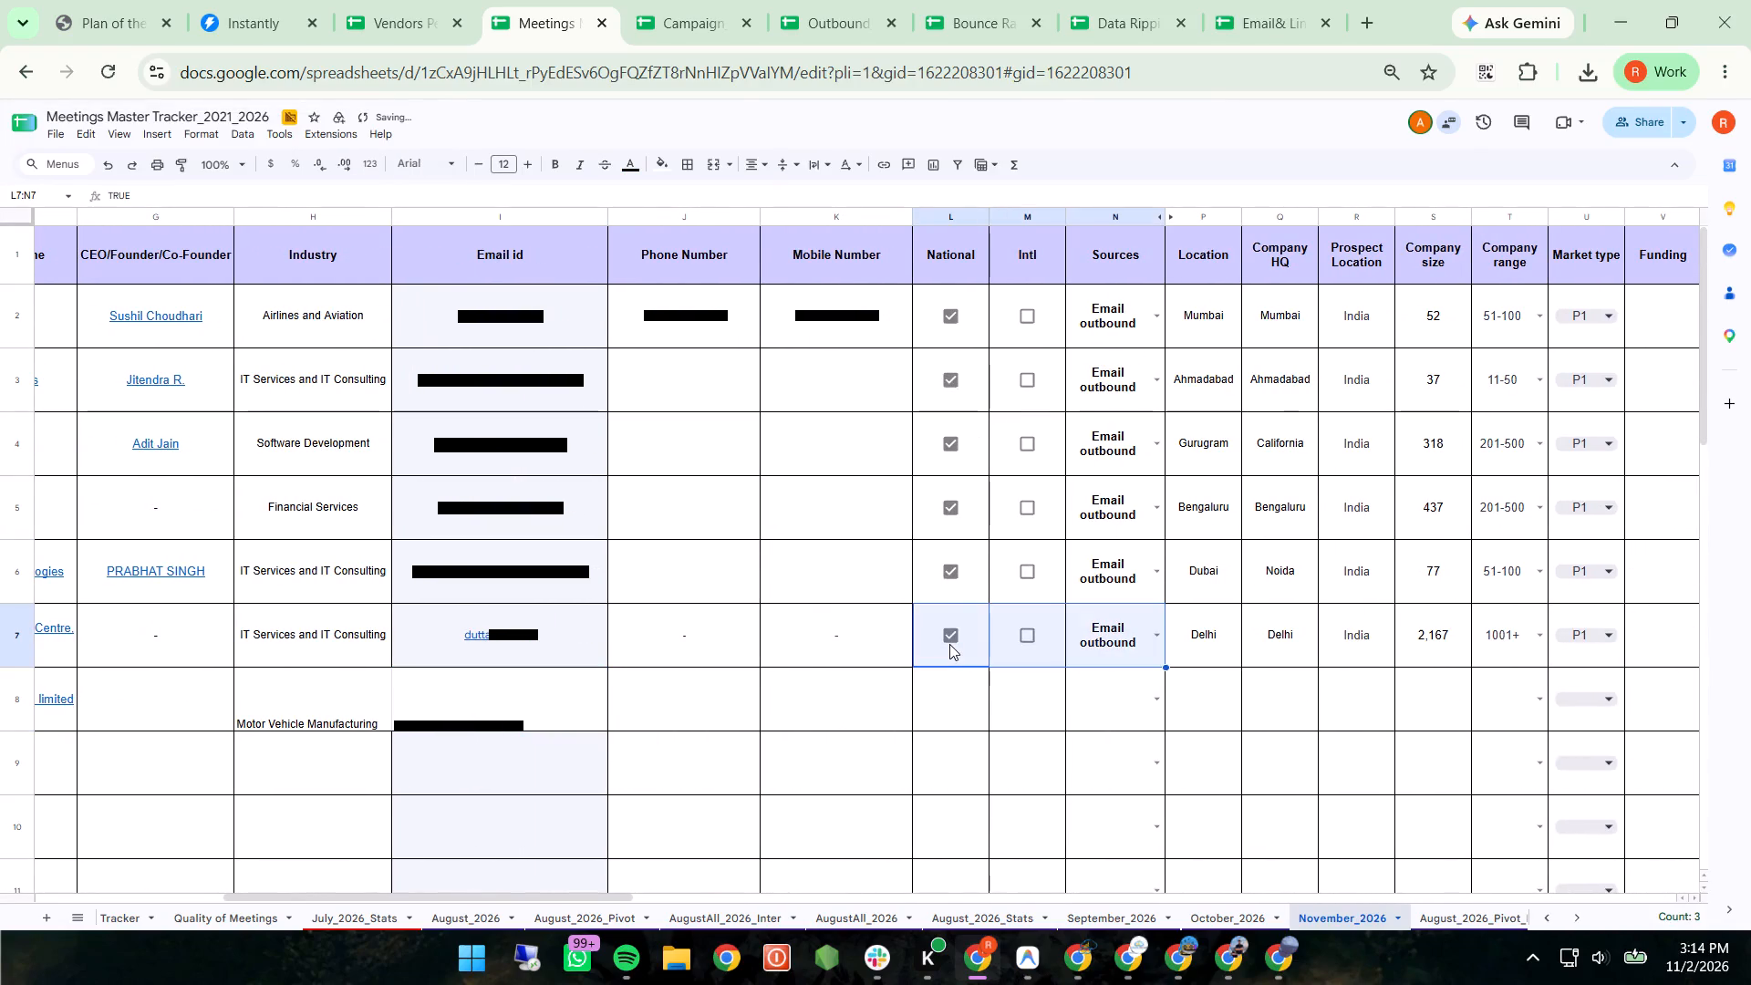
{"action": "key", "text": "ctrl+c"}
{"action": "key", "text": "Down"}
{"action": "key", "text": "ctrl+v"}
Enter the copied location "Haryana" in row 8's Location and Company HQ cells.
{"action": "scroll", "coordinate": [949, 644], "scroll_direction": "left", "scroll_amount": 2}
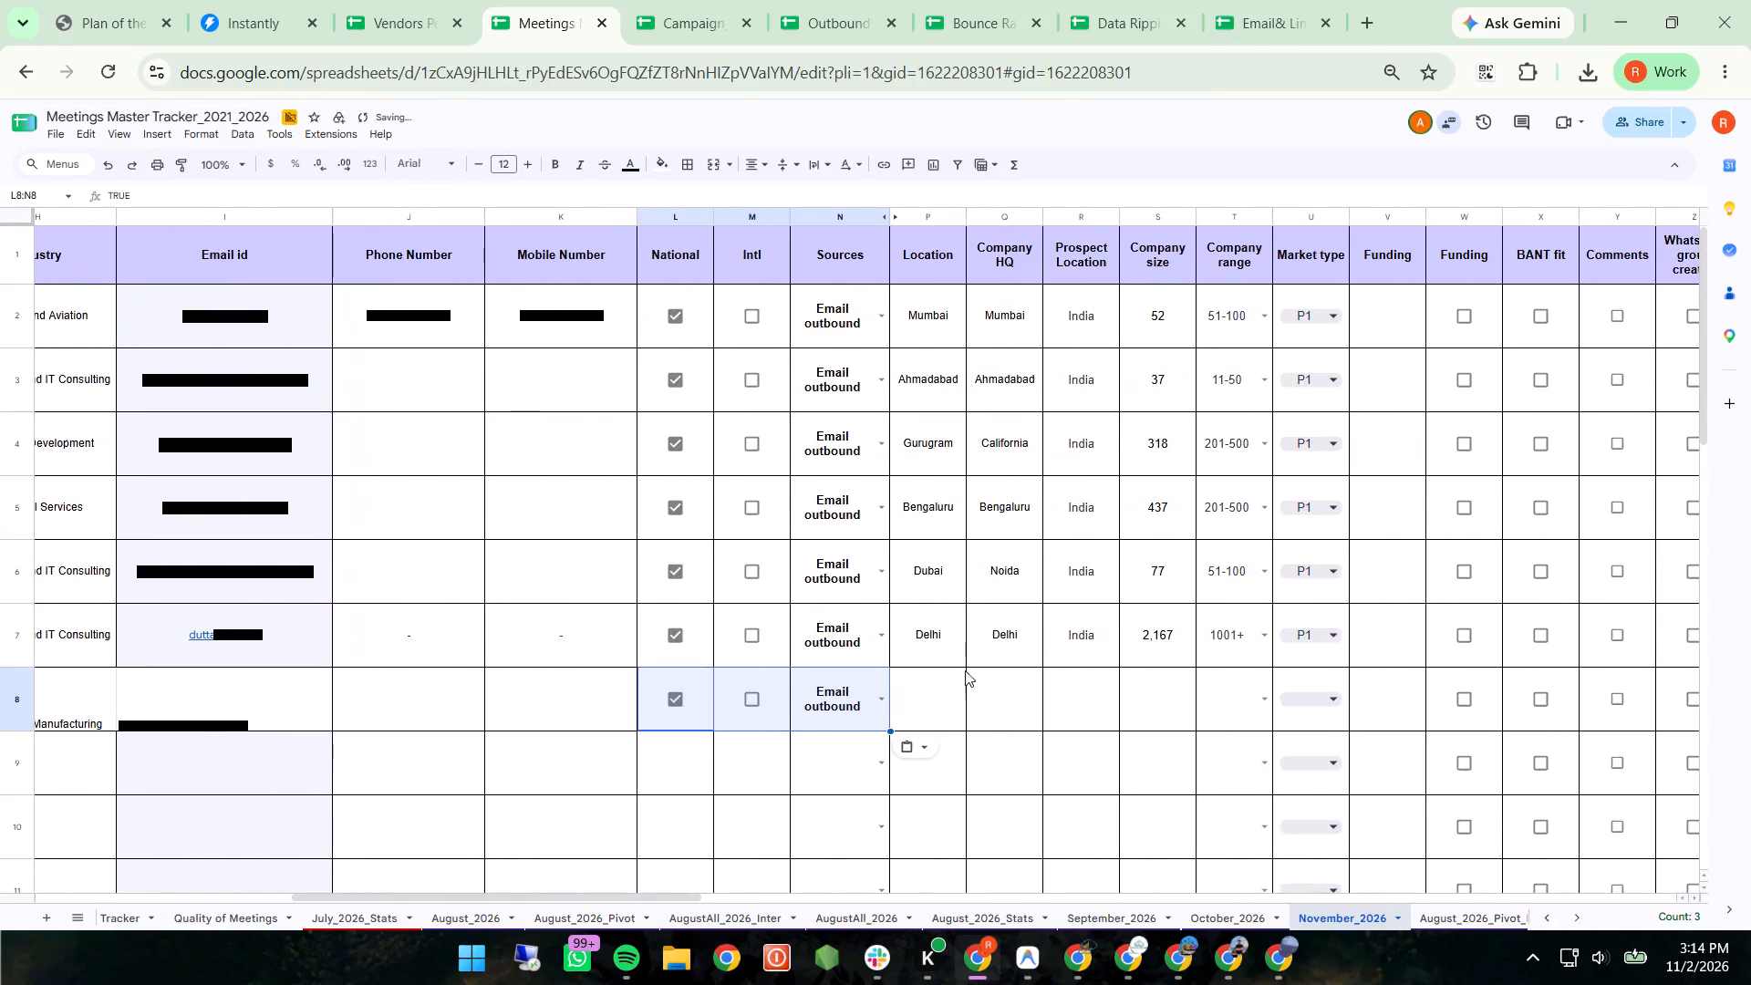
{"action": "left_click", "coordinate": [946, 689]}
{"action": "key", "text": "super+v"}
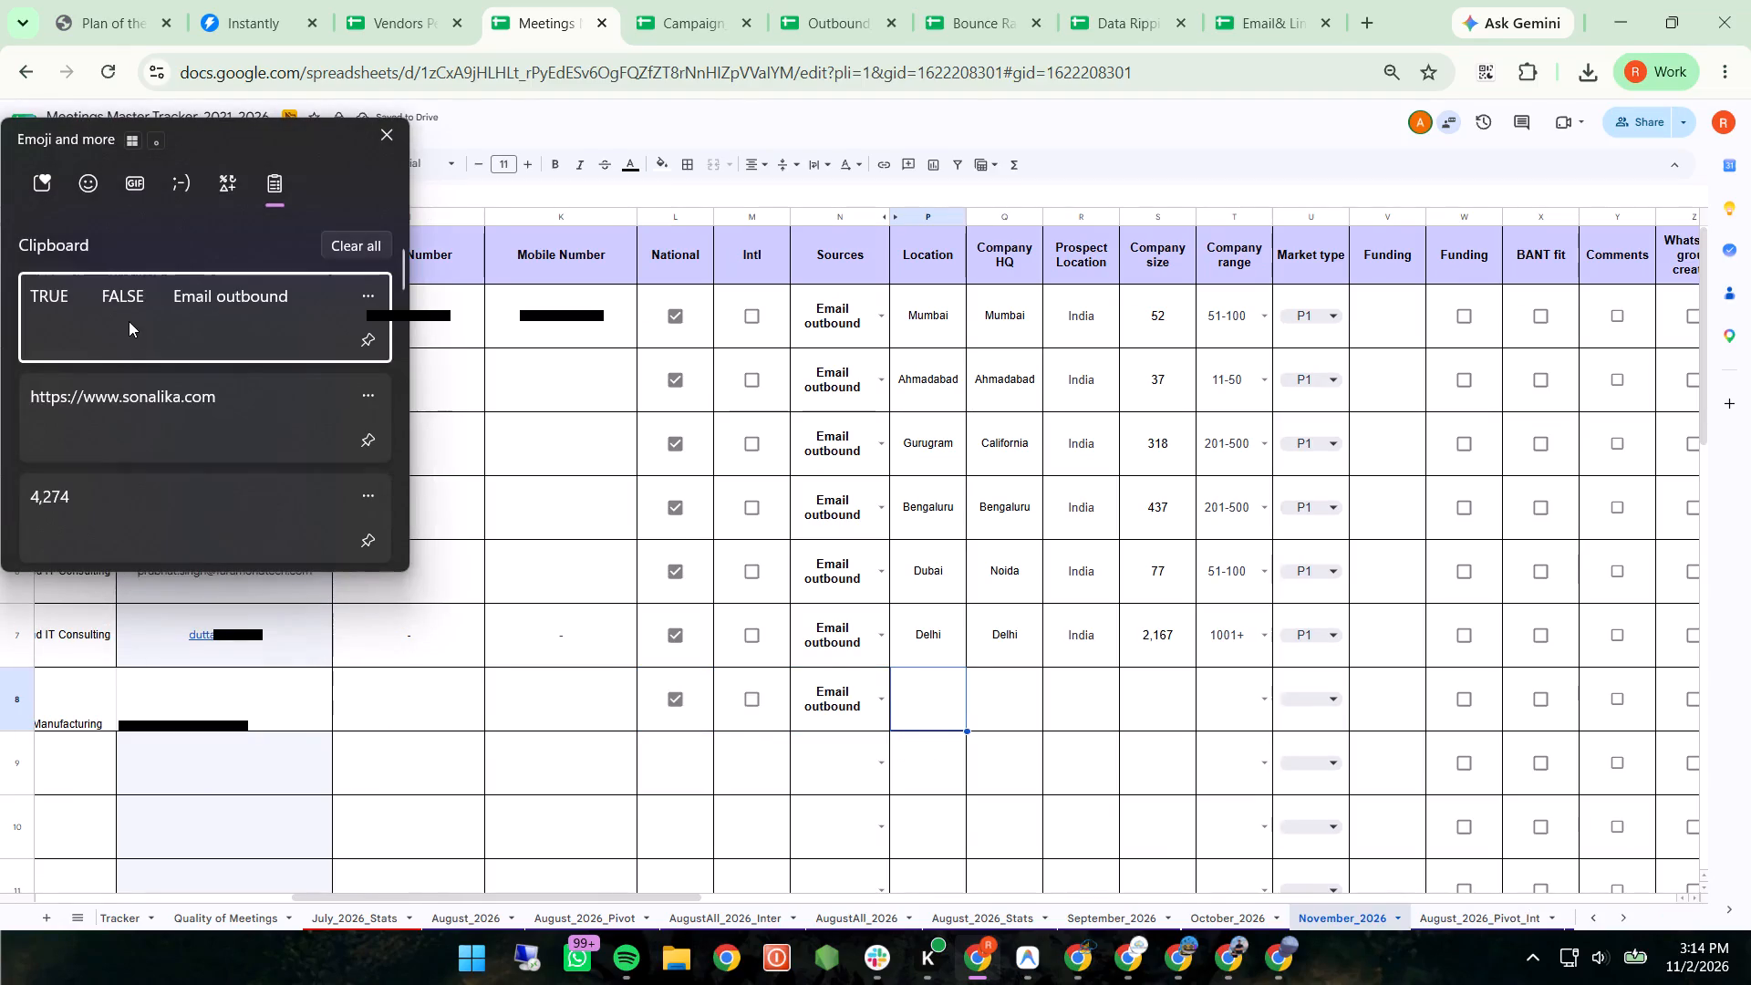
{"action": "scroll", "coordinate": [152, 385], "scroll_direction": "down", "scroll_amount": 3}
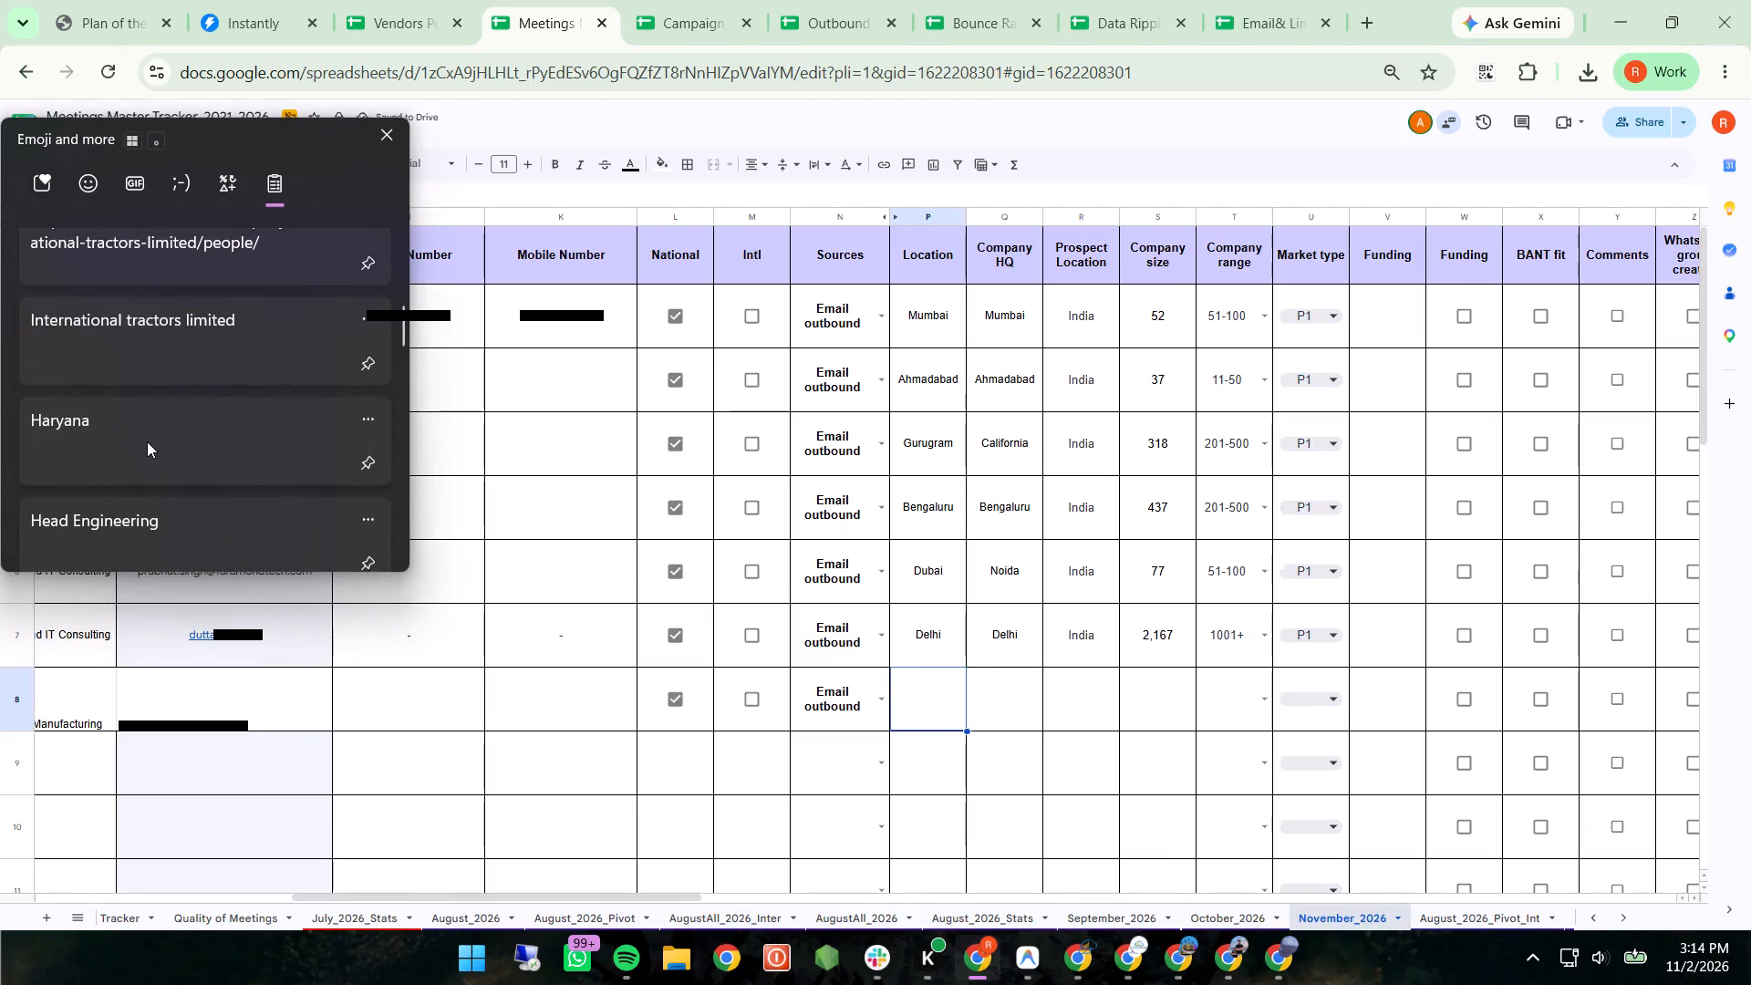
{"action": "left_click", "coordinate": [147, 441]}
{"action": "key", "text": "ctrl+v"}
{"action": "key", "text": "ctrl+c"}
{"action": "key", "text": "Right"}
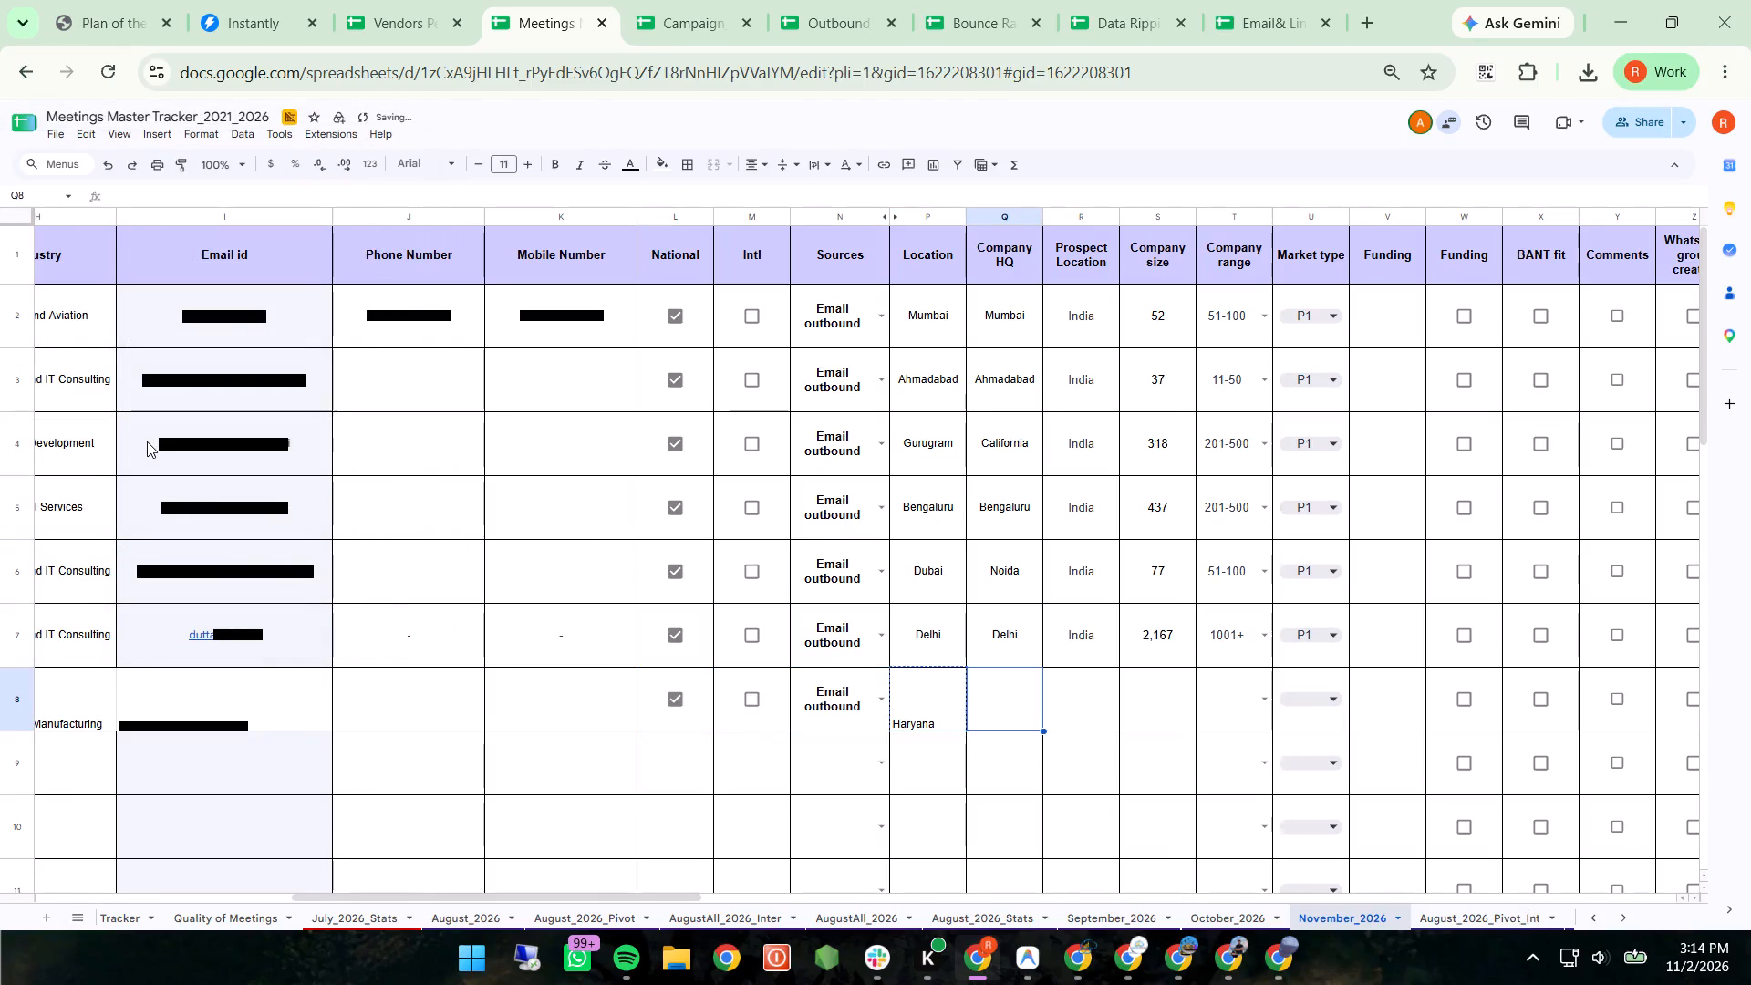
{"action": "key", "text": "ctrl+v"}
Copy the Prospect Location "India" from row 7 into row 8.
{"action": "key", "text": "Right"}
{"action": "key", "text": "super+v"}
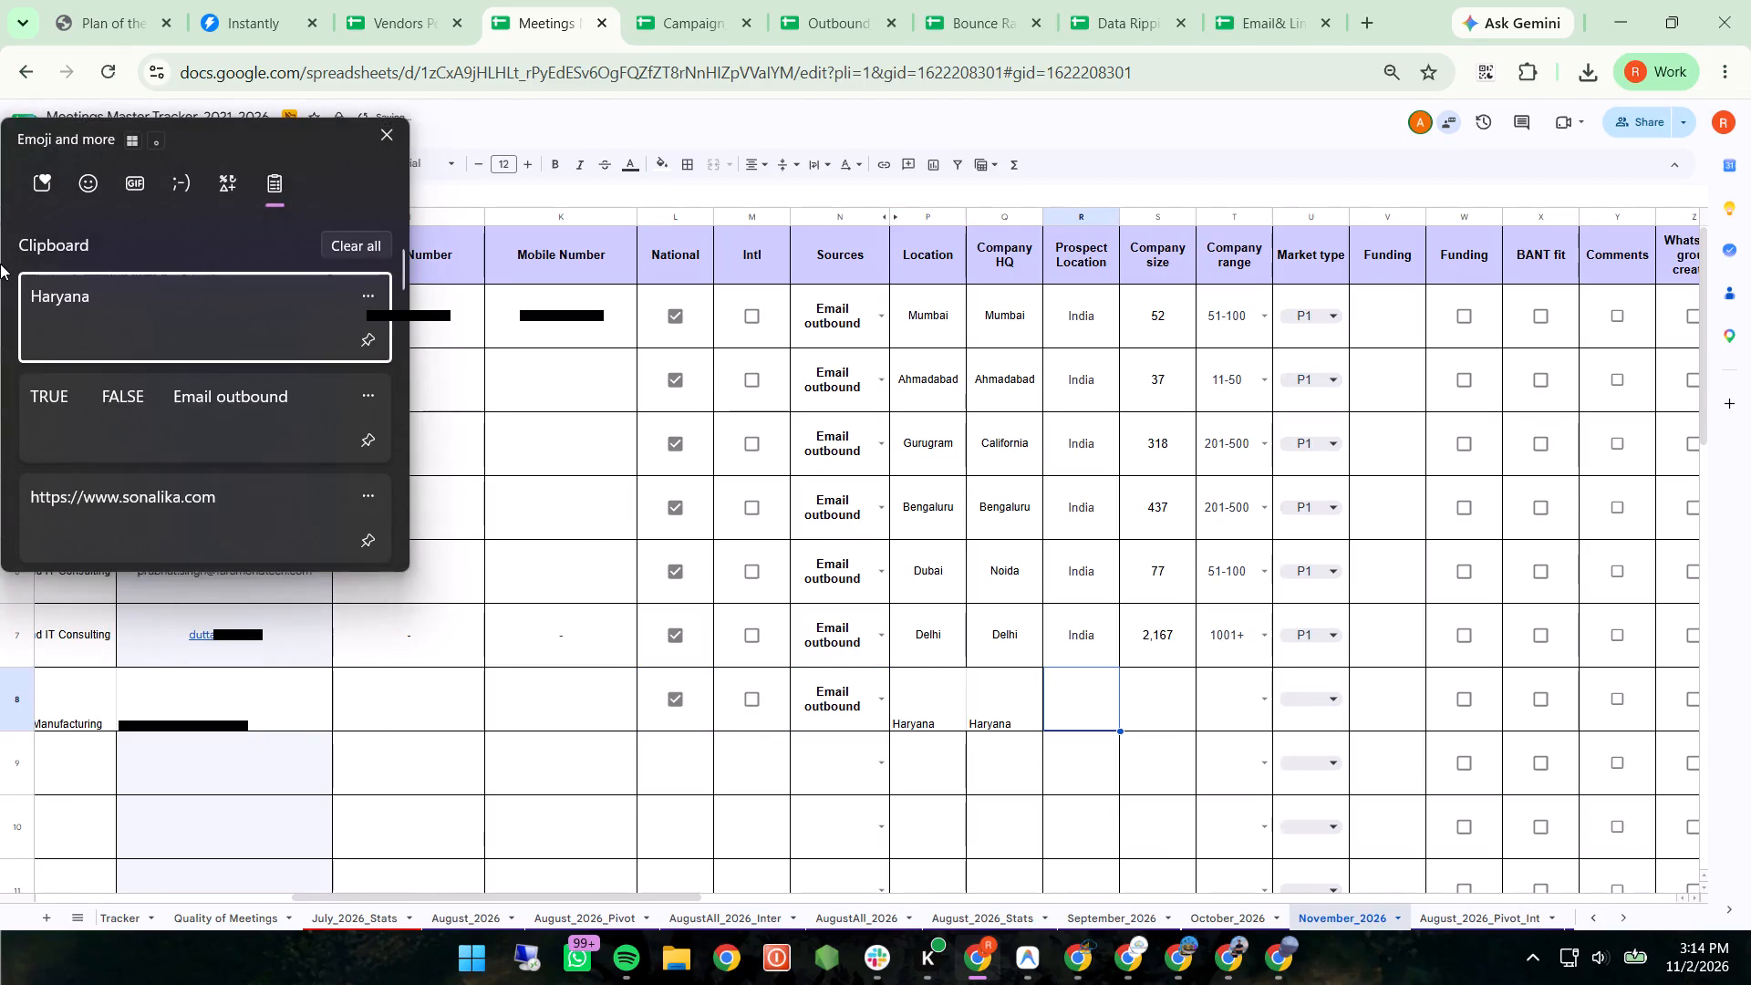
{"action": "scroll", "coordinate": [103, 388], "scroll_direction": "down", "scroll_amount": 4}
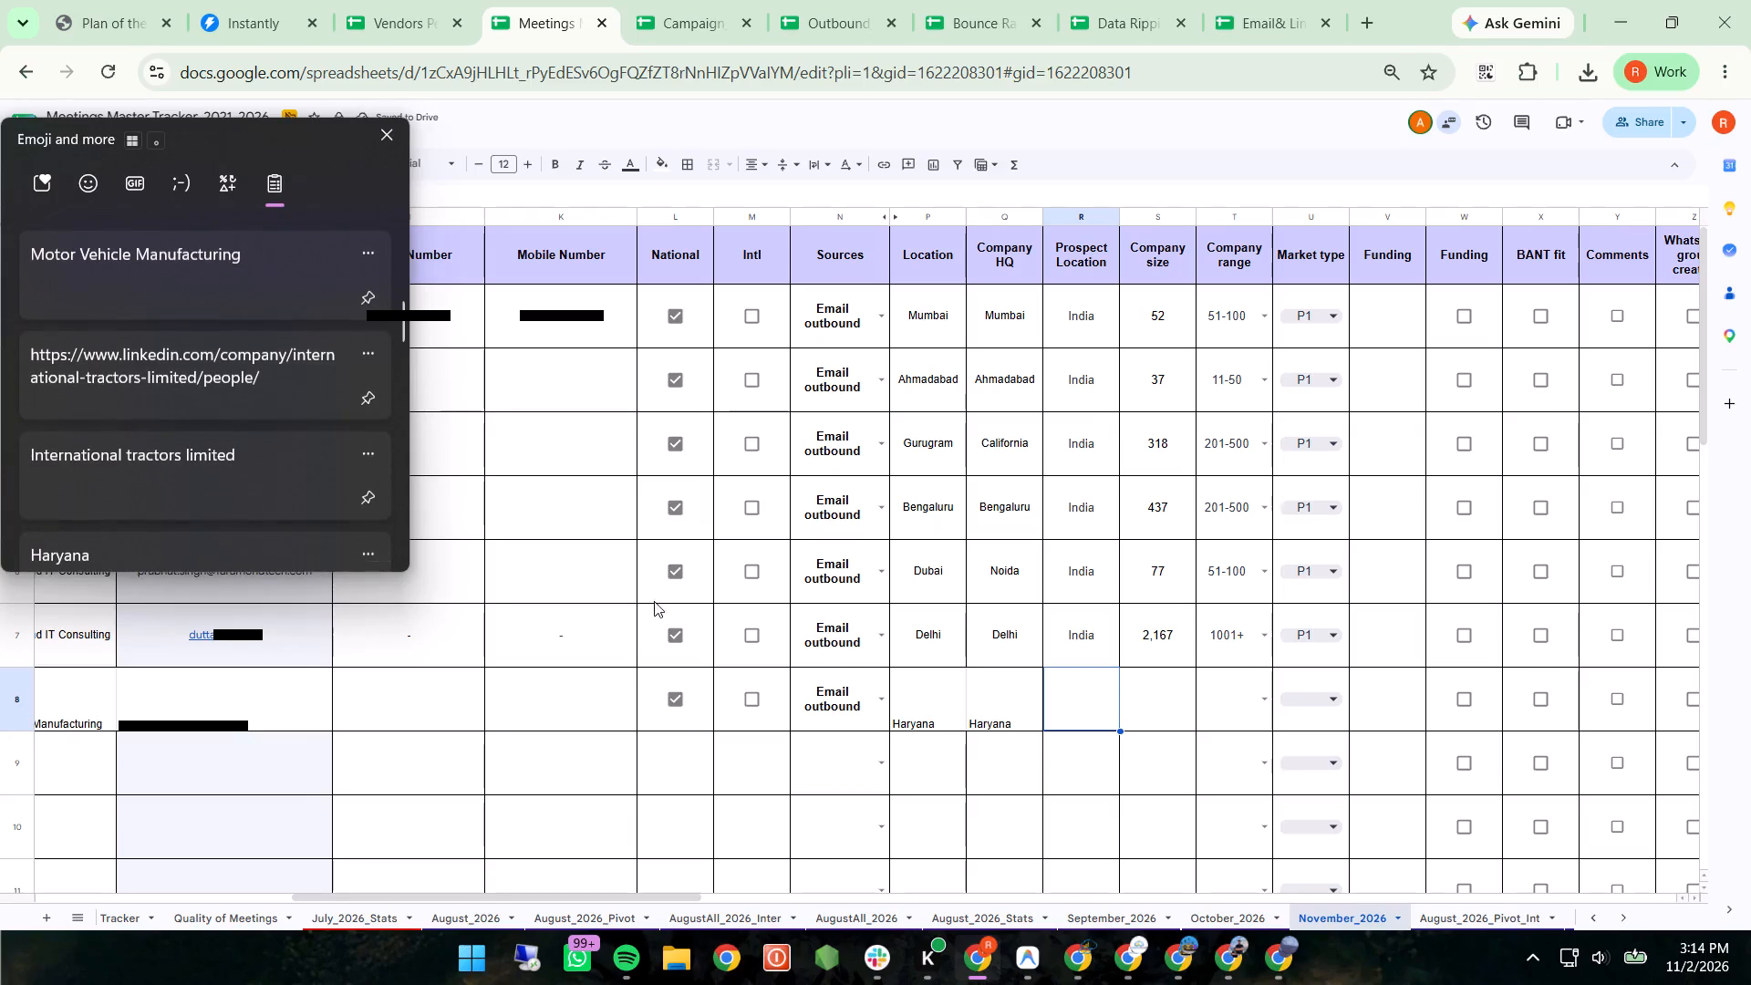
{"action": "left_click", "coordinate": [1084, 619]}
{"action": "left_click", "coordinate": [1084, 619]}
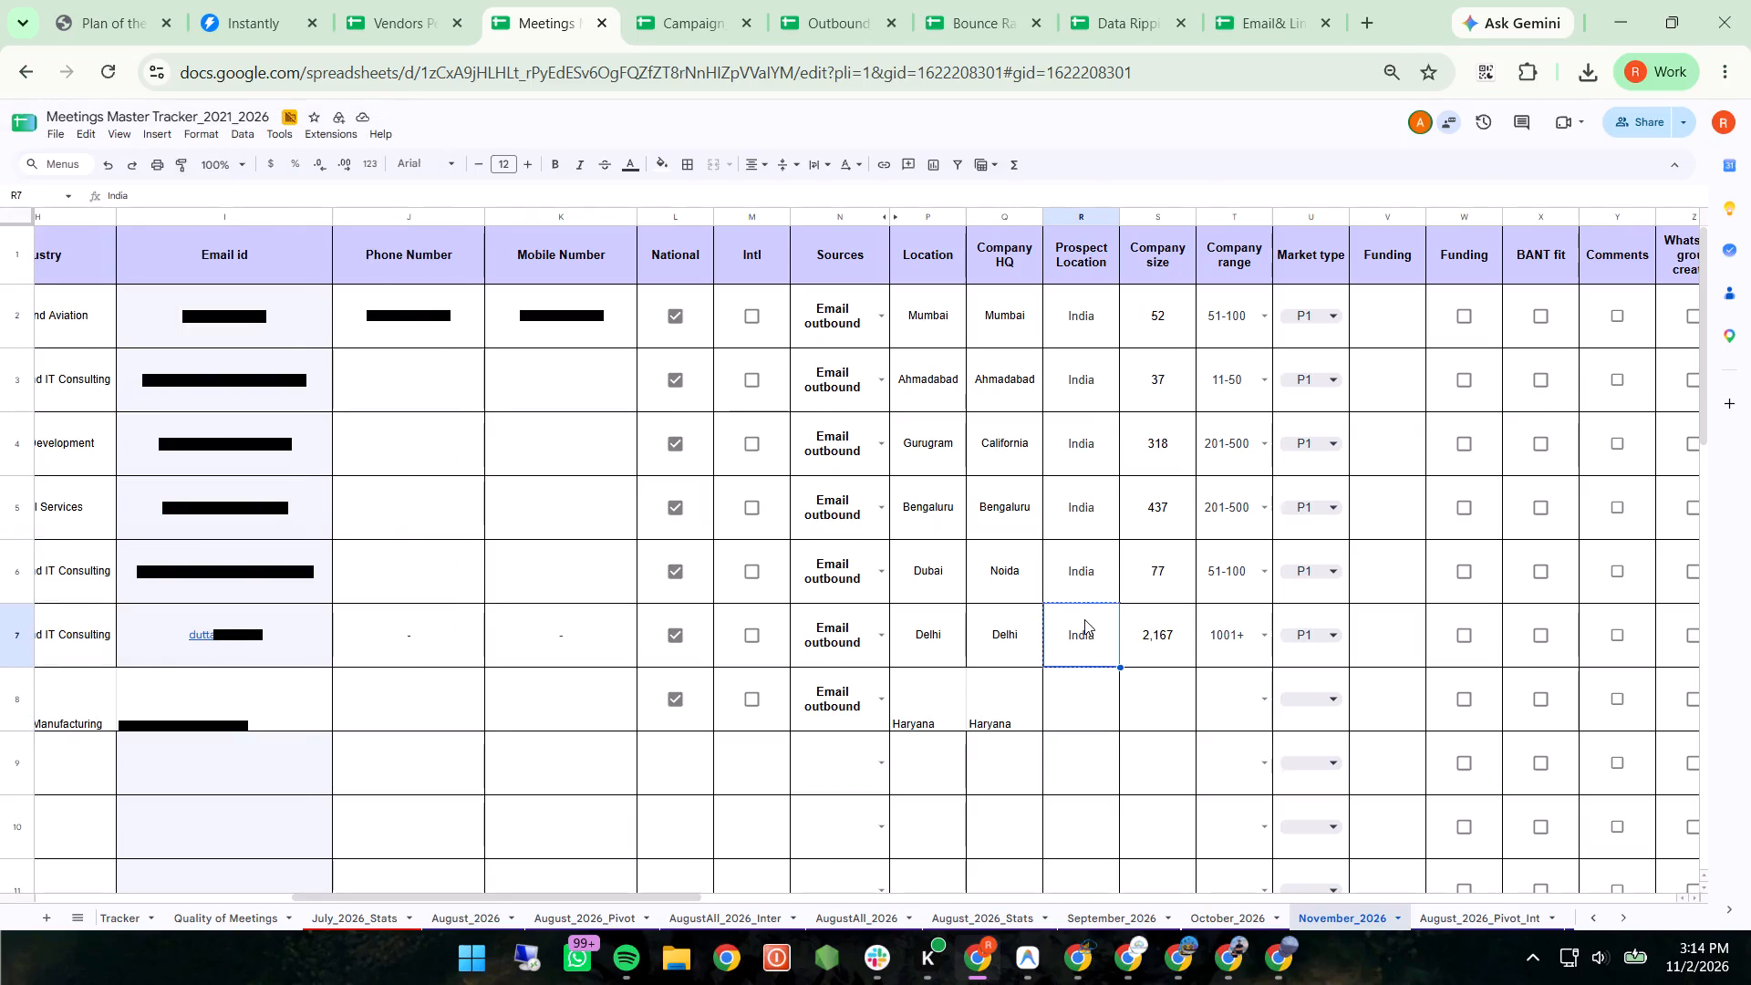
{"action": "key", "text": "ctrl+c"}
{"action": "key", "text": "Down"}
{"action": "key", "text": "ctrl+v"}
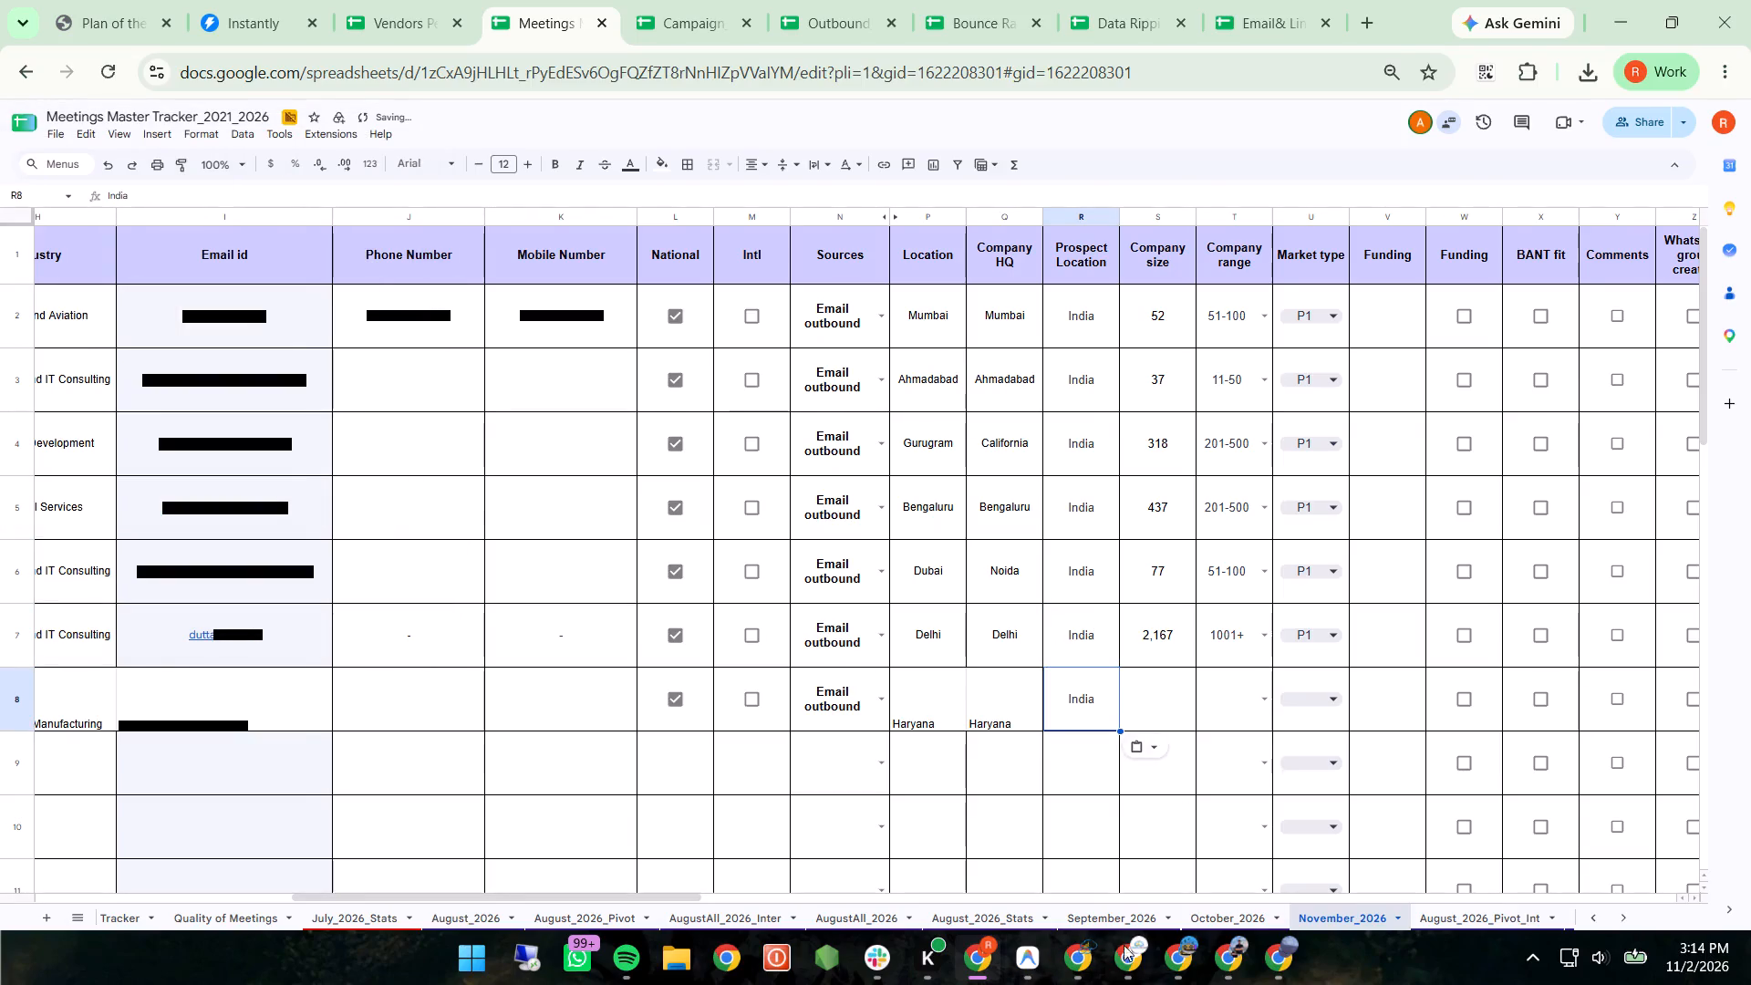
Switch to LinkedIn and copy the associated members count, 4,274, from the International tractors limited people page.
{"action": "left_click", "coordinate": [1240, 941]}
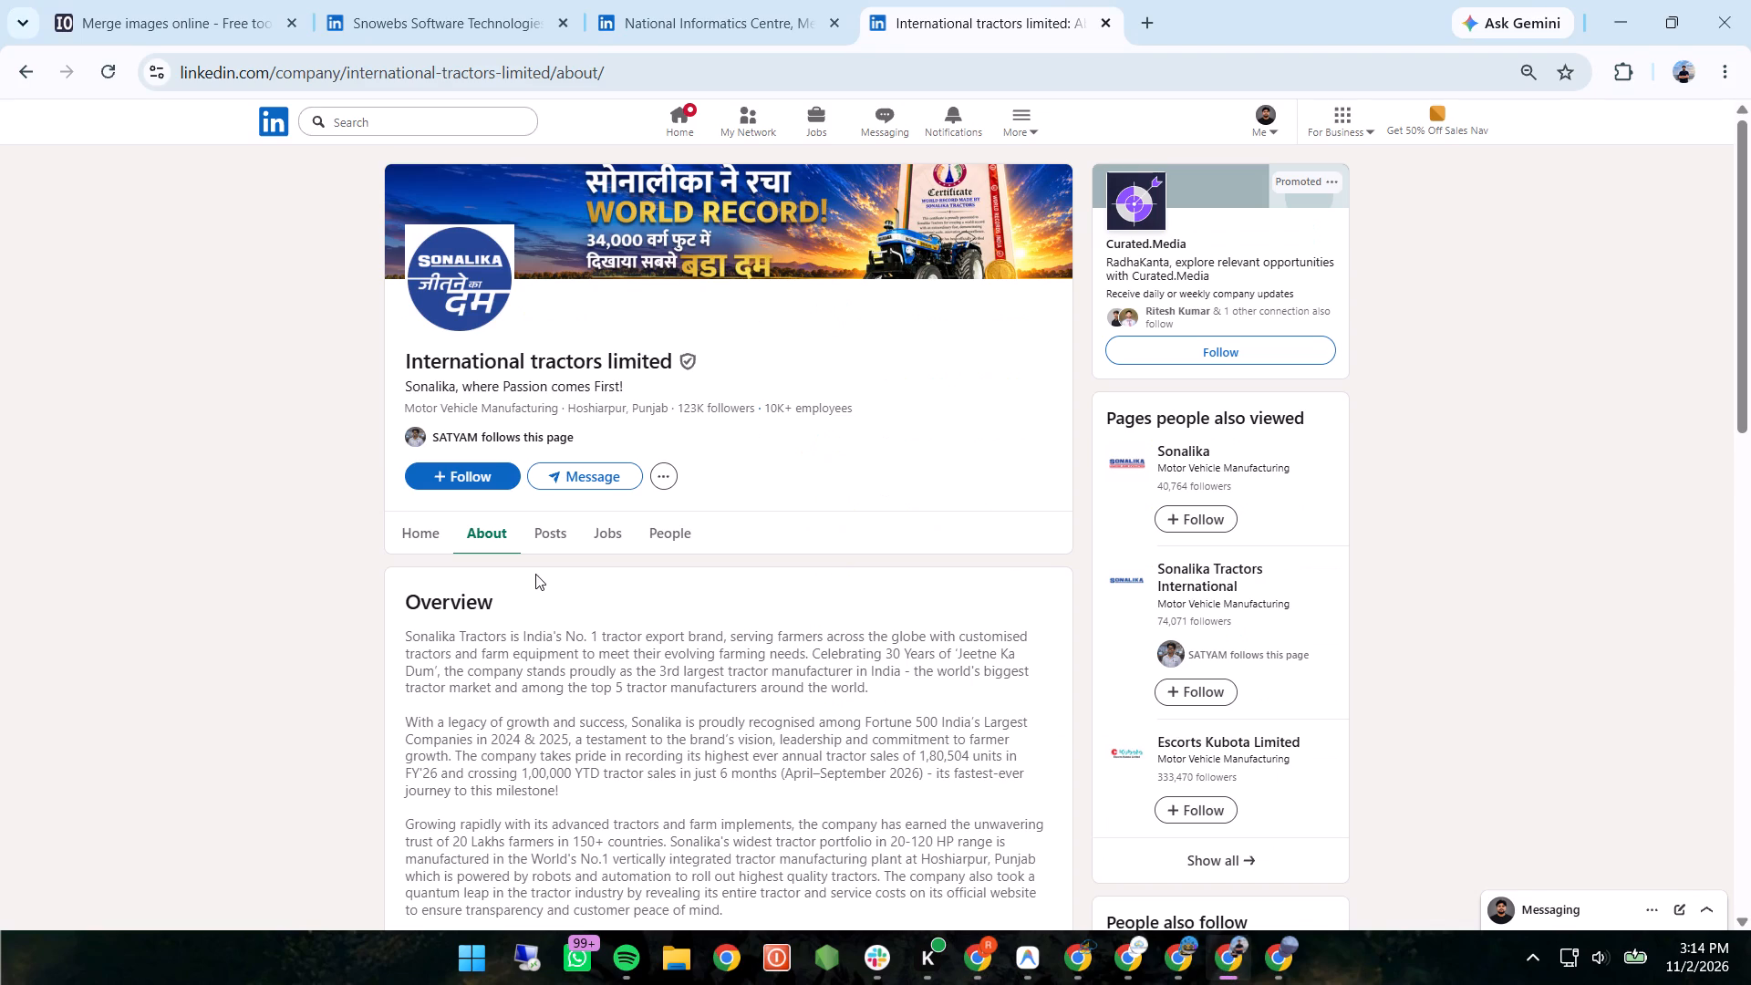
{"action": "left_click", "coordinate": [657, 526]}
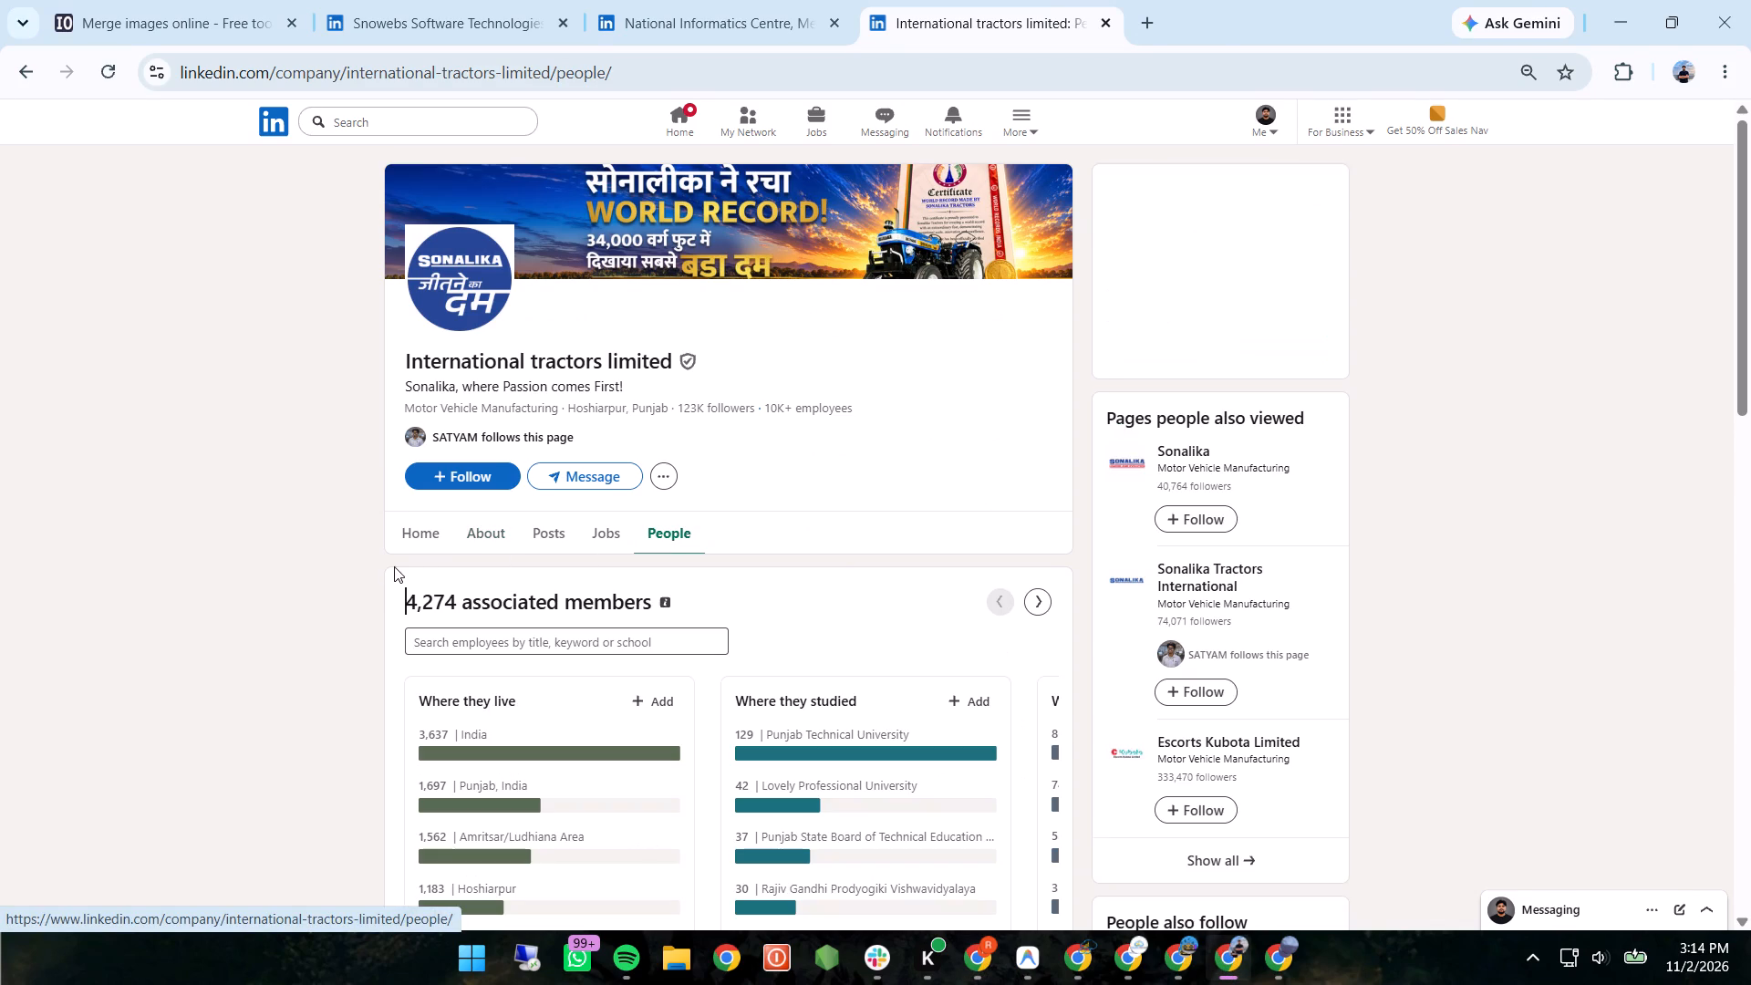
{"action": "key", "text": "shift+Right"}
{"action": "key", "text": "shift+Right"}
{"action": "key", "text": "shift+Right"}
{"action": "key", "text": "shift+Right"}
{"action": "key", "text": "shift+Right"}
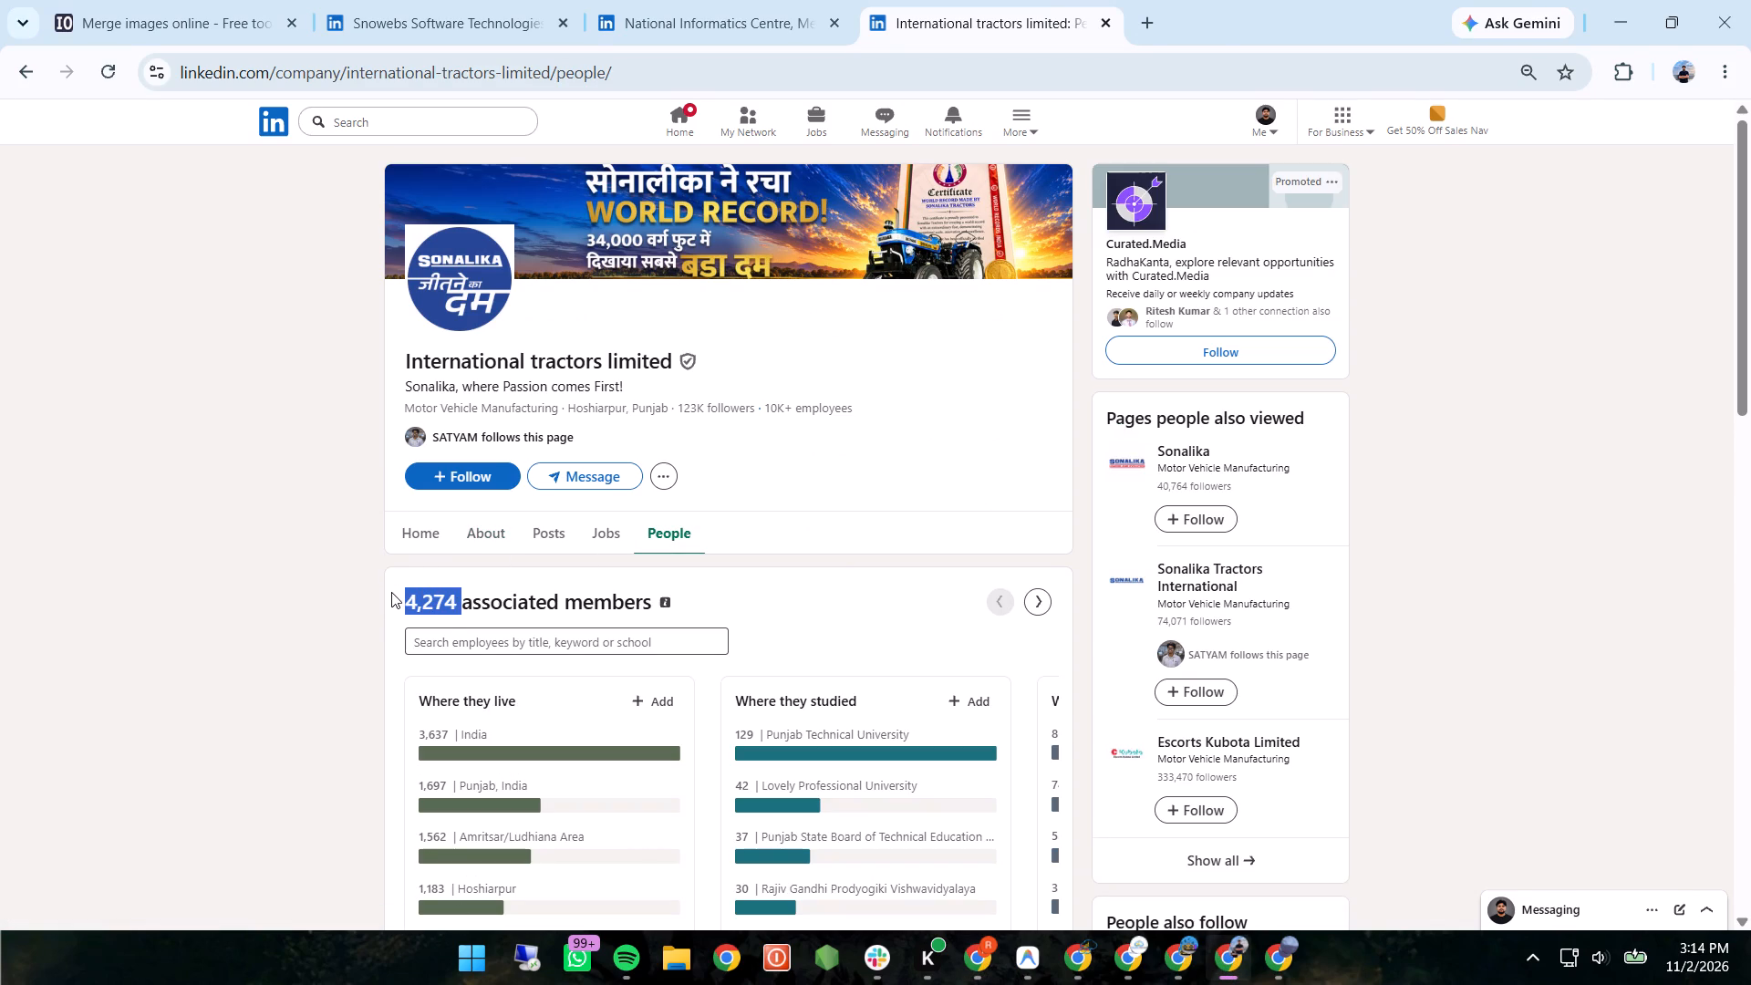
{"action": "key", "text": "shift+Right"}
{"action": "key", "text": "Left"}
{"action": "key", "text": "ctrl+c"}
{"action": "left_click_drag", "start_coordinate": [402, 594], "coordinate": [460, 596]}
{"action": "key", "text": "ctrl+c"}
{"action": "key", "text": "ctrl+c"}
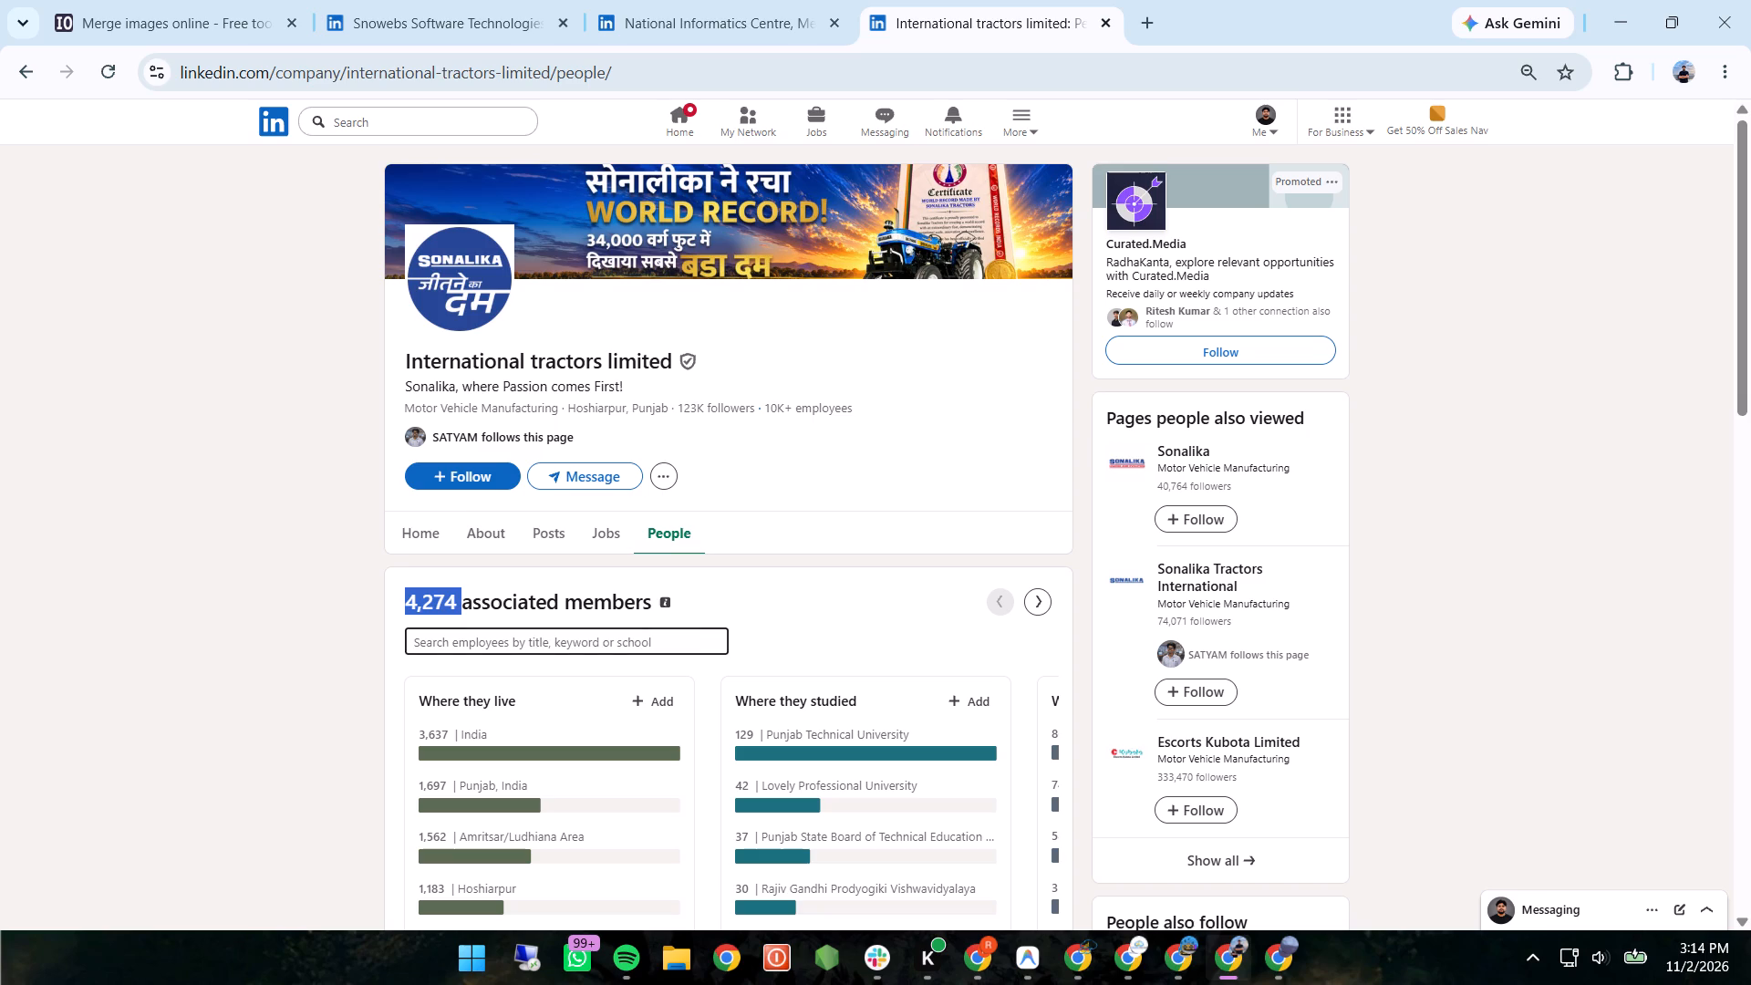
Search the company's associated members for "Founder" and look through the profiles for a CEO, founder or co-founder.
{"action": "left_click", "coordinate": [487, 635]}
{"action": "key", "text": "shift+f"}
{"action": "type", "text": "ounder"}
{"action": "key", "text": "Return"}
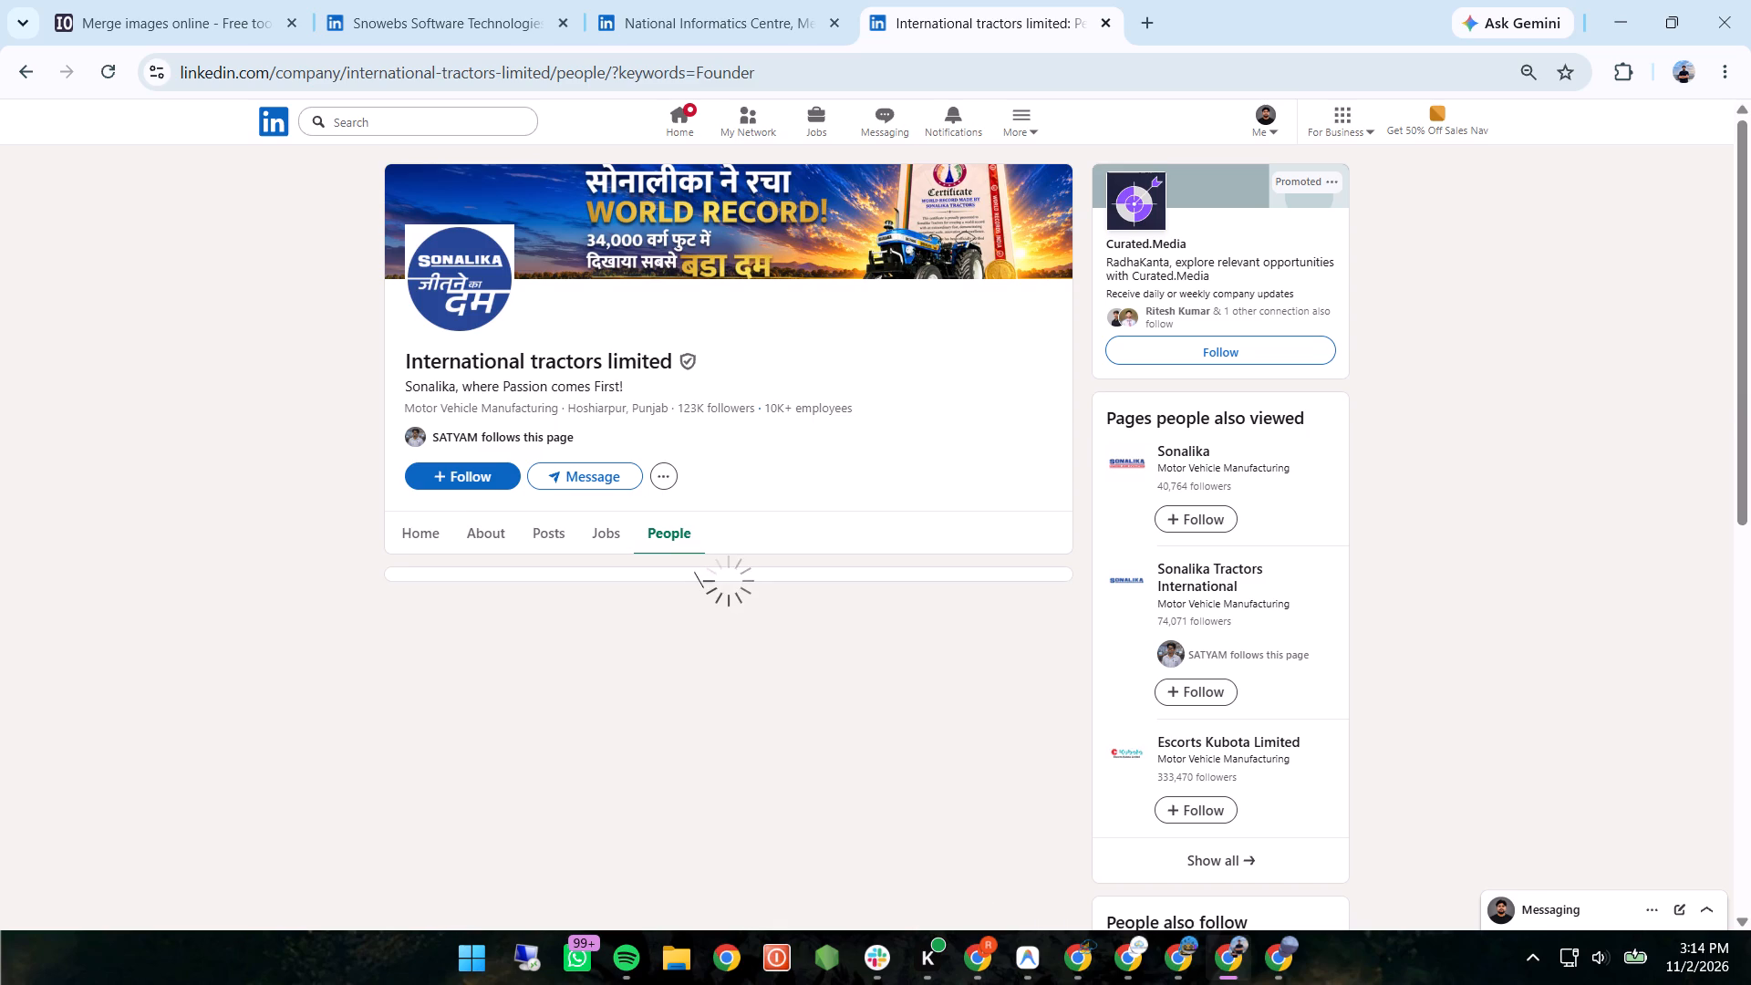
{"action": "scroll", "coordinate": [575, 623], "scroll_direction": "down", "scroll_amount": 3}
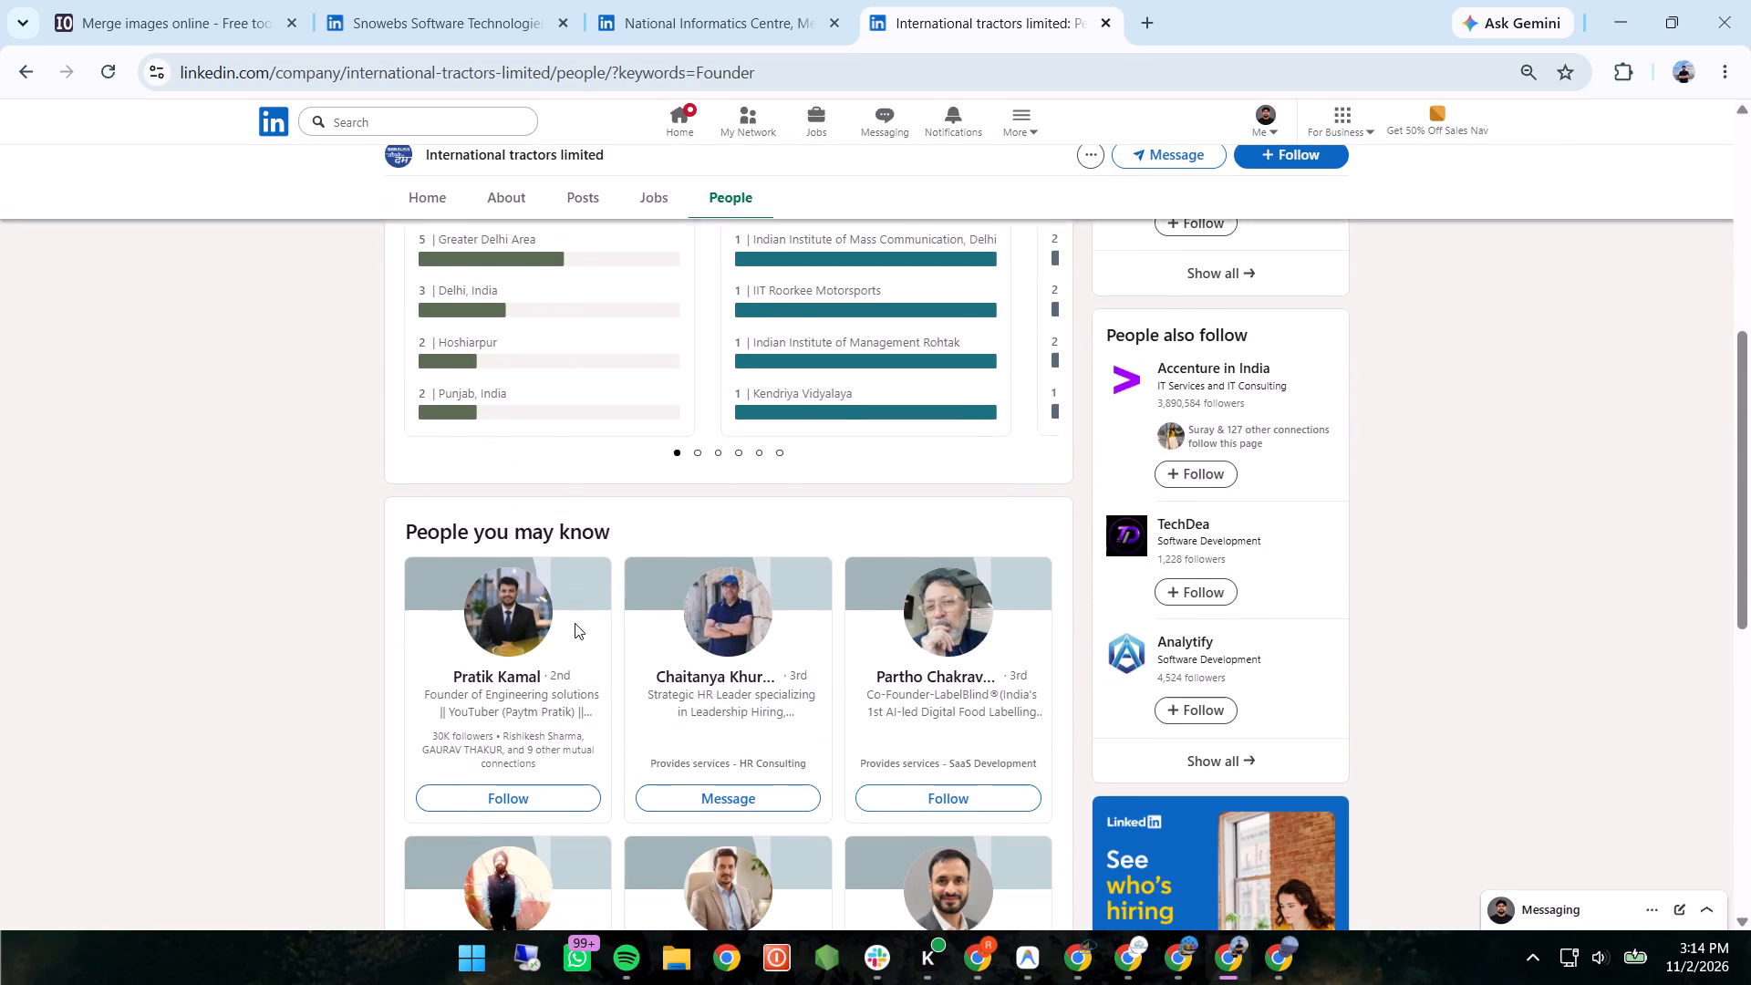
{"action": "scroll", "coordinate": [575, 623], "scroll_direction": "down", "scroll_amount": 2}
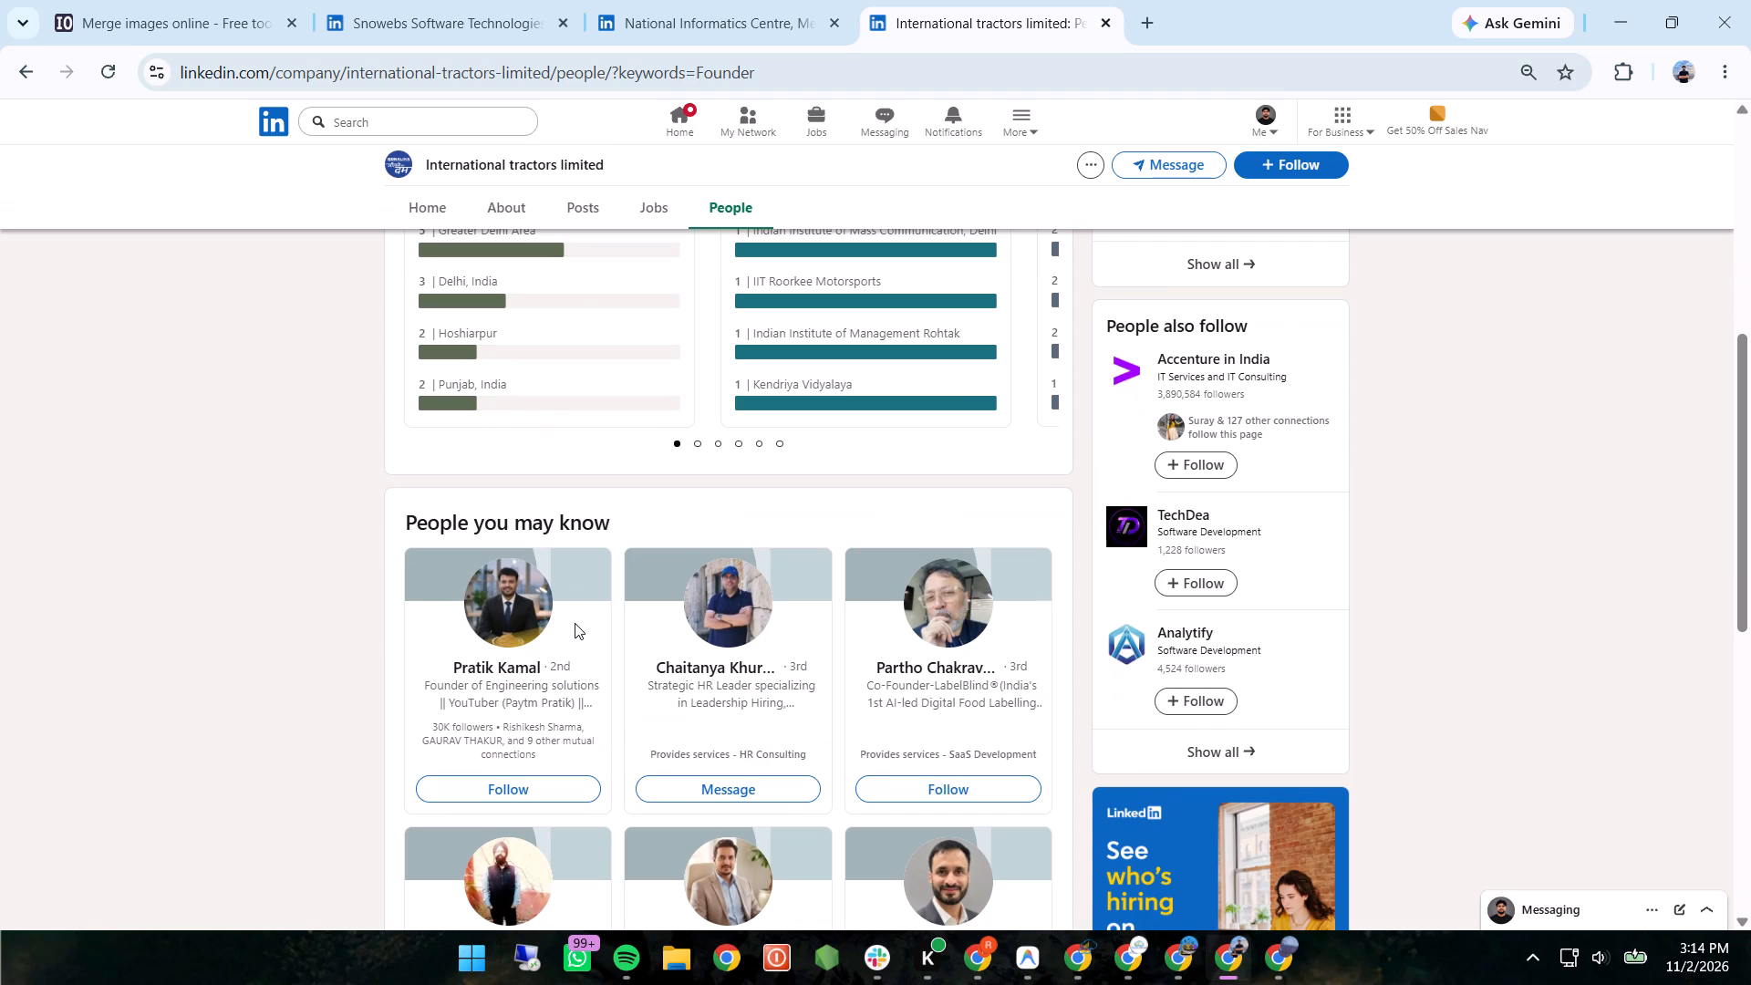
{"action": "scroll", "coordinate": [575, 623], "scroll_direction": "down", "scroll_amount": 1}
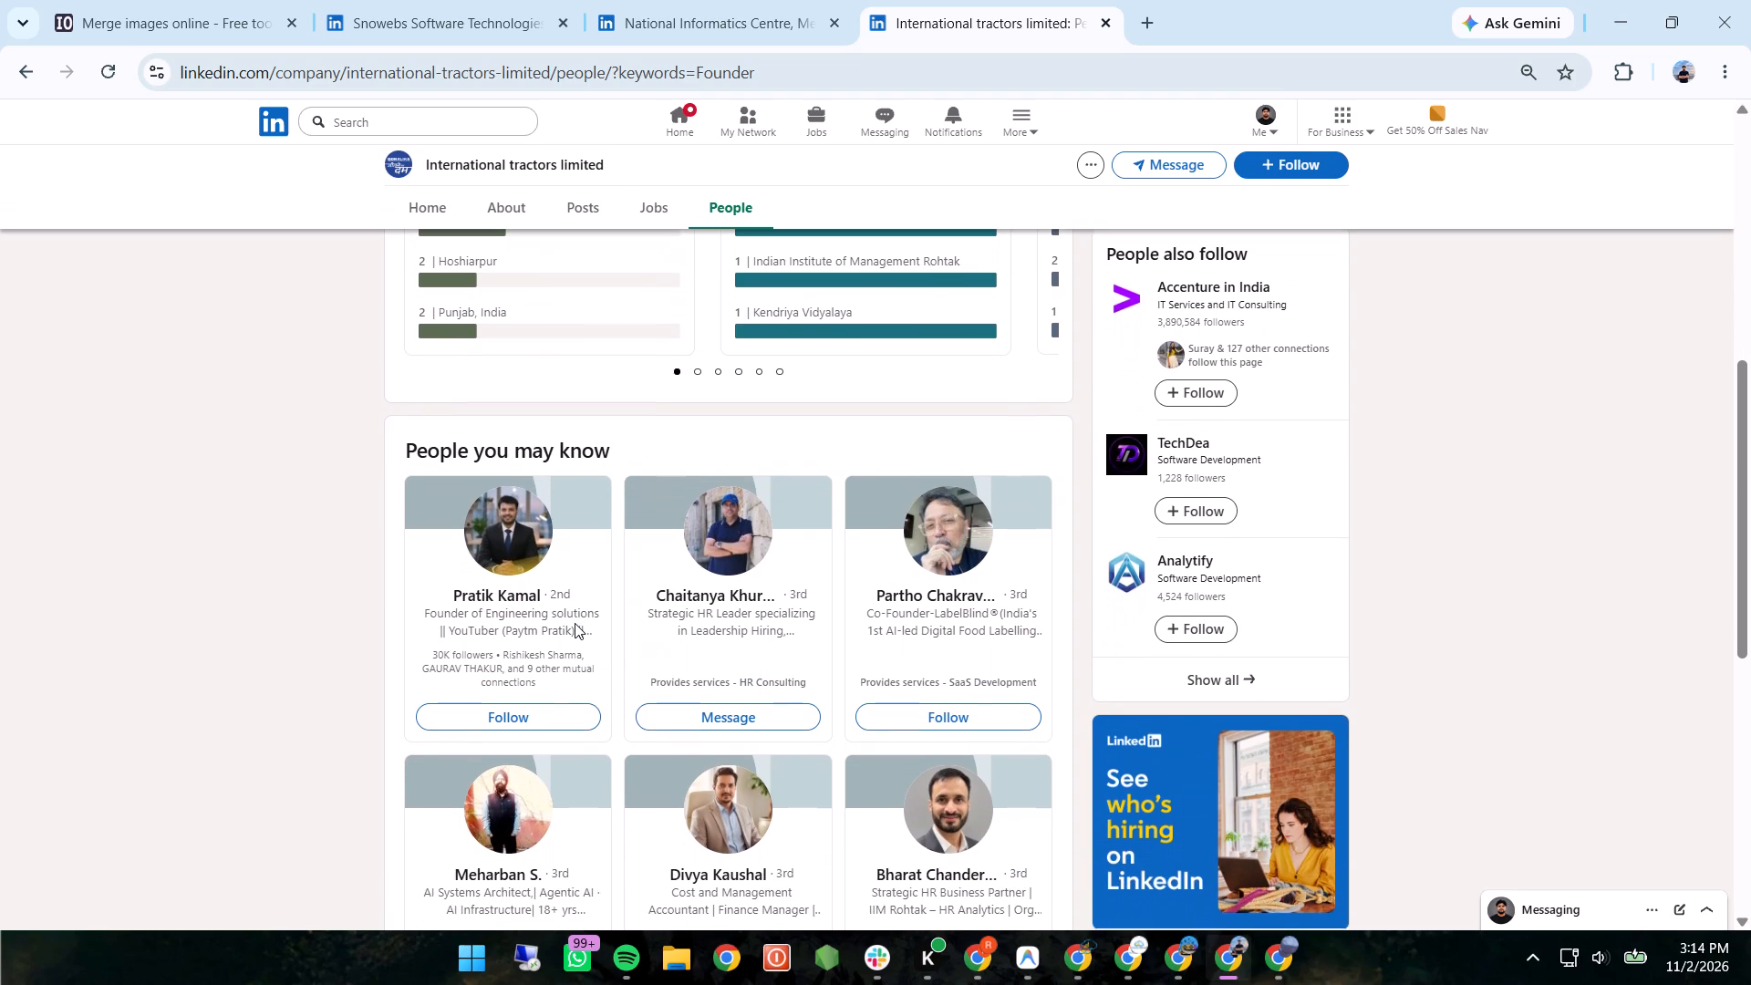
{"action": "scroll", "coordinate": [575, 623], "scroll_direction": "down", "scroll_amount": 3}
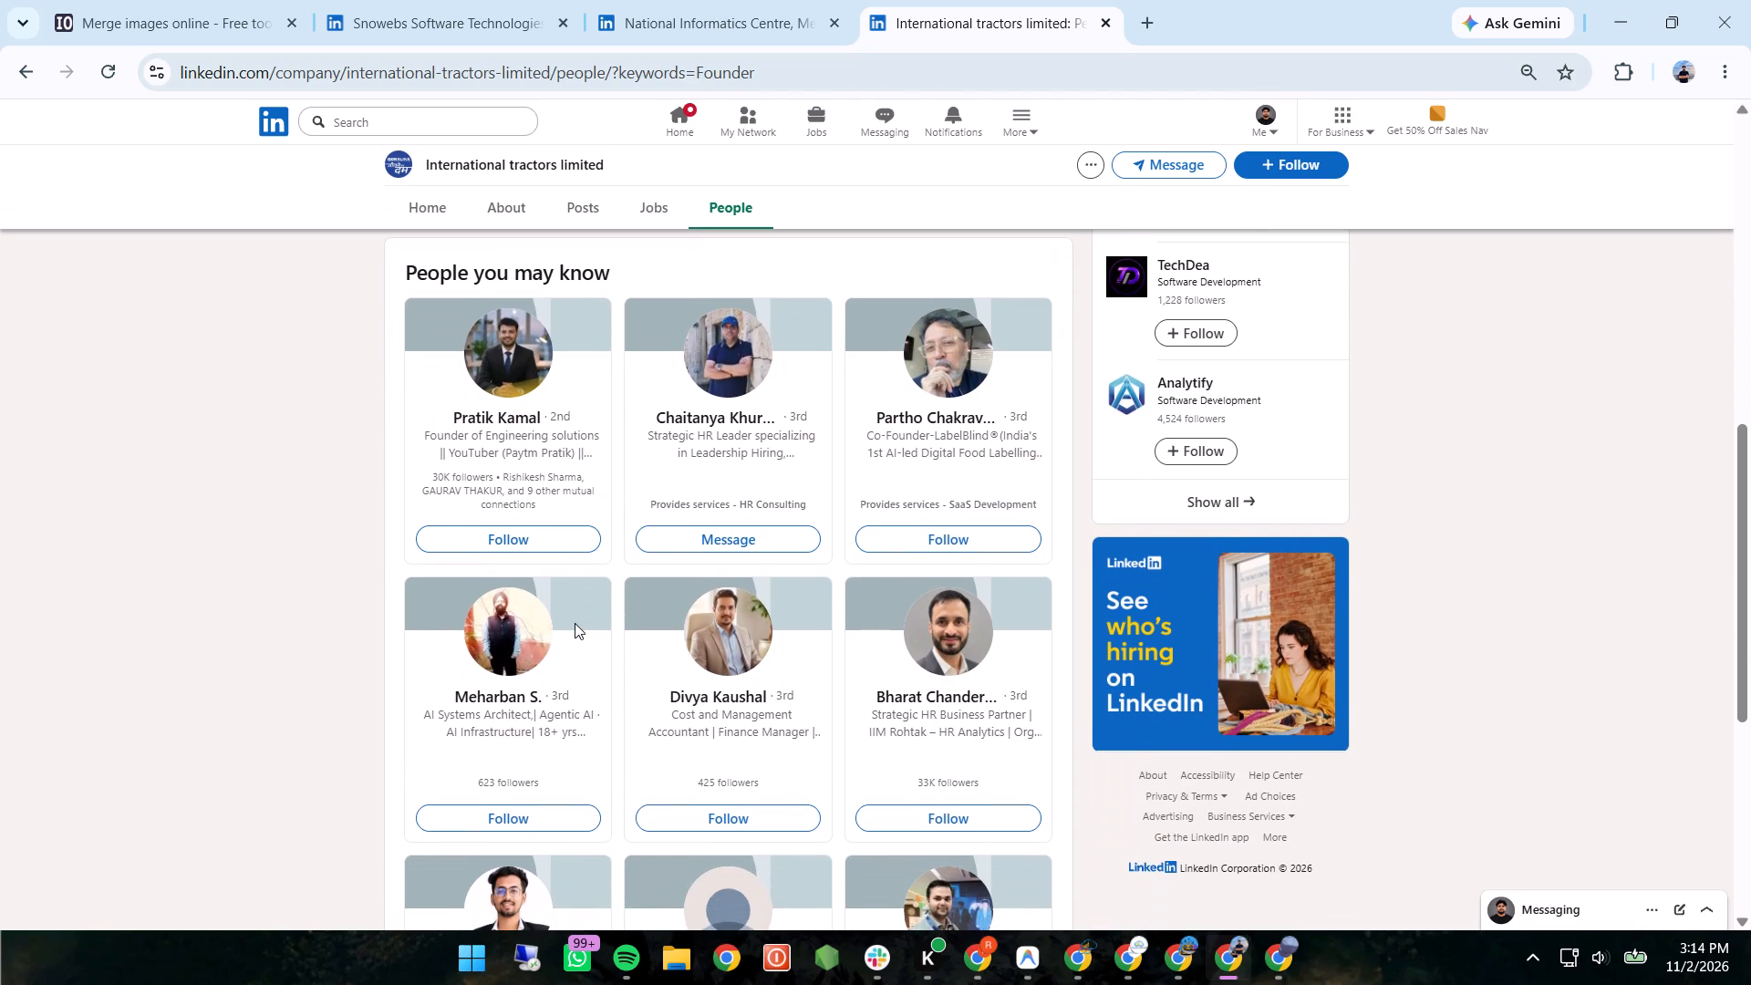
{"action": "scroll", "coordinate": [575, 623], "scroll_direction": "down", "scroll_amount": 2}
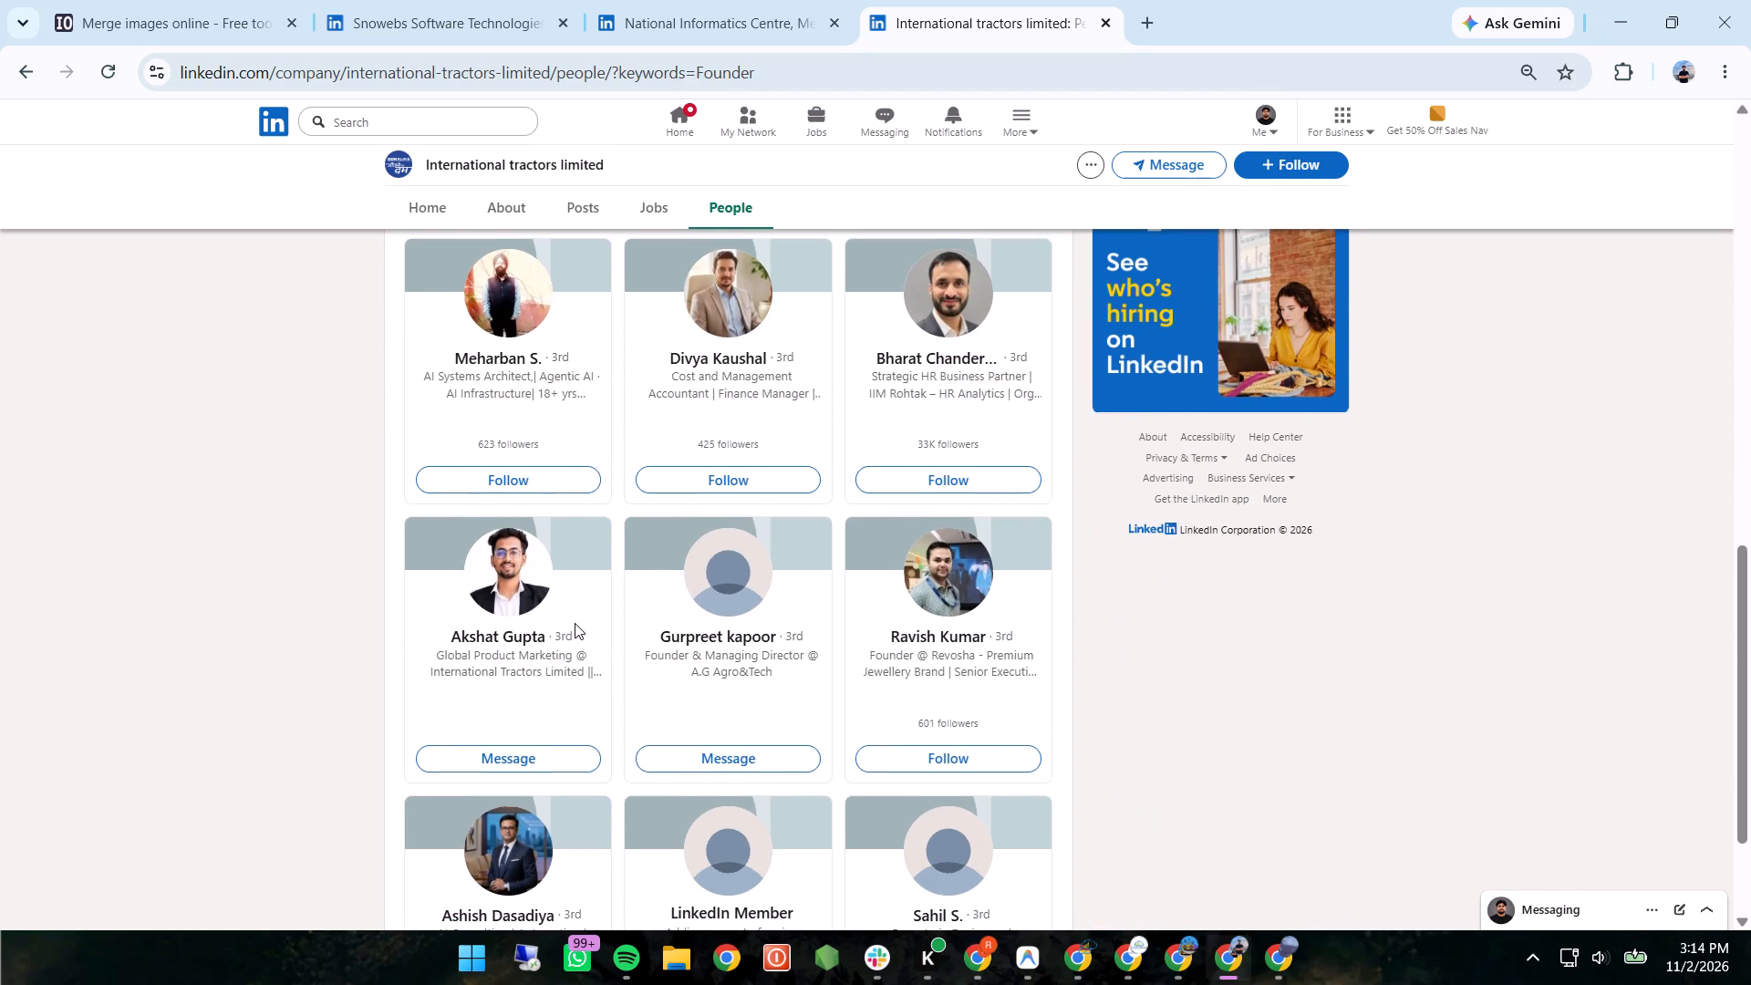
{"action": "scroll", "coordinate": [575, 623], "scroll_direction": "down", "scroll_amount": 2}
{"action": "scroll", "coordinate": [575, 623], "scroll_direction": "up", "scroll_amount": 8}
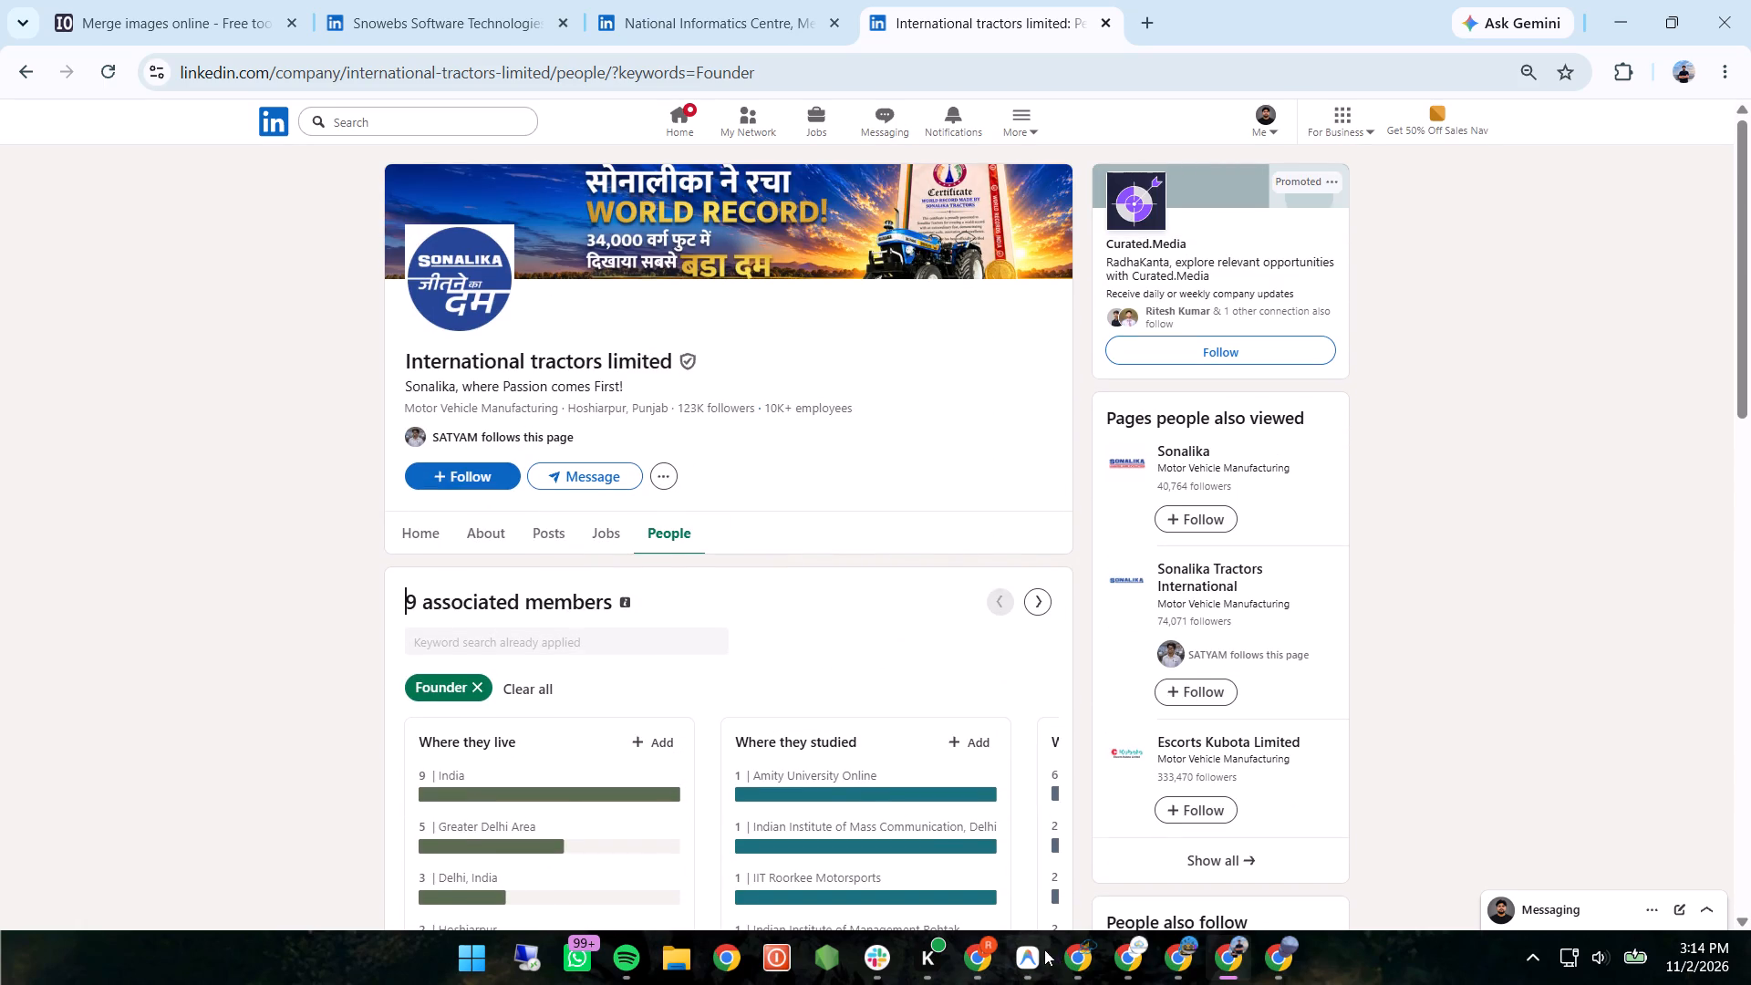
Switch to the Meetings Master Tracker and enter the copied count 4,274 in row 8's Company size cell.
{"action": "left_click", "coordinate": [990, 947]}
{"action": "scroll", "coordinate": [1116, 731], "scroll_direction": "left", "scroll_amount": 1}
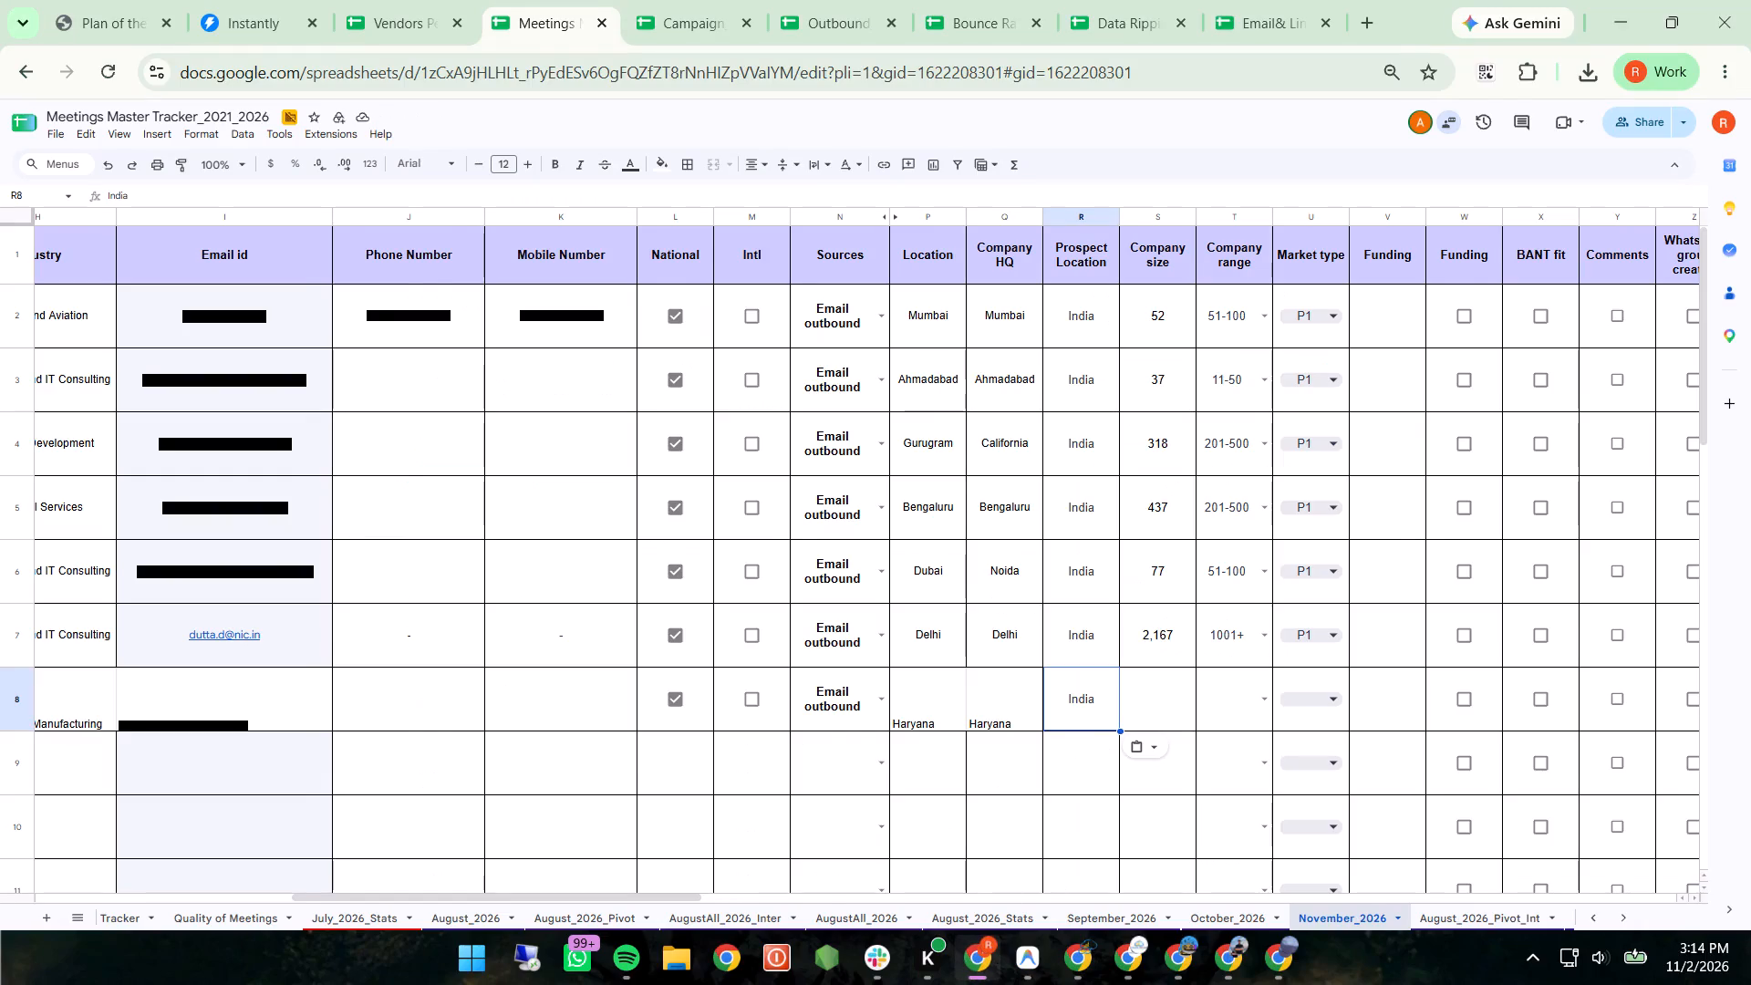
{"action": "scroll", "coordinate": [1116, 731], "scroll_direction": "left", "scroll_amount": 1}
{"action": "left_click", "coordinate": [1077, 692]}
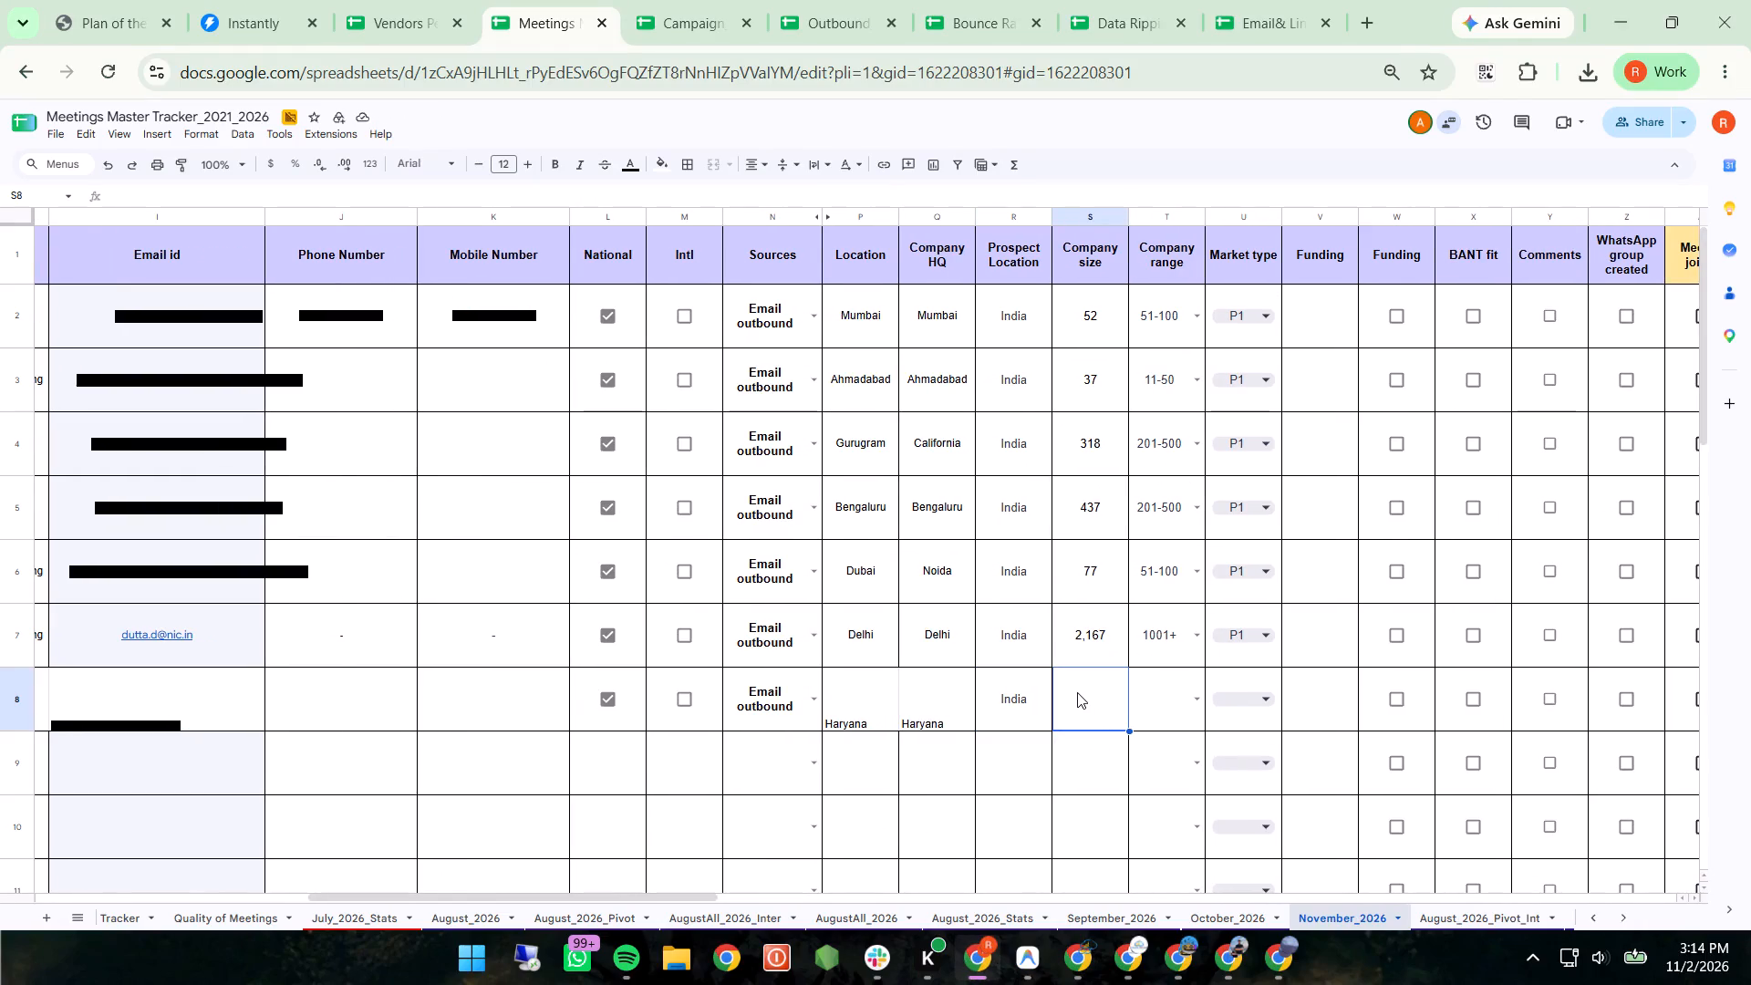
{"action": "key", "text": "super+v"}
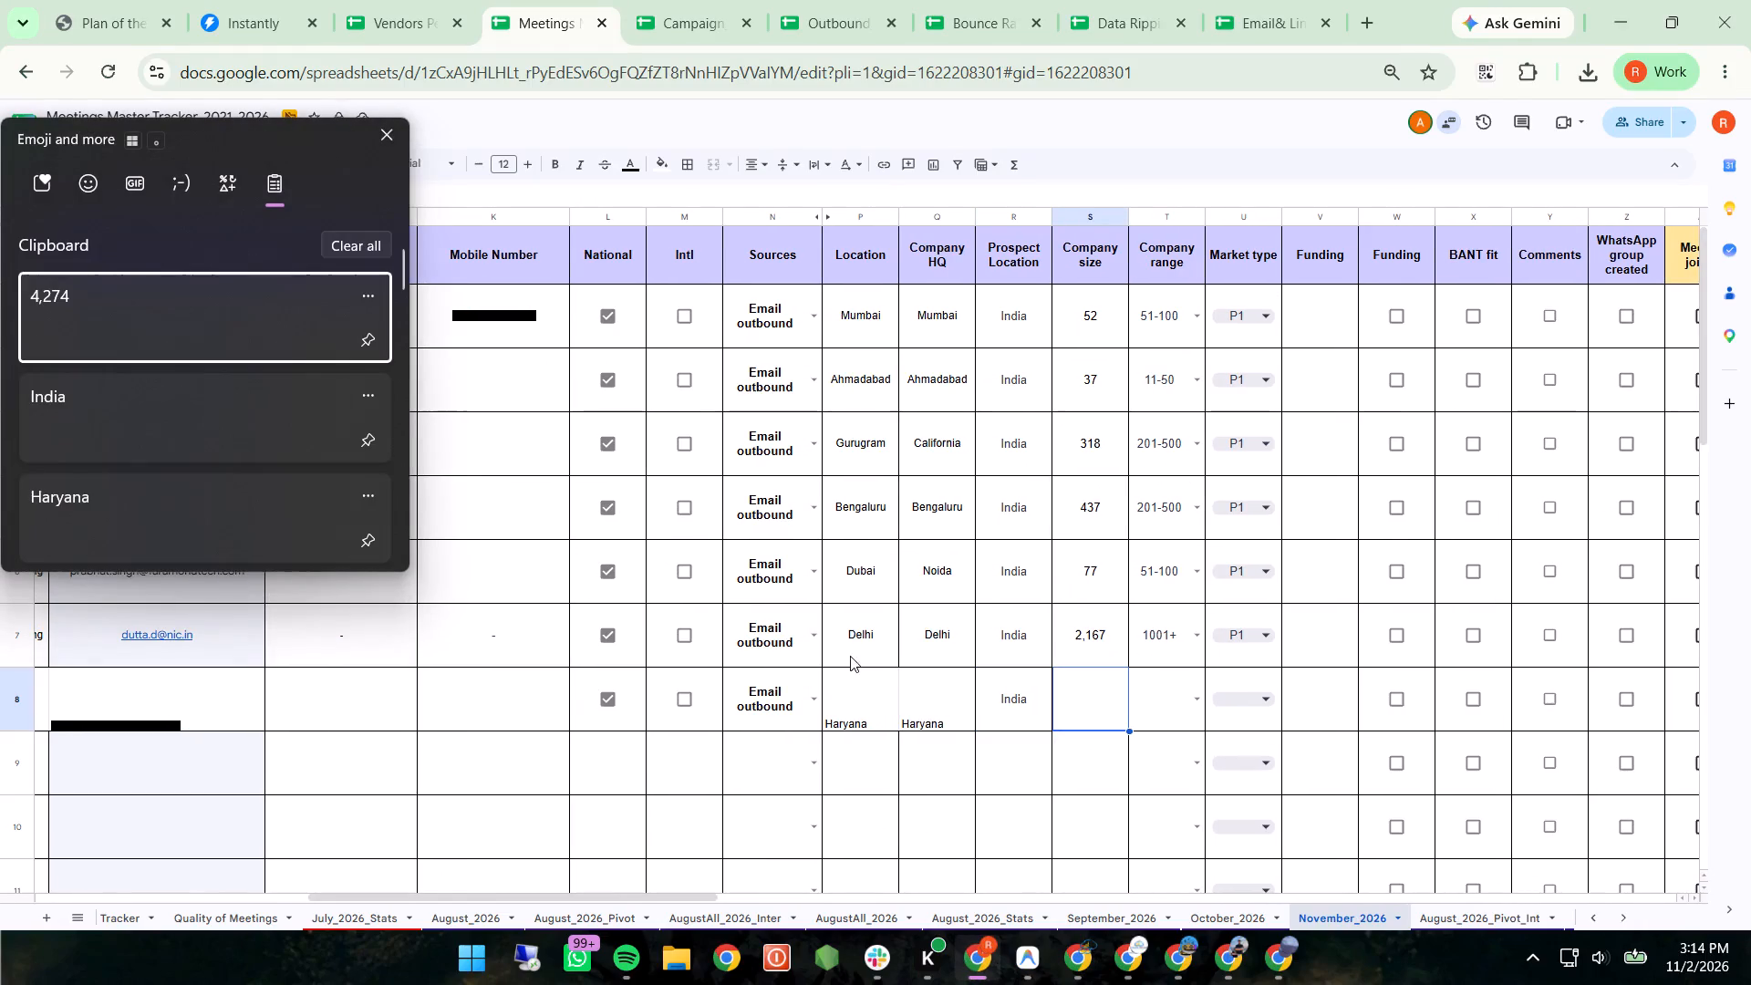
{"action": "left_click", "coordinate": [284, 347]}
{"action": "key", "text": "ctrl+v"}
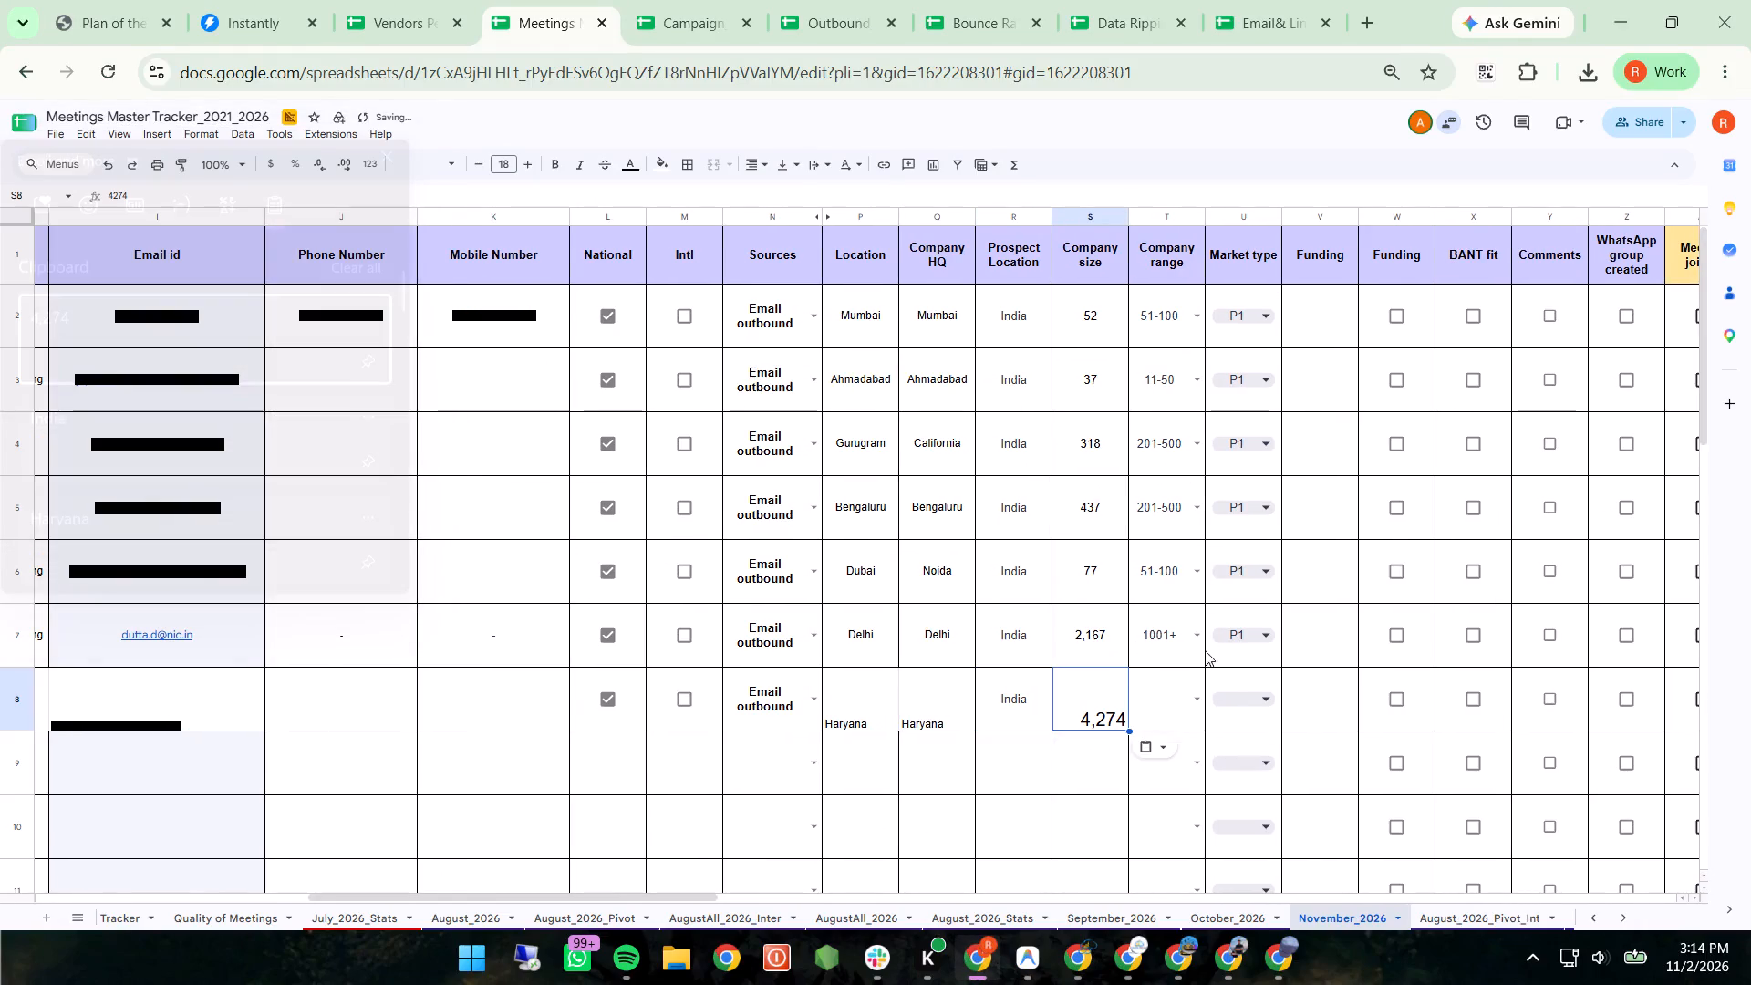
Copy row 7's Company range "1001+" and Market type "P1" into row 8.
{"action": "left_click", "coordinate": [1161, 650]}
{"action": "key", "text": "shift+Right"}
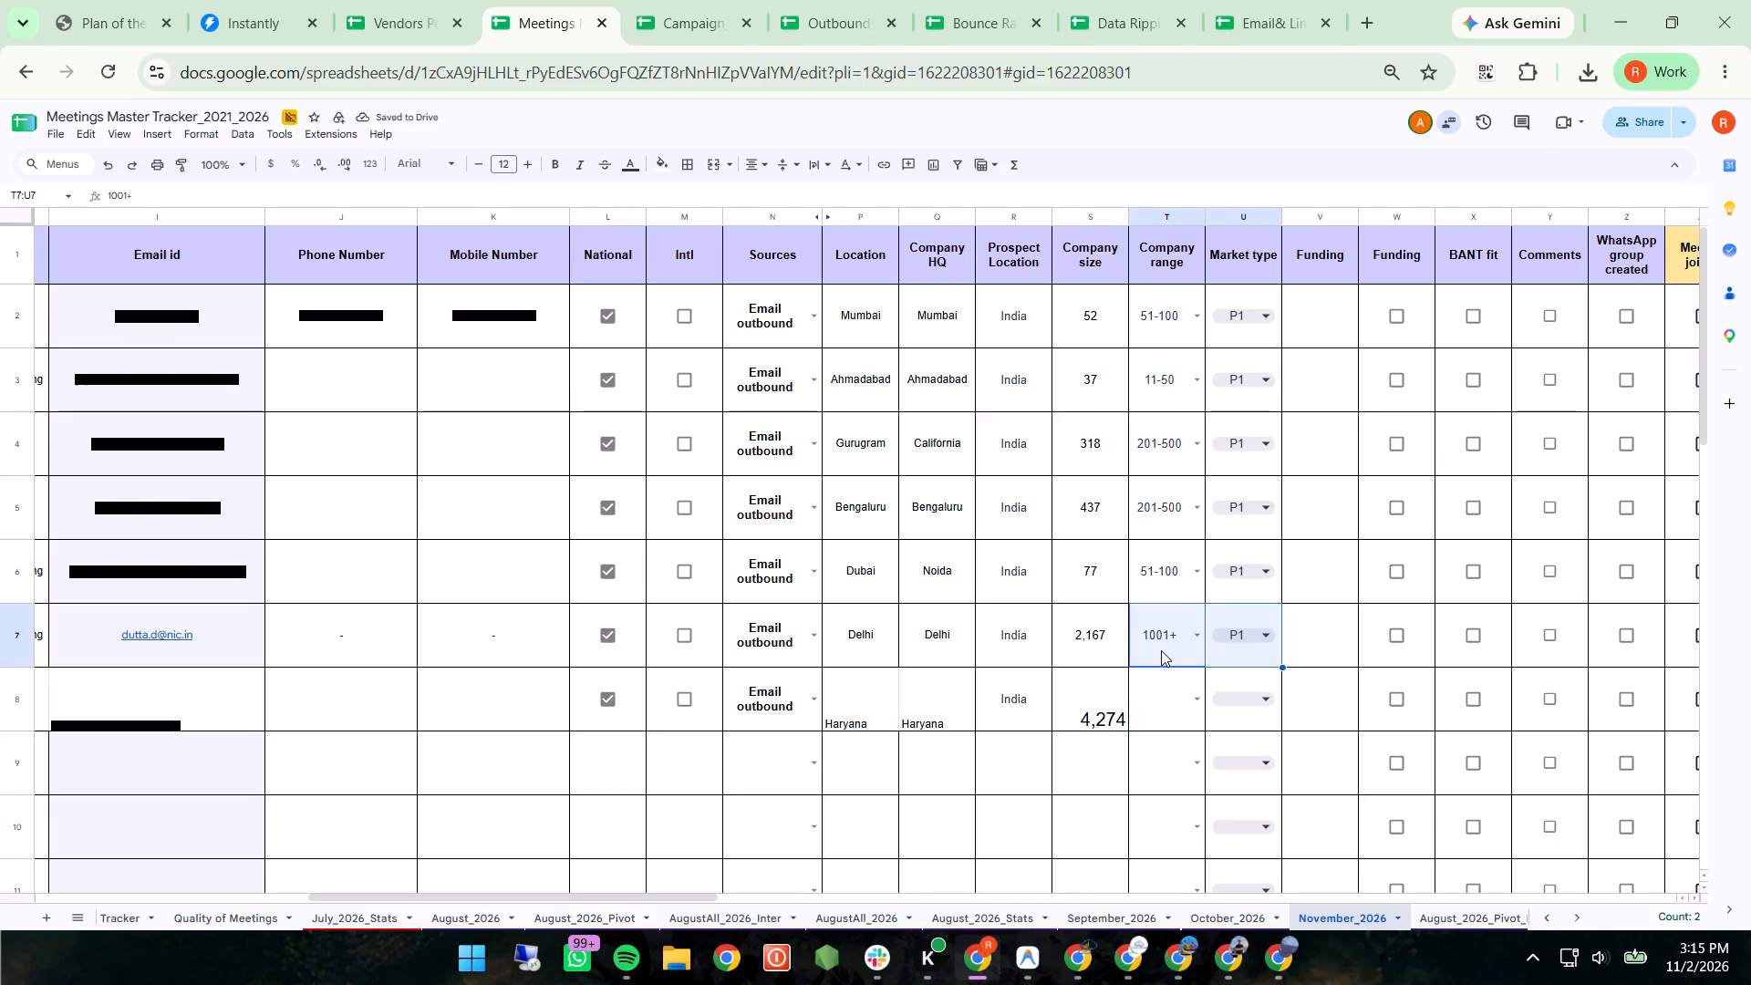
{"action": "key", "text": "ctrl+c"}
{"action": "key", "text": "Down"}
{"action": "key", "text": "ctrl+v"}
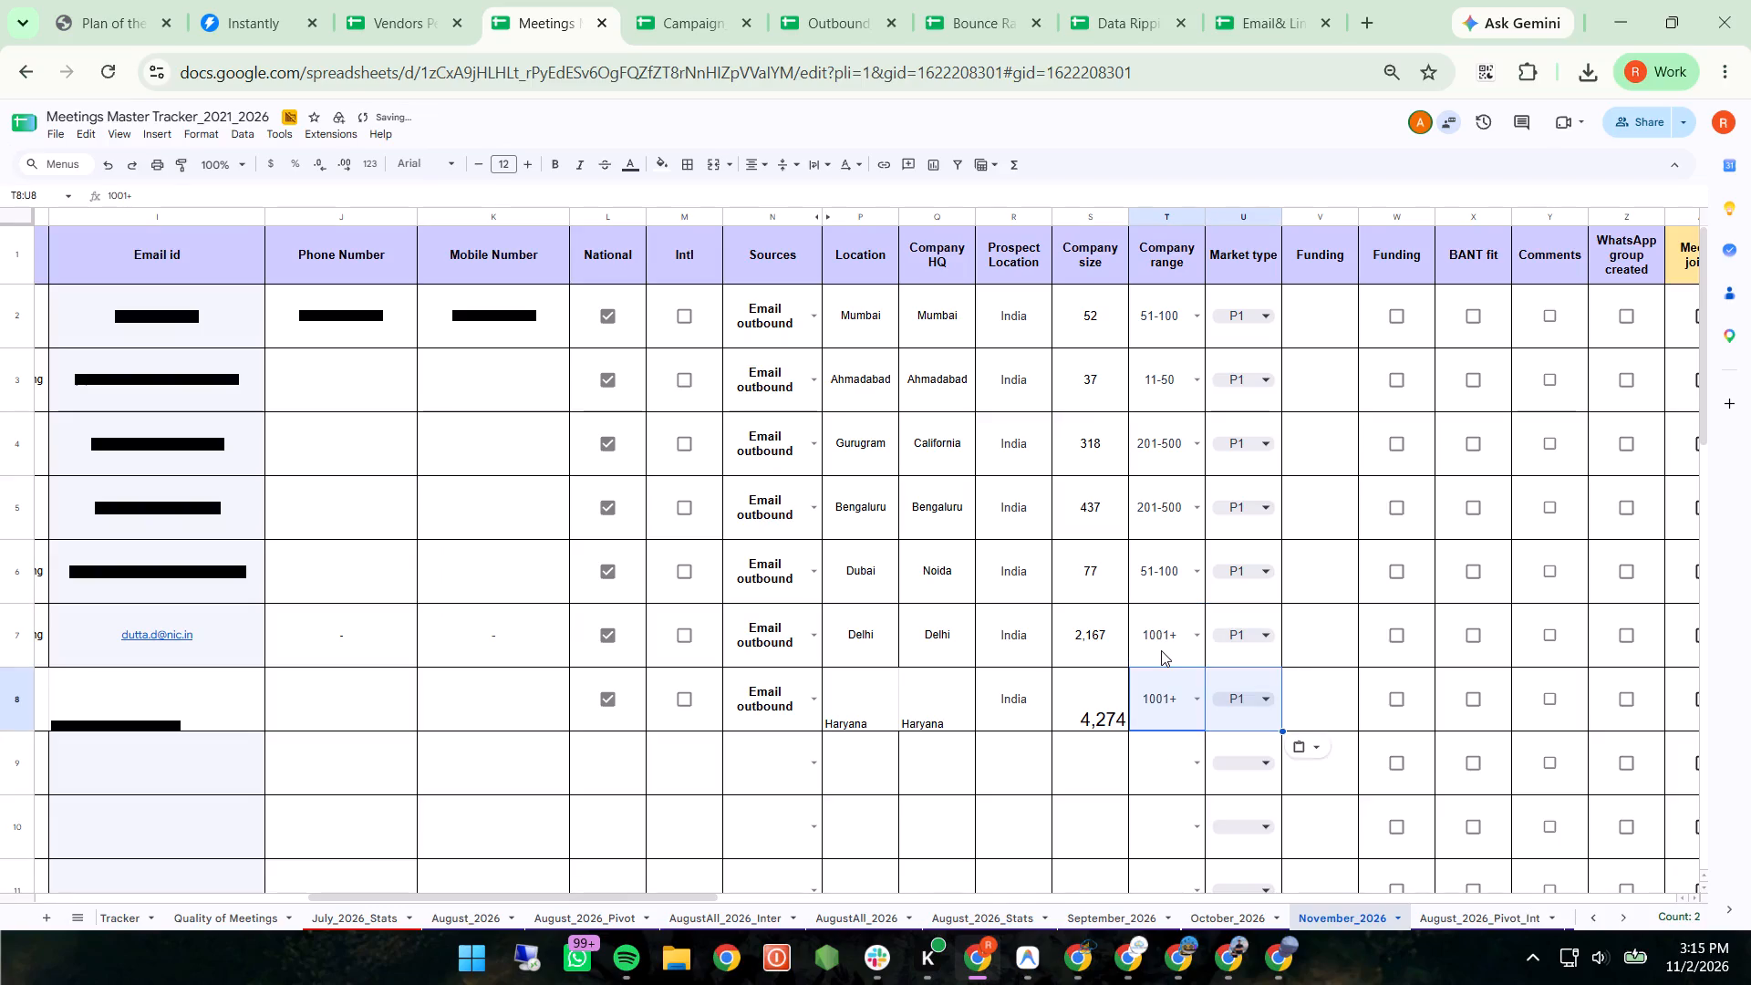
Tick row 8's two Invite Sent checkboxes, for the Rupesh sir id and the Bharti Ma'am id.
{"action": "scroll", "coordinate": [1161, 650], "scroll_direction": "left", "scroll_amount": 6}
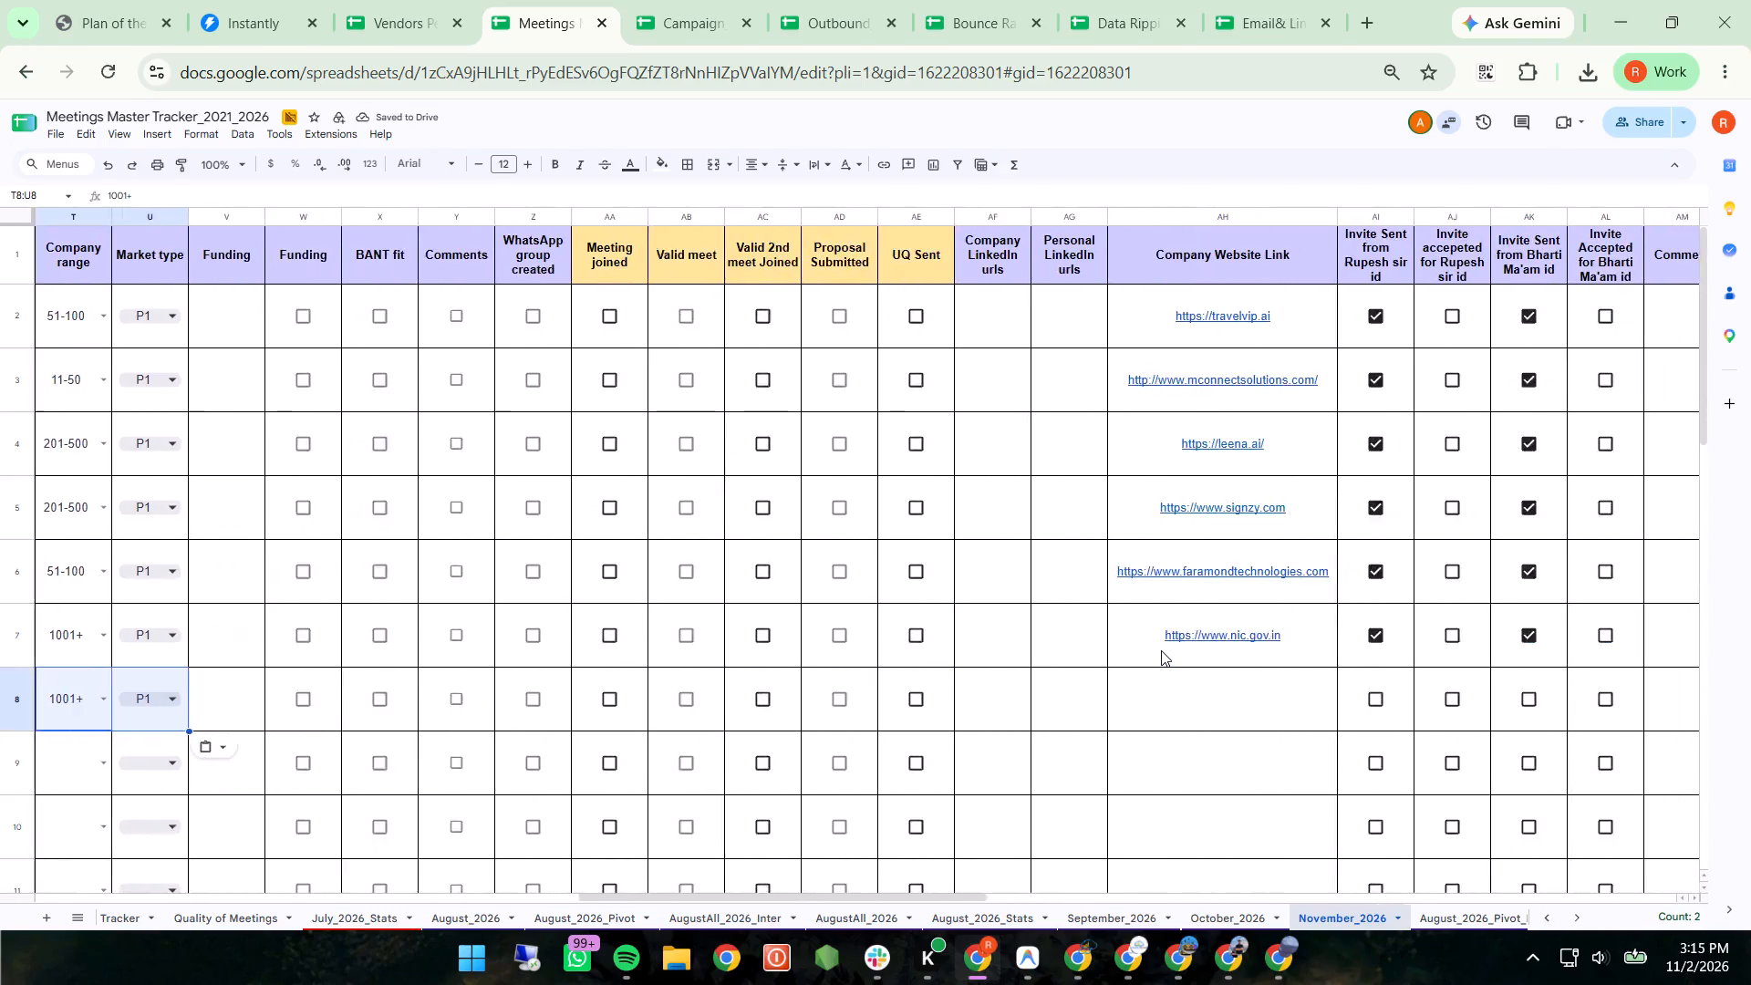
{"action": "scroll", "coordinate": [1161, 650], "scroll_direction": "left", "scroll_amount": 1}
{"action": "left_click", "coordinate": [1012, 707]}
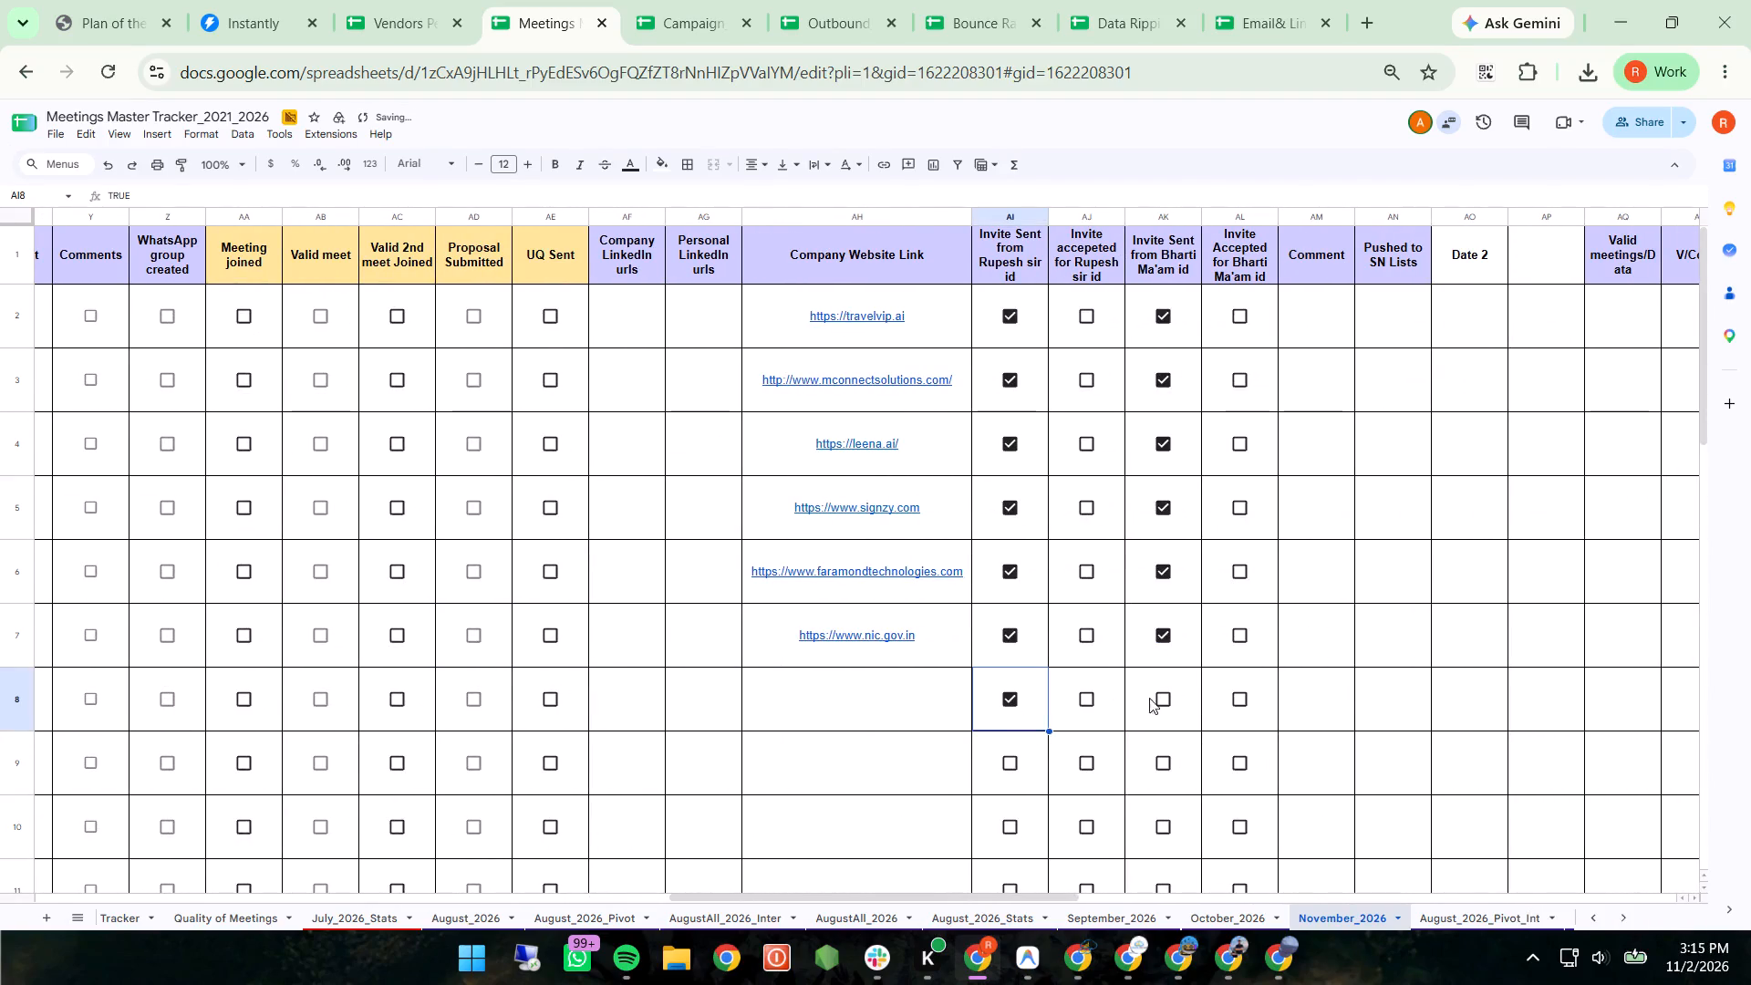
{"action": "left_click", "coordinate": [1164, 698]}
{"action": "left_click", "coordinate": [853, 698]}
{"action": "key", "text": "super+v"}
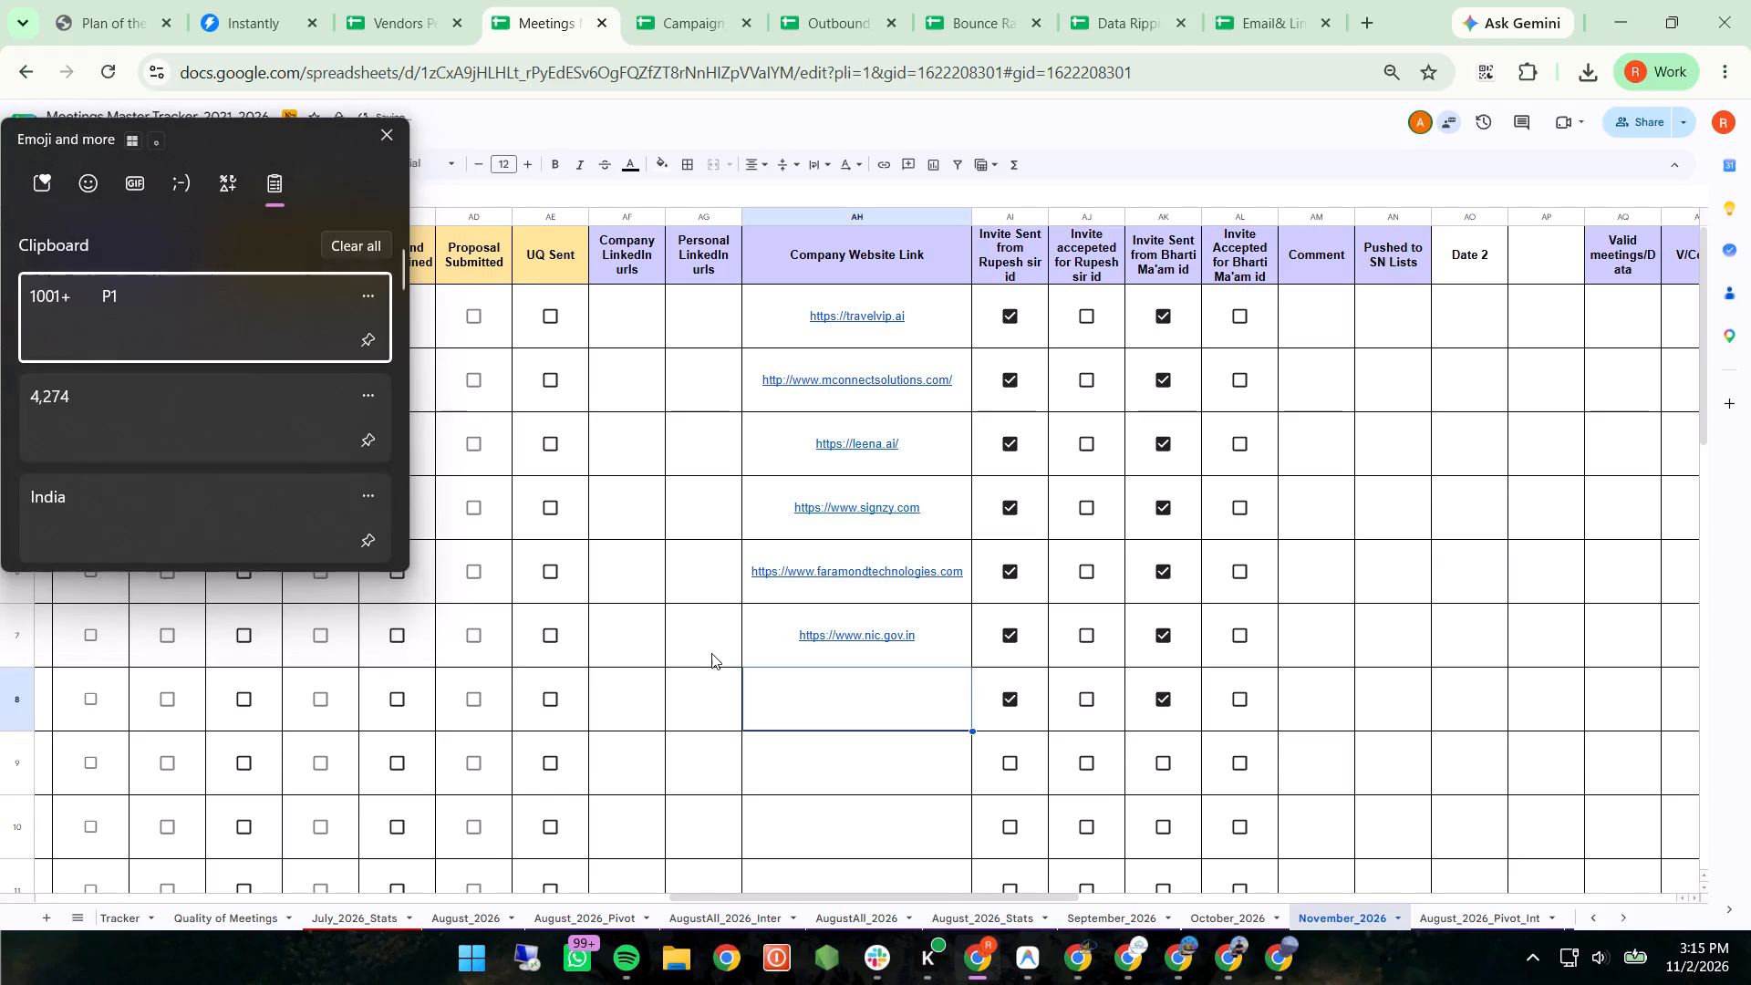
{"action": "scroll", "coordinate": [150, 415], "scroll_direction": "down", "scroll_amount": 3}
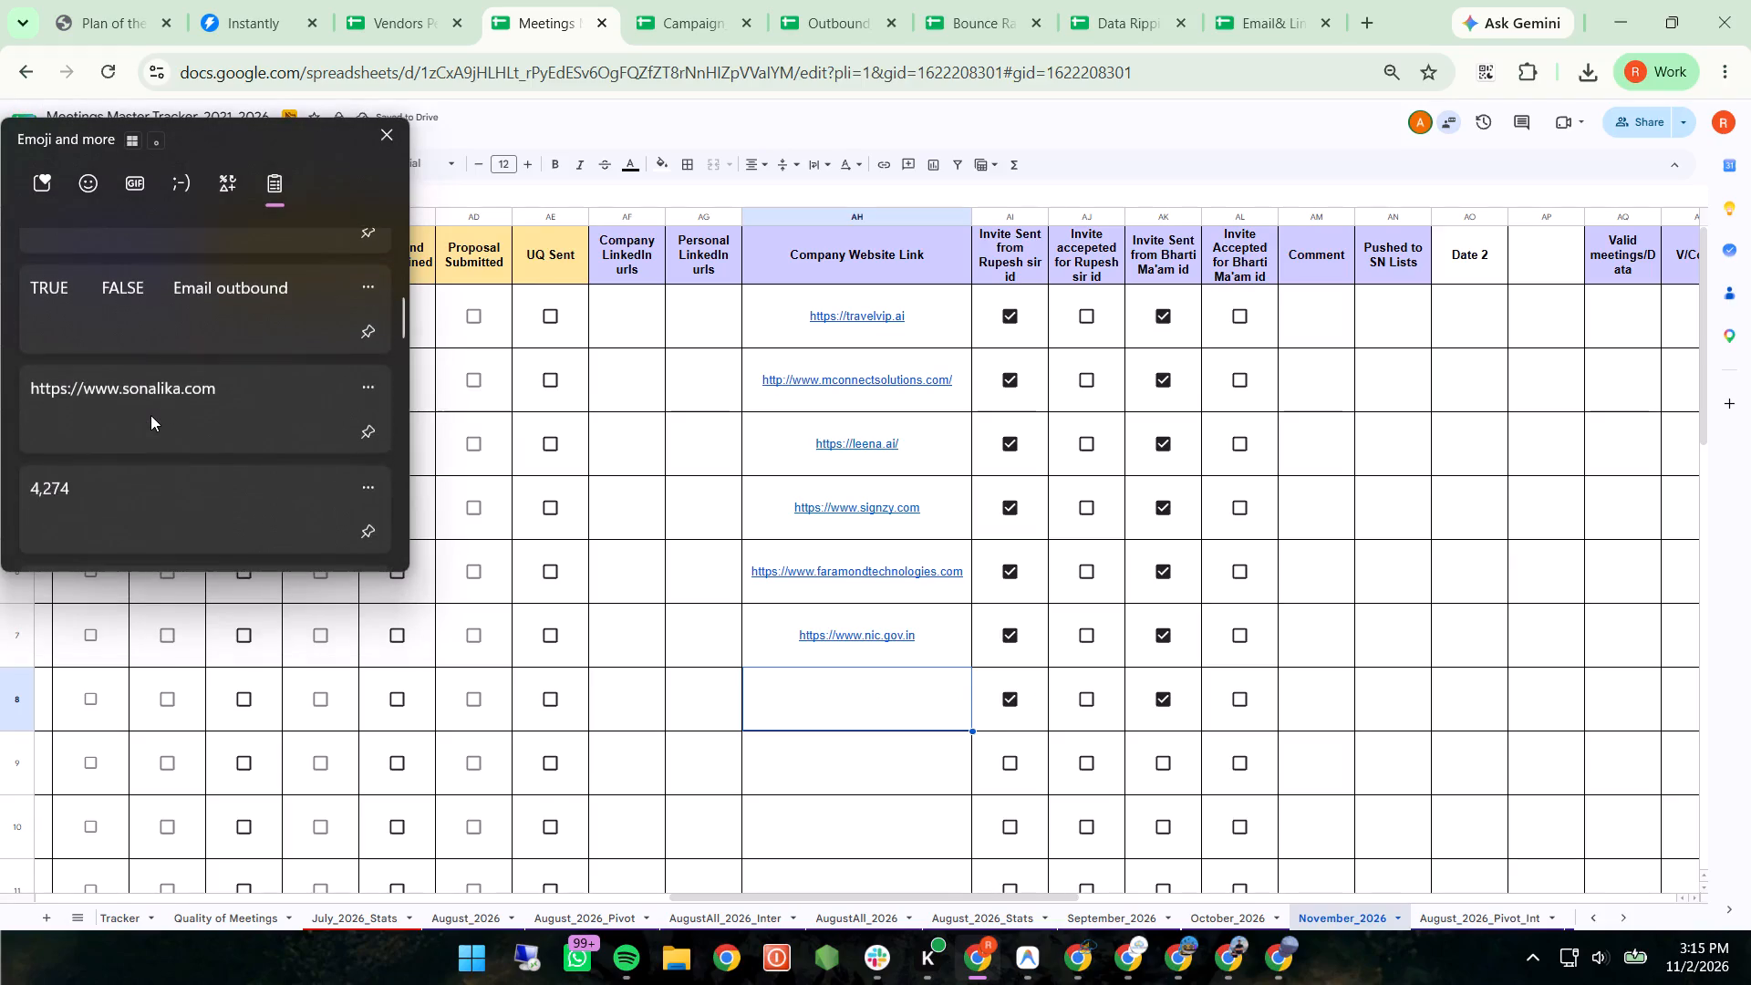
{"action": "left_click", "coordinate": [150, 415]}
{"action": "key", "text": "ctrl+v"}
Copy row 7's Date into row 8 and change it to 11/12/2026 12:00 PM.
{"action": "scroll", "coordinate": [768, 736], "scroll_direction": "right", "scroll_amount": 12}
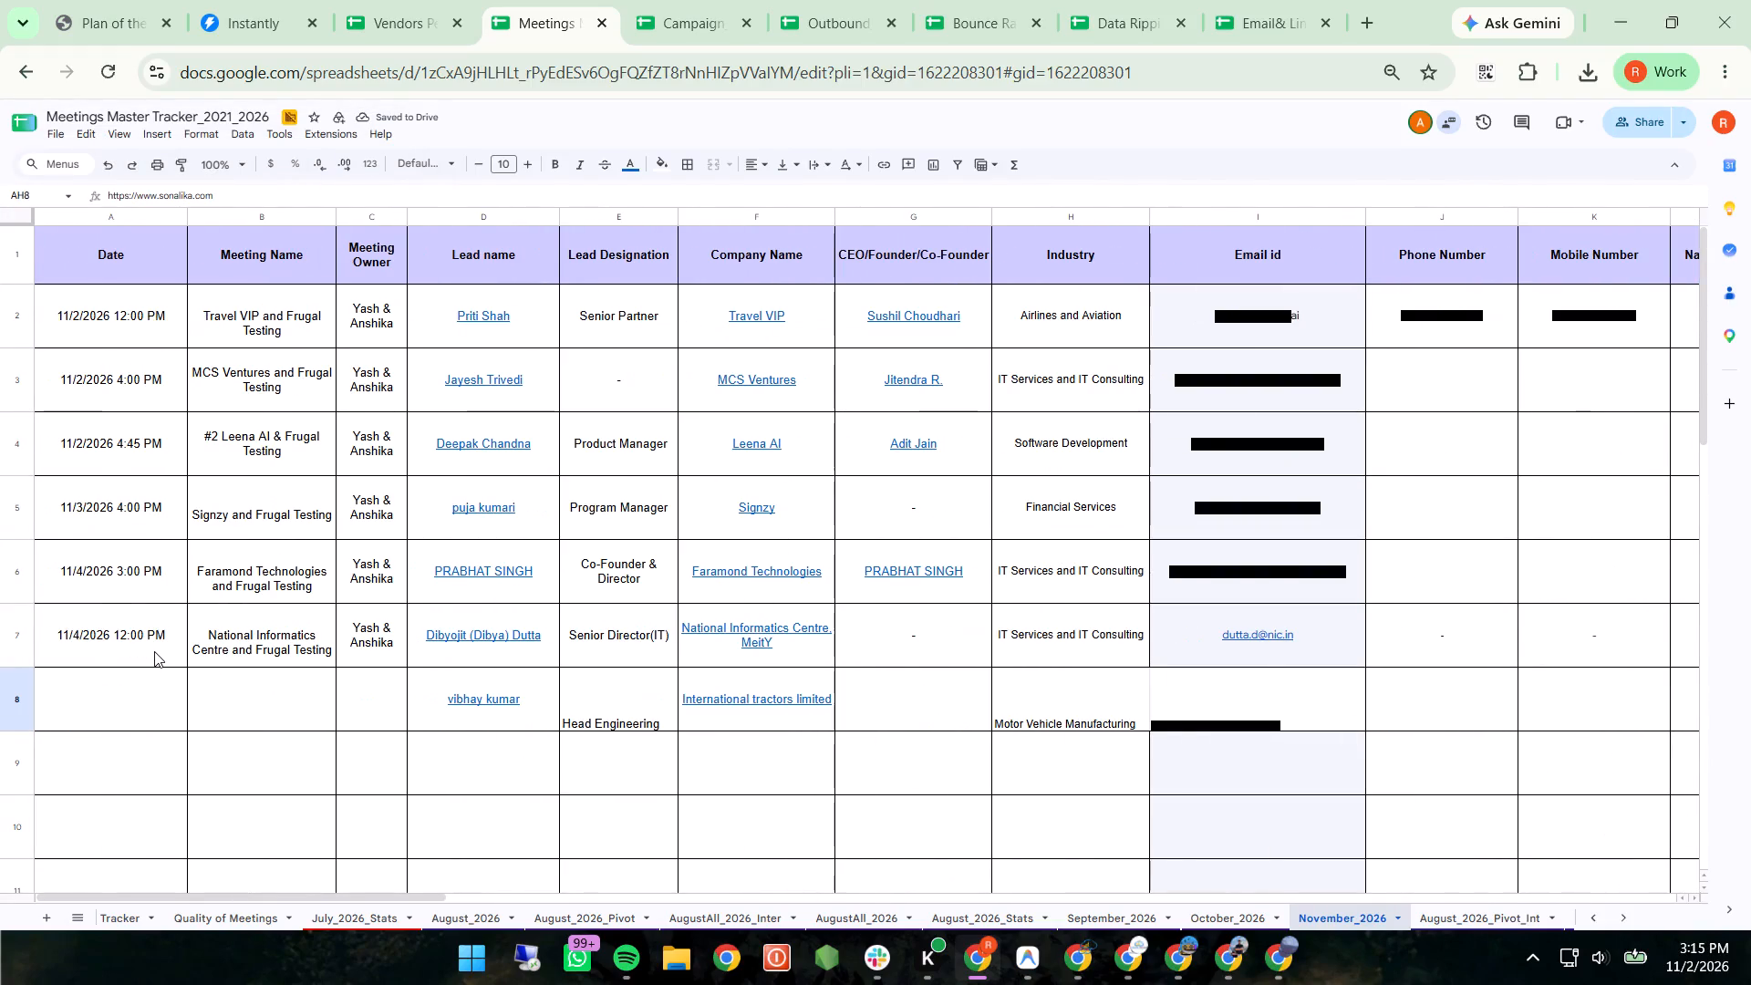
{"action": "left_click", "coordinate": [154, 651]}
{"action": "key", "text": "ctrl+c"}
{"action": "key", "text": "Down"}
{"action": "key", "text": "ctrl+v"}
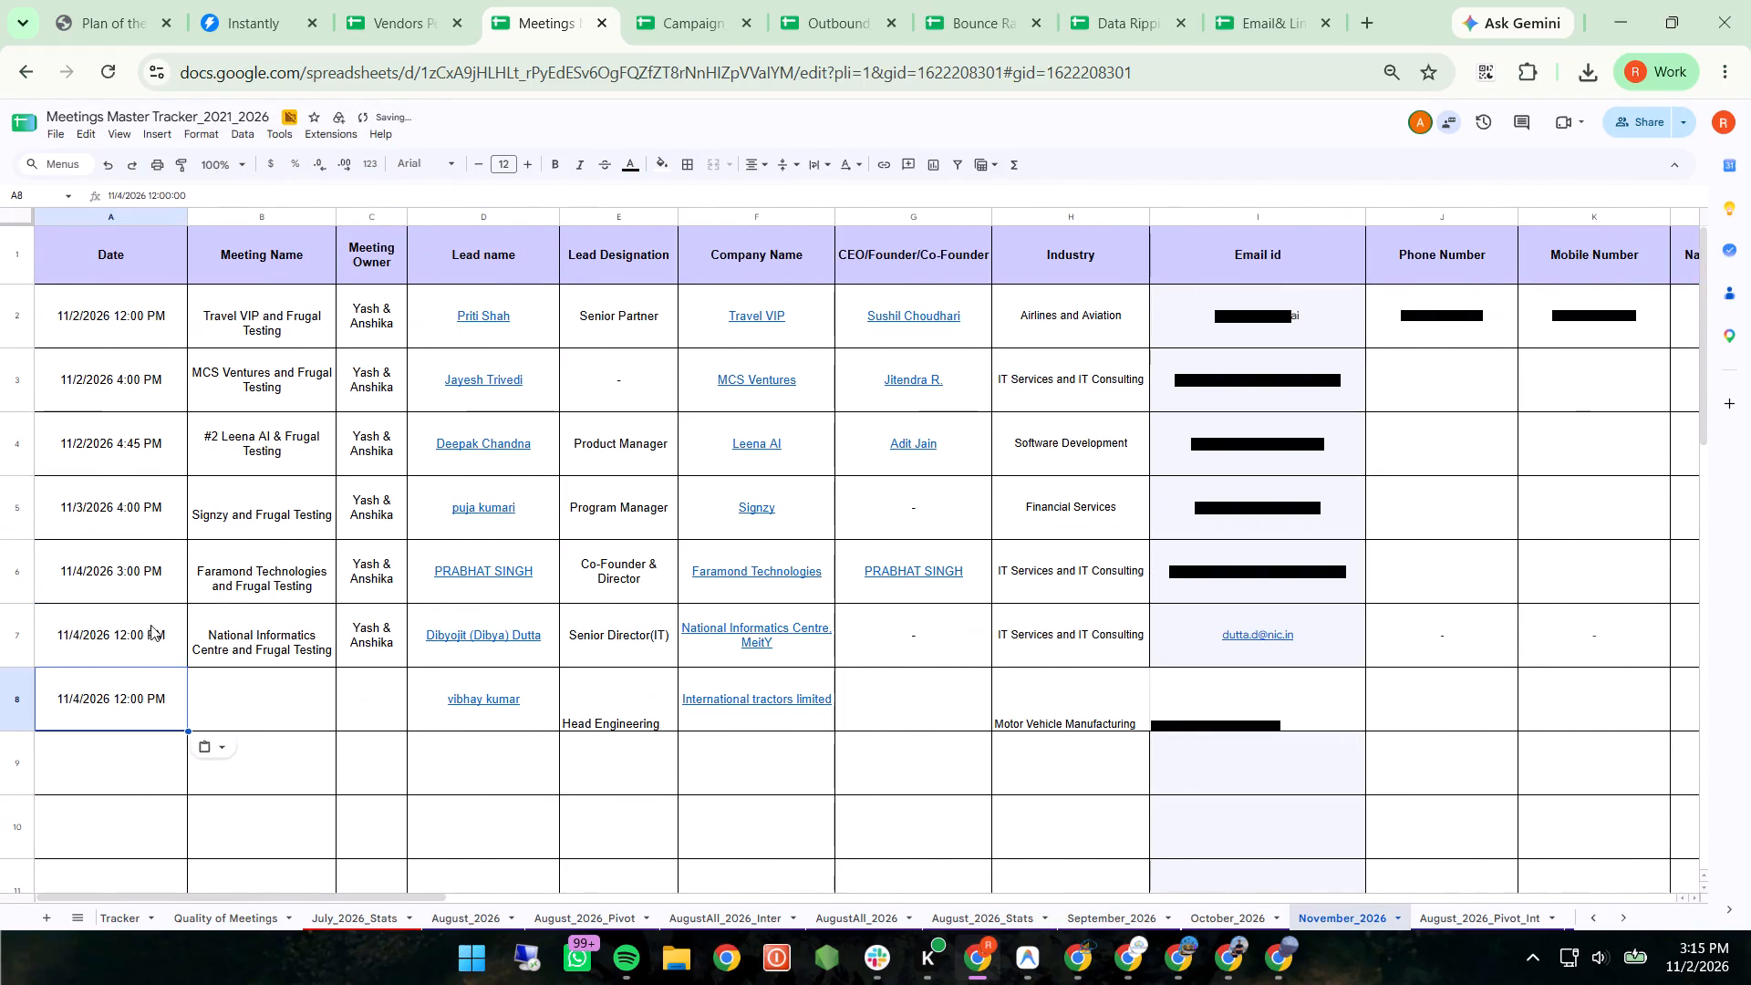
{"action": "left_click", "coordinate": [122, 192]}
{"action": "key", "text": "BackSpace"}
{"action": "type", "text": "12"}
{"action": "key", "text": "Return"}
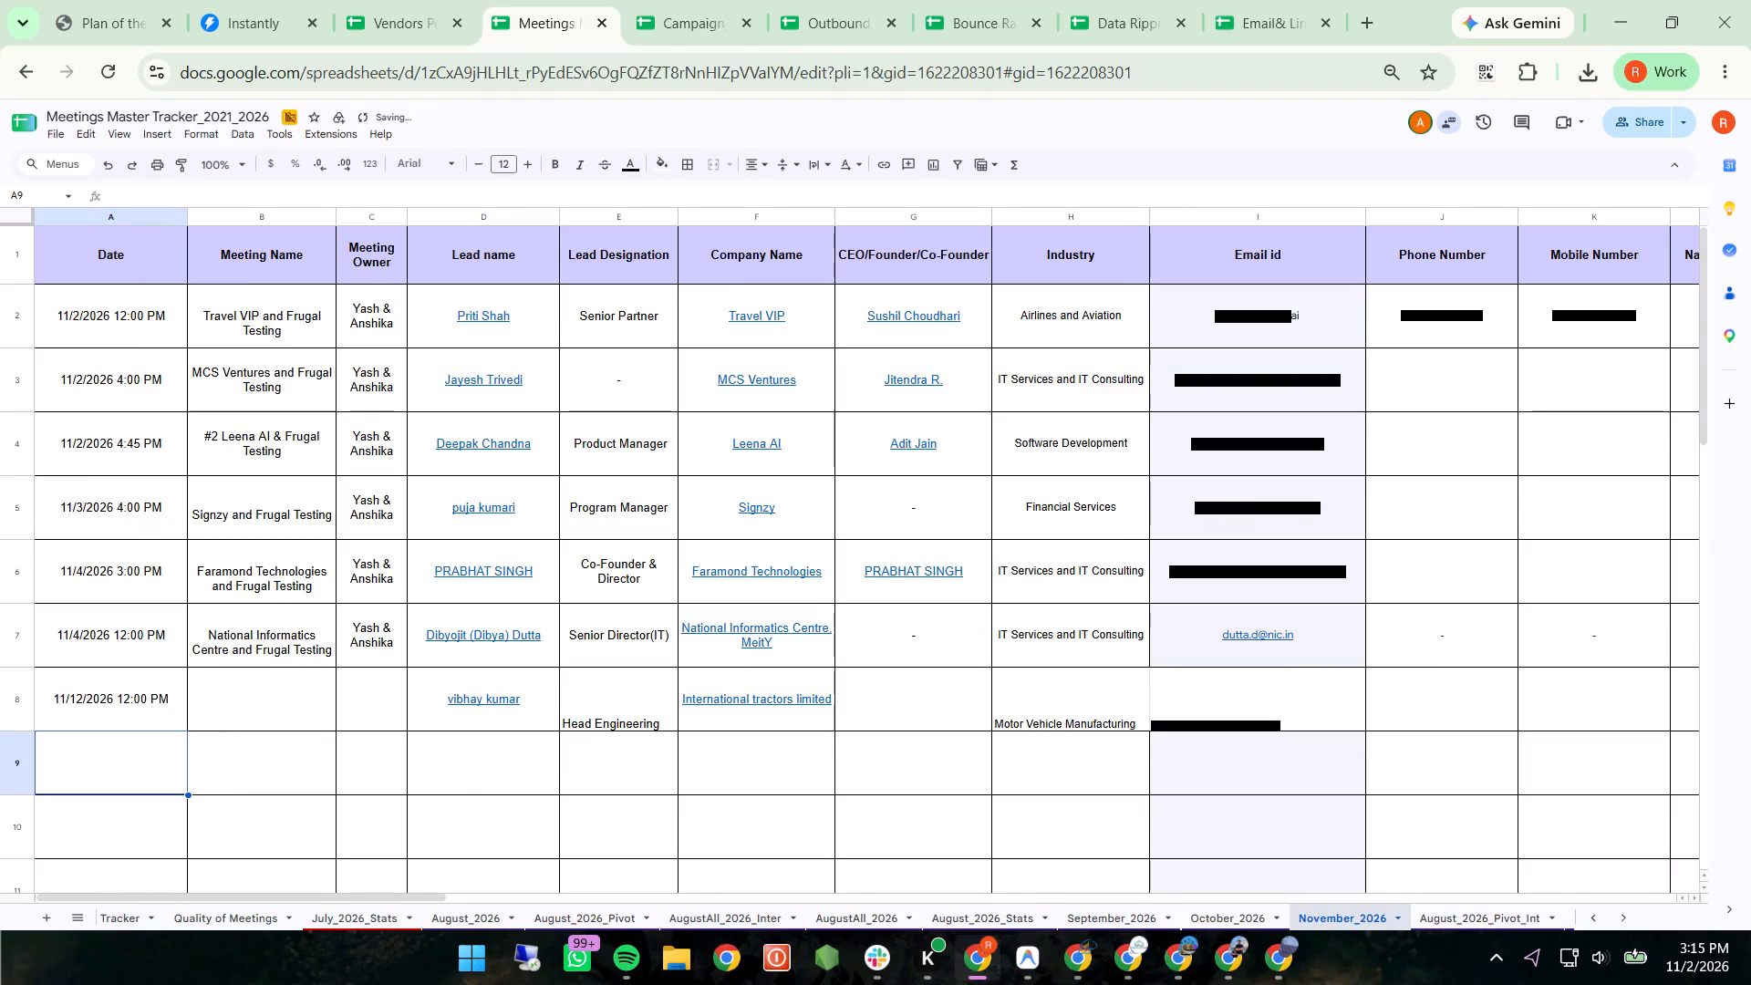
Copy row 7's Meeting Owner "Yash & Anshika" into rows 8 and 9.
{"action": "left_click", "coordinate": [375, 630]}
{"action": "key", "text": "ctrl+c"}
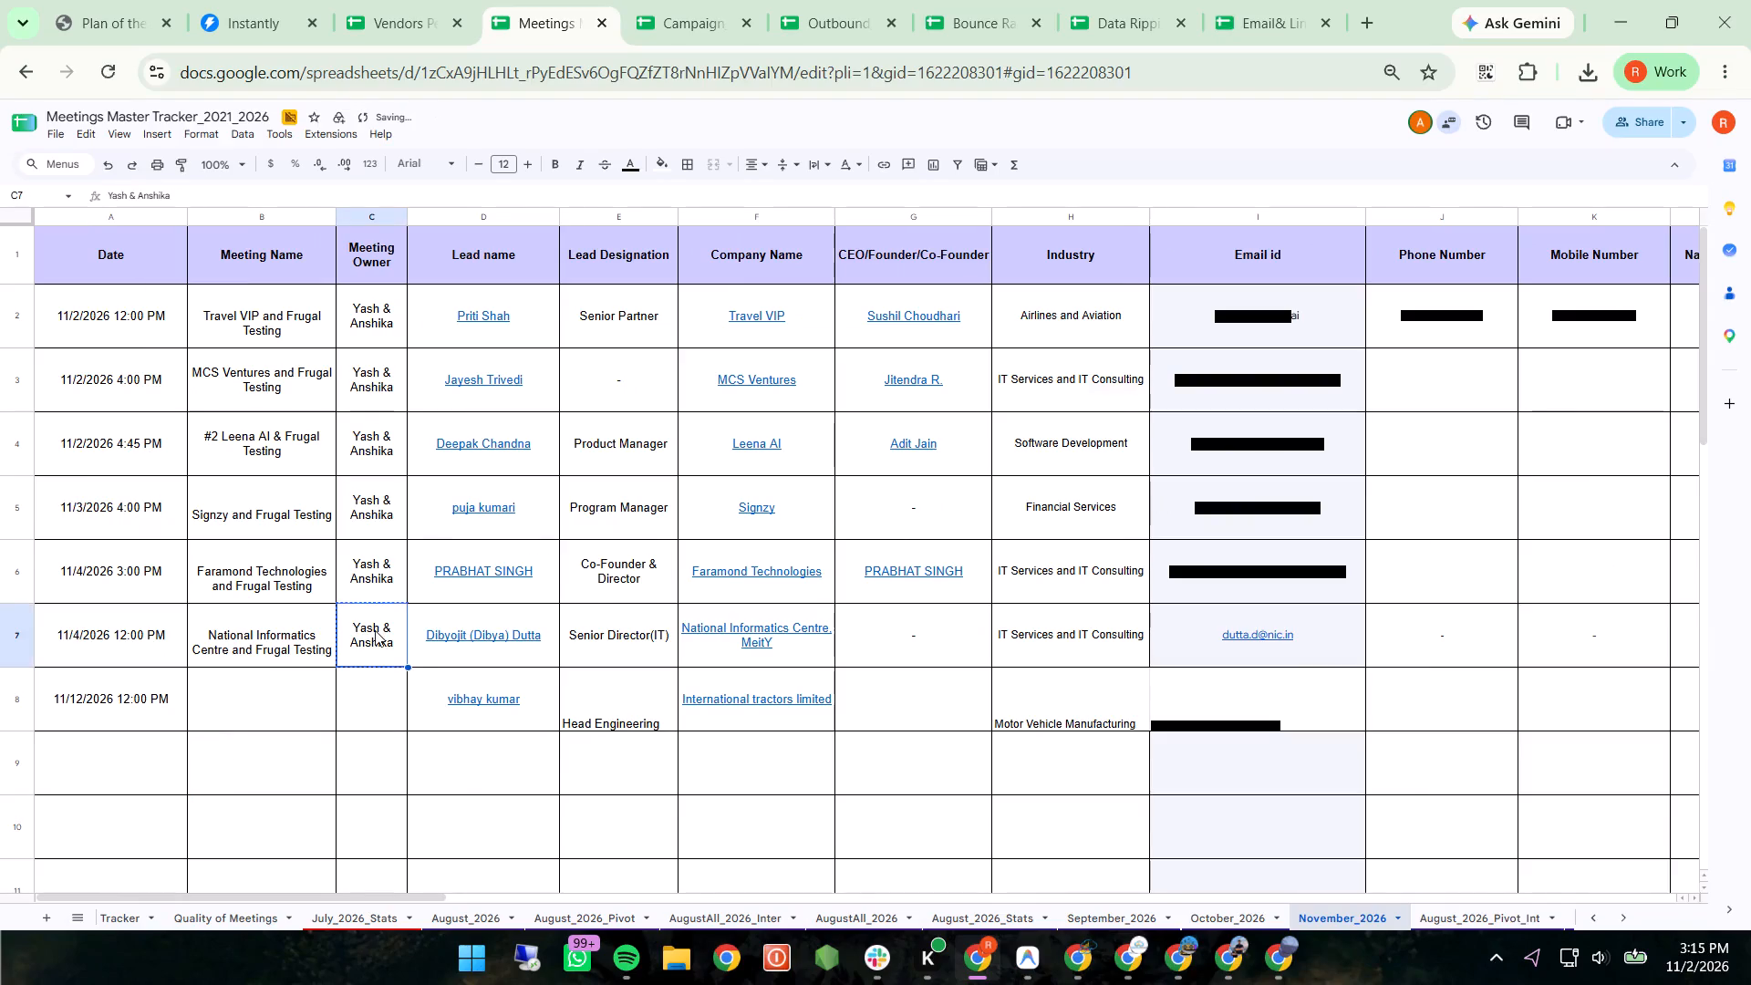
{"action": "key", "text": "Down"}
{"action": "key", "text": "shift+Down"}
{"action": "key", "text": "ctrl+v"}
Copy the November 12 event title "International tractors limited and Frugal Testing" from Google Calendar into row 8's Meeting Name cell in the tracker.
{"action": "left_click", "coordinate": [275, 708]}
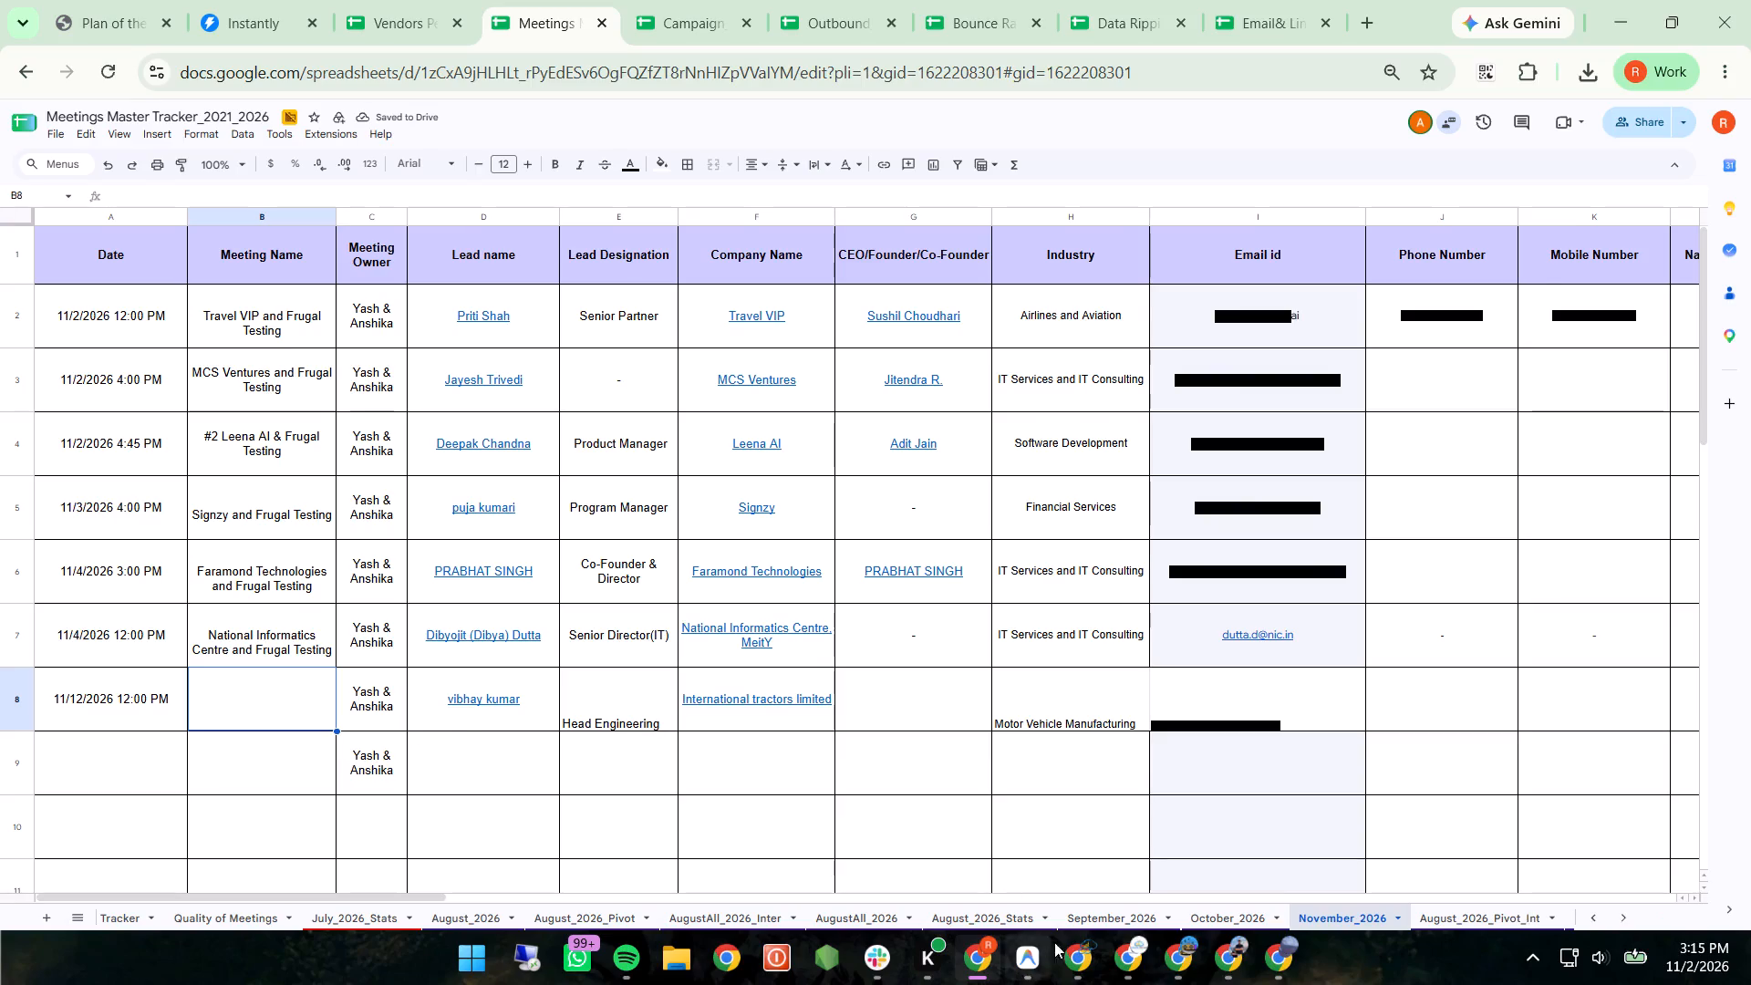
{"action": "left_click", "coordinate": [1085, 955]}
{"action": "left_click", "coordinate": [1312, 661]}
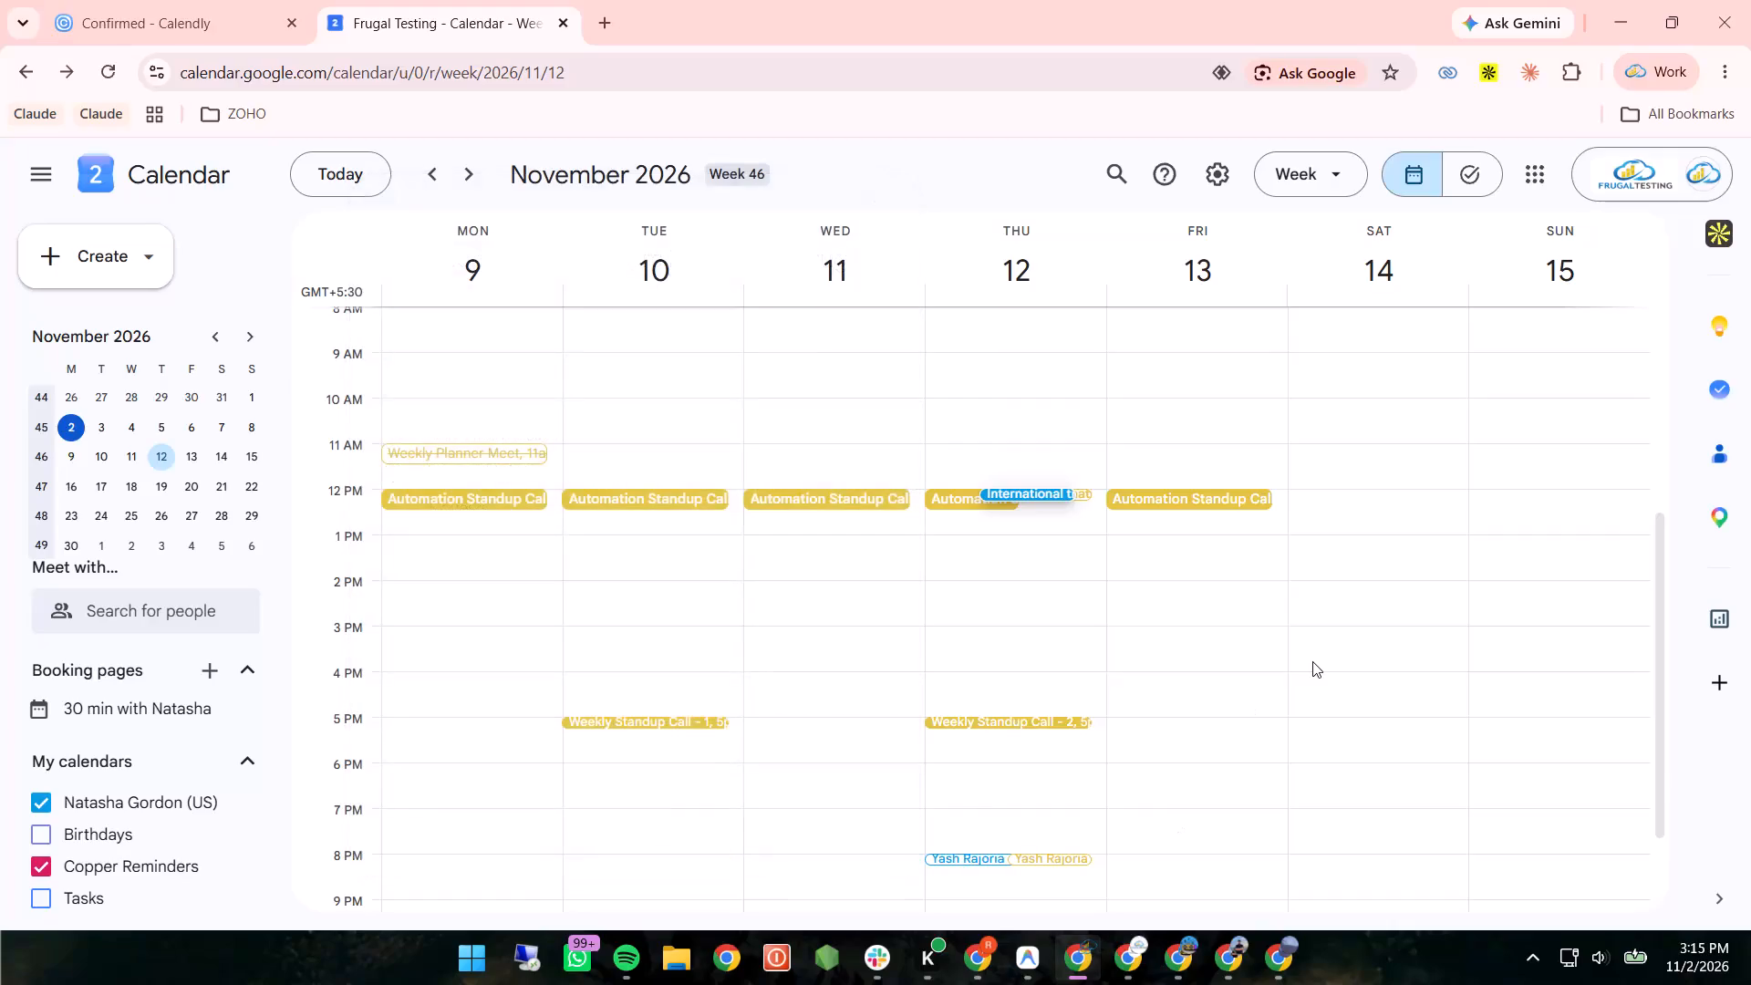
{"action": "left_click", "coordinate": [1033, 495]}
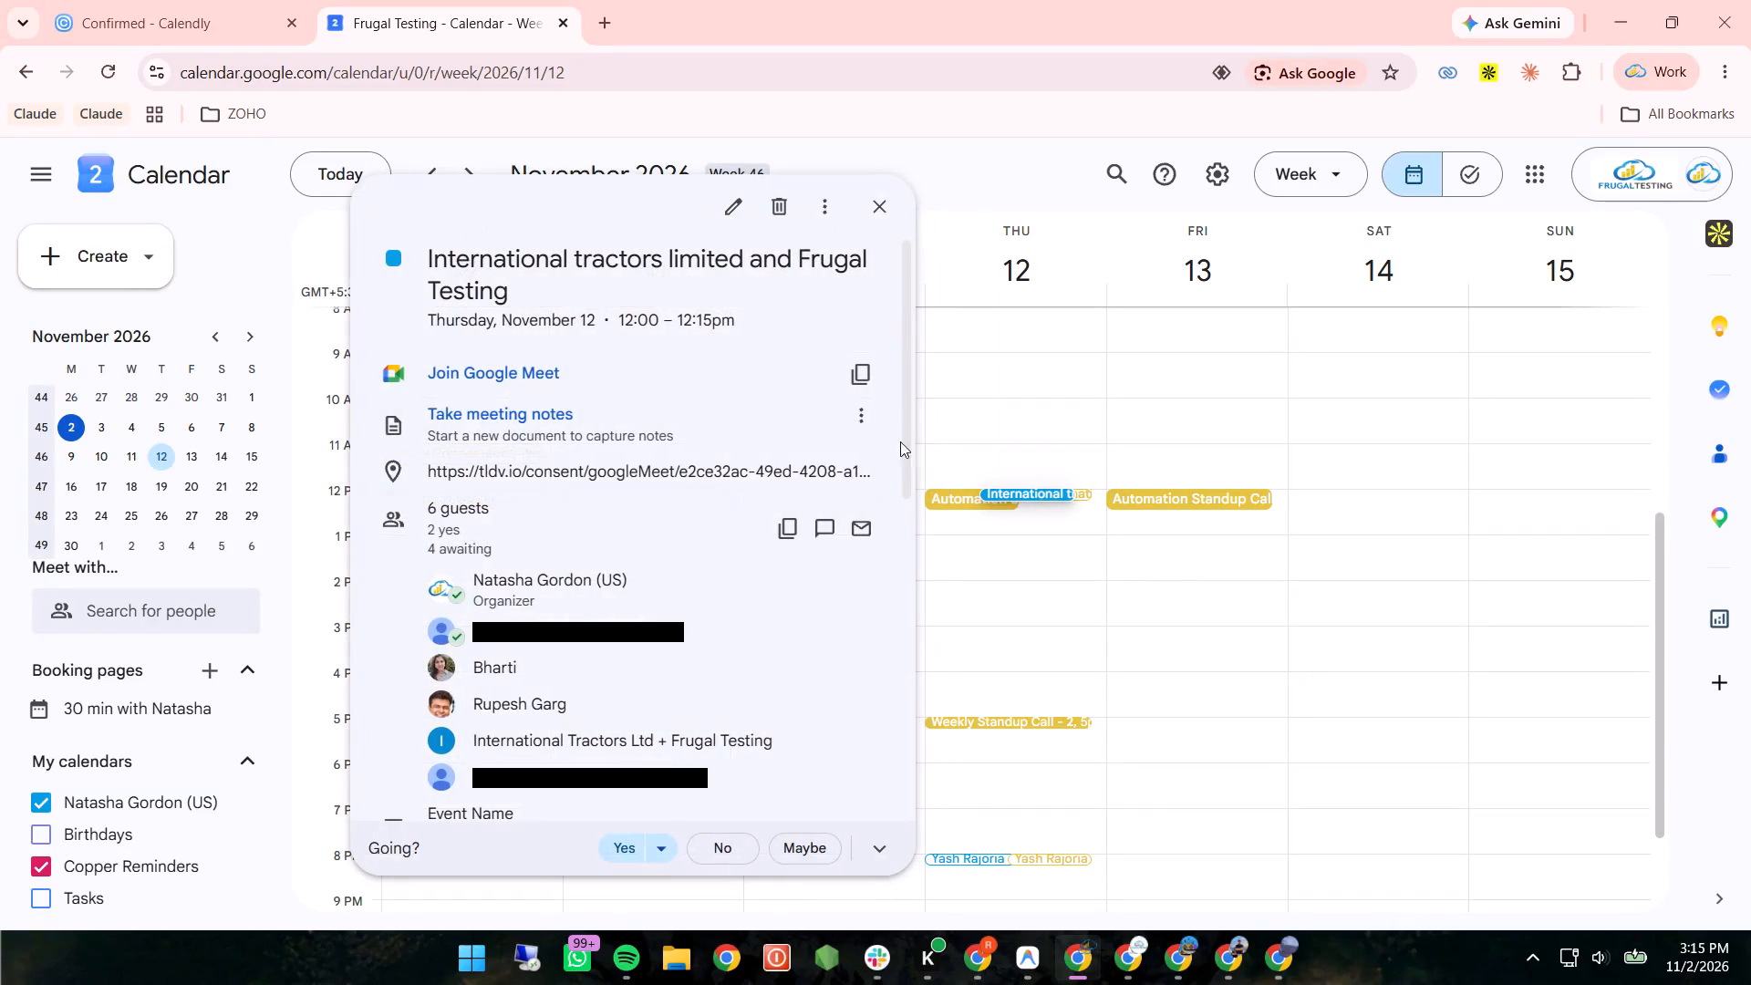
{"action": "left_click_drag", "start_coordinate": [542, 280], "coordinate": [430, 246]}
{"action": "key", "text": "ctrl+c"}
{"action": "key", "text": "ctrl+c"}
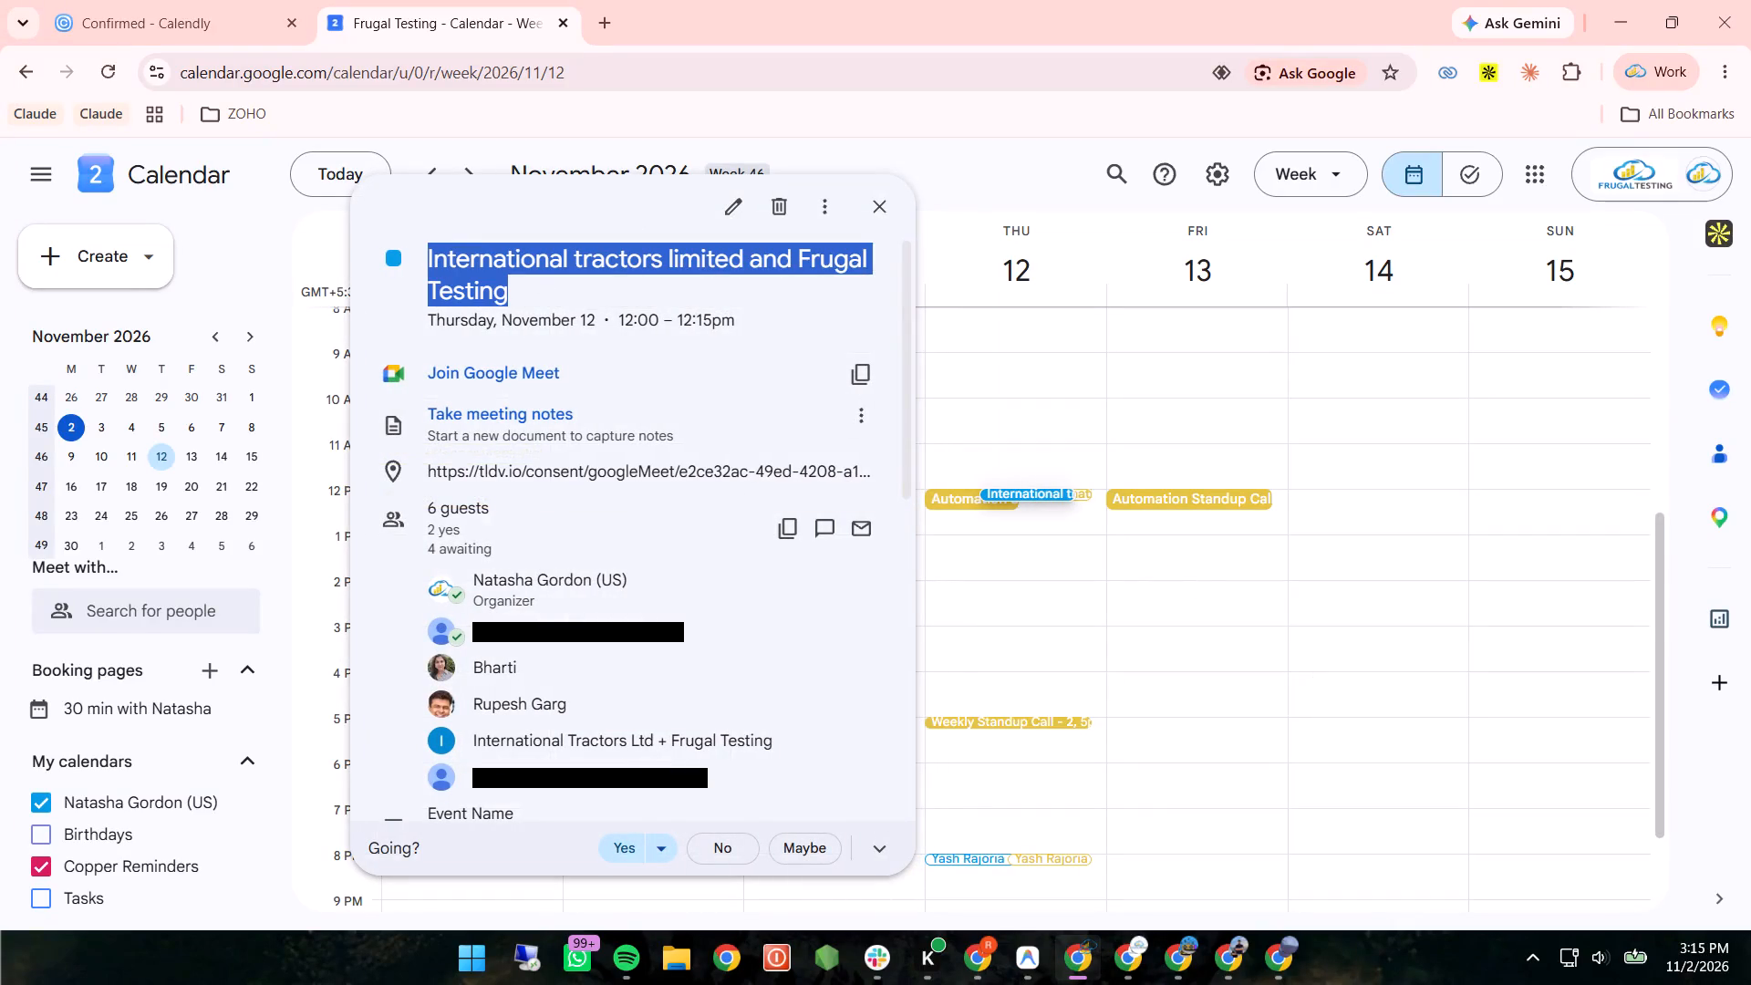
{"action": "left_click", "coordinate": [990, 937]}
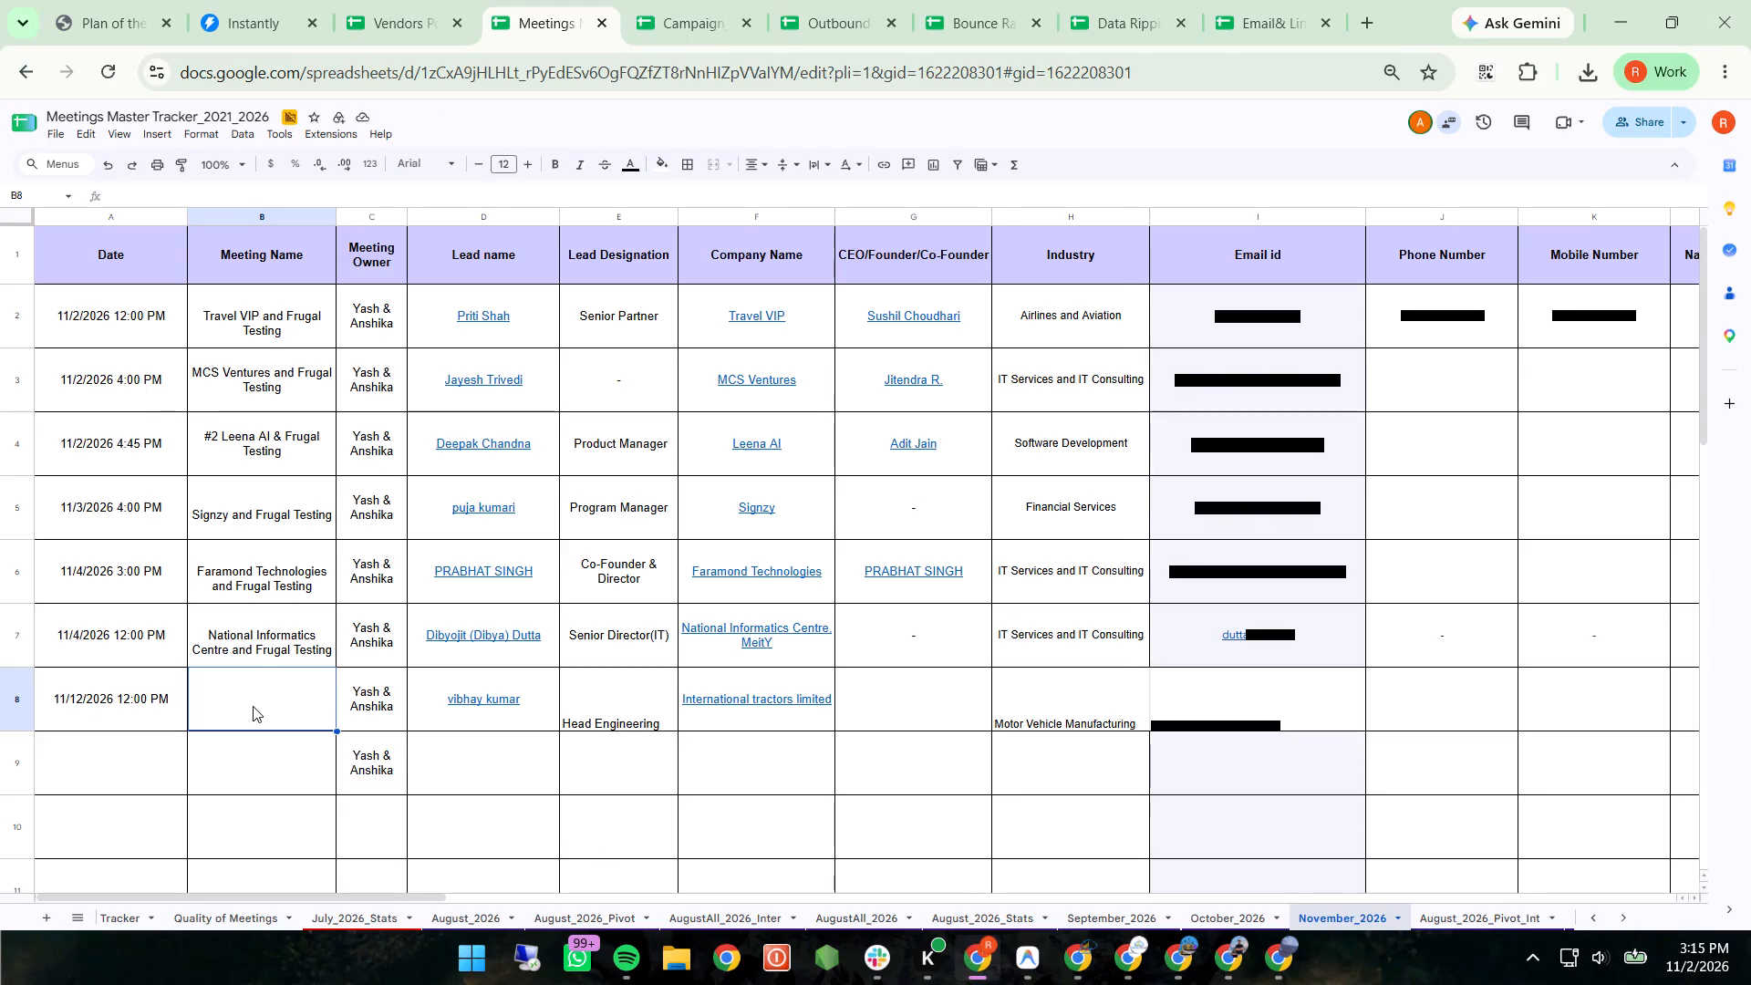
{"action": "double_click", "coordinate": [253, 706]}
{"action": "key", "text": "ctrl+shift+v"}
{"action": "left_click", "coordinate": [253, 706], "text": "ctrl+shift"}
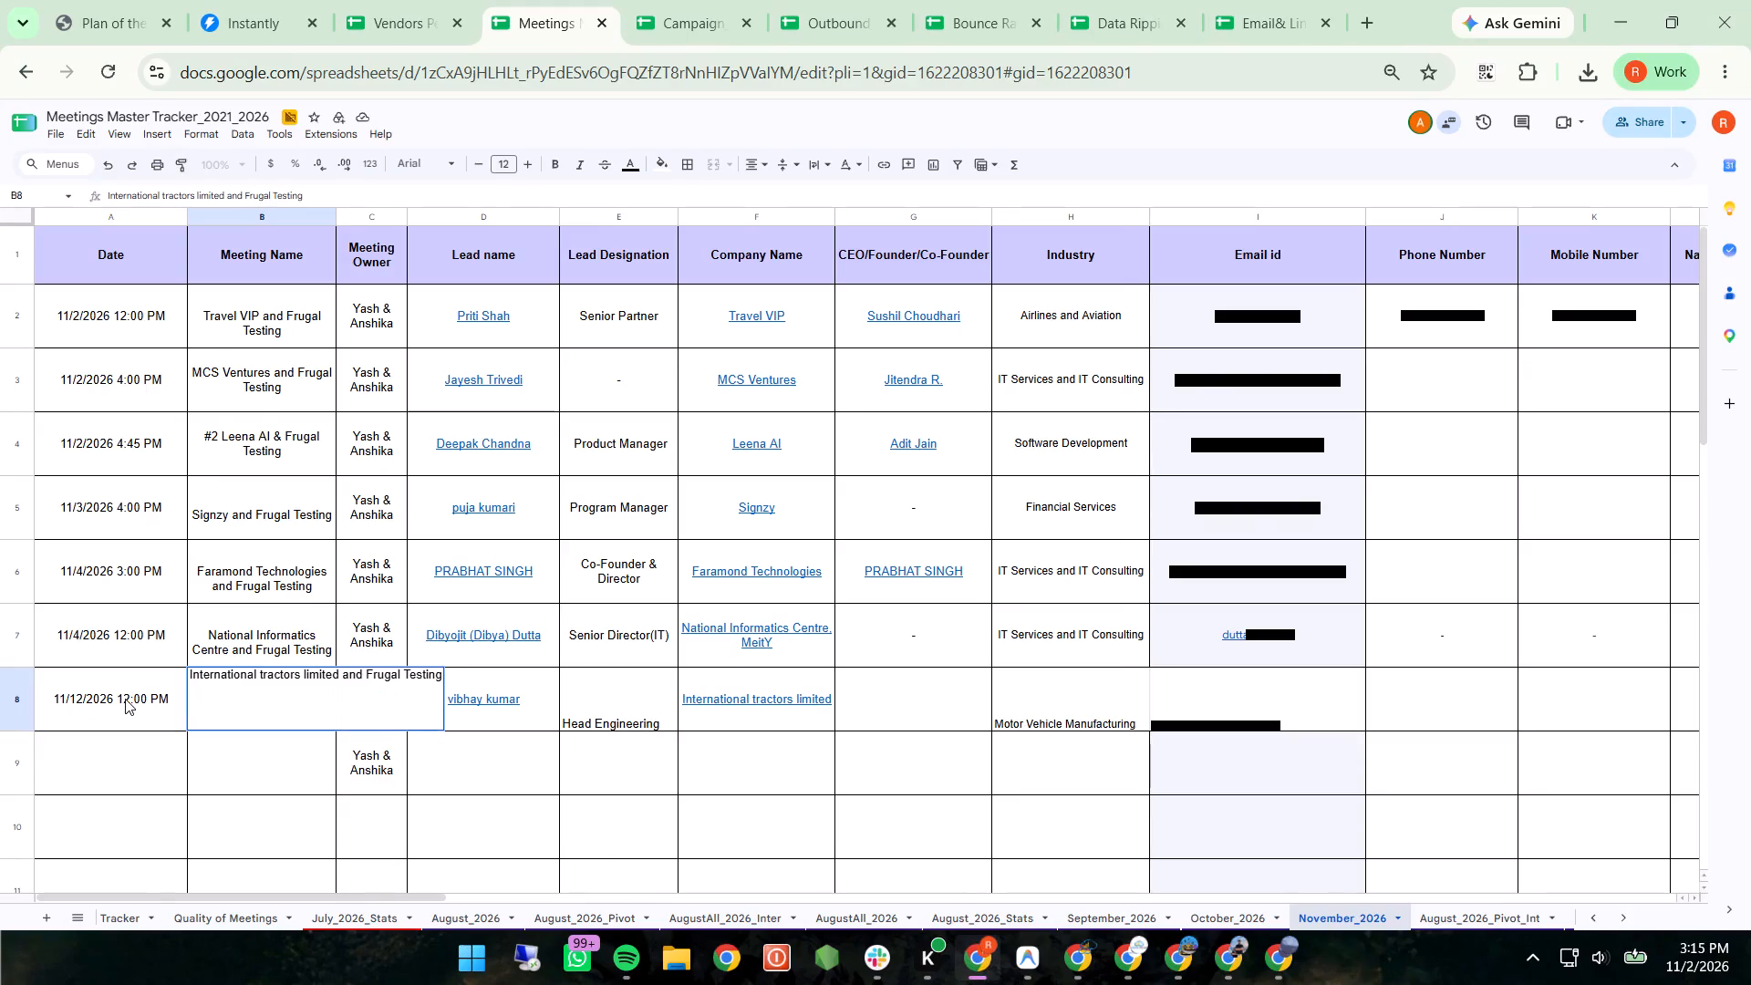
Copy row 8's Date into row 9 and change it to 11/16/2026 12:00 PM.
{"action": "left_click", "coordinate": [125, 699]}
{"action": "key", "text": "ctrl+c"}
{"action": "key", "text": "Down"}
{"action": "key", "text": "ctrl+v"}
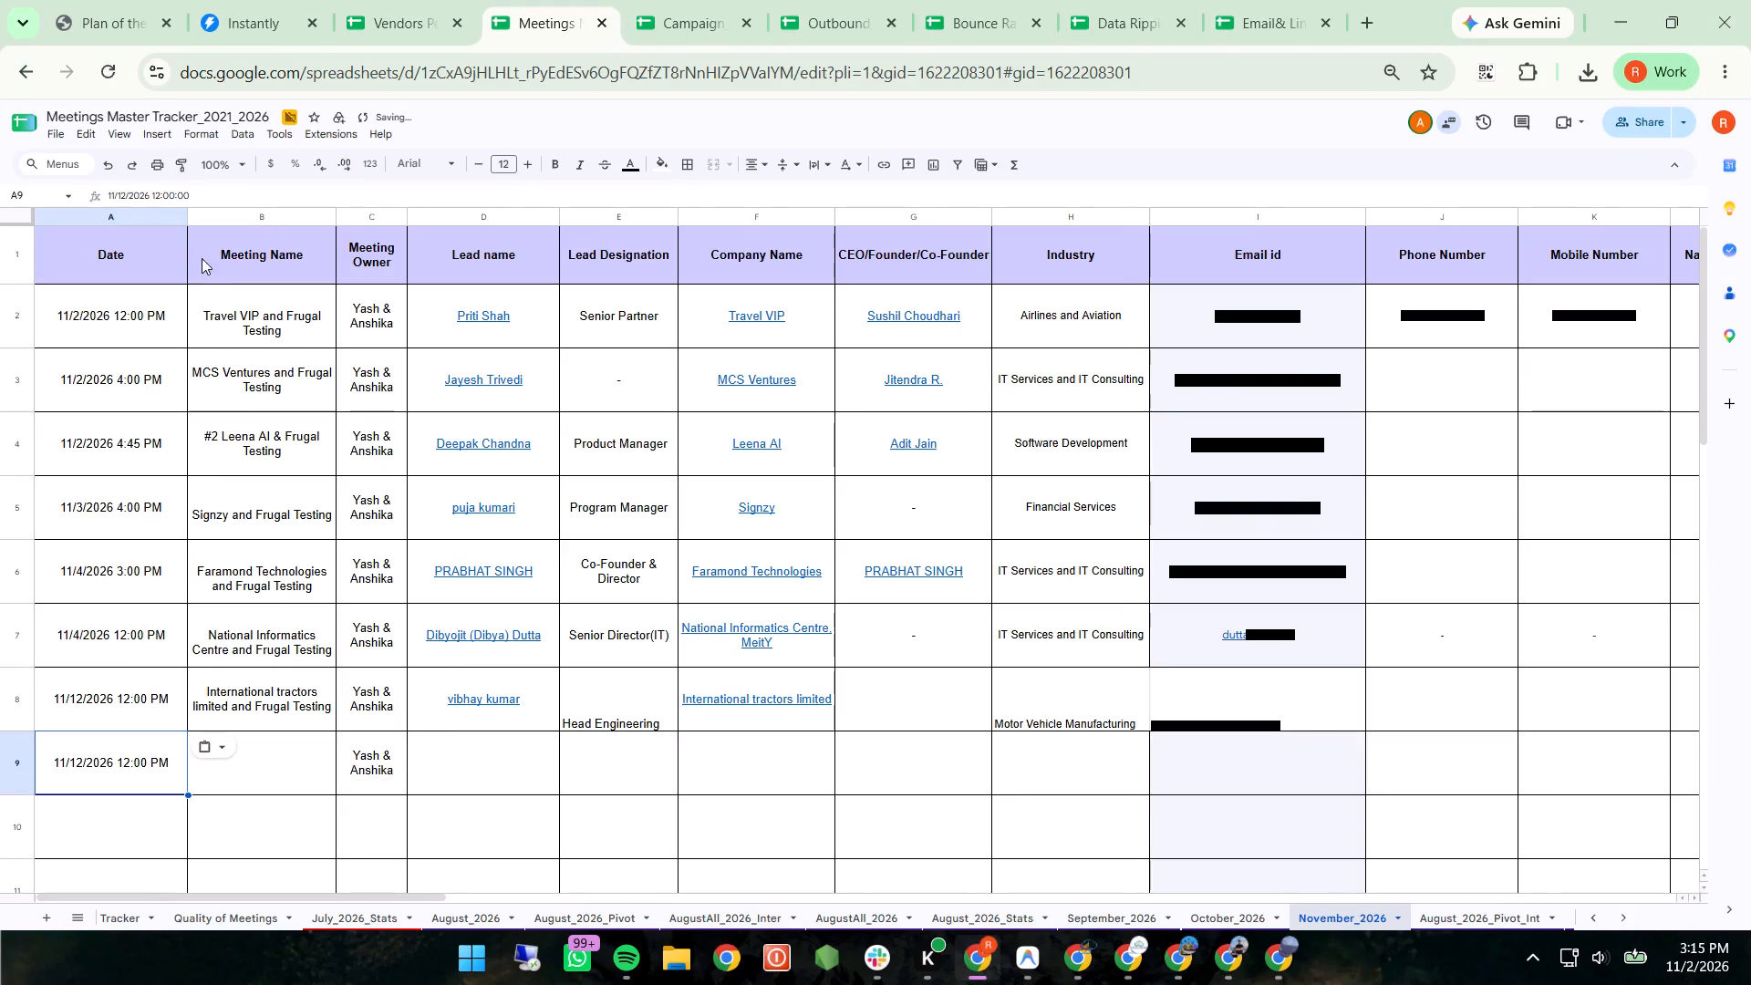
{"action": "left_click", "coordinate": [125, 195]}
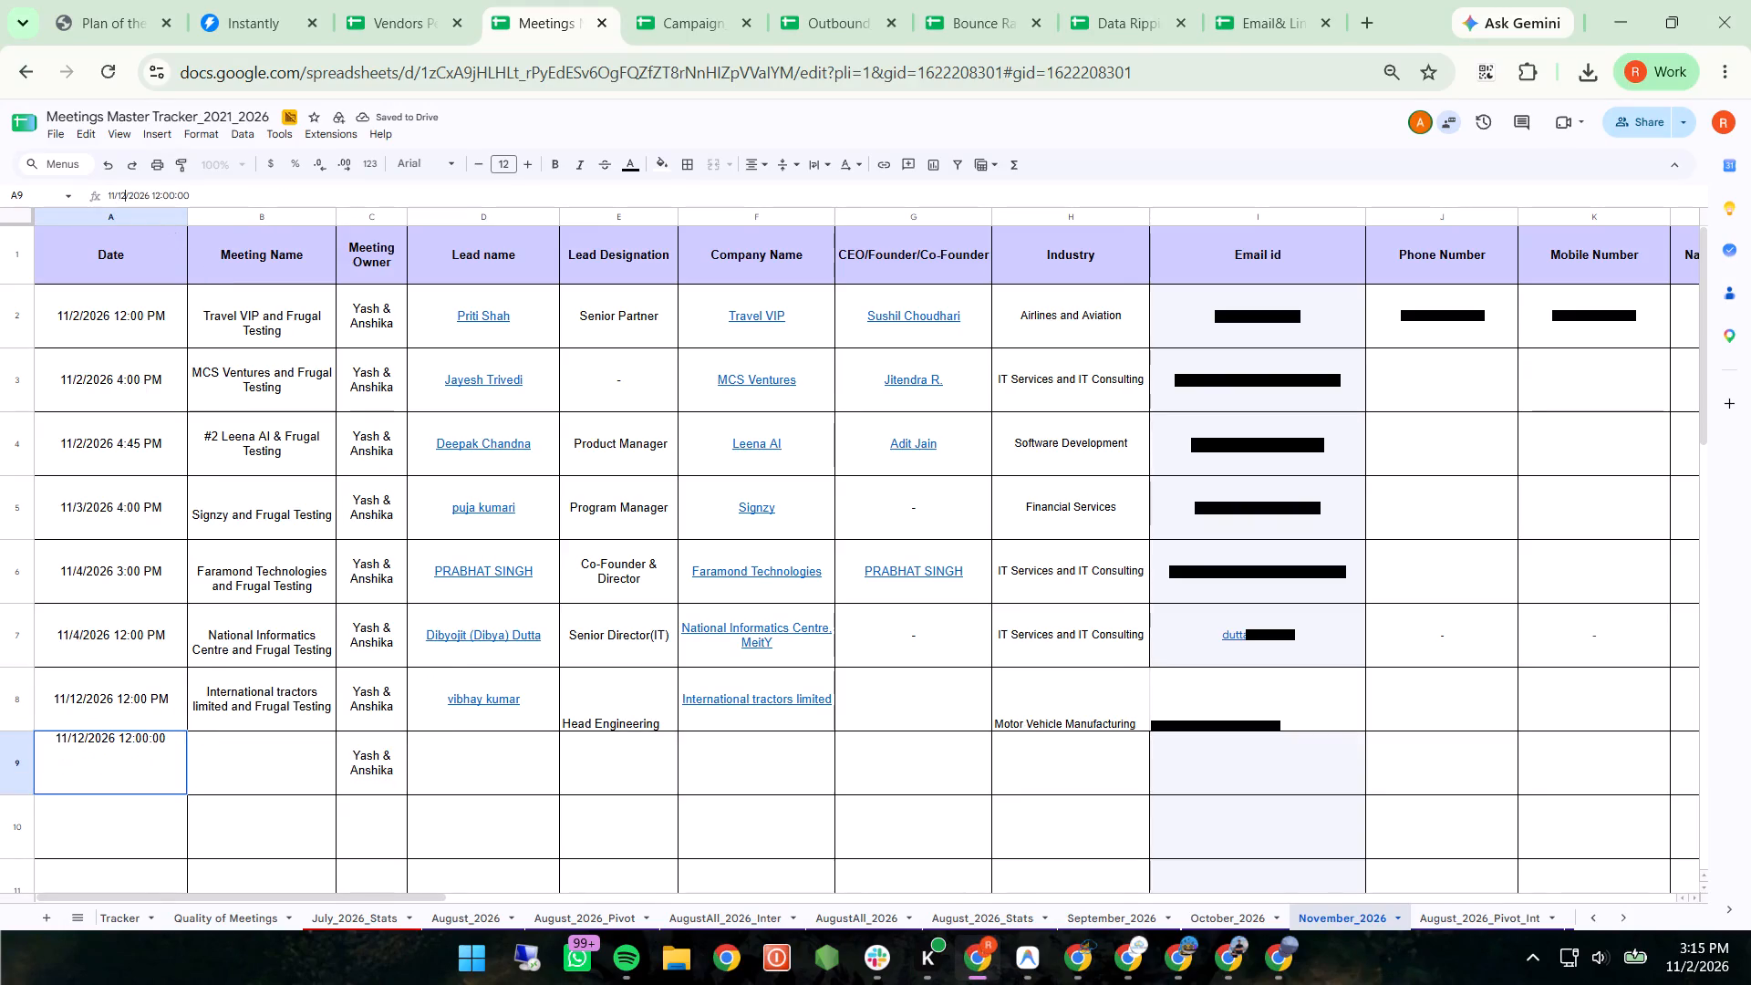
{"action": "key", "text": "BackSpace"}
{"action": "key", "text": "6"}
{"action": "key", "text": "Return"}
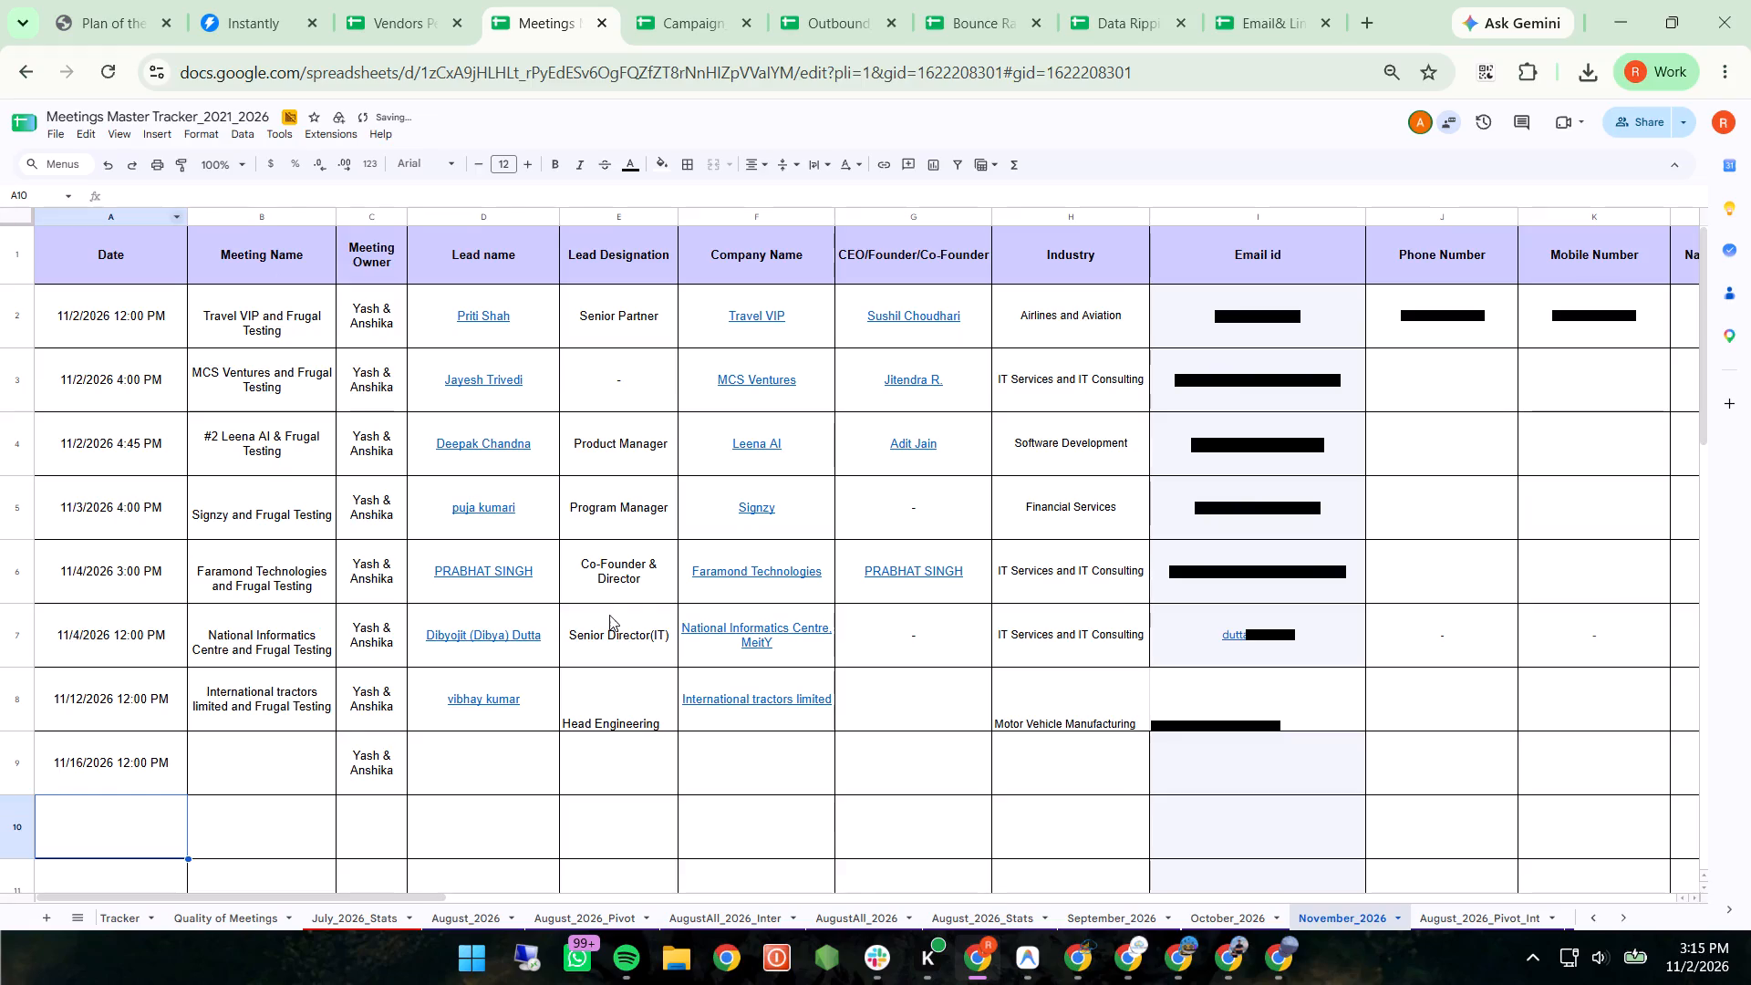
Apply the formatting of the whole of row 7 to row 8.
{"action": "left_click", "coordinate": [18, 633]}
{"action": "left_click", "coordinate": [181, 160]}
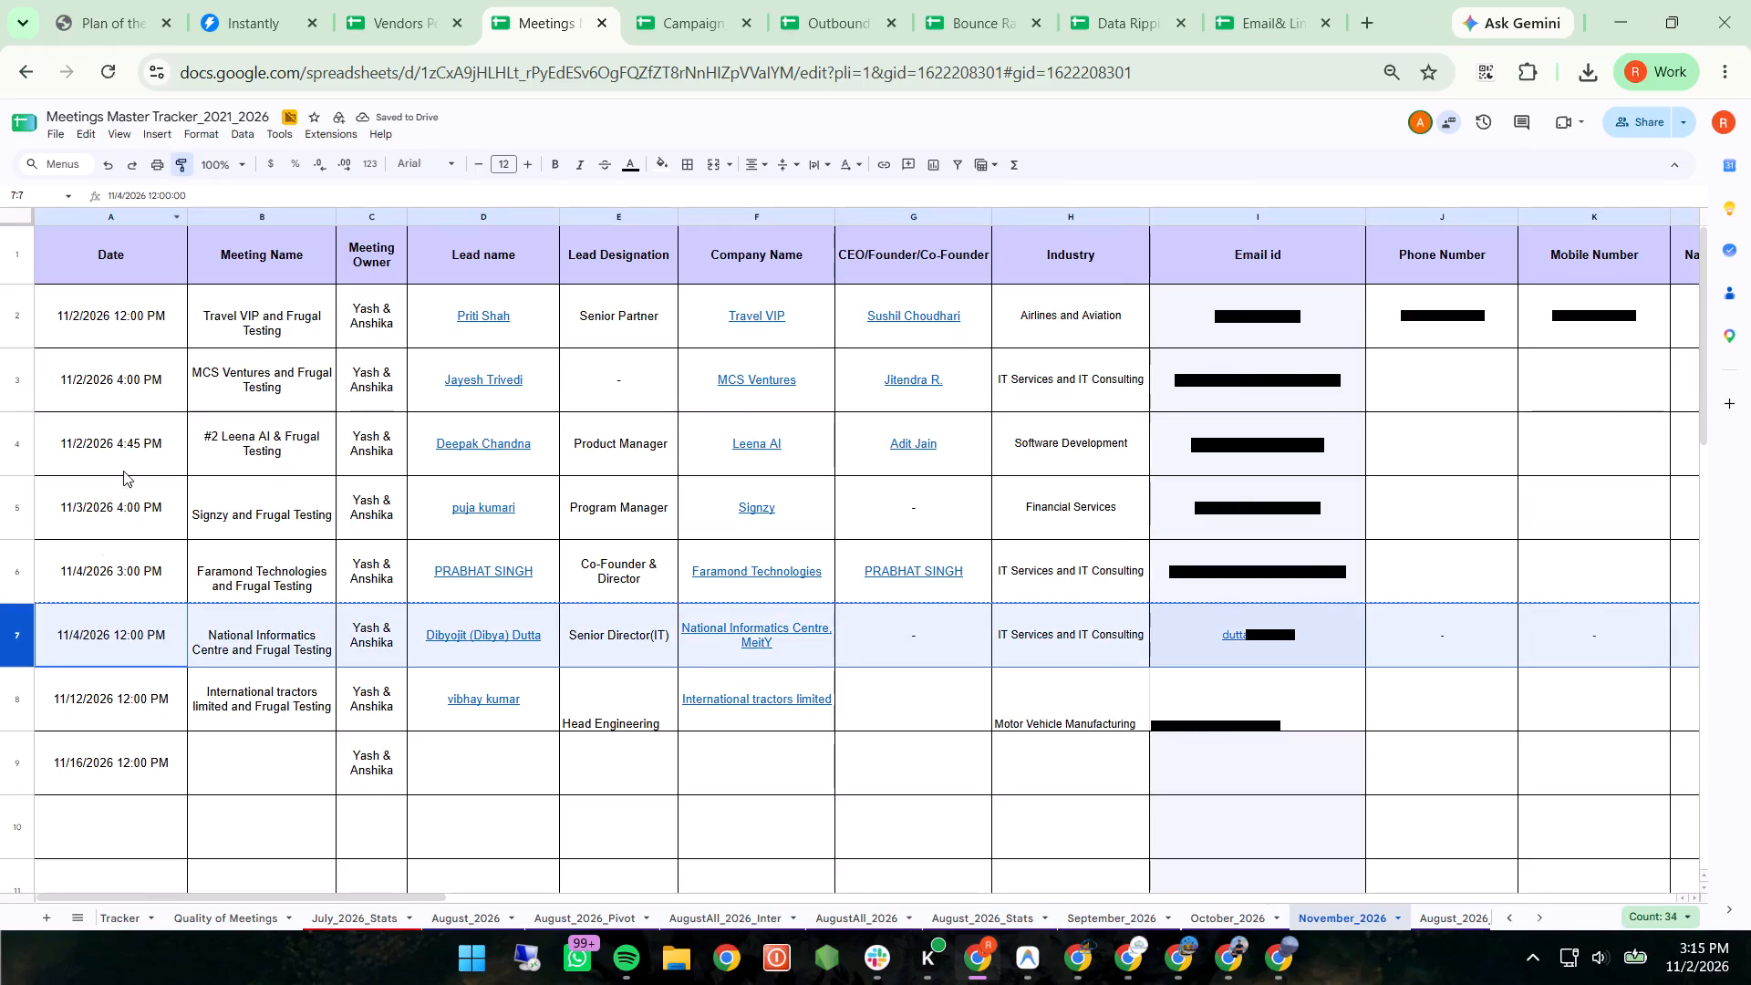
{"action": "left_click", "coordinate": [15, 696]}
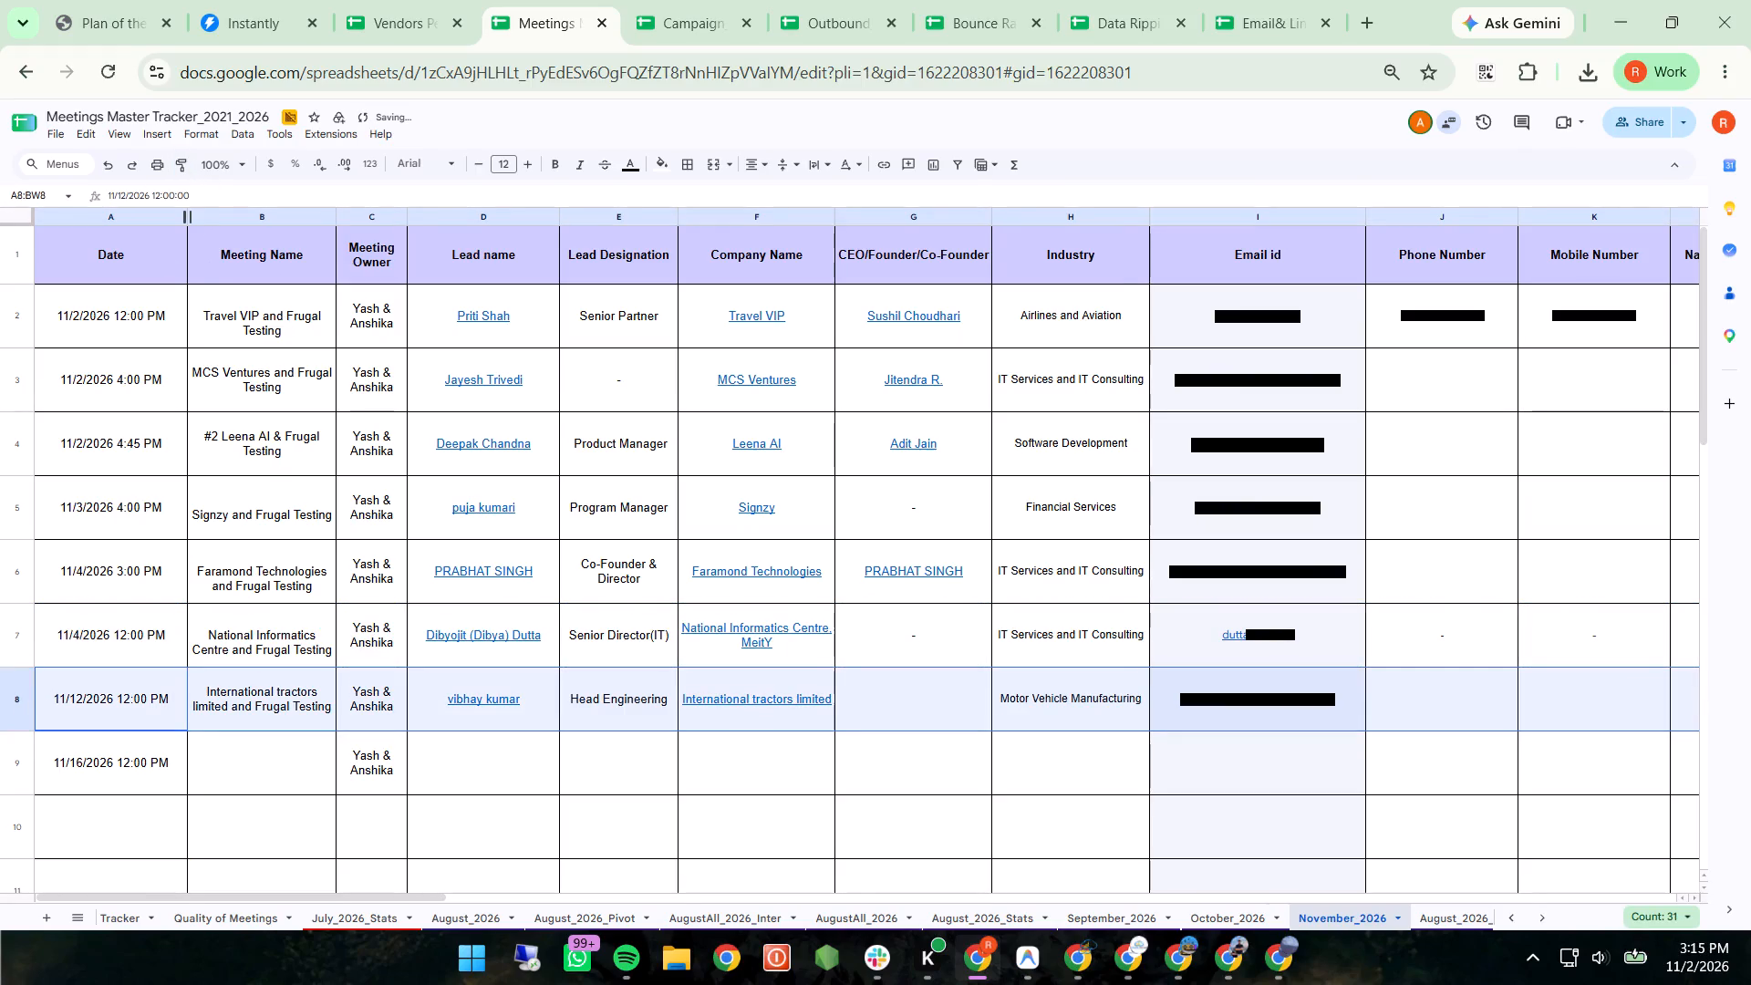
Widen the Date and Meeting Name columns slightly.
{"action": "left_click_drag", "start_coordinate": [187, 213], "coordinate": [203, 215]}
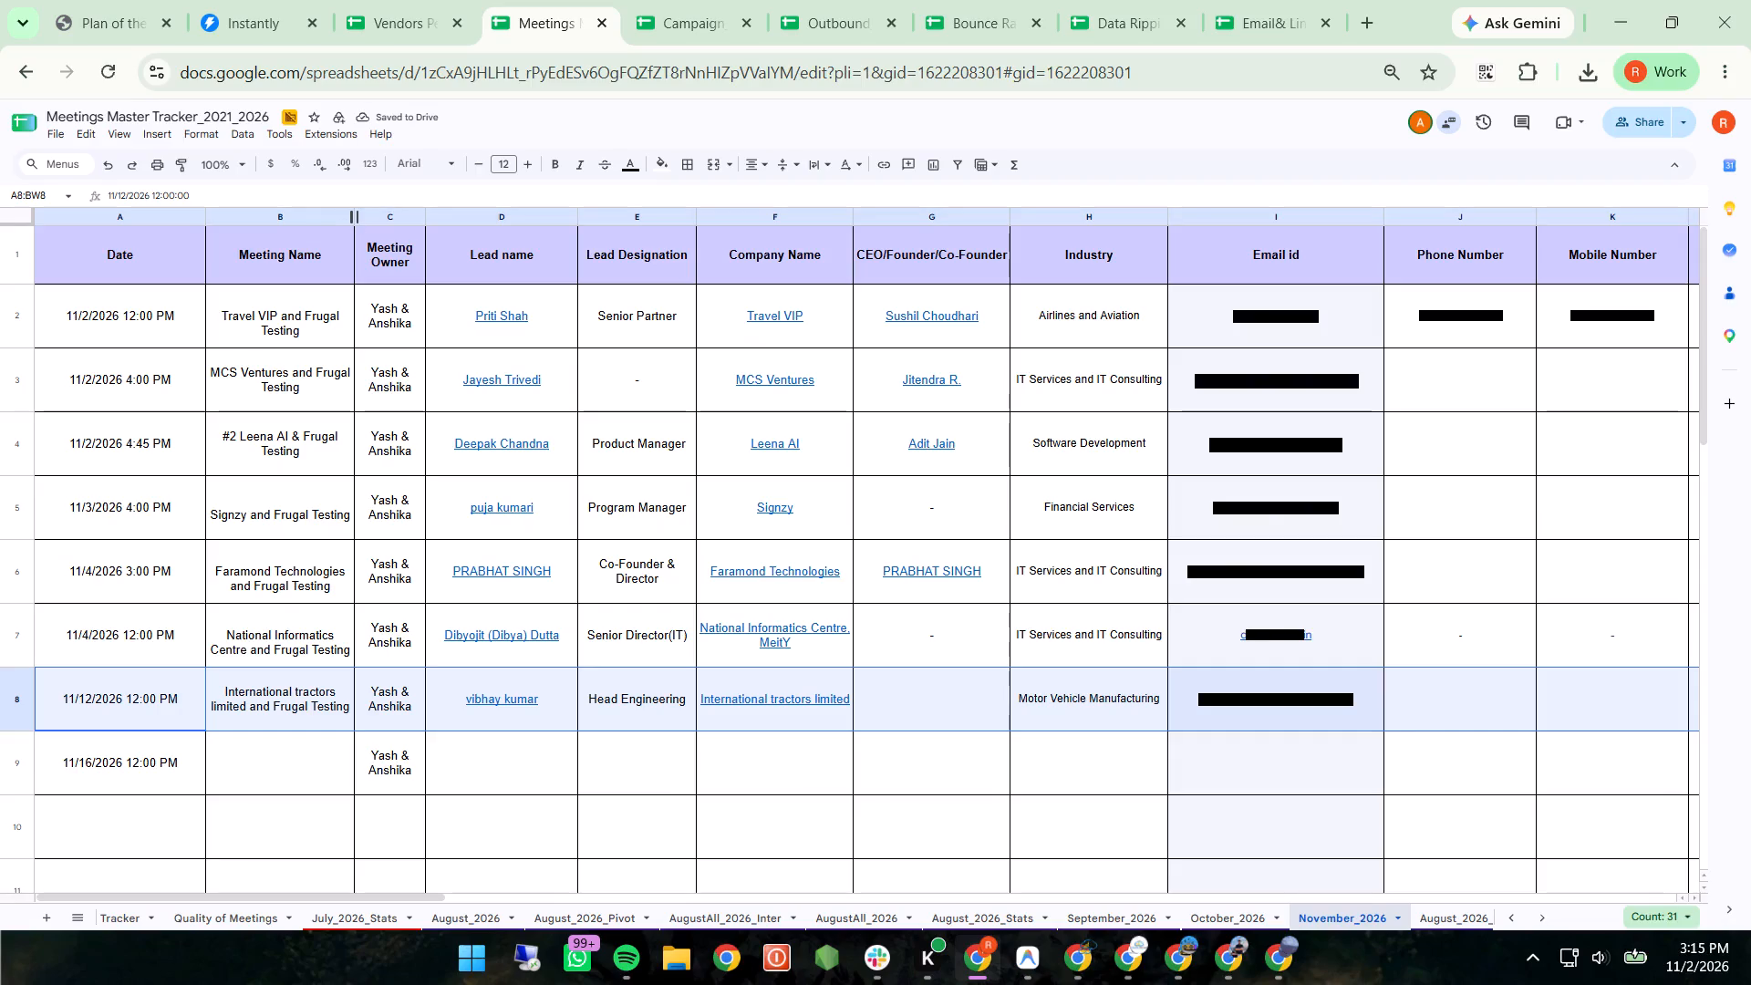
{"action": "left_click_drag", "start_coordinate": [356, 213], "coordinate": [392, 216]}
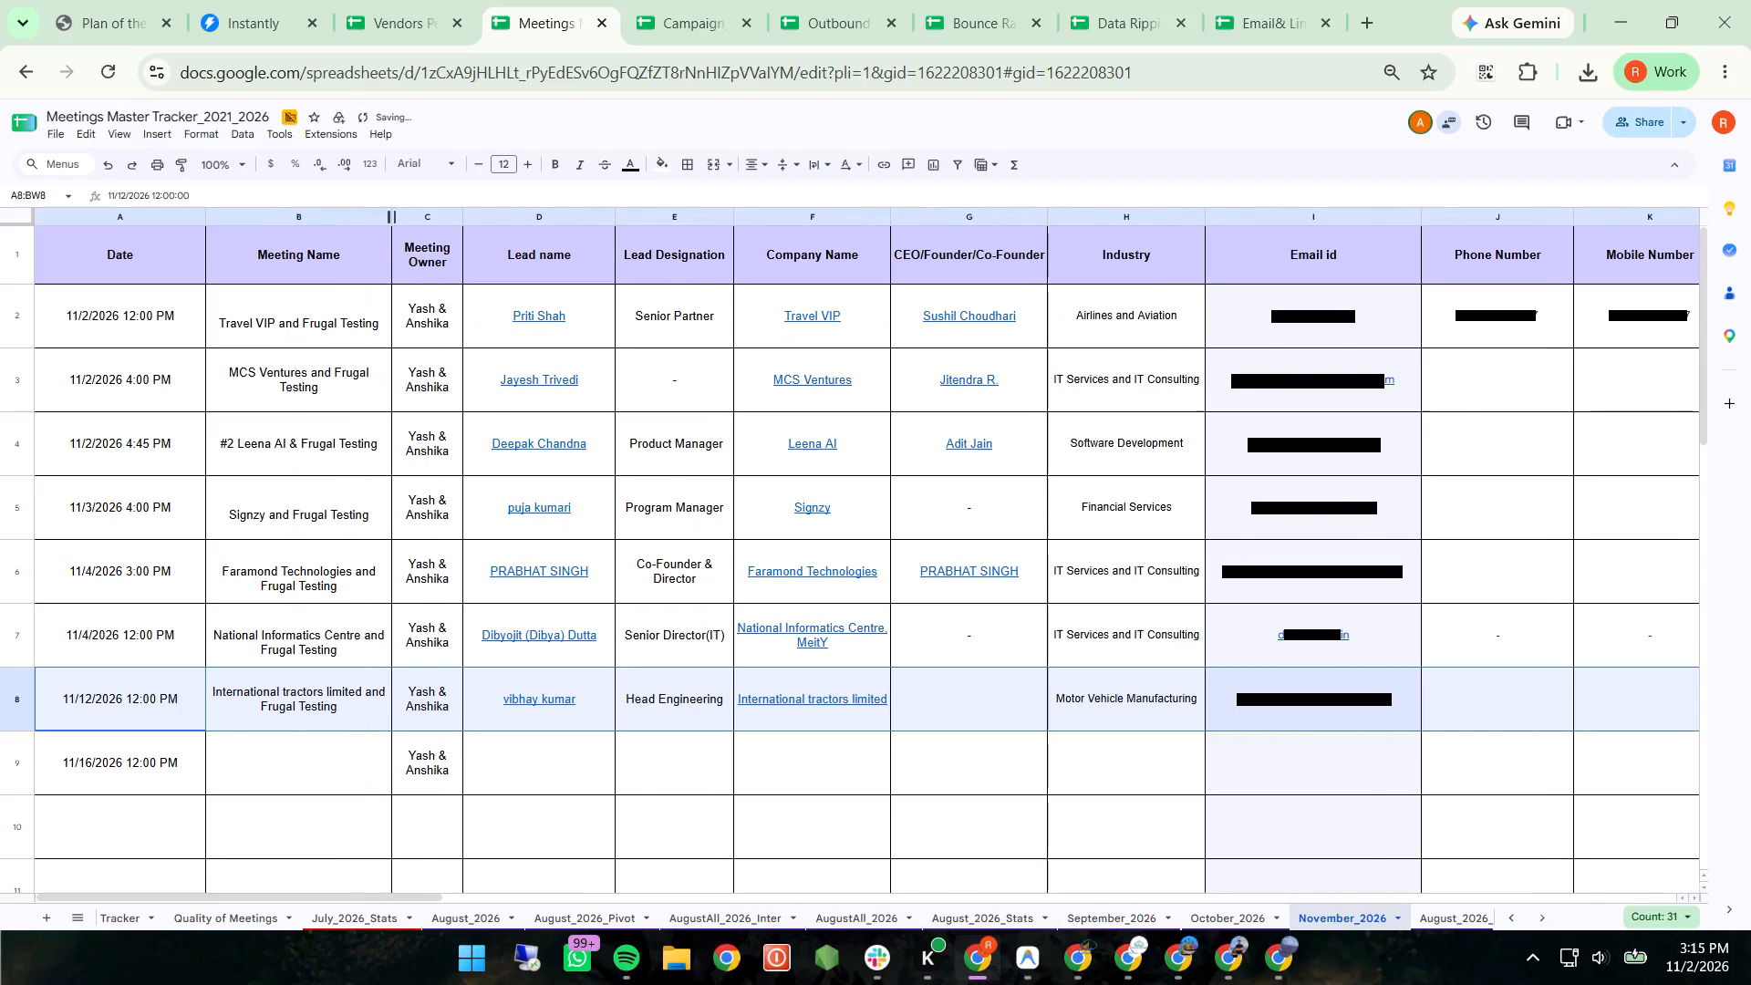
Select row 9's empty Meeting Name cell.
{"action": "left_click", "coordinate": [291, 735]}
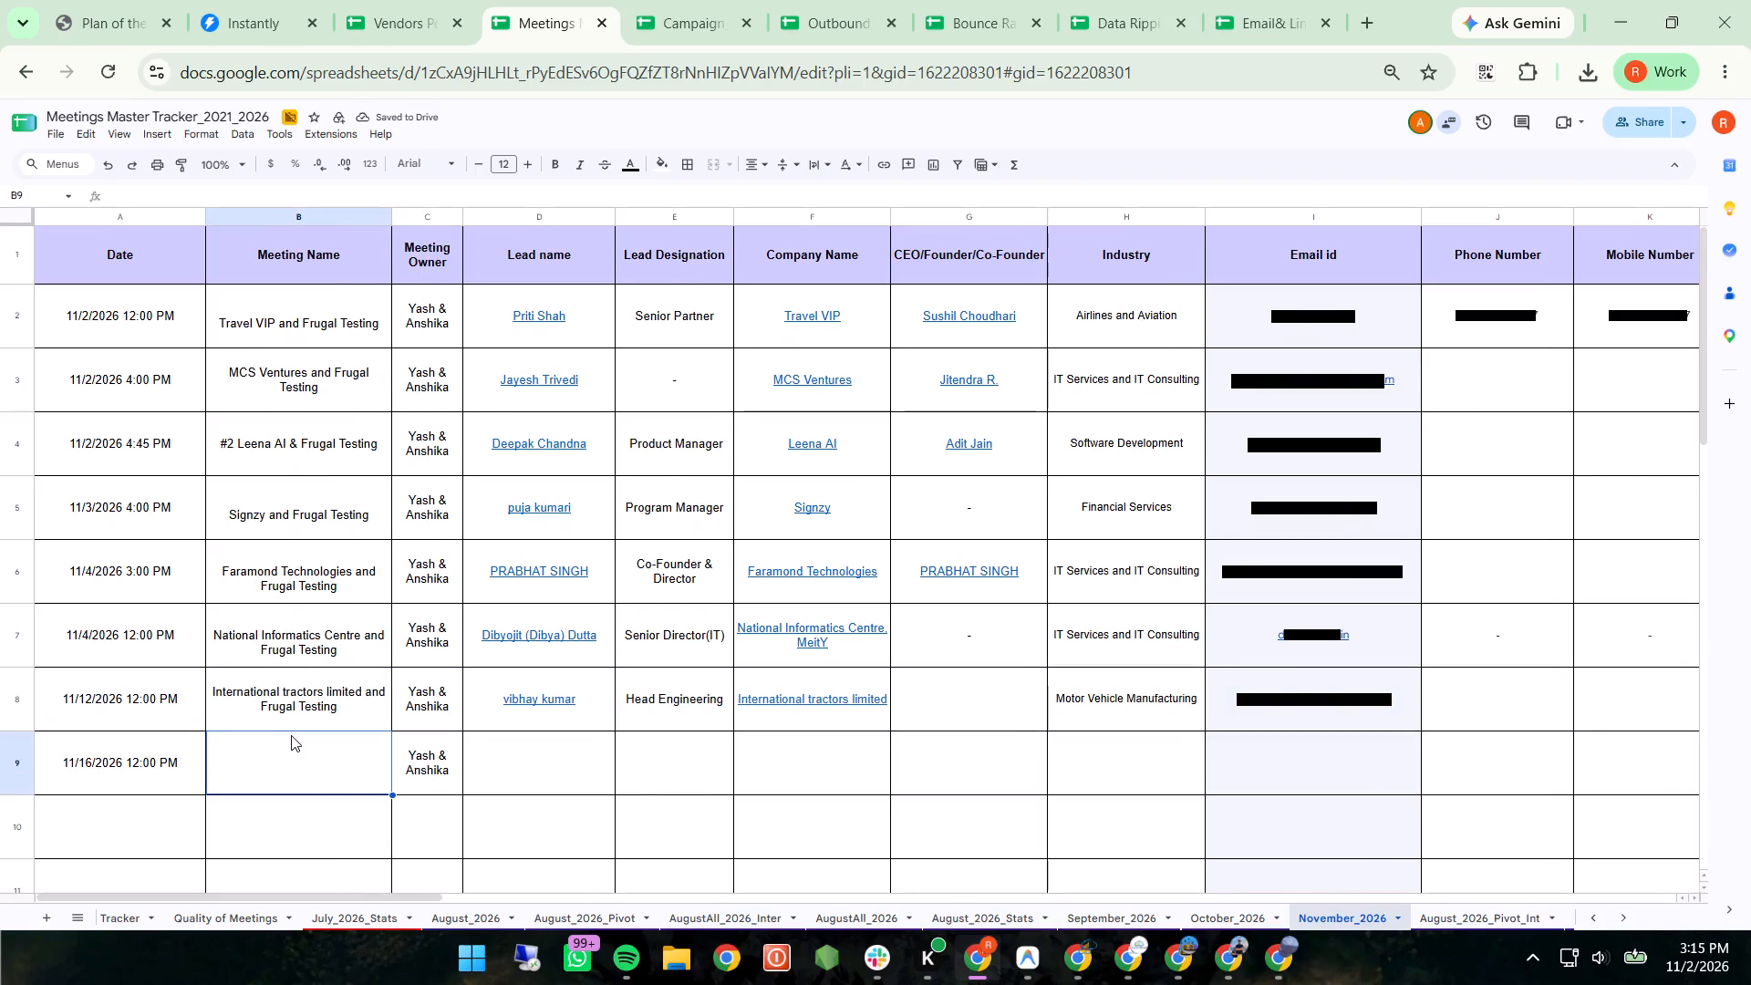
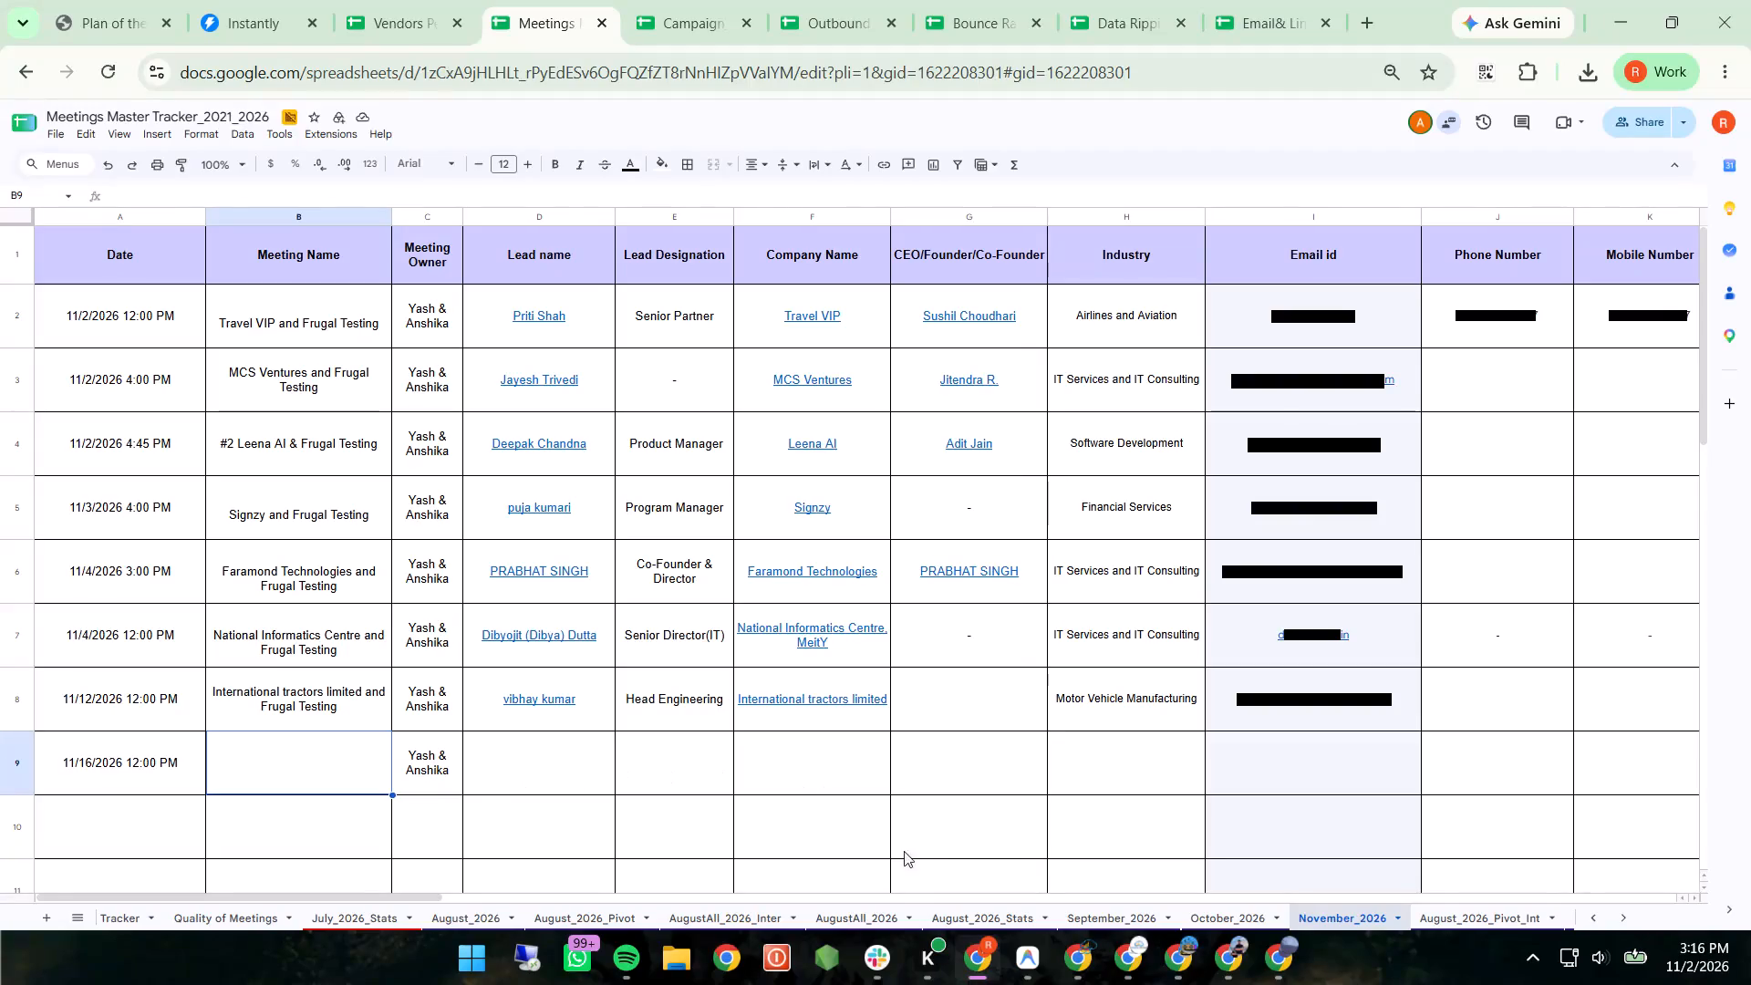
Copy the November 16 noon event's title from Google Calendar, "Snowebs Software Technologies Private Limited and Frugal Testing", into row 9's Meeting Name as plain text.
{"action": "scroll", "coordinate": [949, 853], "scroll_direction": "down", "scroll_amount": 1}
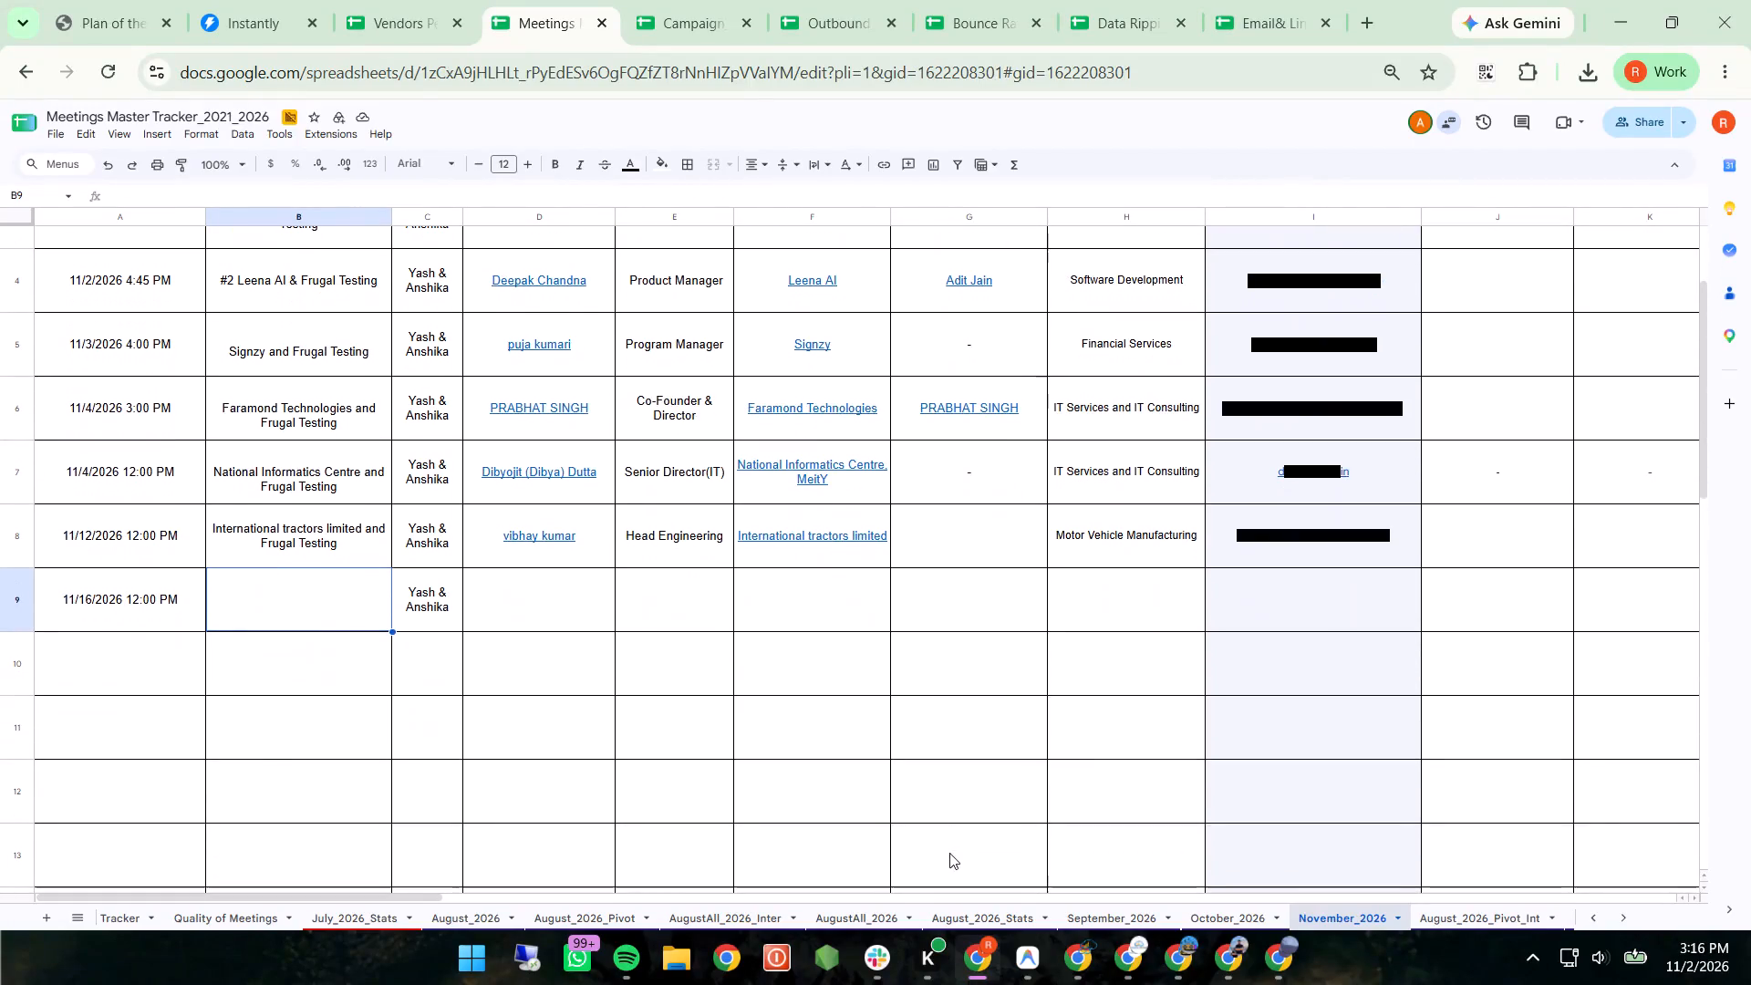
{"action": "scroll", "coordinate": [949, 853], "scroll_direction": "down", "scroll_amount": 1}
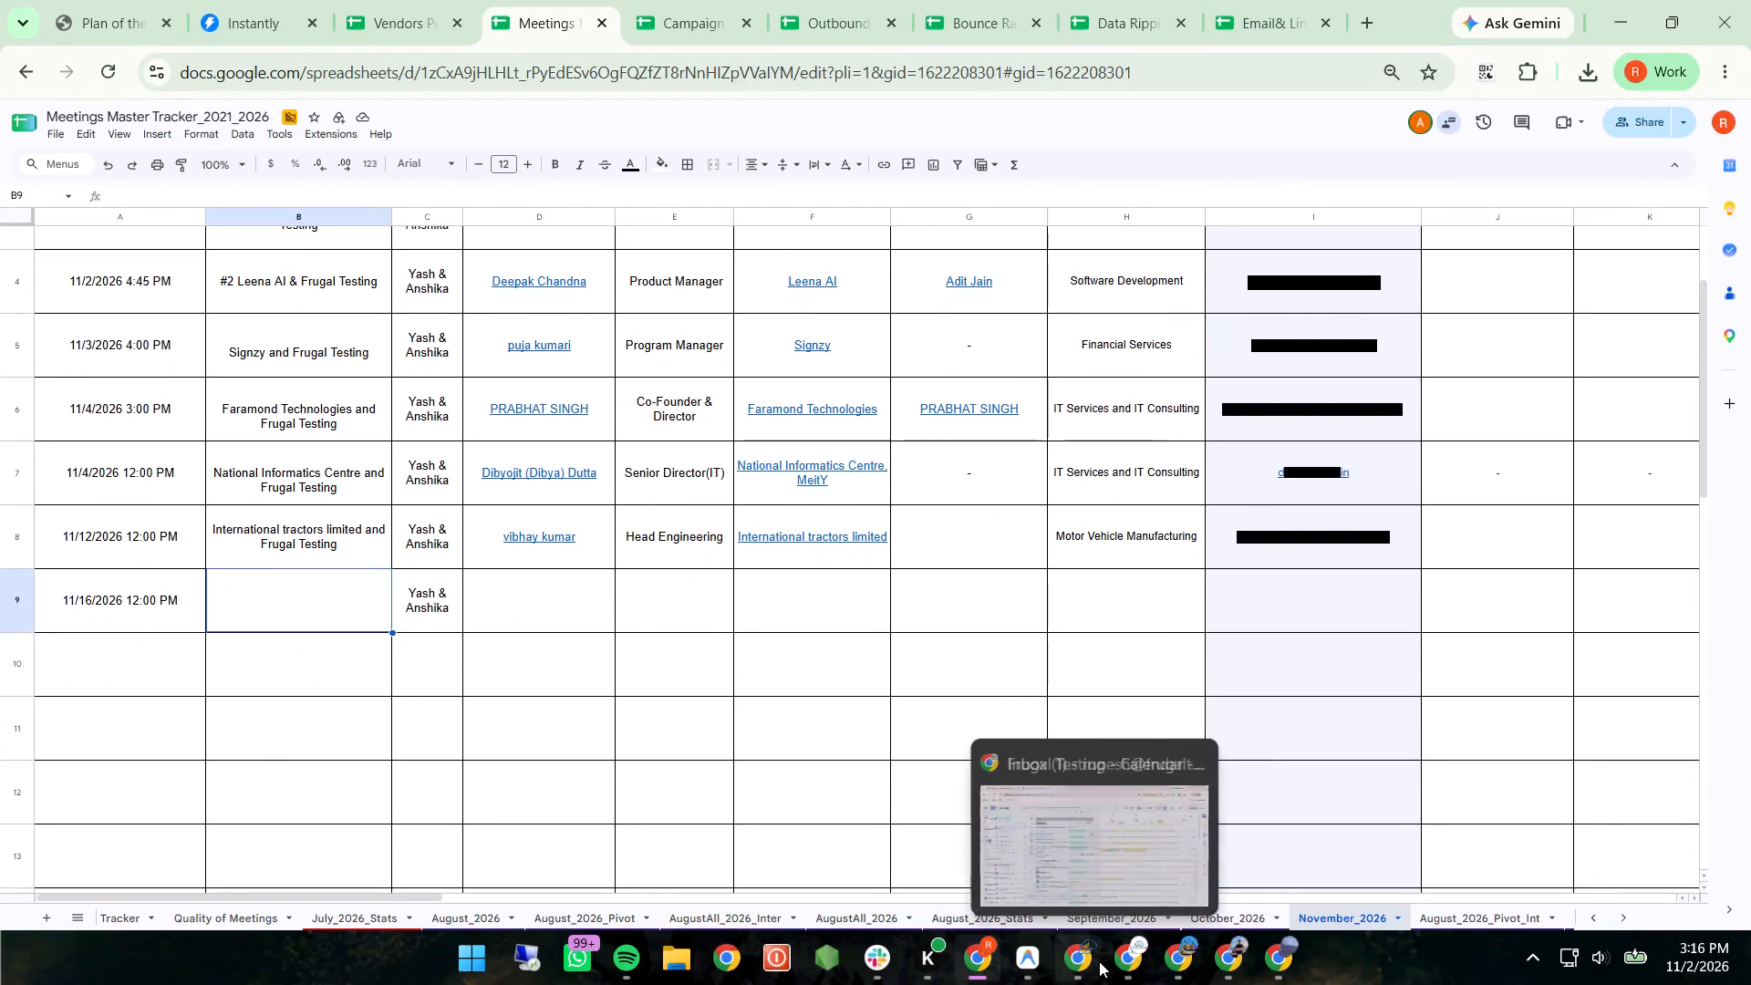
{"action": "left_click", "coordinate": [1099, 961]}
{"action": "left_click", "coordinate": [1217, 682]}
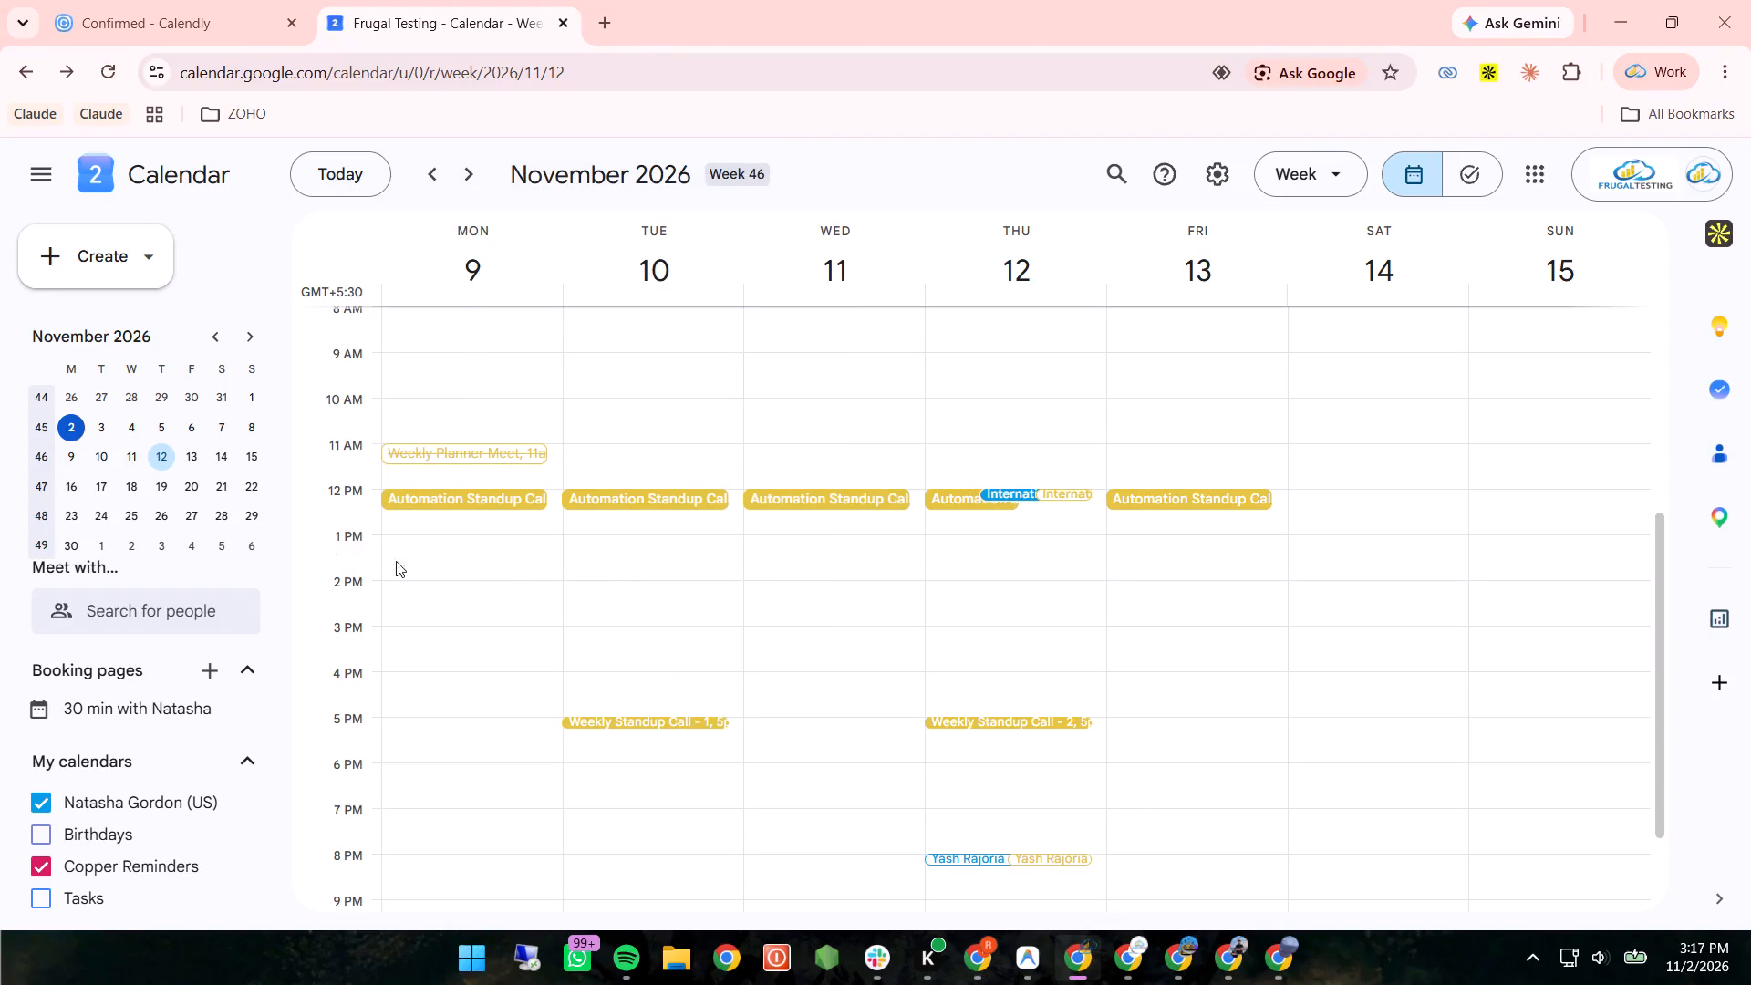
{"action": "left_click", "coordinate": [69, 484]}
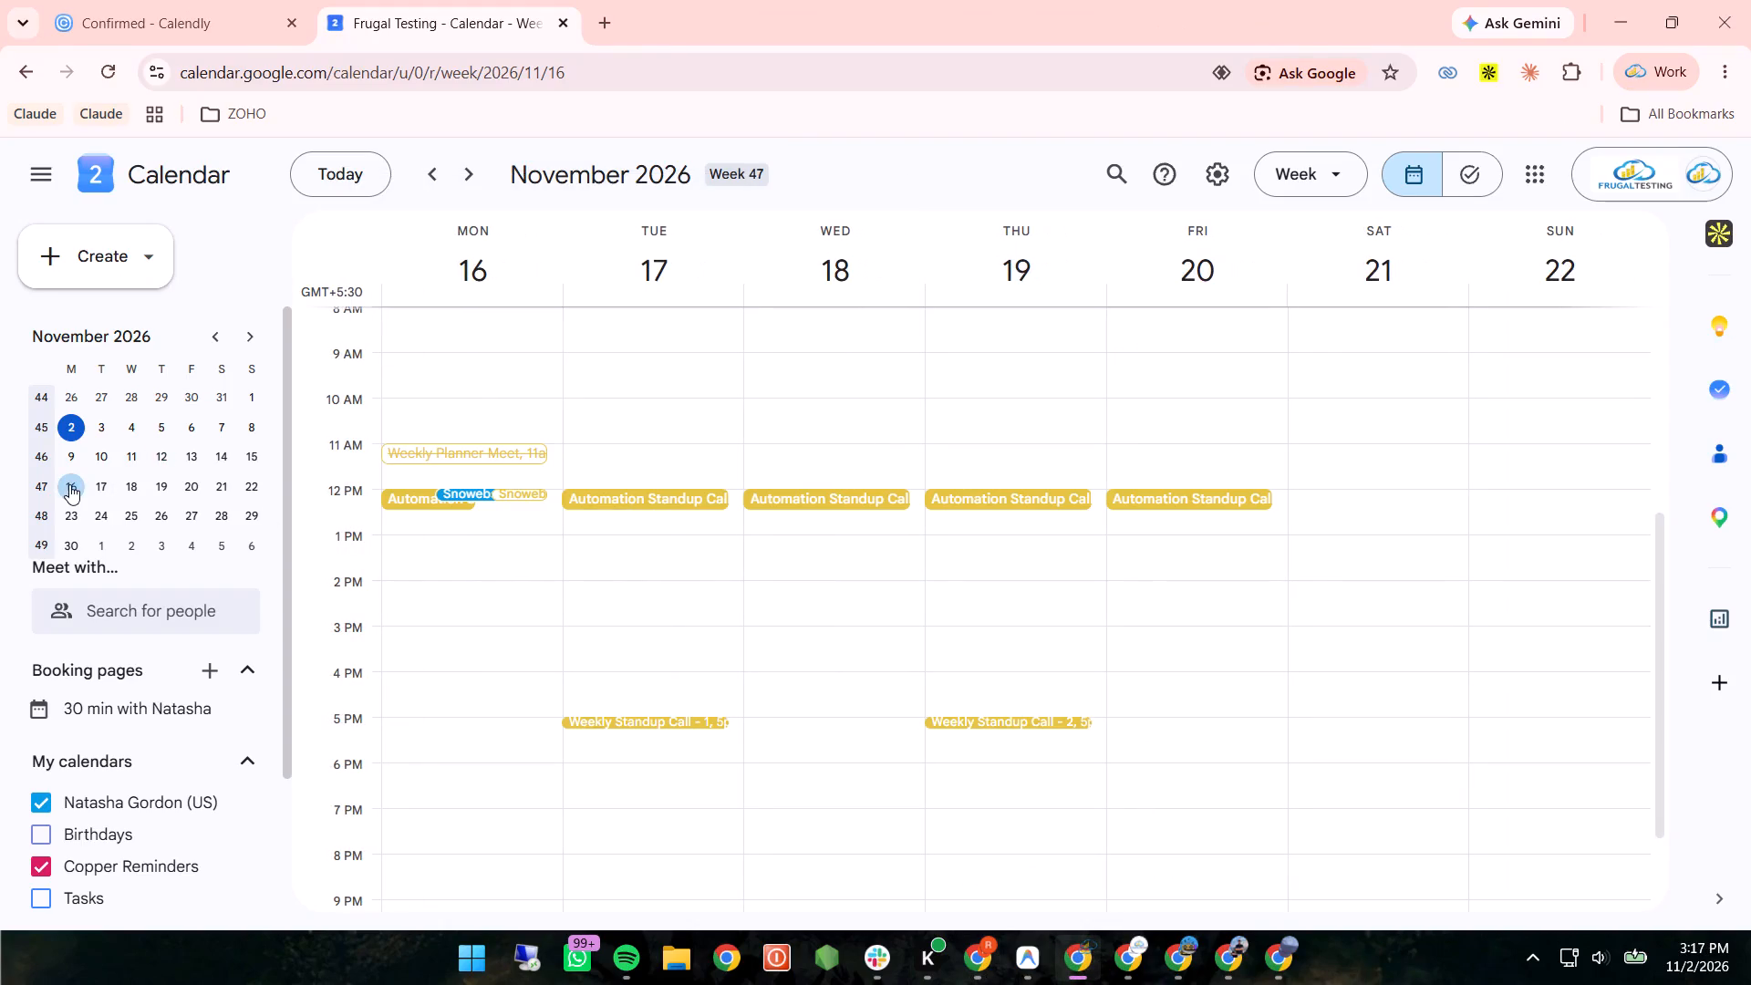
{"action": "left_click", "coordinate": [478, 497]}
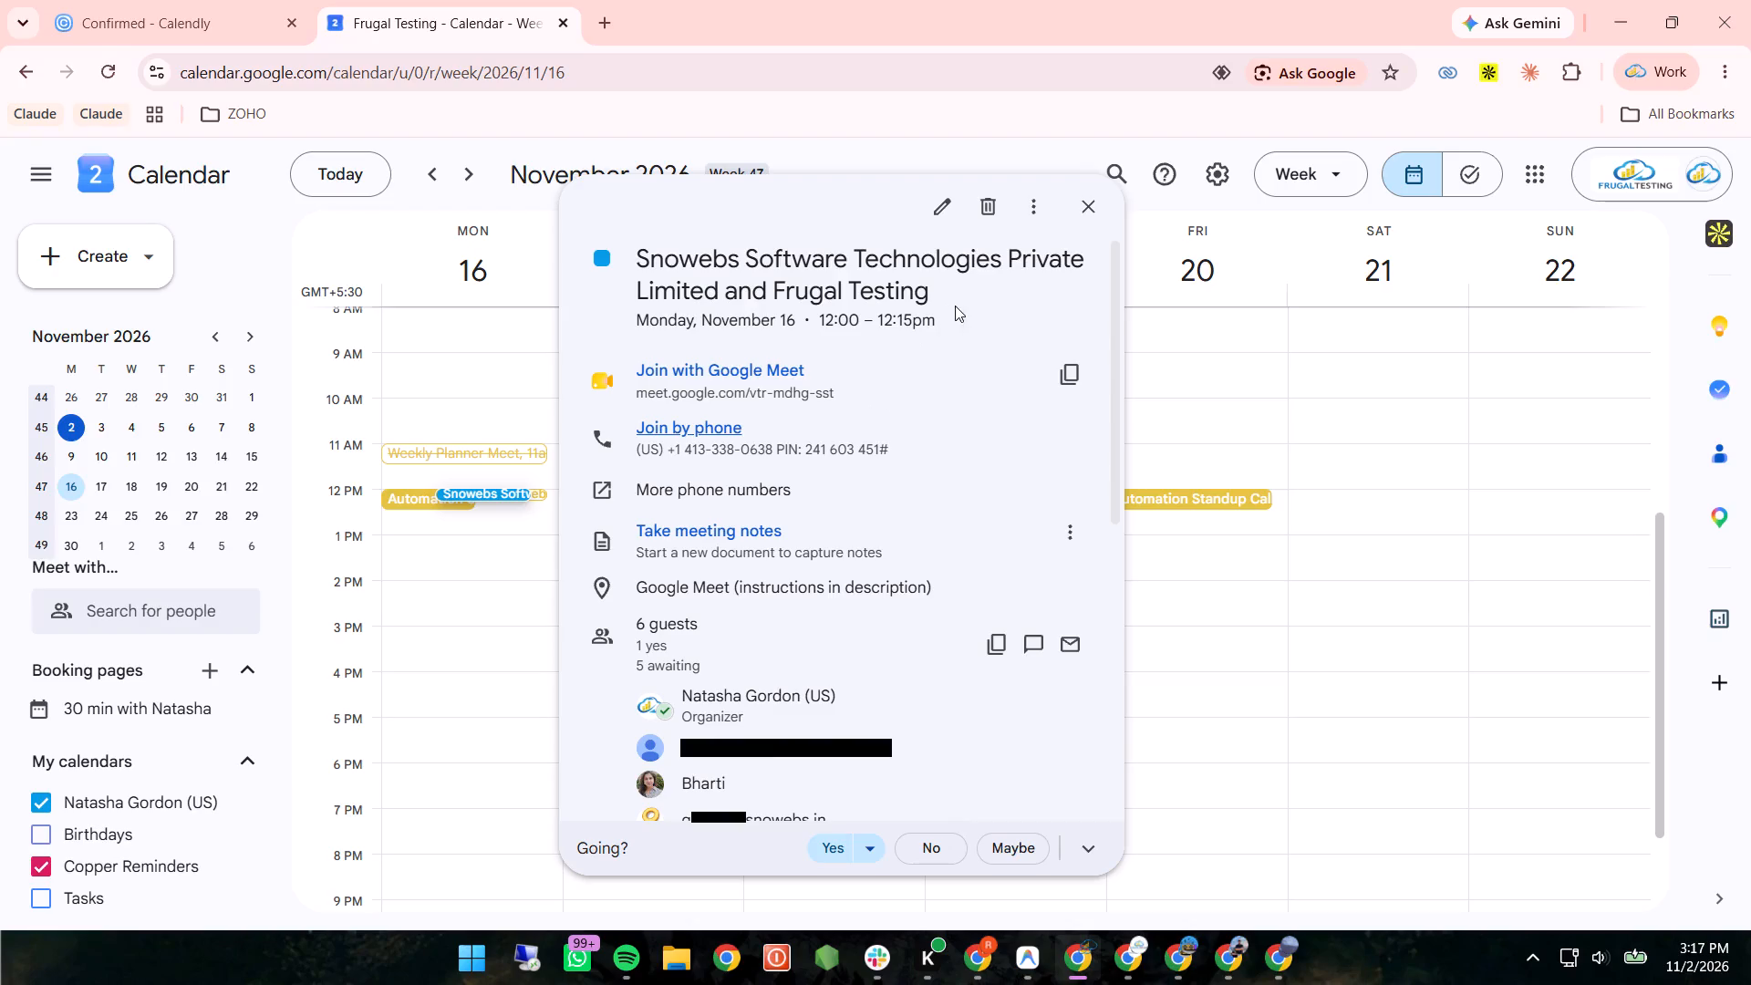
{"action": "left_click_drag", "start_coordinate": [955, 294], "coordinate": [633, 254]}
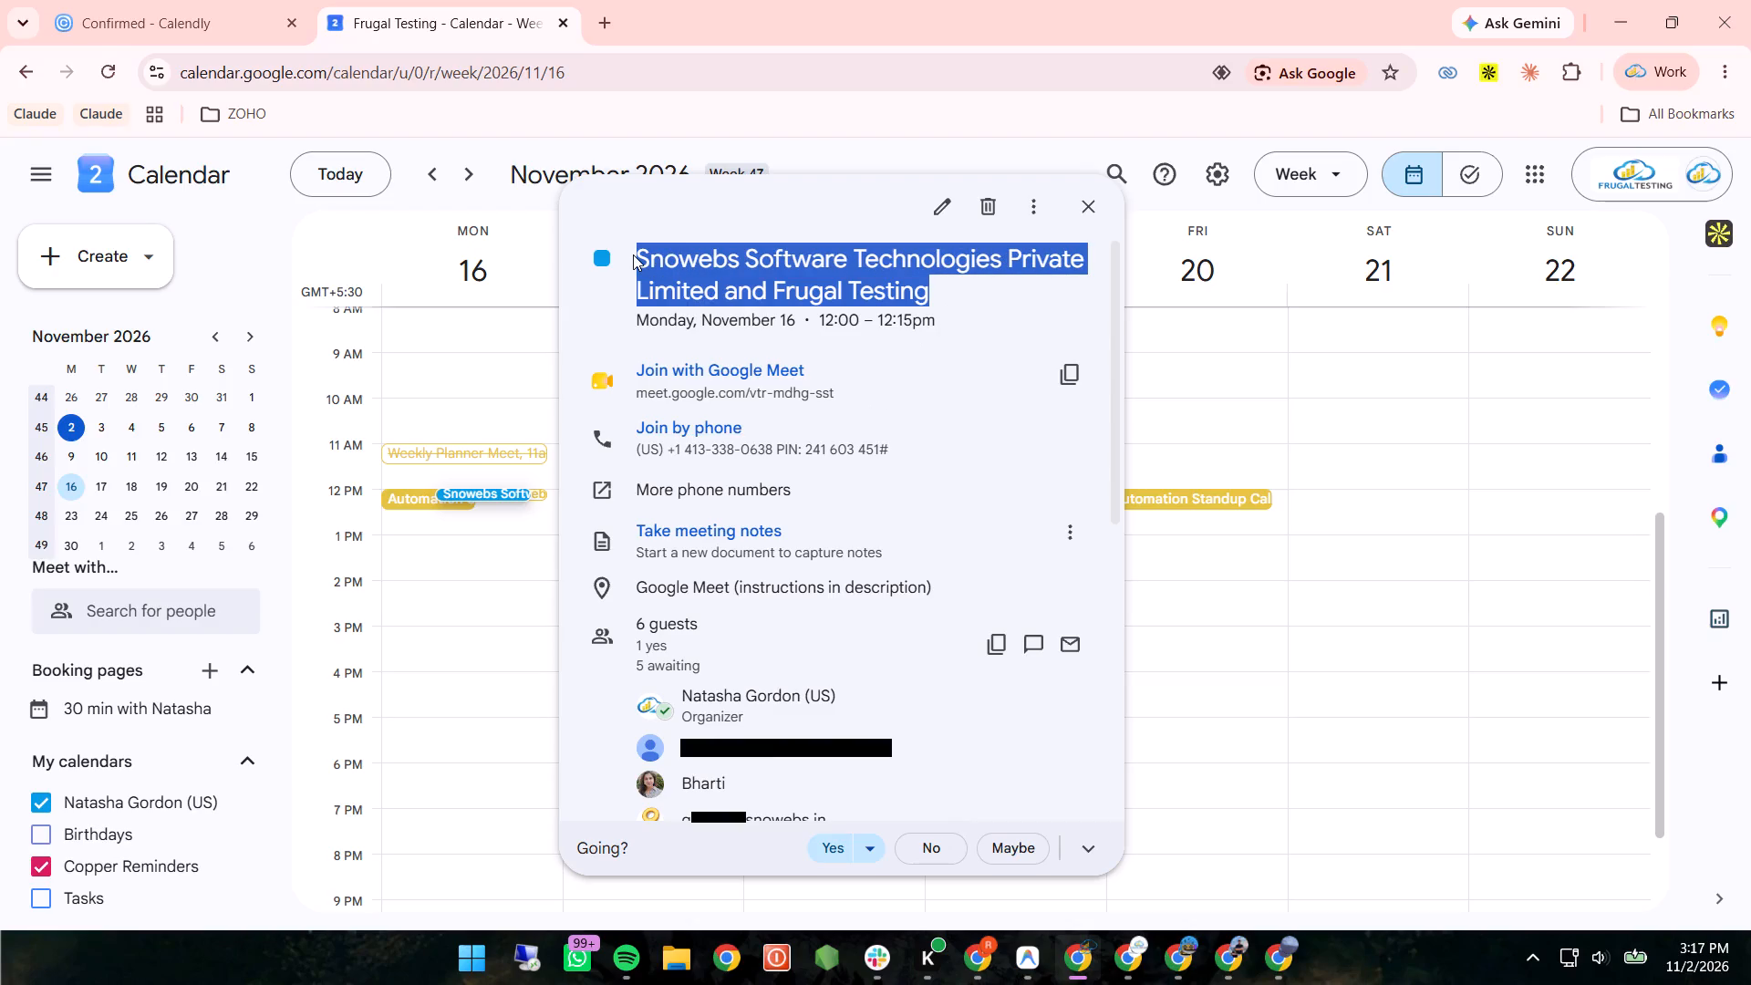
{"action": "key", "text": "ctrl+c"}
{"action": "key", "text": "ctrl+c"}
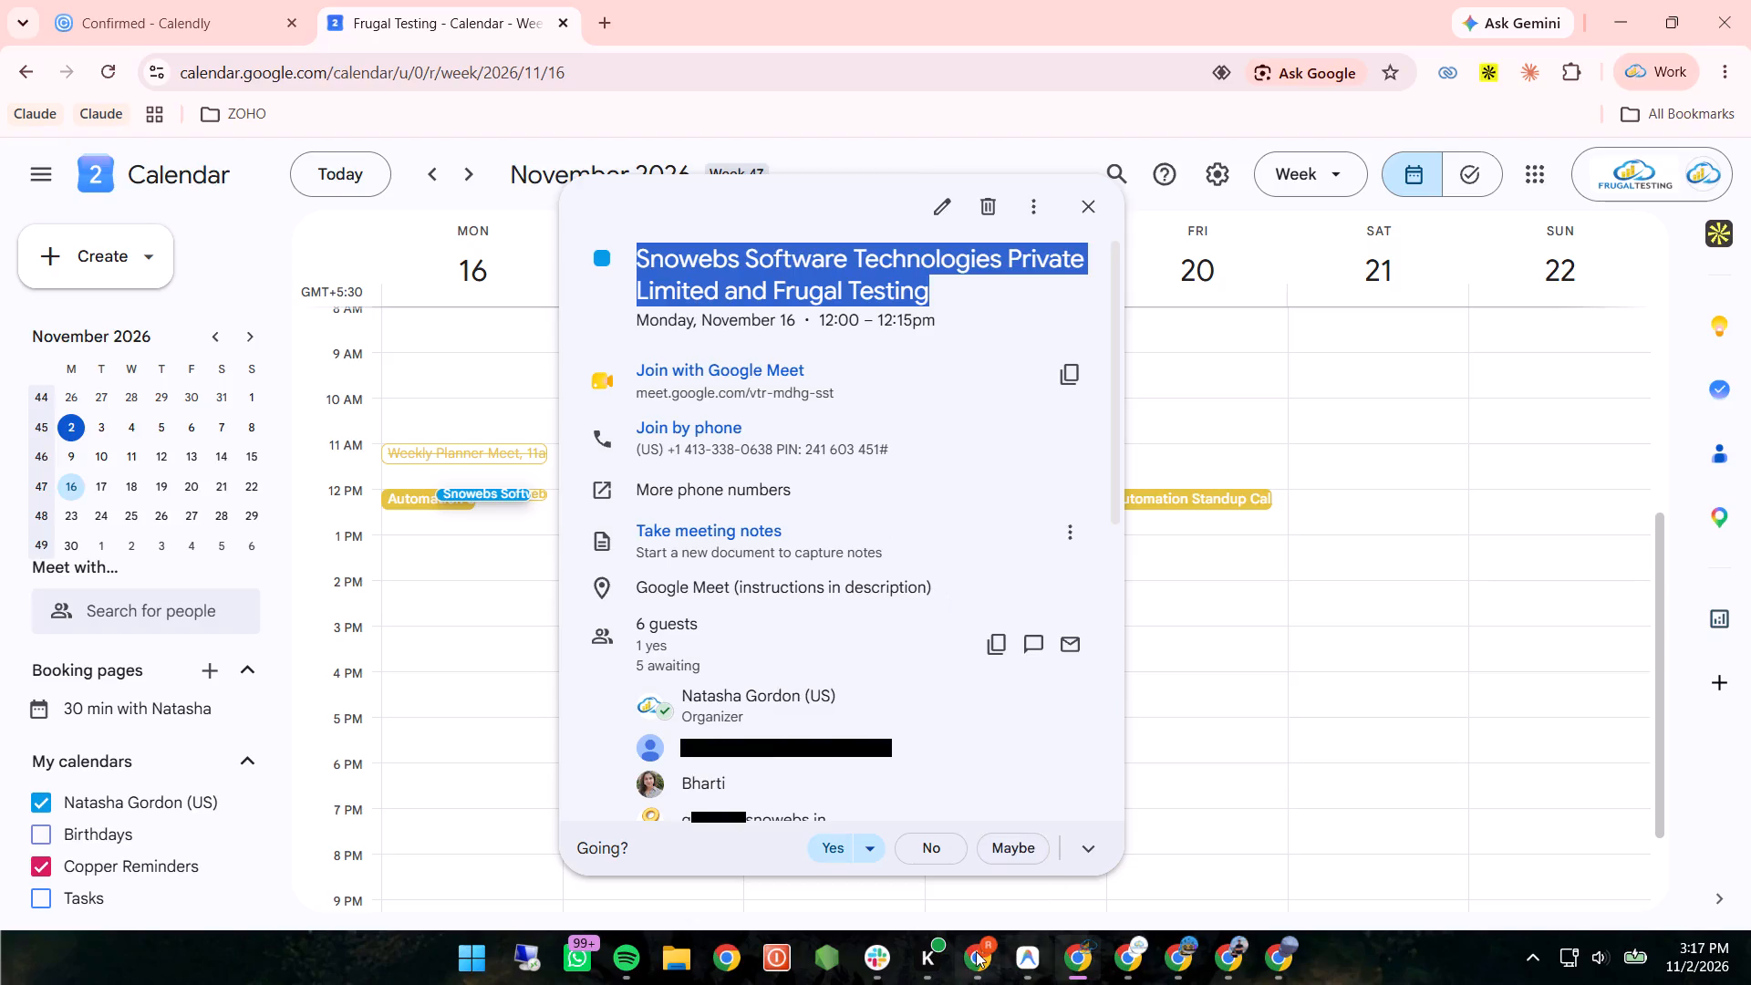
{"action": "left_click", "coordinate": [976, 951]}
{"action": "double_click", "coordinate": [306, 593]}
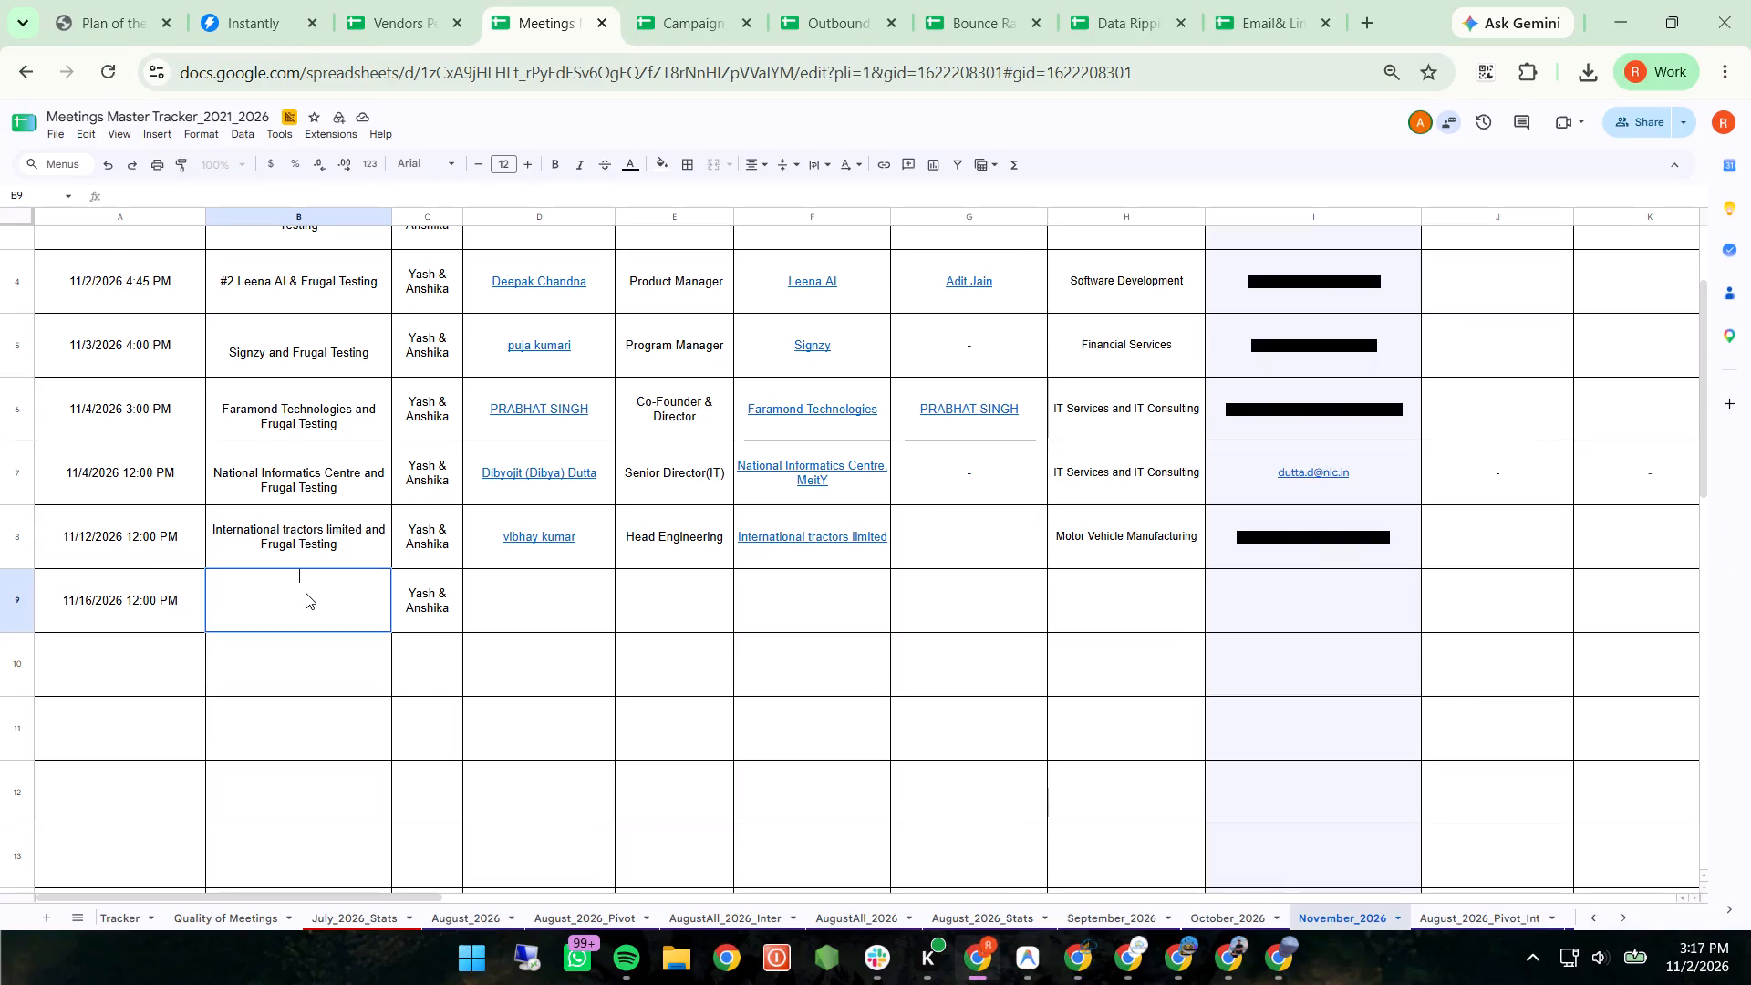
{"action": "key", "text": "ctrl+shift+v"}
{"action": "key", "text": "Return"}
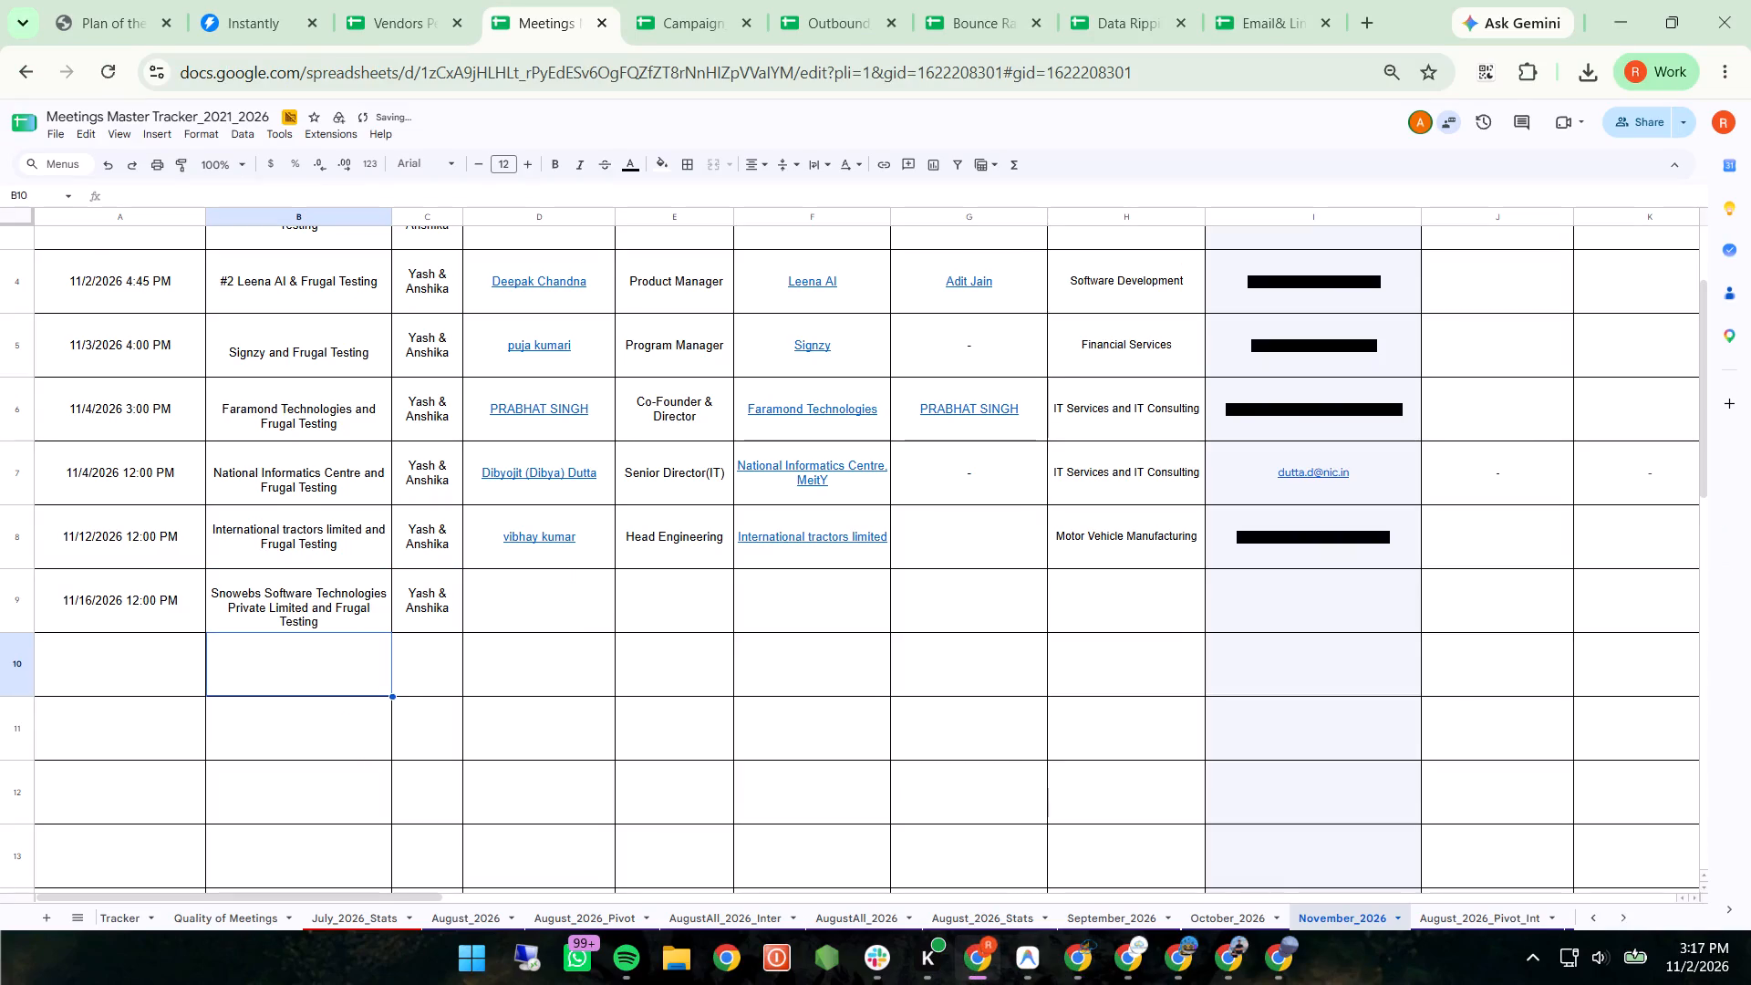
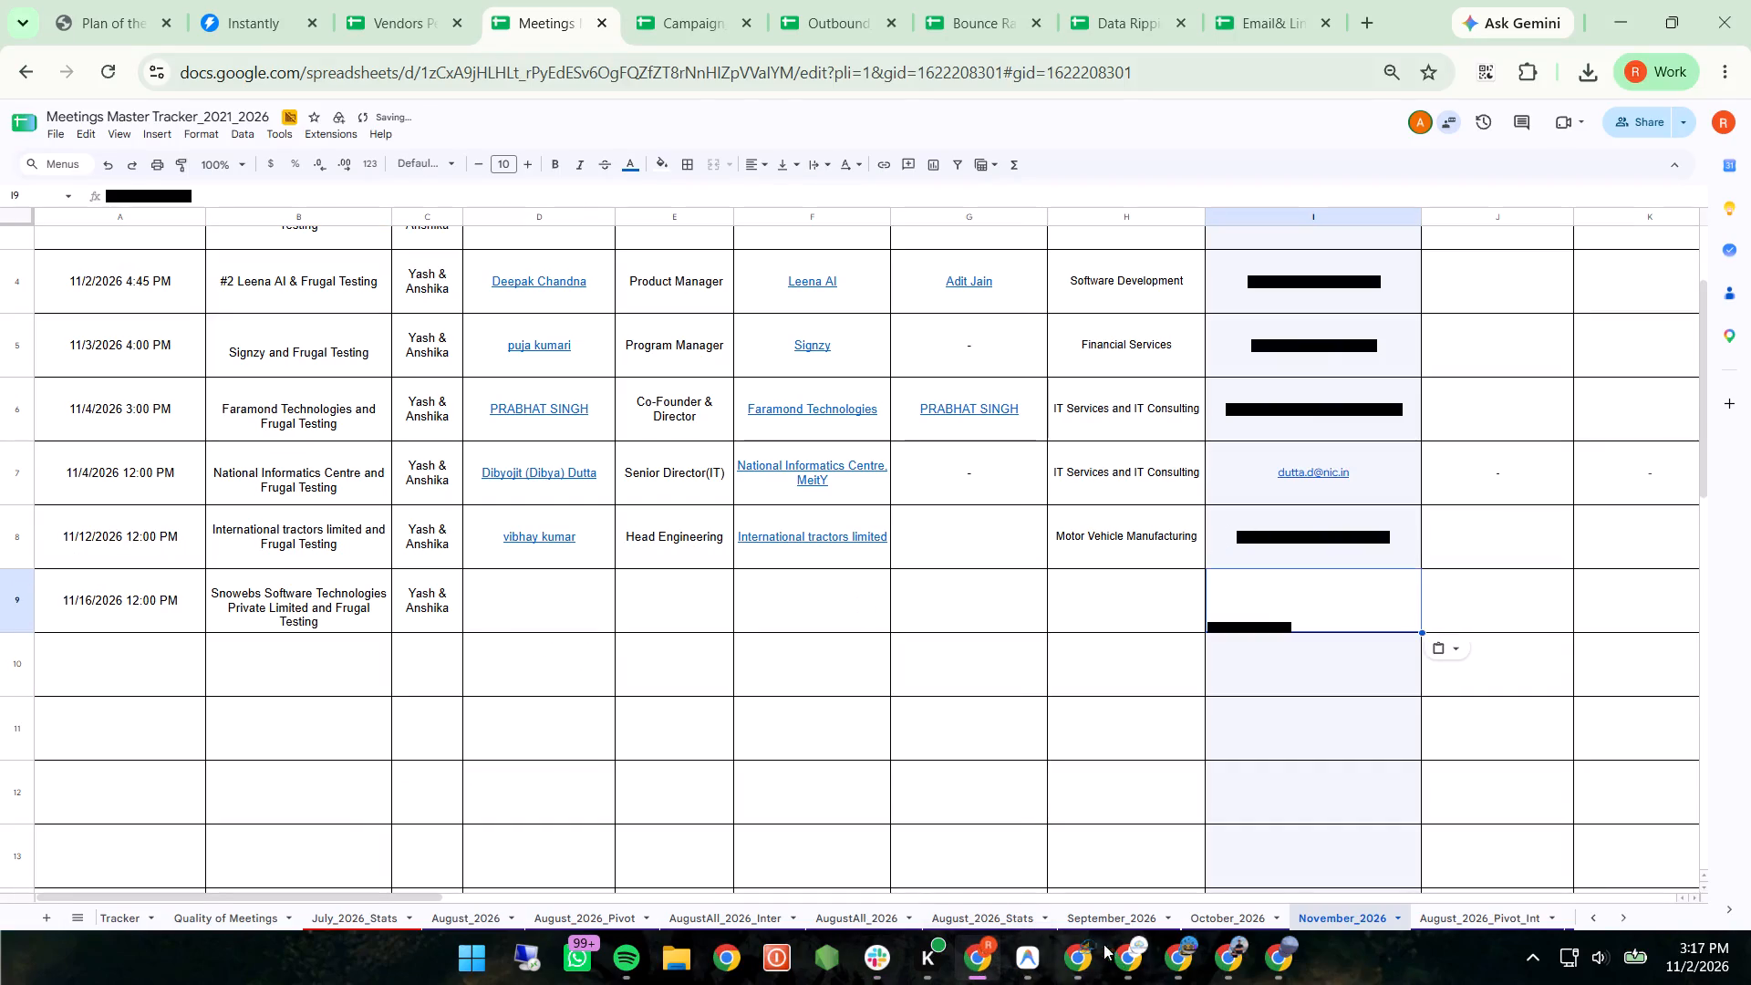
Switch to the LinkedIn browser window and close the International tractors limited and National Informatics Centre company pages.
{"action": "left_click", "coordinate": [1222, 959]}
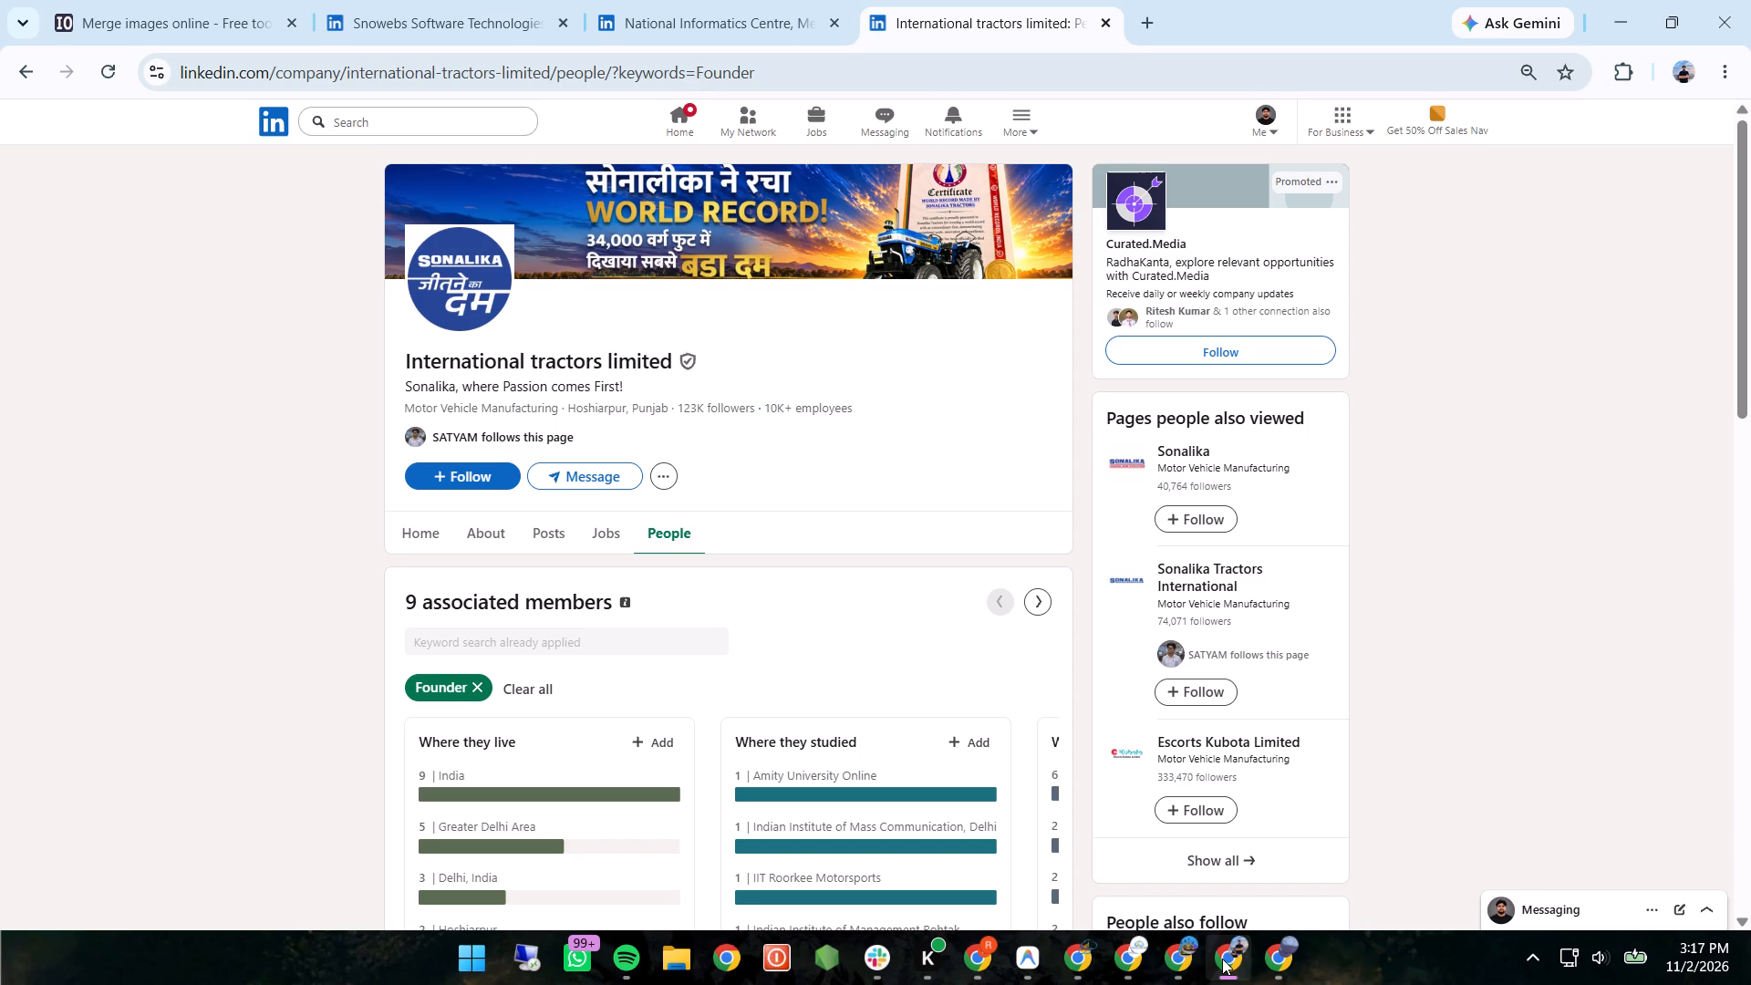
{"action": "left_click", "coordinate": [1101, 20]}
{"action": "left_click", "coordinate": [837, 25]}
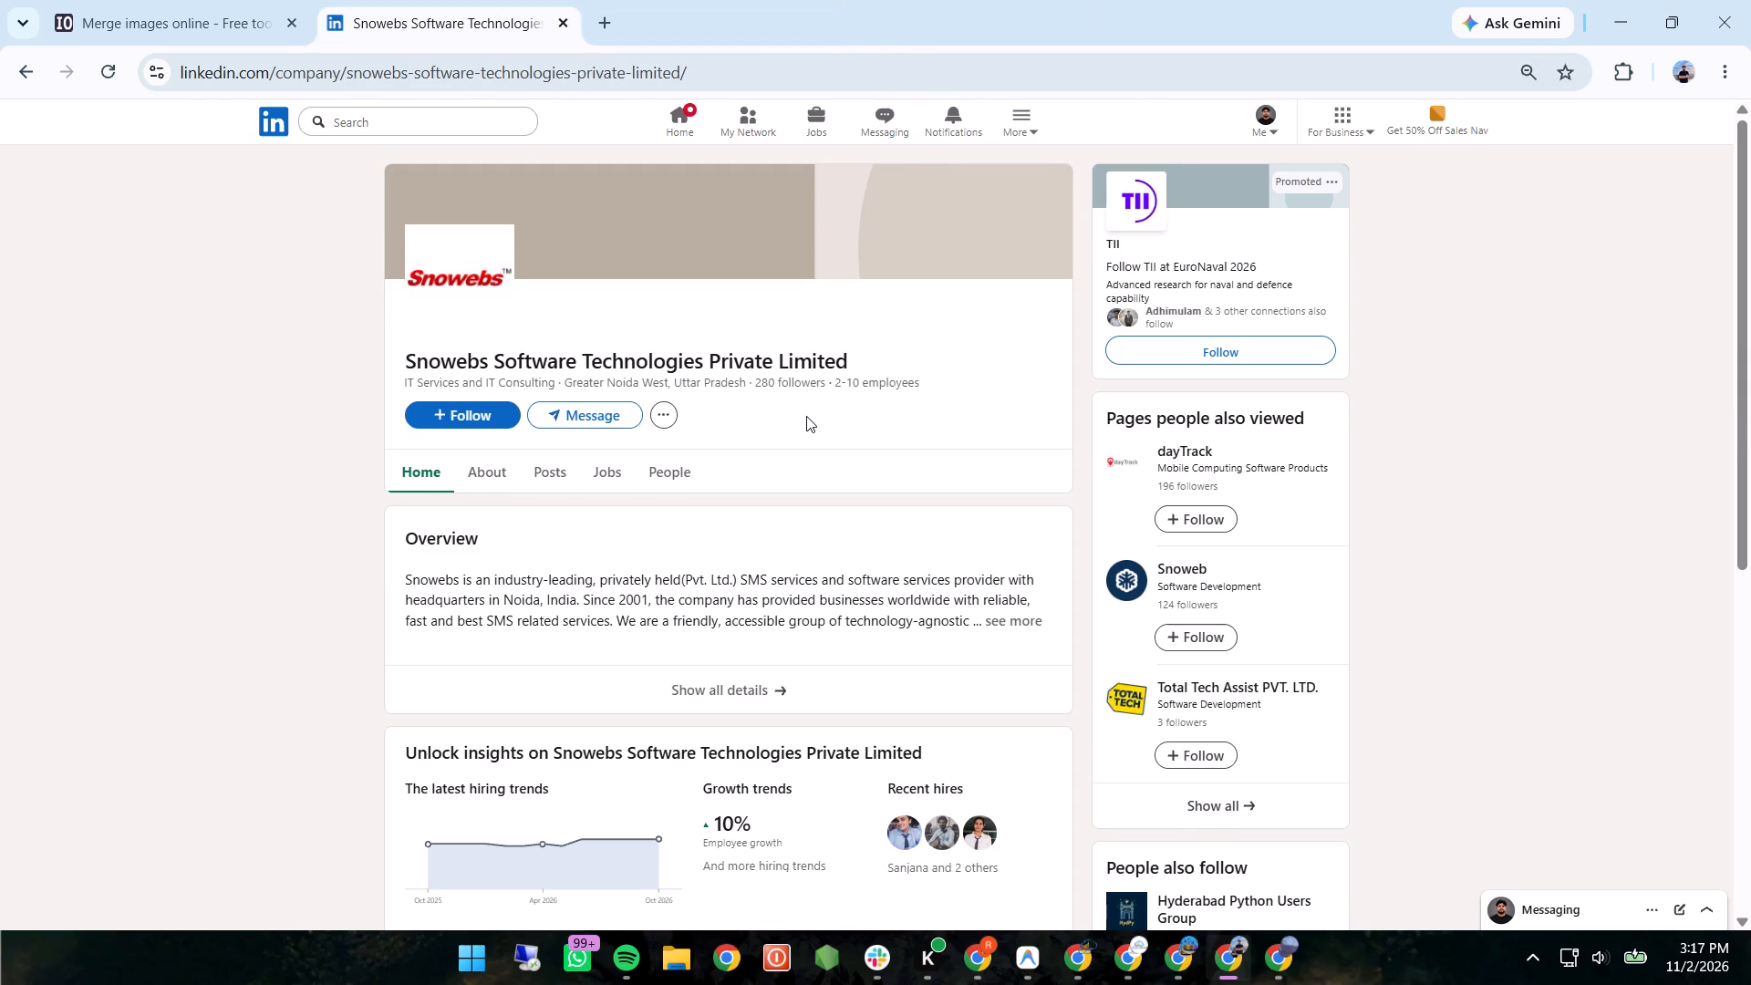
Return from the Snowebs company page to the technical director's LinkedIn profile and copy the lead's full name without trailing characters.
{"action": "scroll", "coordinate": [806, 416], "scroll_direction": "down", "scroll_amount": 3}
{"action": "scroll", "coordinate": [806, 416], "scroll_direction": "up", "scroll_amount": 6}
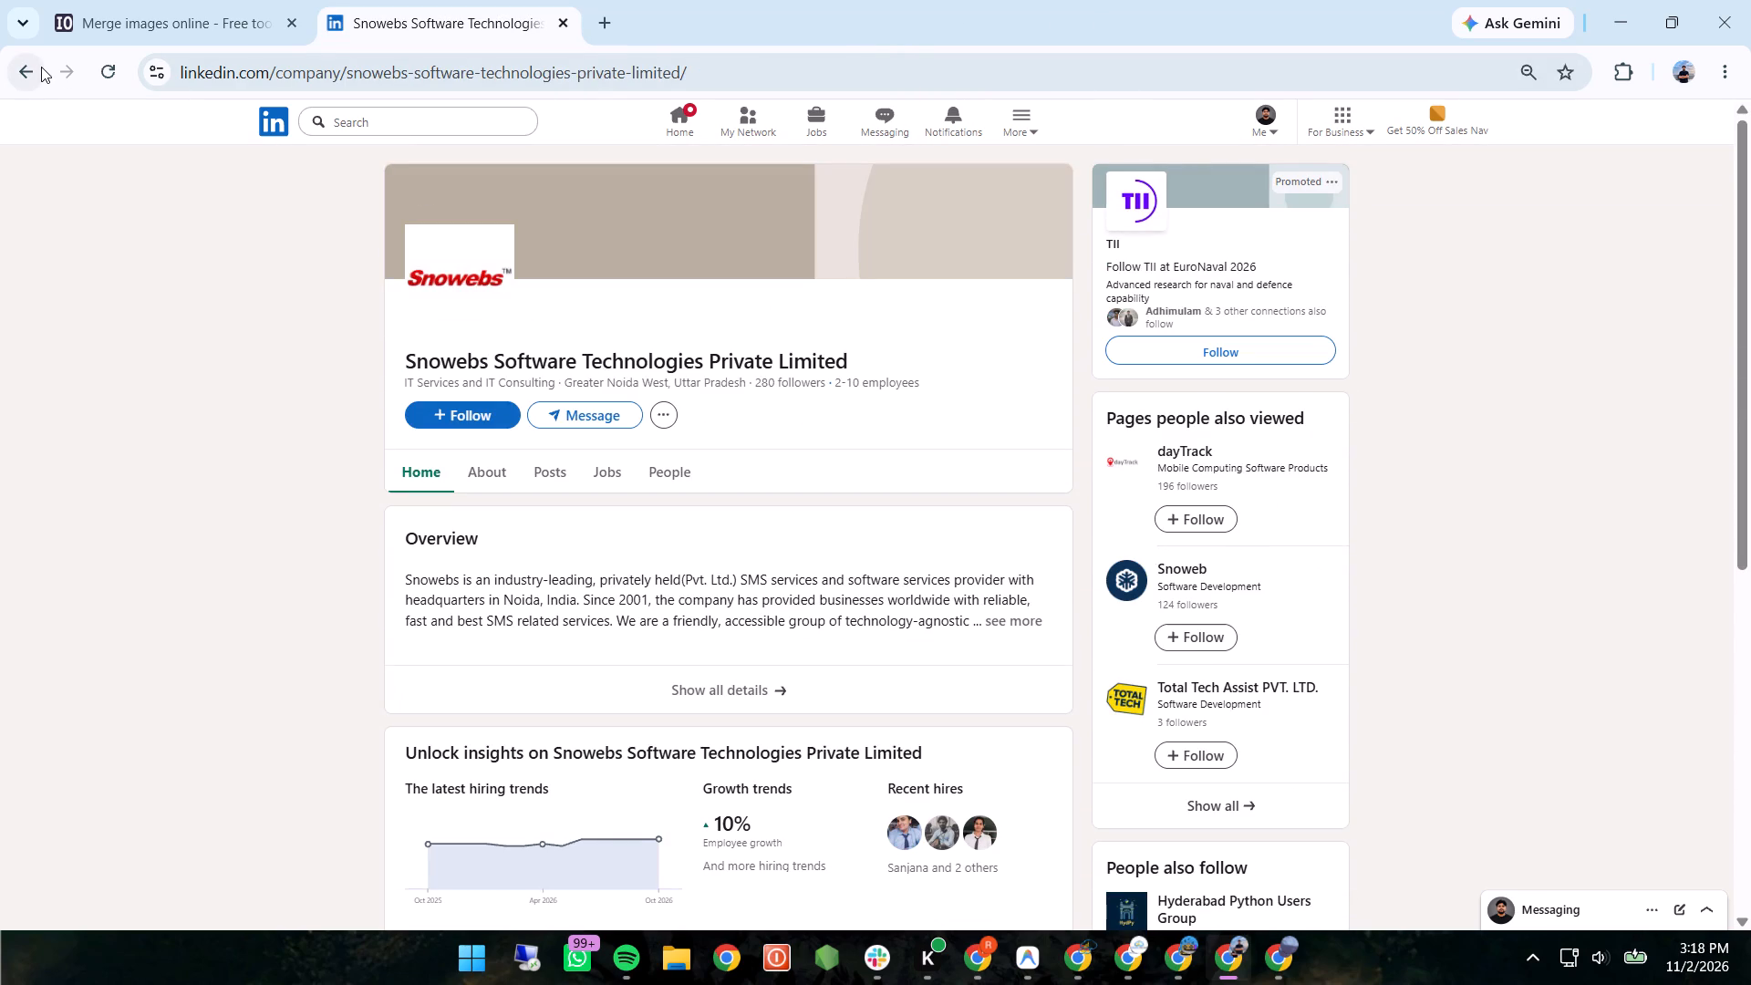
{"action": "left_click", "coordinate": [39, 67]}
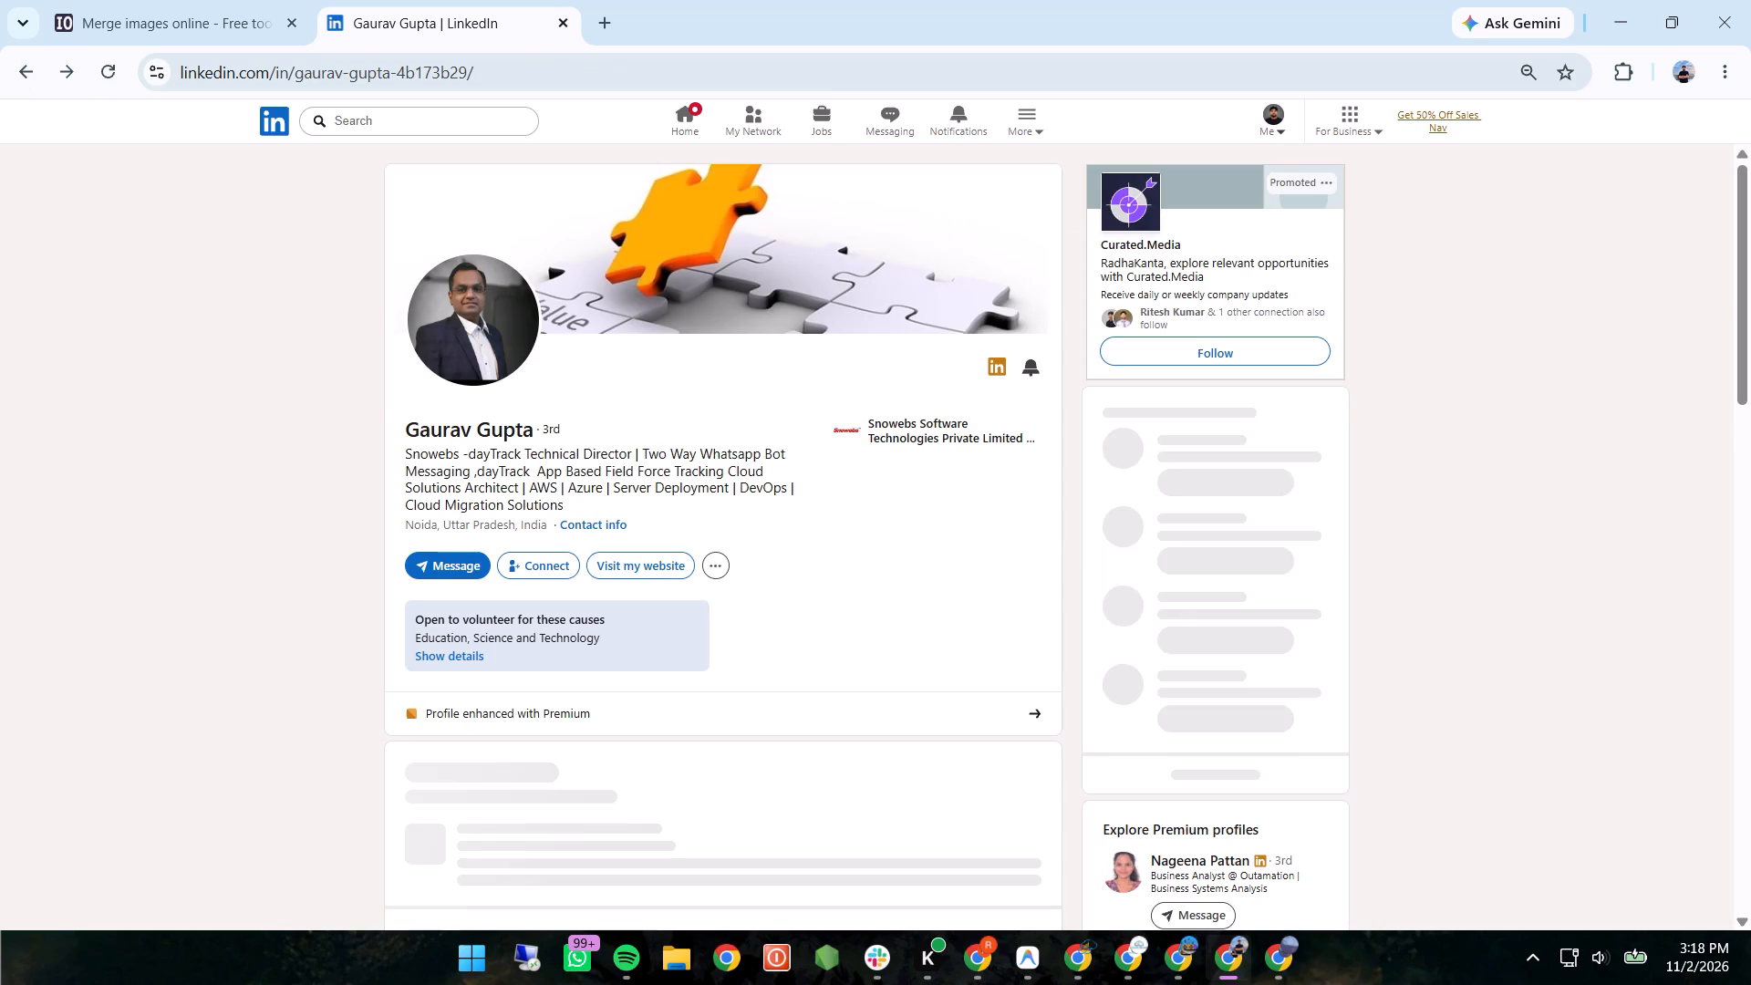
{"action": "left_click_drag", "start_coordinate": [407, 434], "coordinate": [544, 430]}
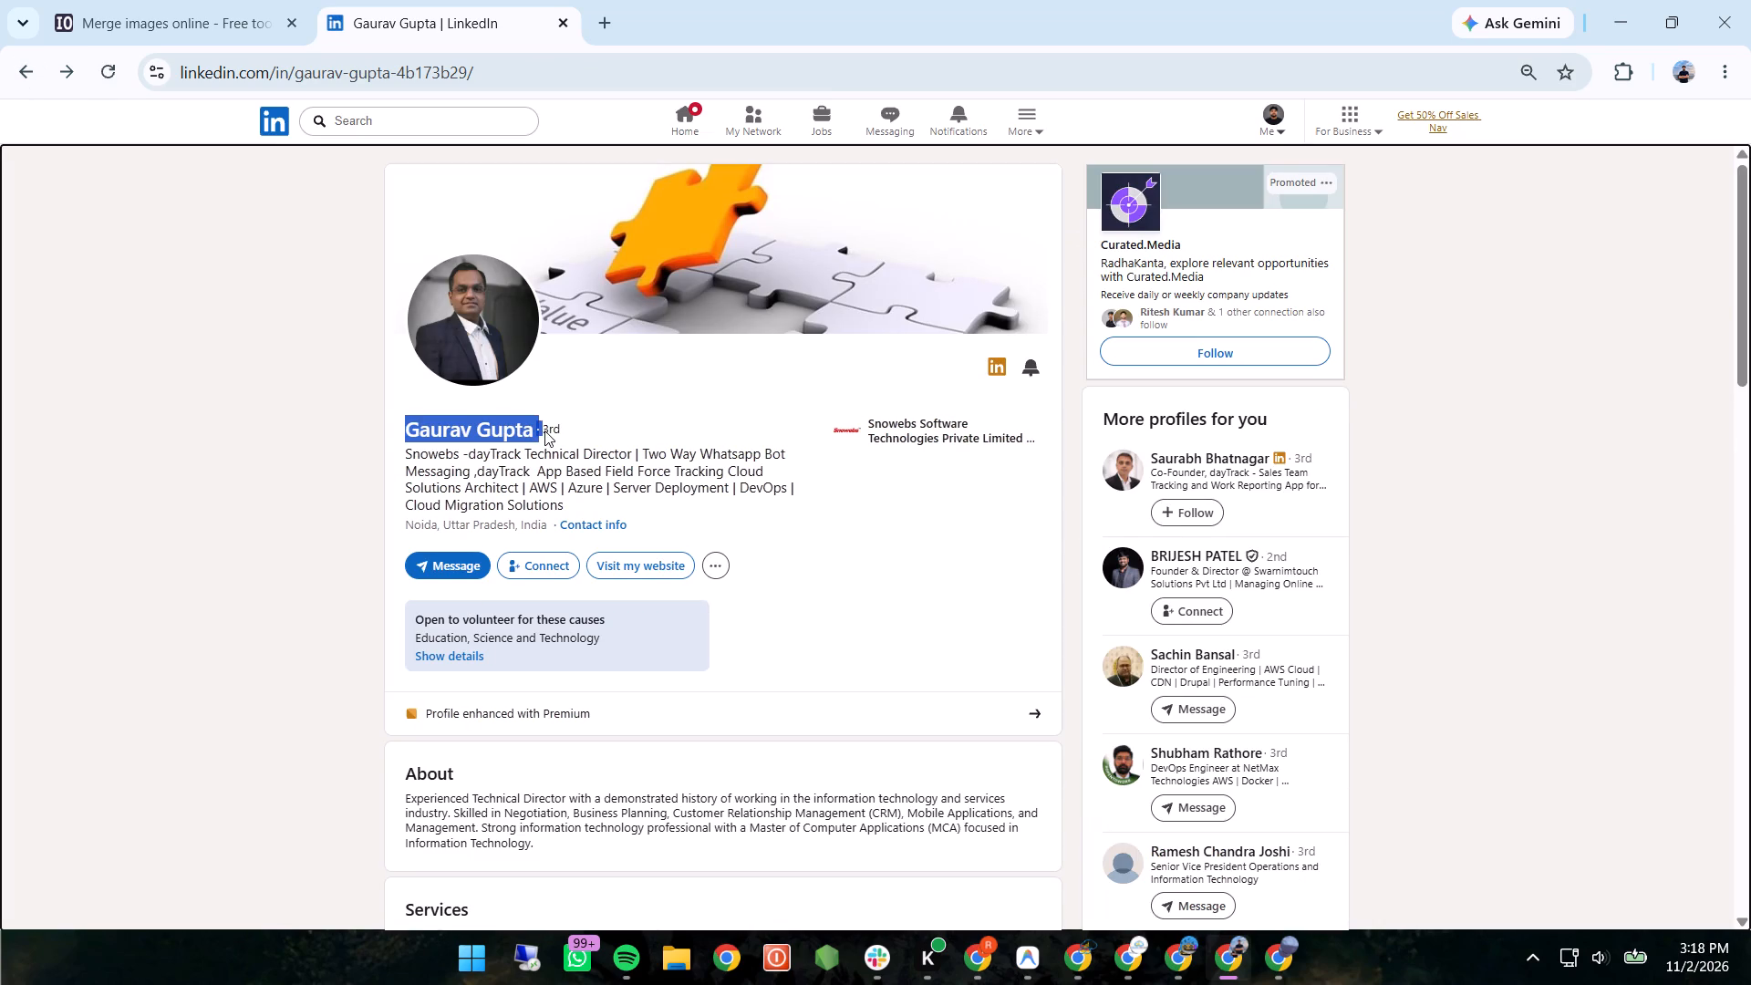
{"action": "key", "text": "shift+Left"}
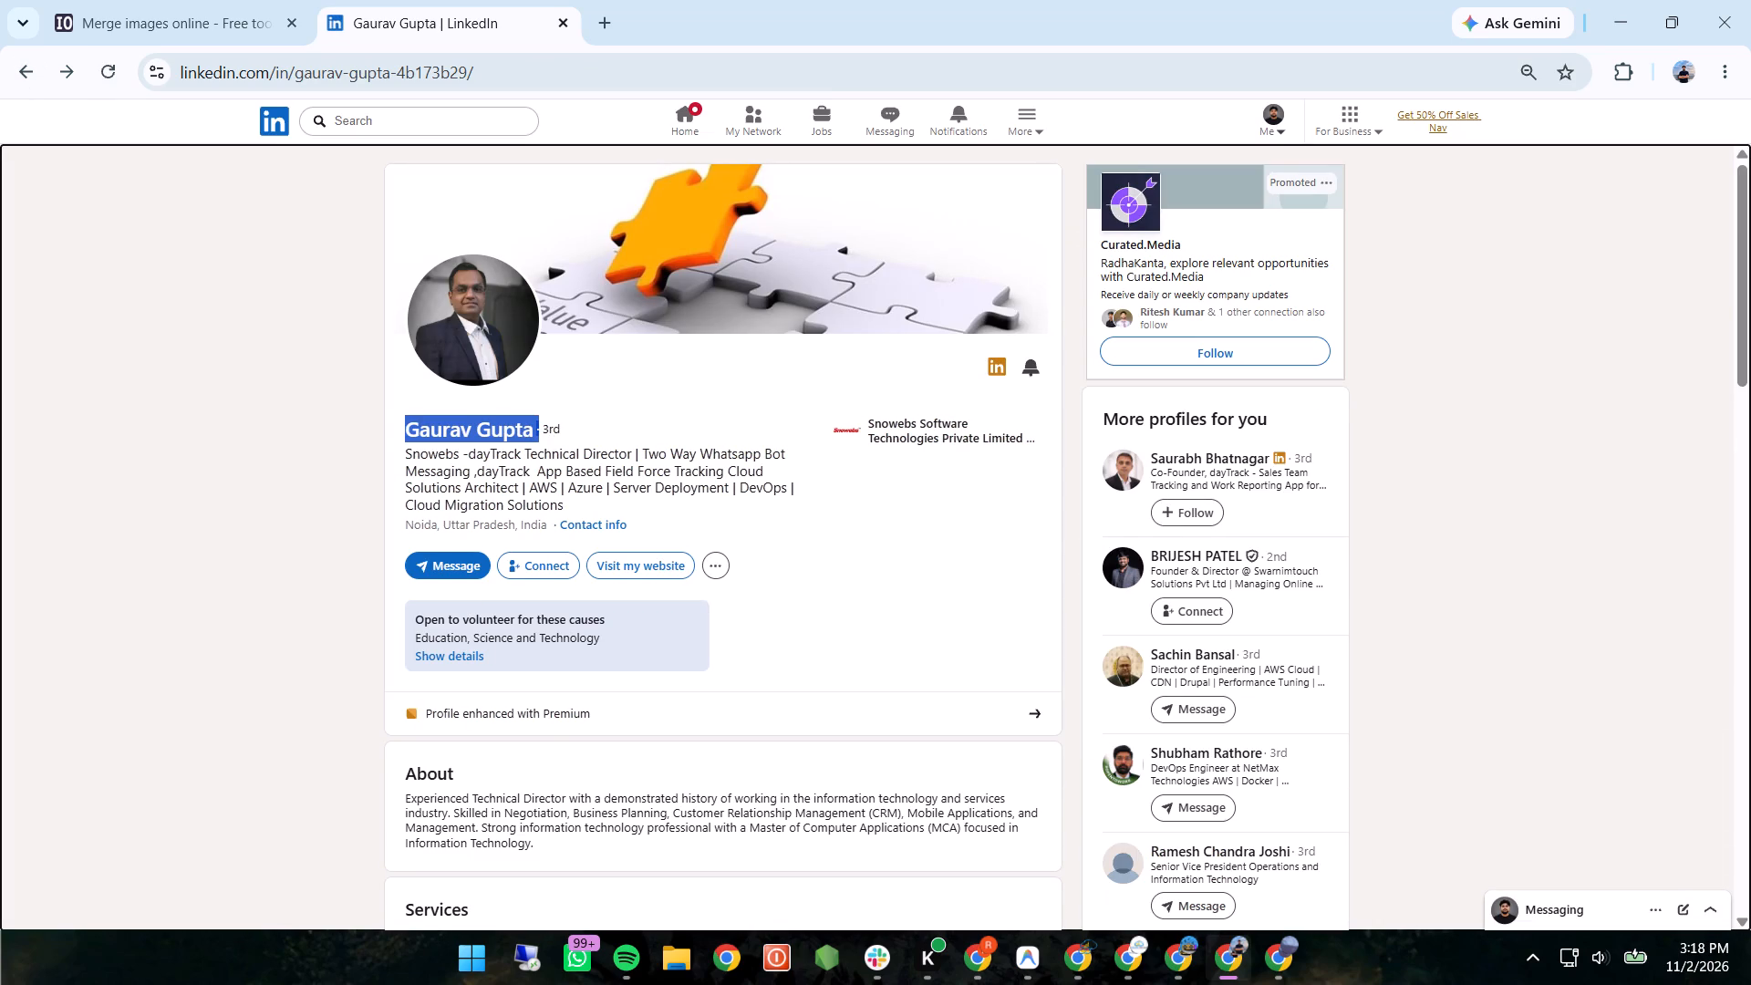
{"action": "key", "text": "shift+Left"}
{"action": "key", "text": "ctrl+c"}
{"action": "key", "text": "ctrl+c"}
{"action": "key", "text": "ctrl+c"}
Copy the full web address of the Snowebs lead's LinkedIn profile.
{"action": "left_click_drag", "start_coordinate": [535, 68], "coordinate": [280, 55]}
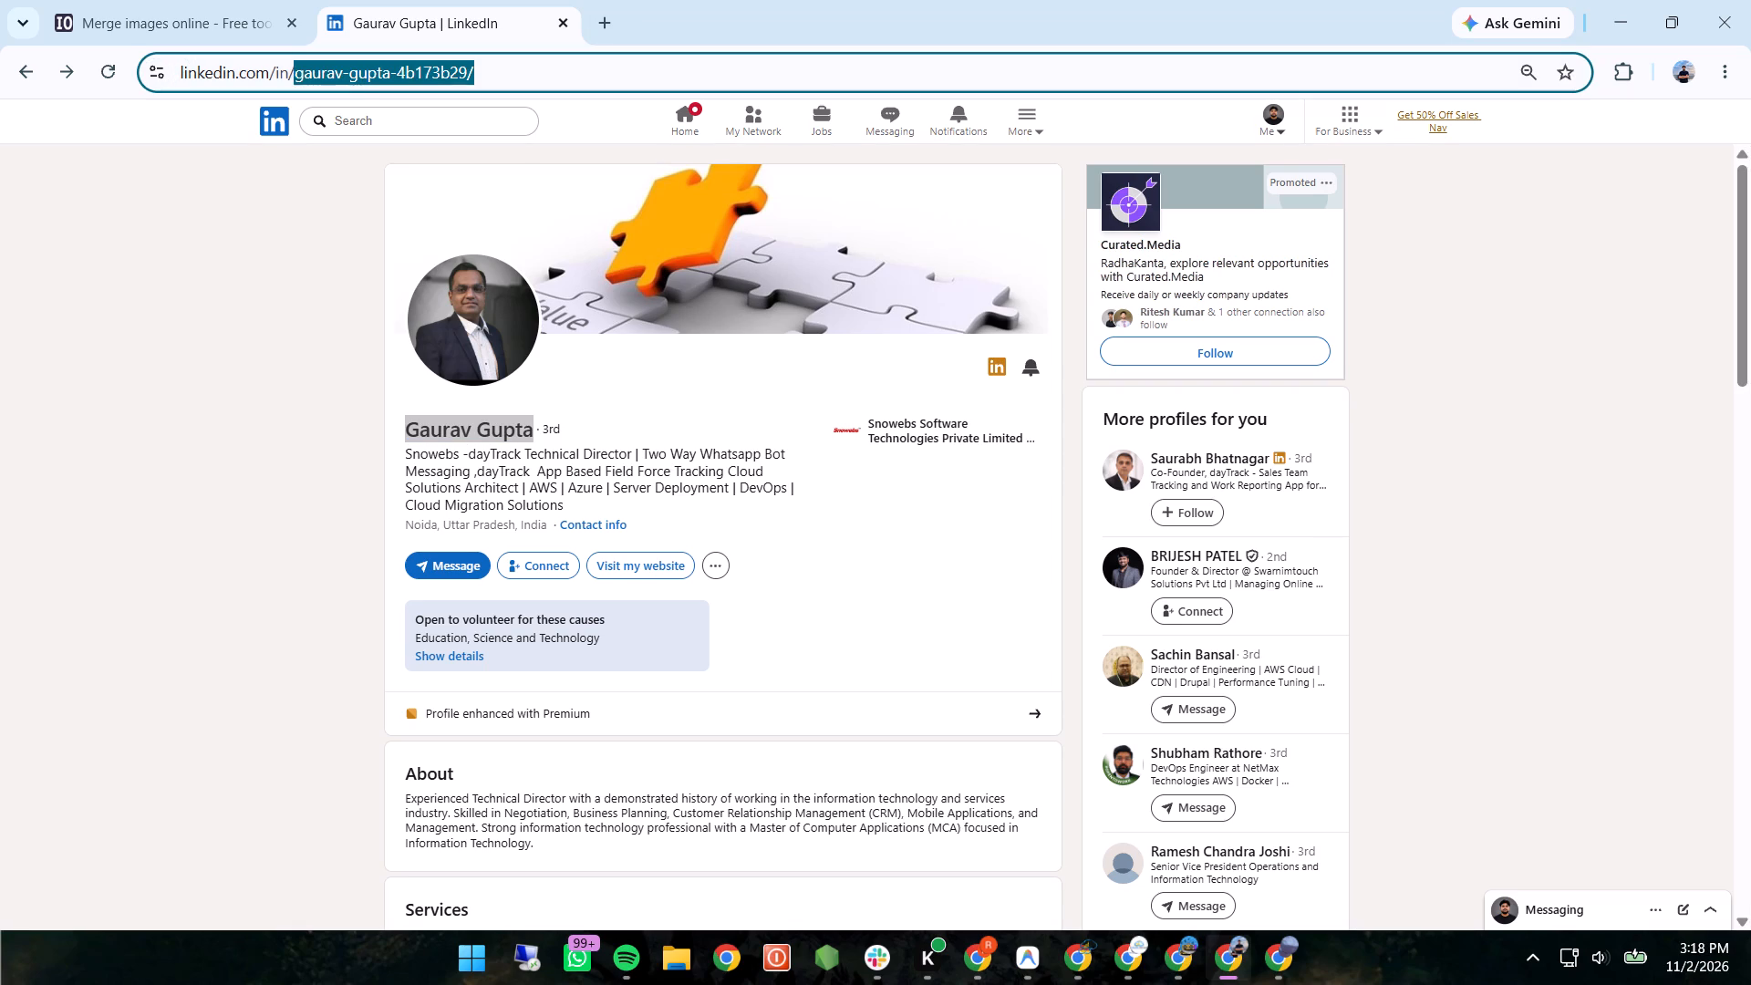
{"action": "left_click_drag", "start_coordinate": [280, 55], "coordinate": [136, 45]}
{"action": "key", "text": "ctrl+c"}
{"action": "key", "text": "ctrl+c"}
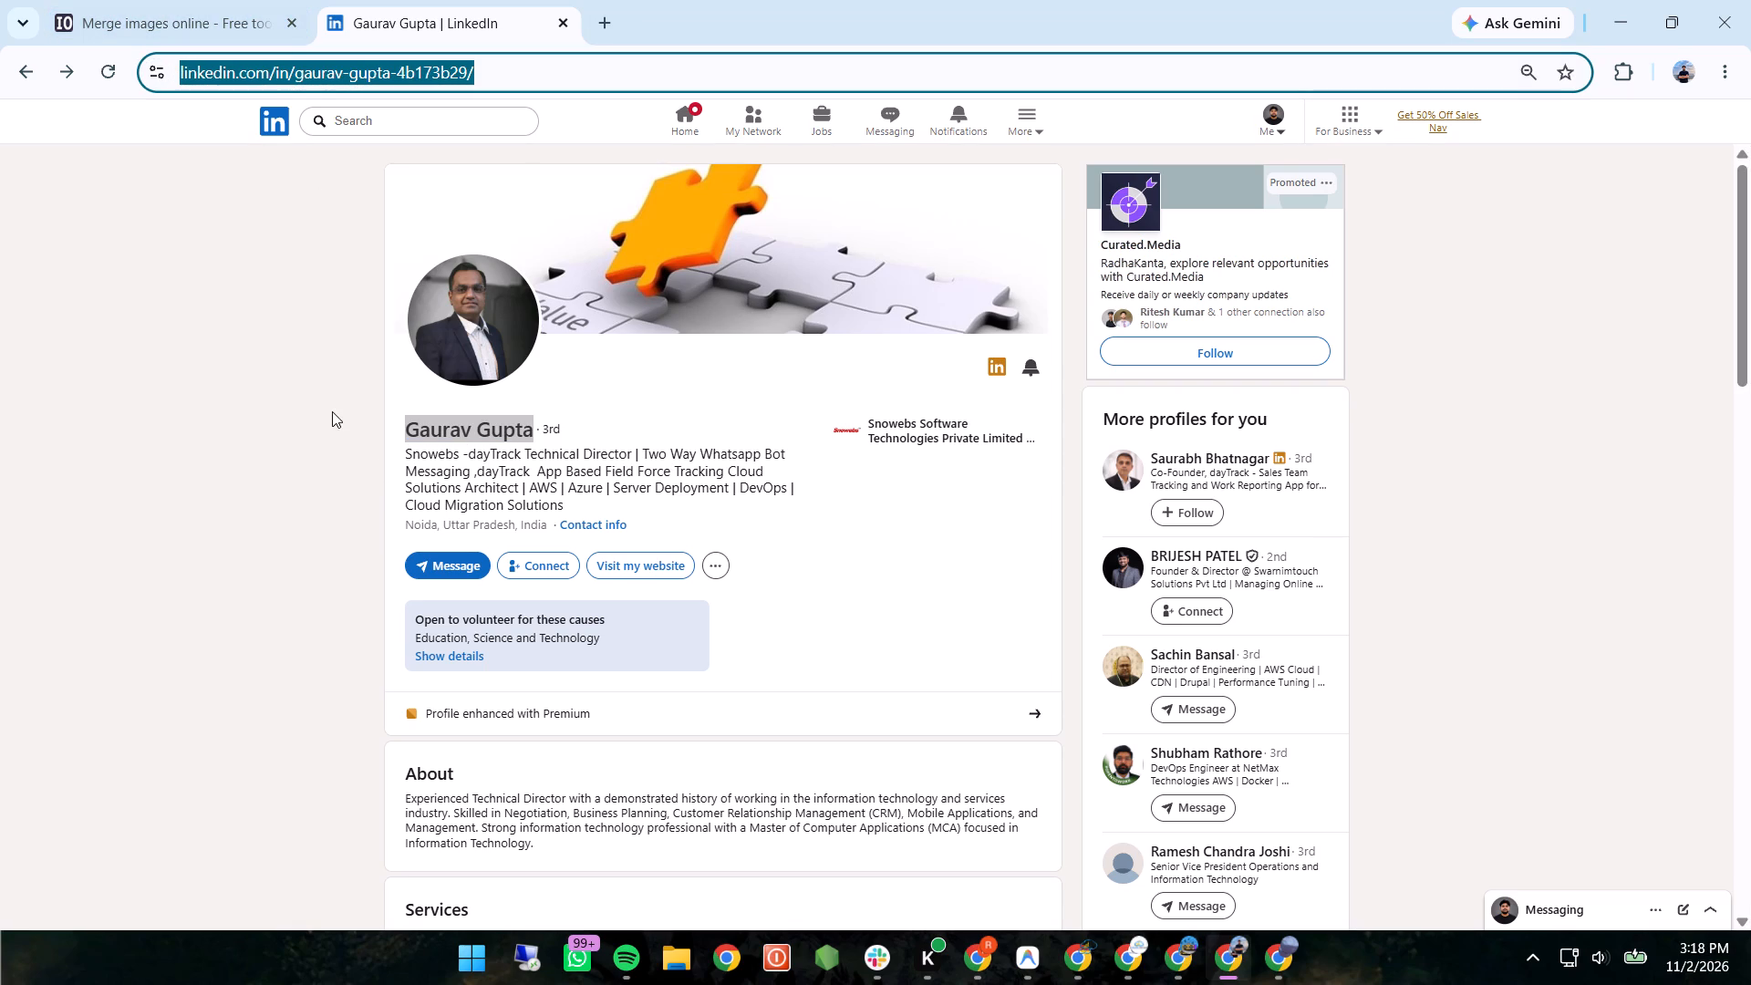
Copy the city "Noida" from the location on the Snowebs lead's LinkedIn profile.
{"action": "left_click_drag", "start_coordinate": [392, 521], "coordinate": [437, 523]}
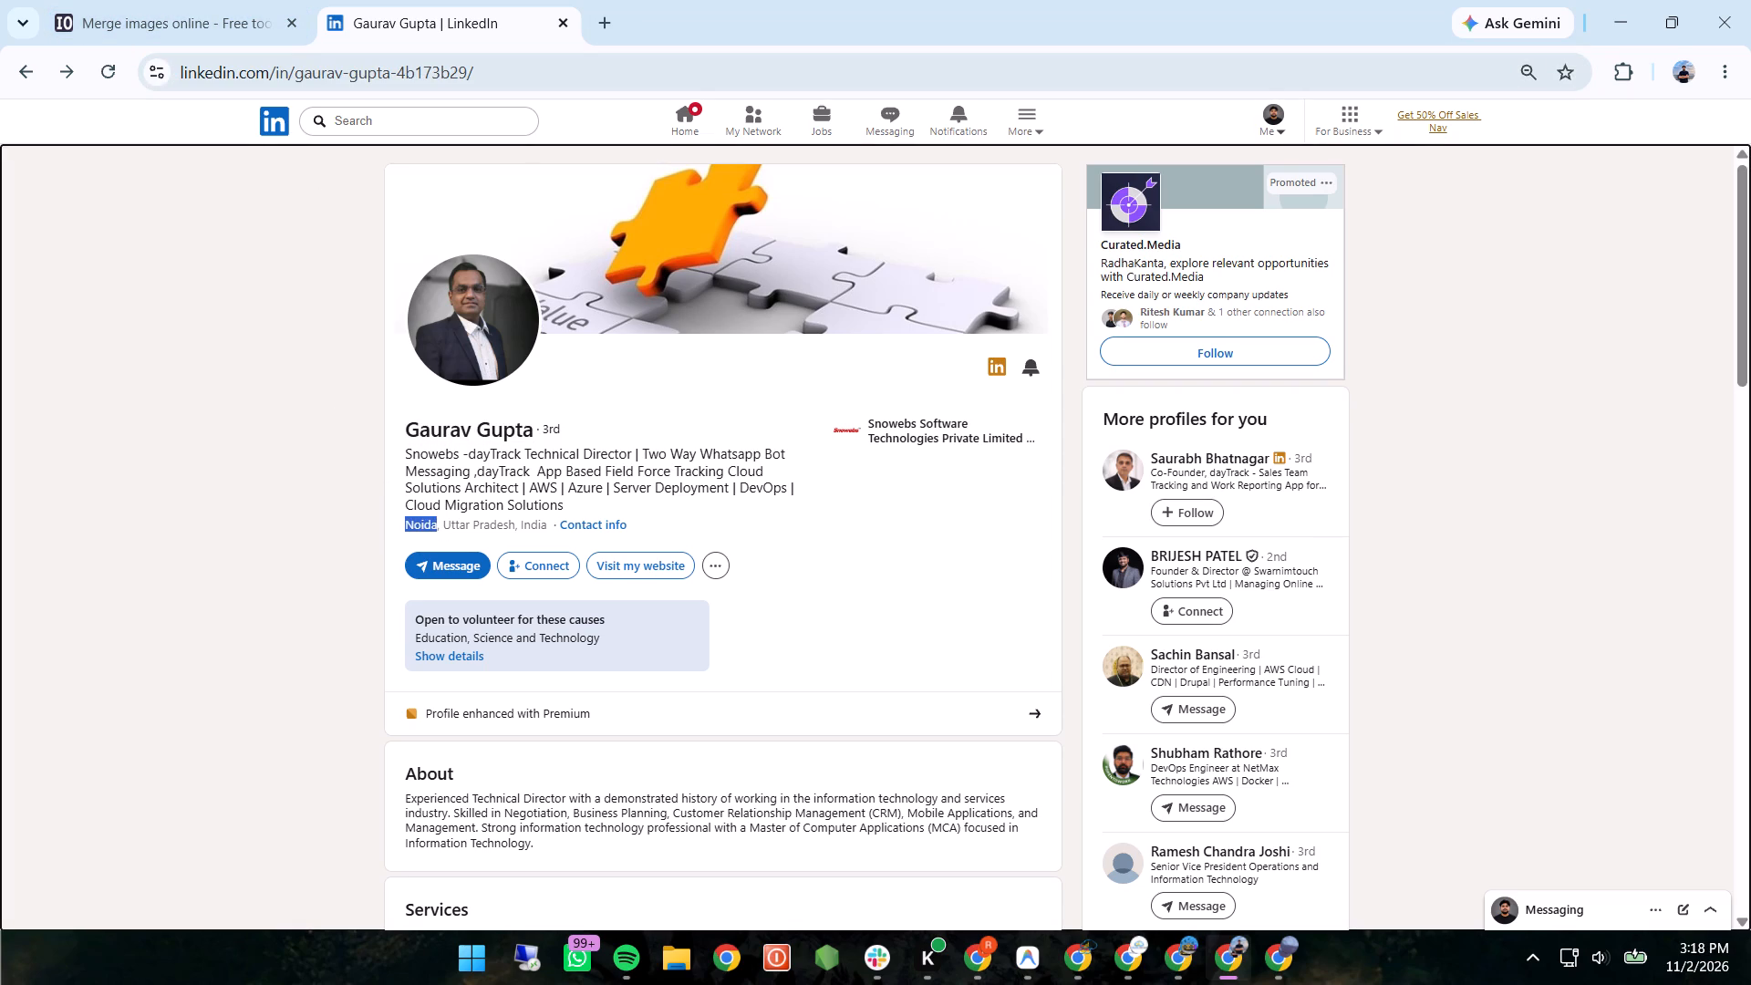
{"action": "key", "text": "ctrl+c"}
{"action": "key", "text": "ctrl+c"}
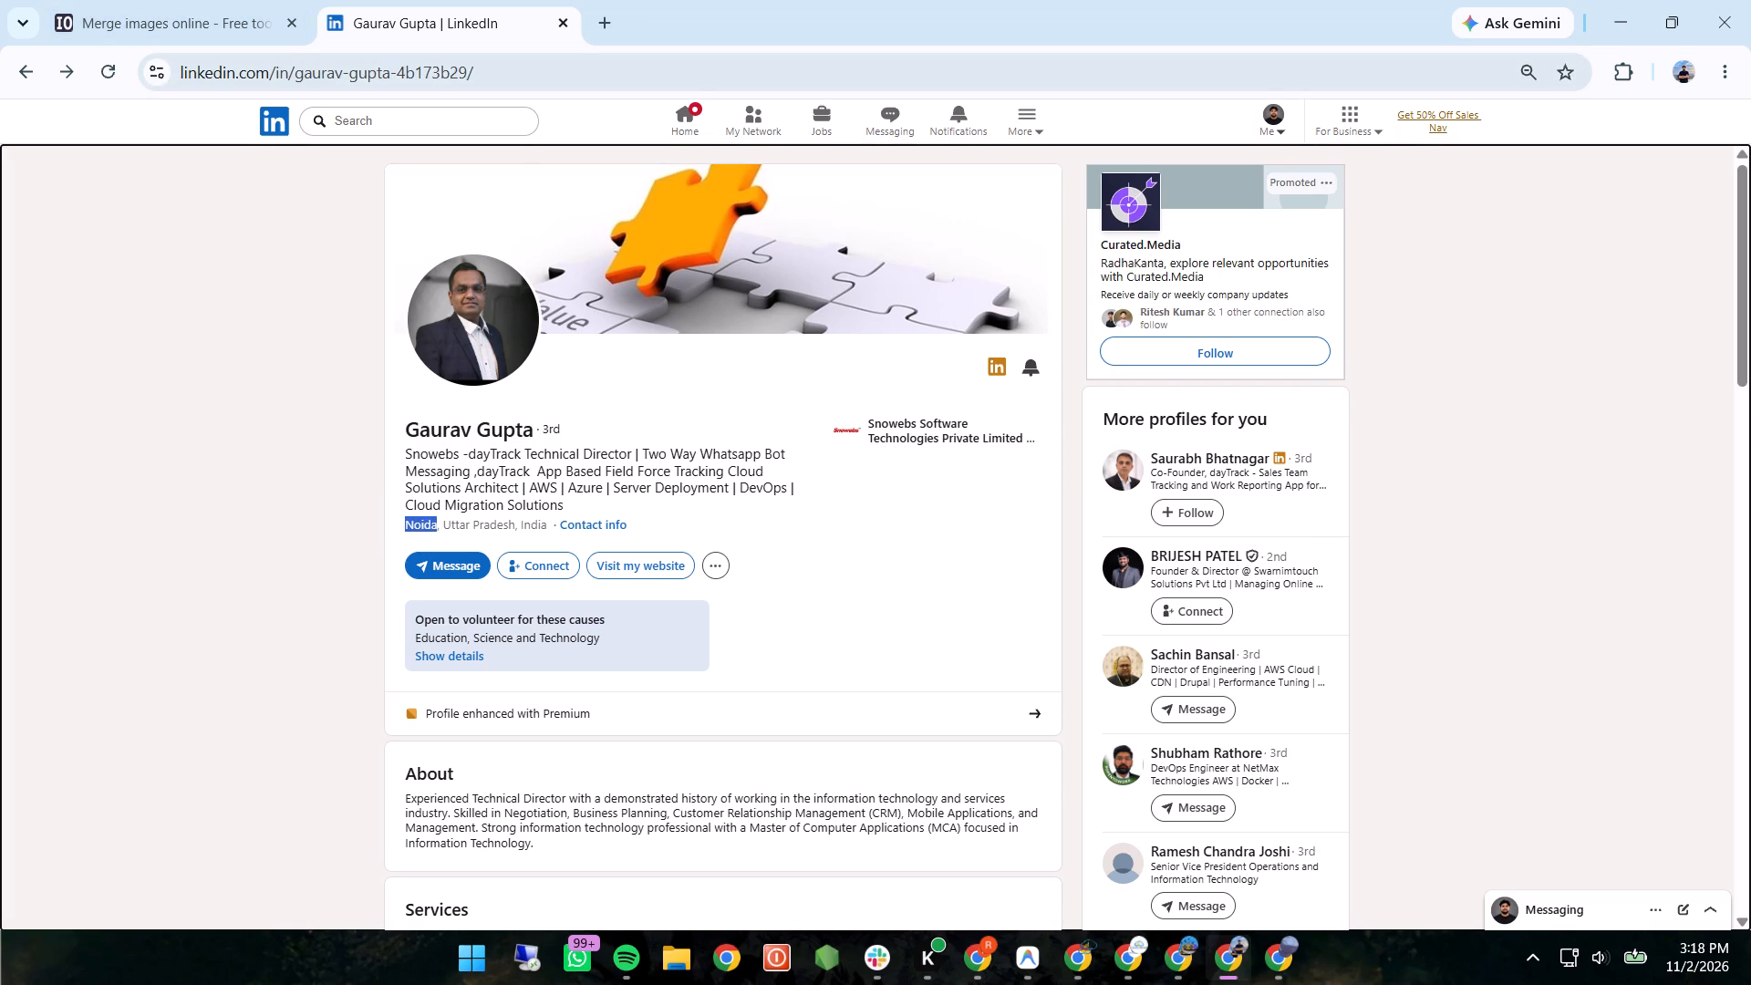
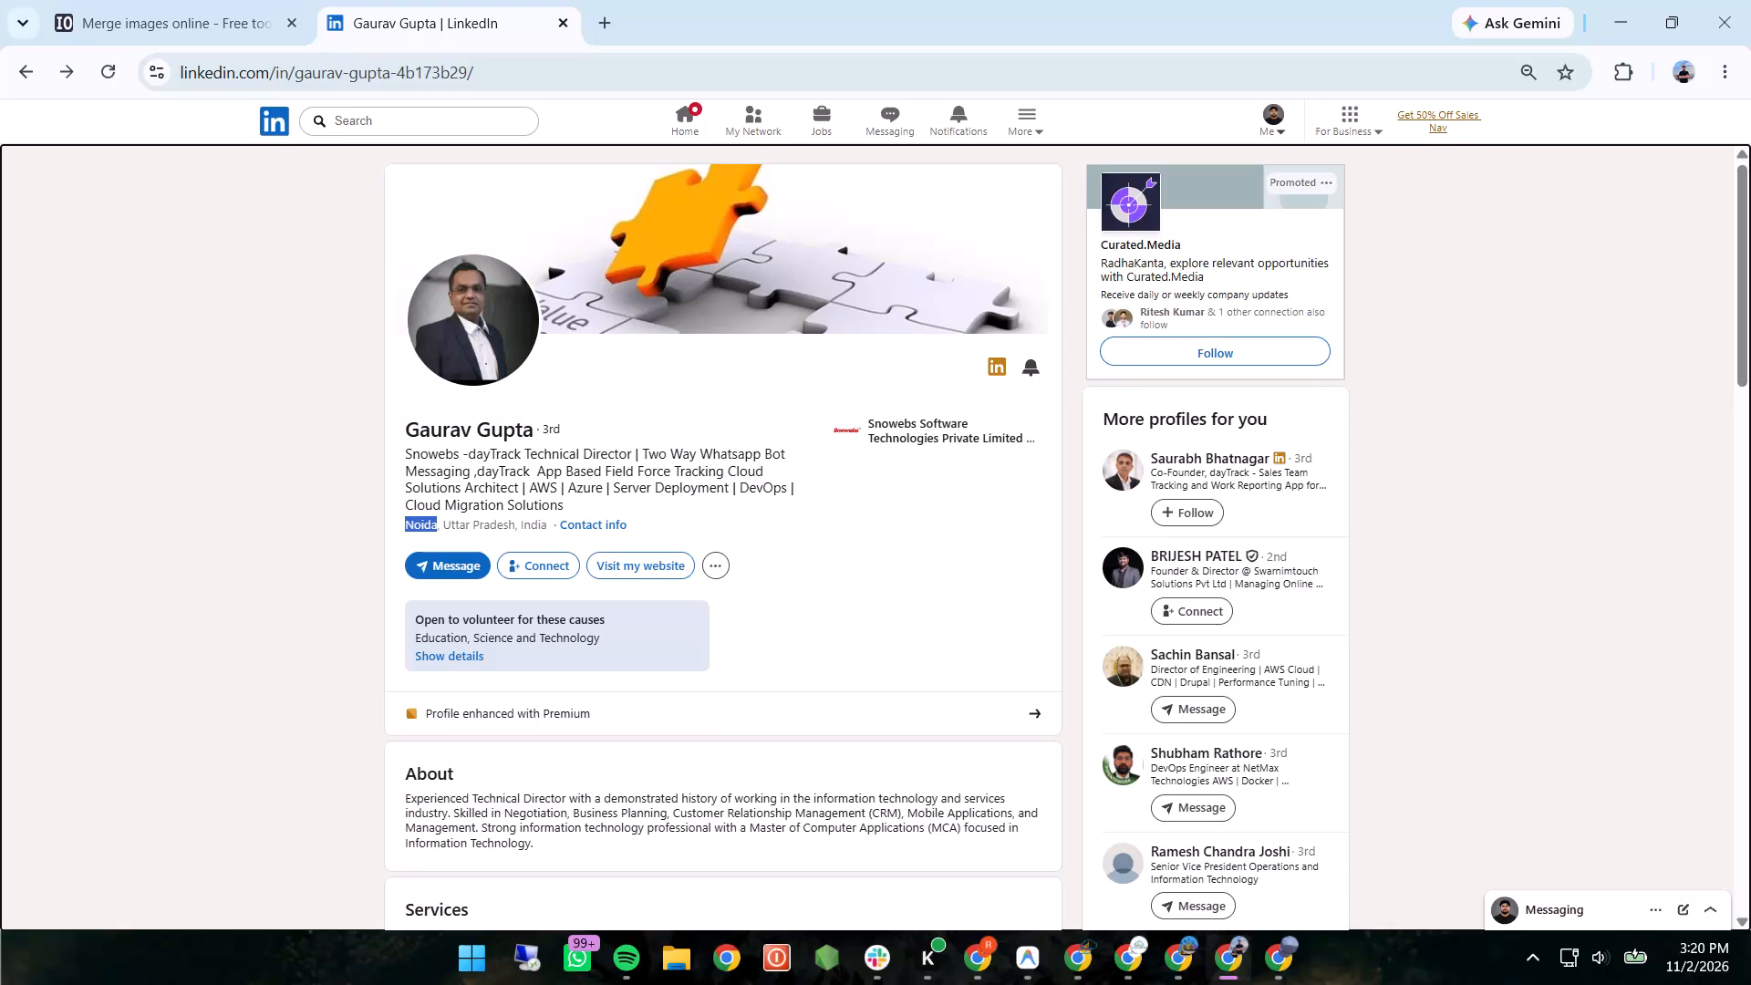
Copy the job title "Technical Director" from the first Snowebs entry in the profile's Experience section.
{"action": "scroll", "coordinate": [635, 586], "scroll_direction": "down", "scroll_amount": 9}
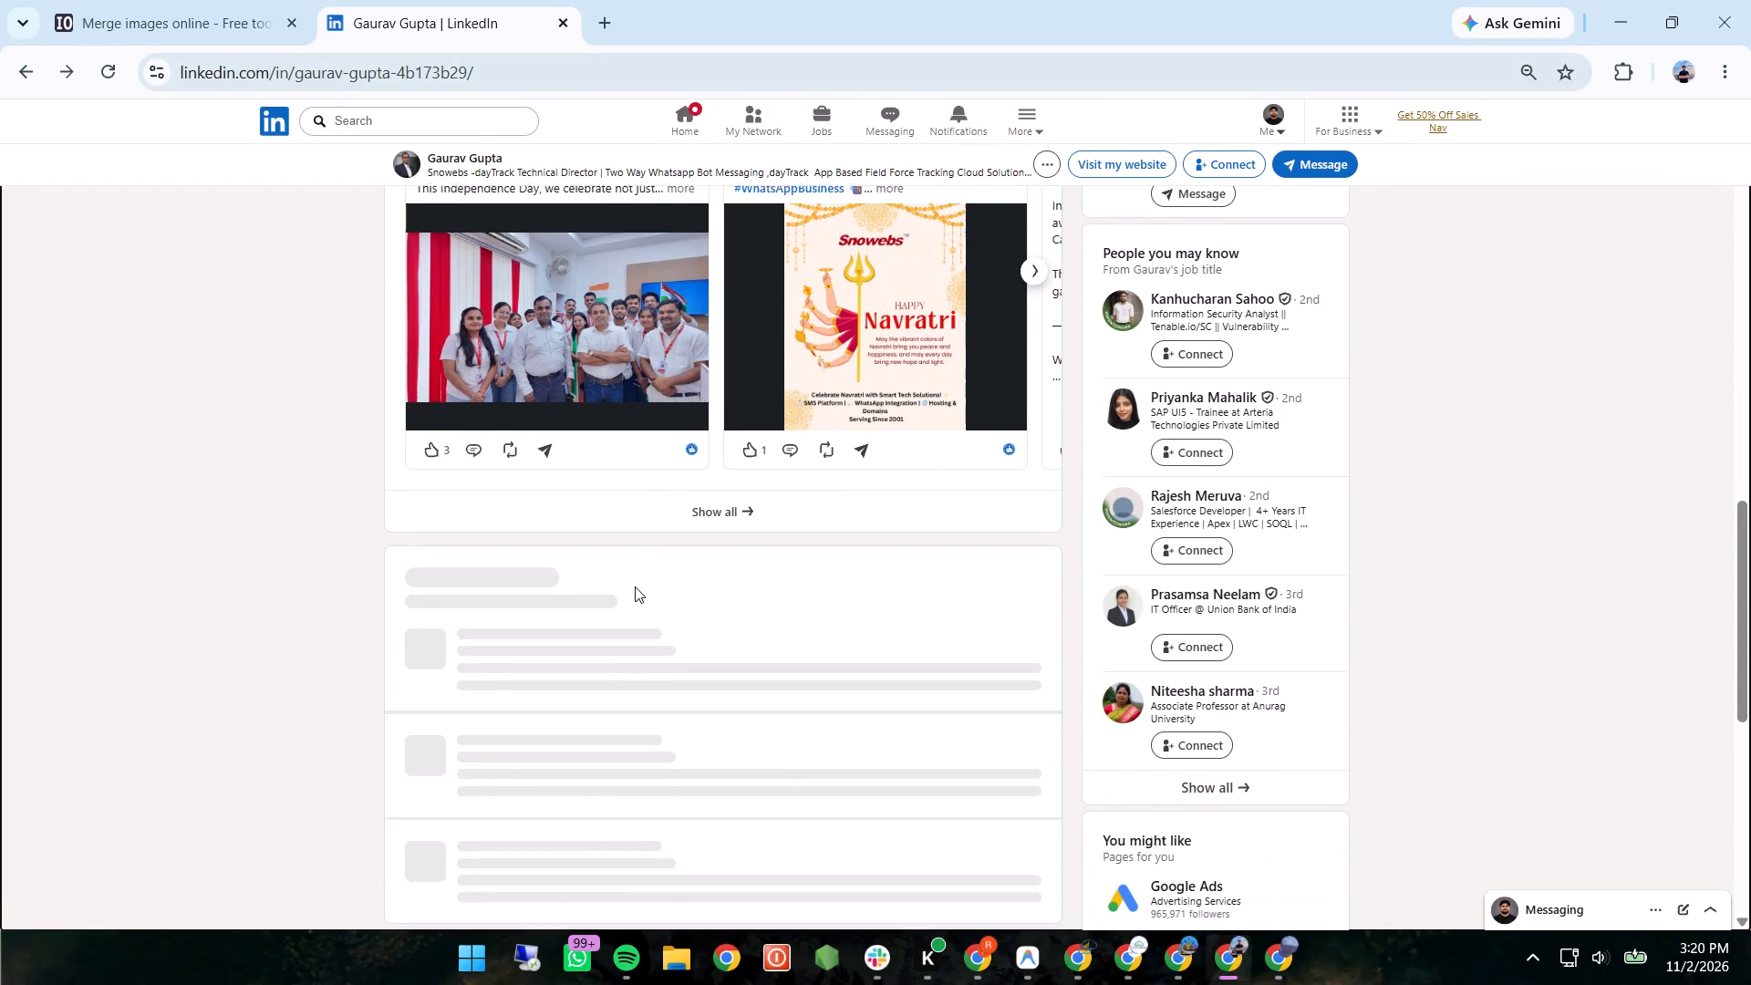
{"action": "scroll", "coordinate": [635, 586], "scroll_direction": "down", "scroll_amount": 1}
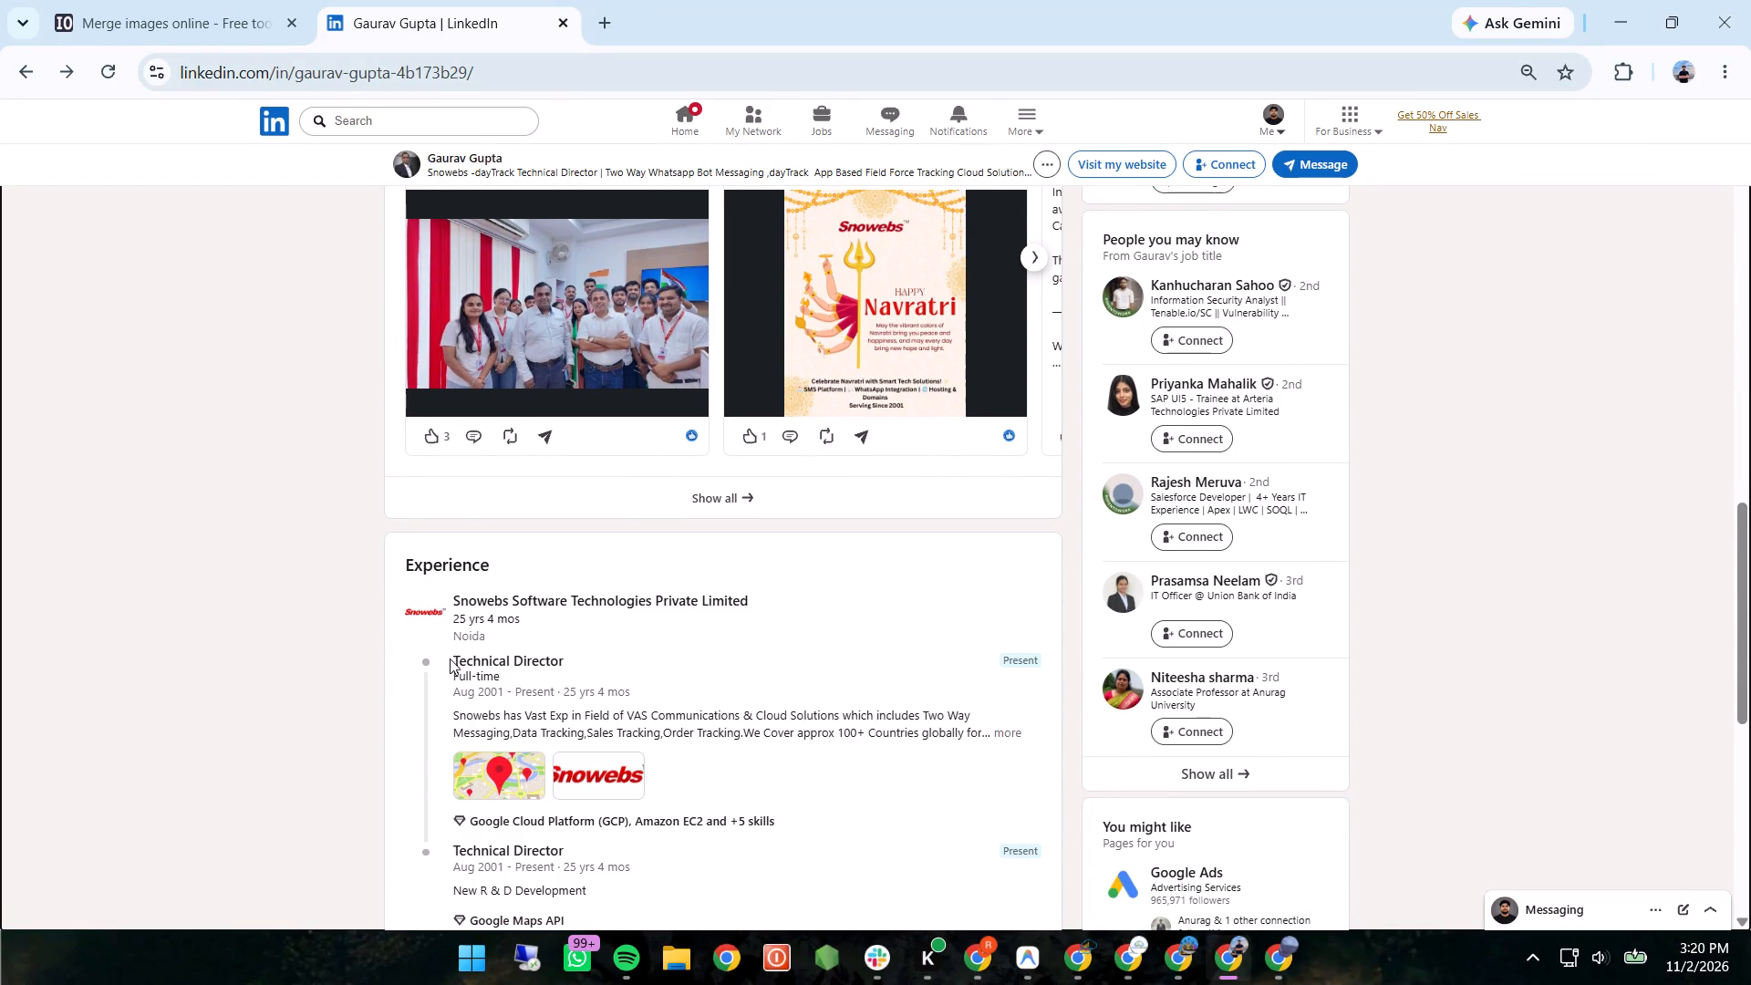
{"action": "left_click_drag", "start_coordinate": [450, 658], "coordinate": [572, 653]}
{"action": "key", "text": "ctrl+c"}
{"action": "key", "text": "ctrl+c"}
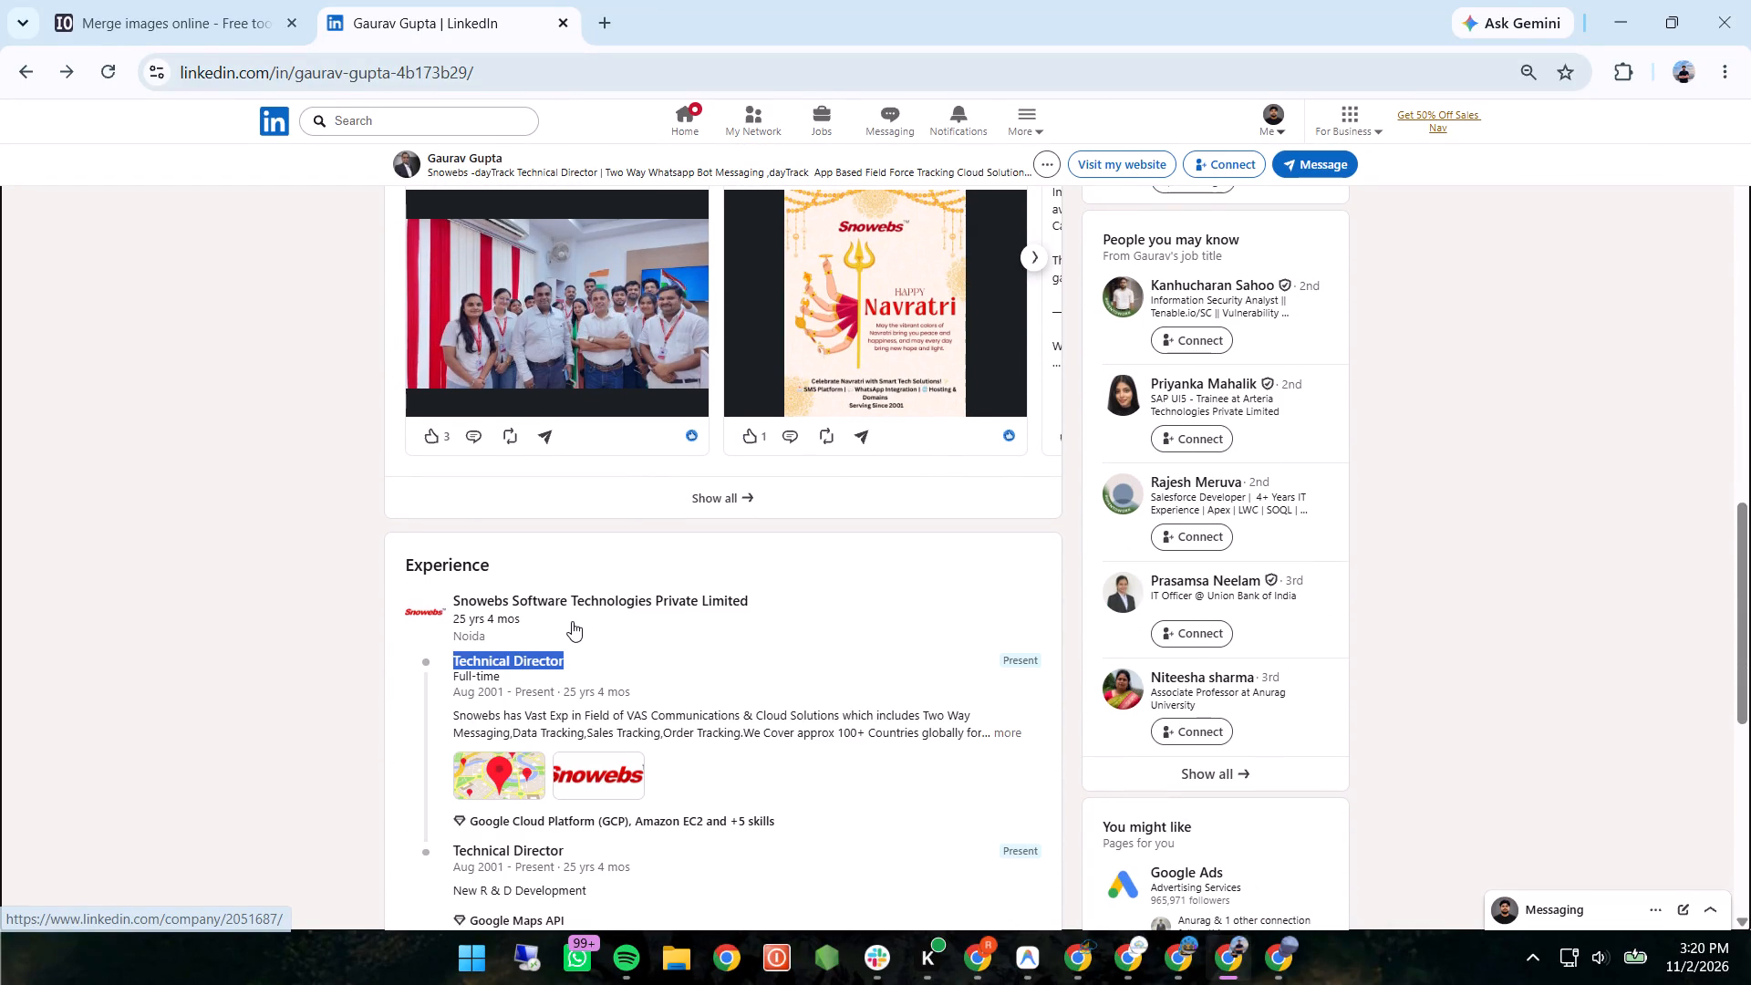
Open the Snowebs company page from the Experience section and copy the company name "Snowebs Software Technologies Private Limited".
{"action": "left_click", "coordinate": [571, 607]}
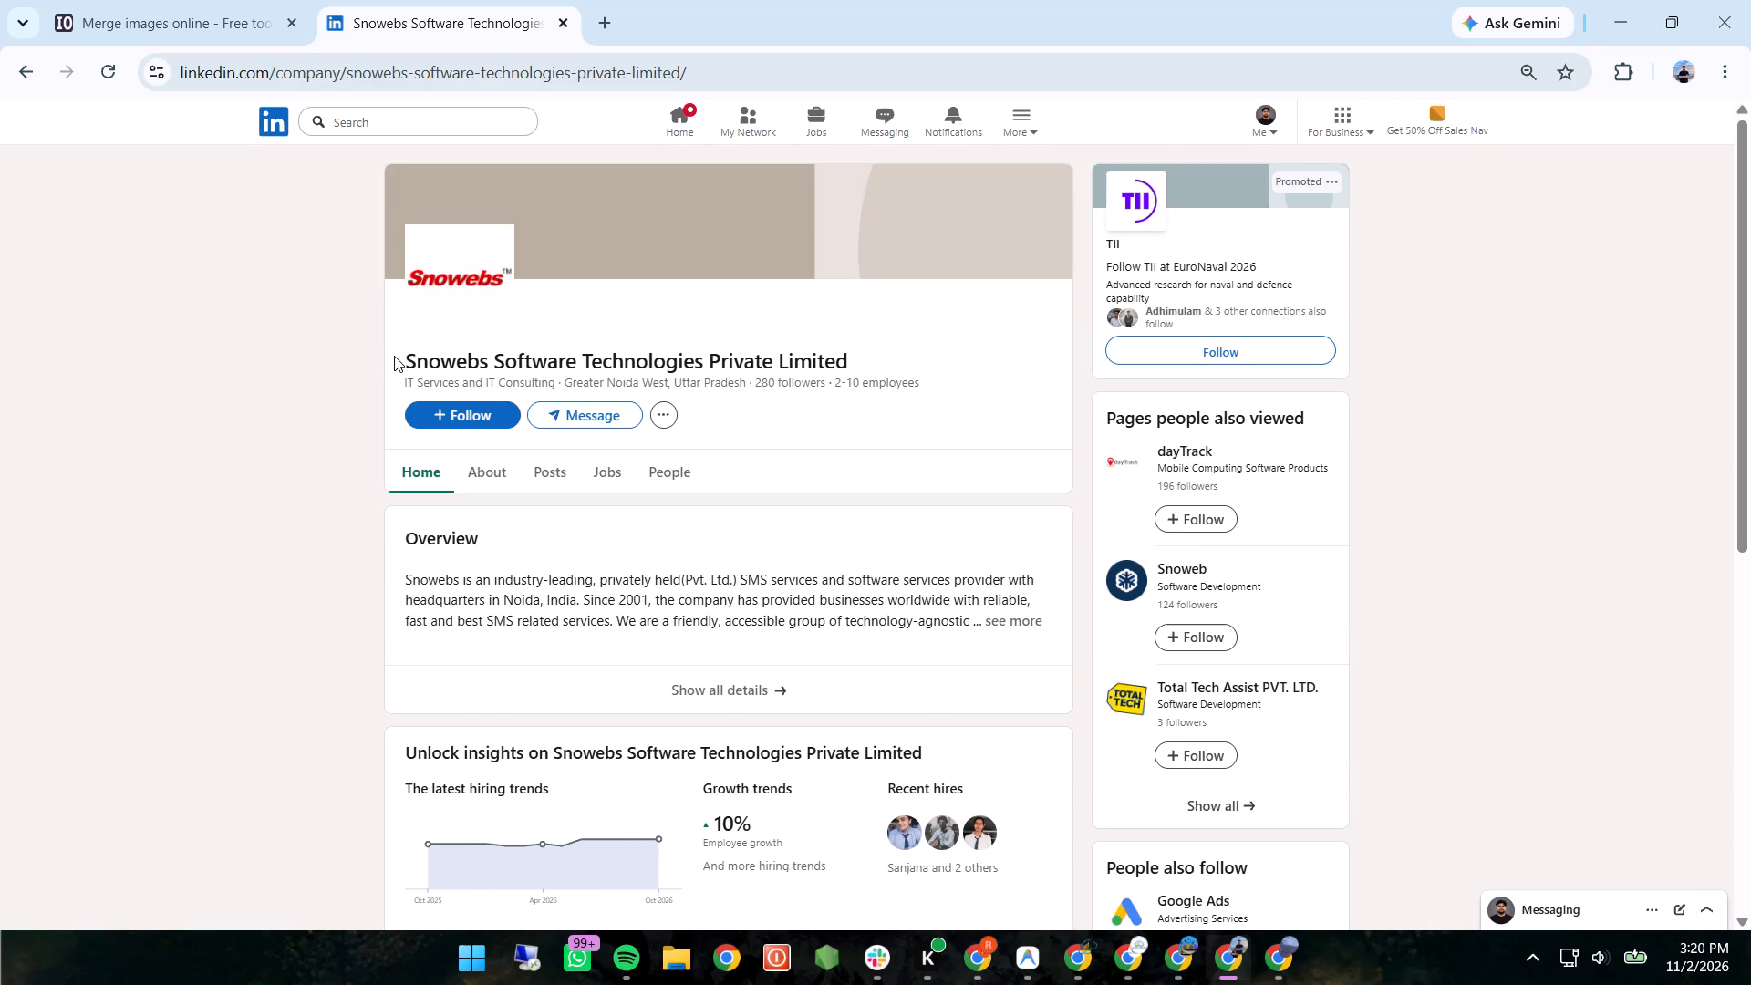
{"action": "left_click_drag", "start_coordinate": [394, 356], "coordinate": [978, 327]}
{"action": "key", "text": "ctrl+c"}
{"action": "key", "text": "ctrl+c"}
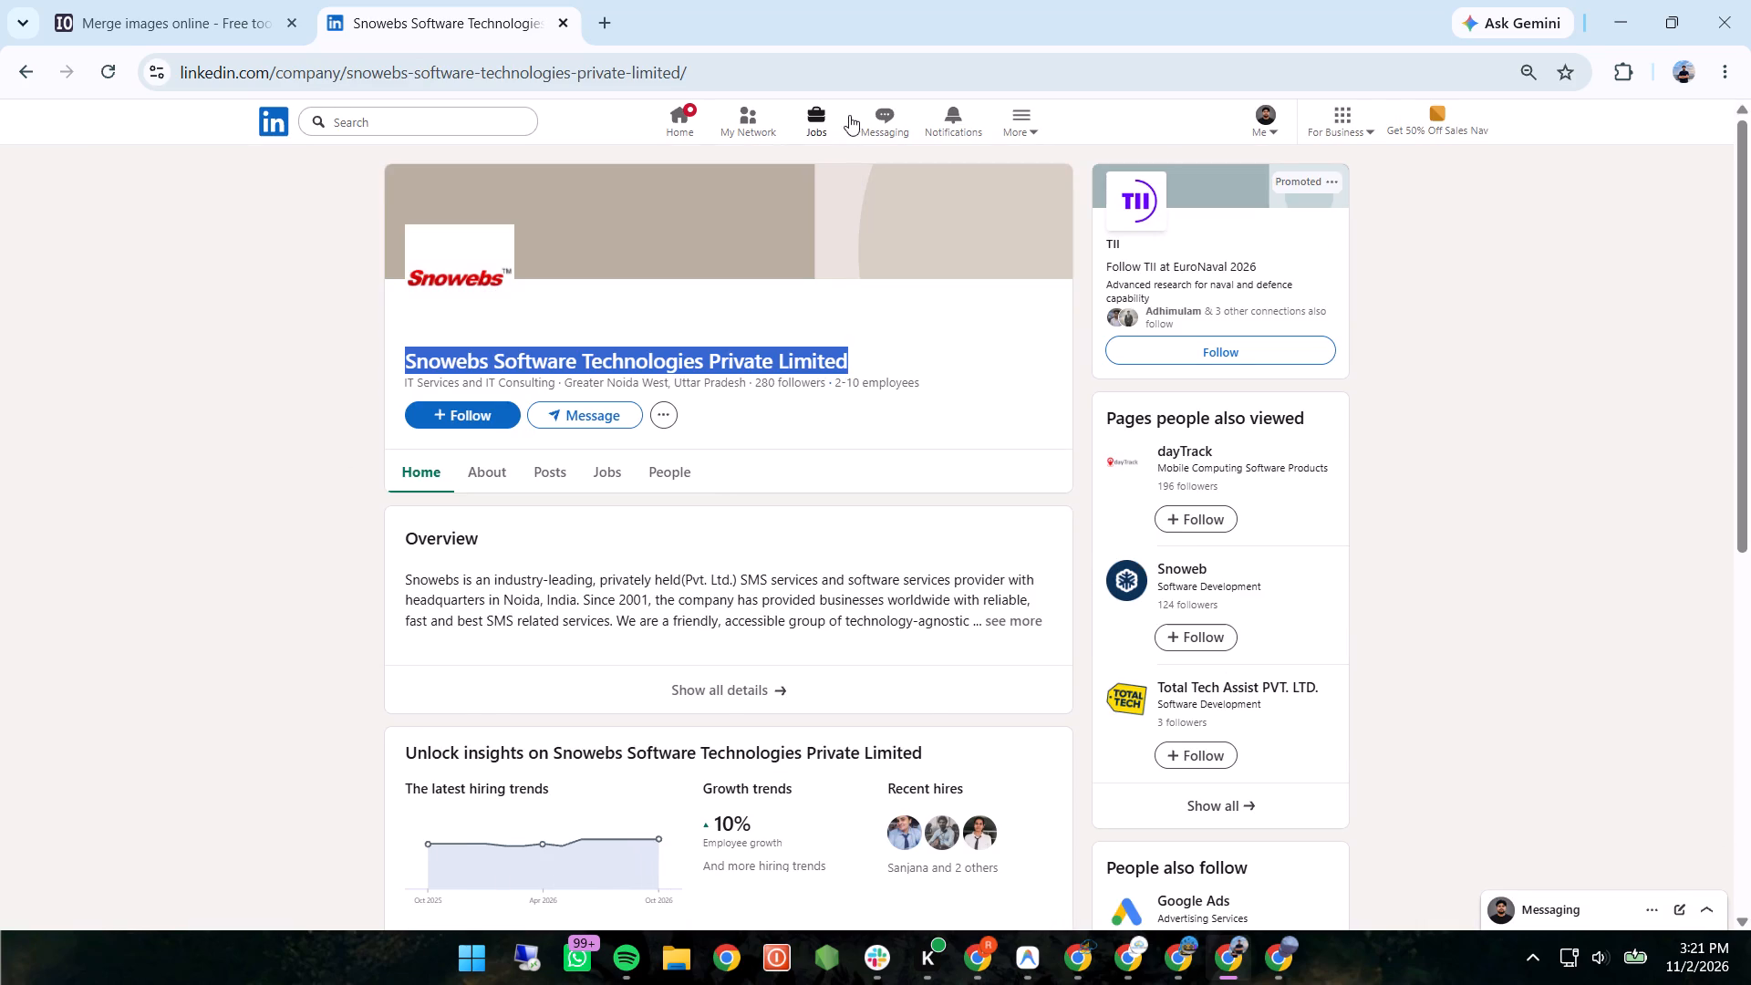
Copy the full web address of the Snowebs company's LinkedIn page.
{"action": "left_click_drag", "start_coordinate": [787, 67], "coordinate": [108, 56]}
{"action": "key", "text": "ctrl+c"}
{"action": "key", "text": "ctrl+c"}
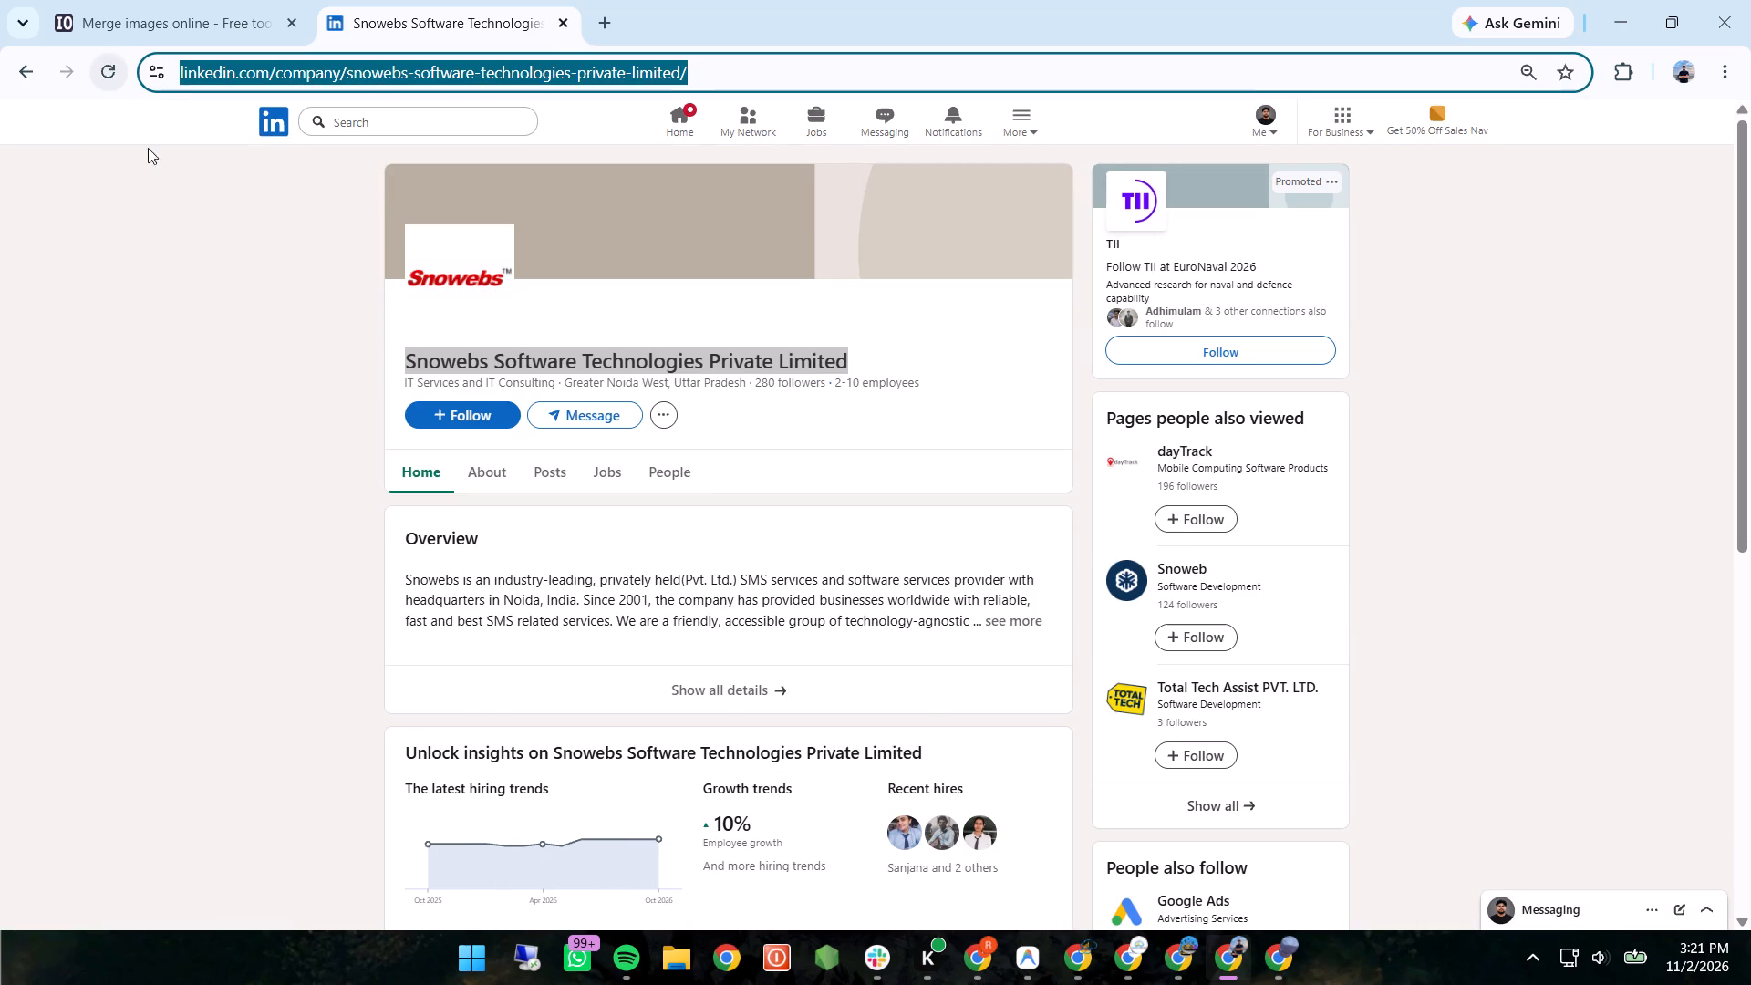
{"action": "left_click", "coordinate": [483, 487]}
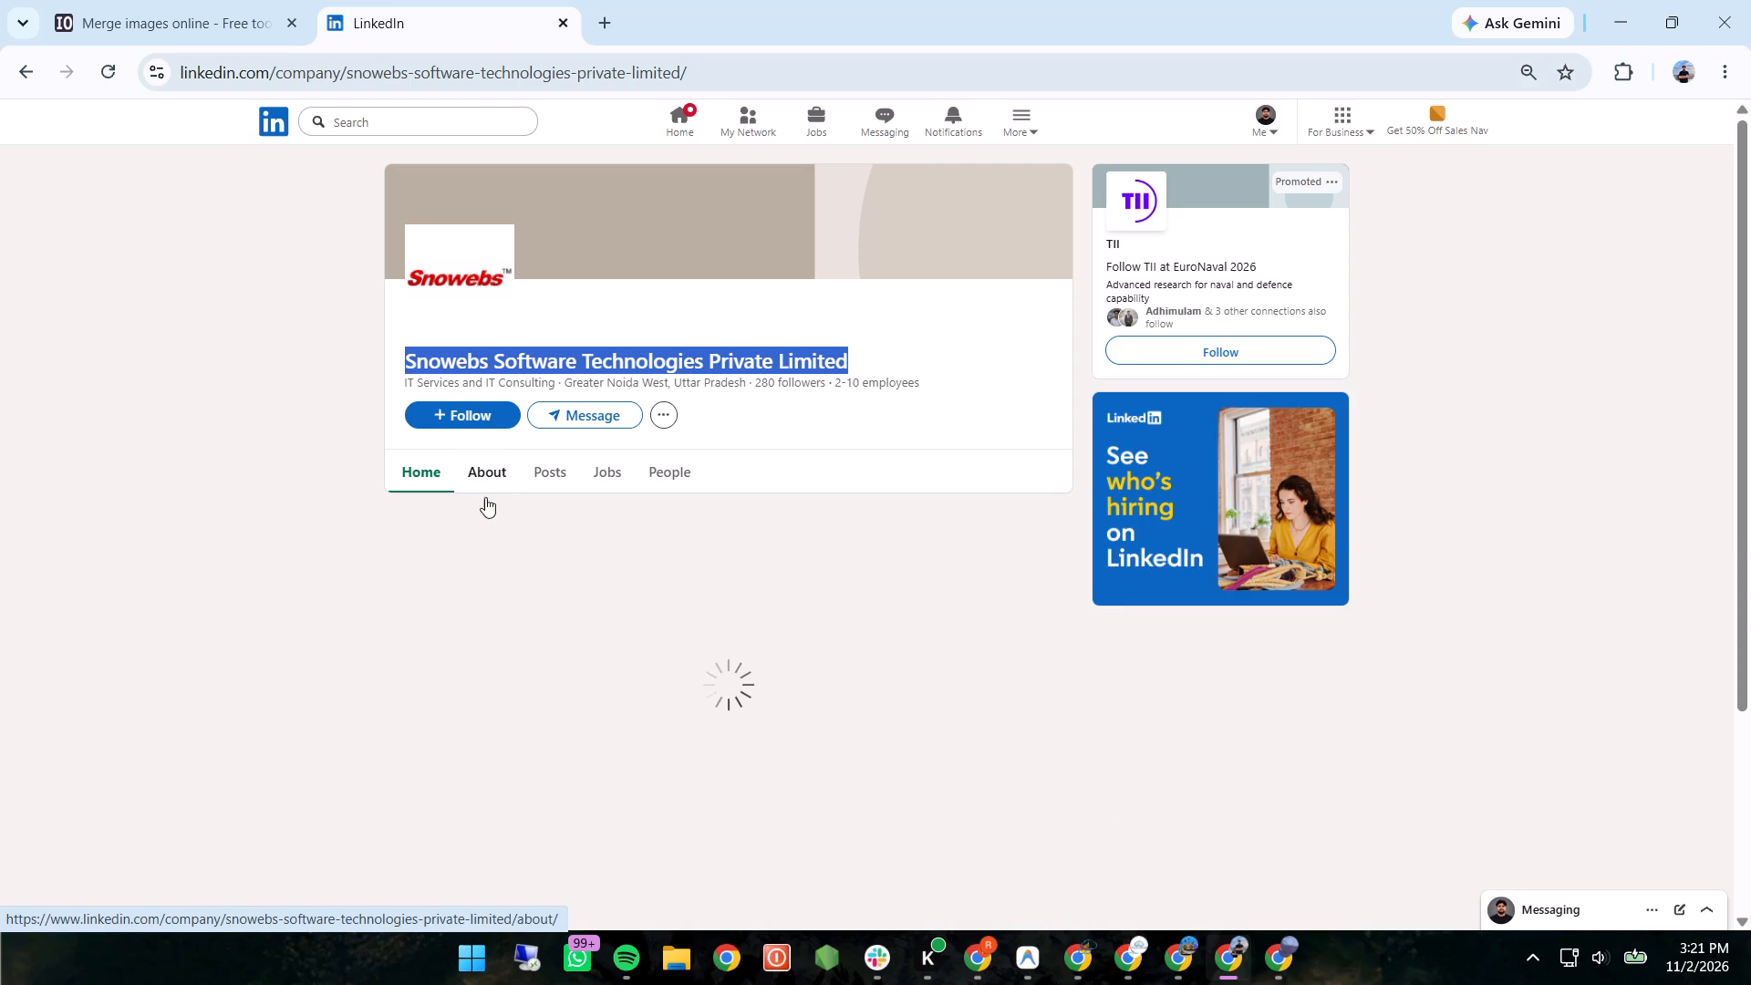
{"action": "left_click_drag", "start_coordinate": [597, 673], "coordinate": [430, 683]}
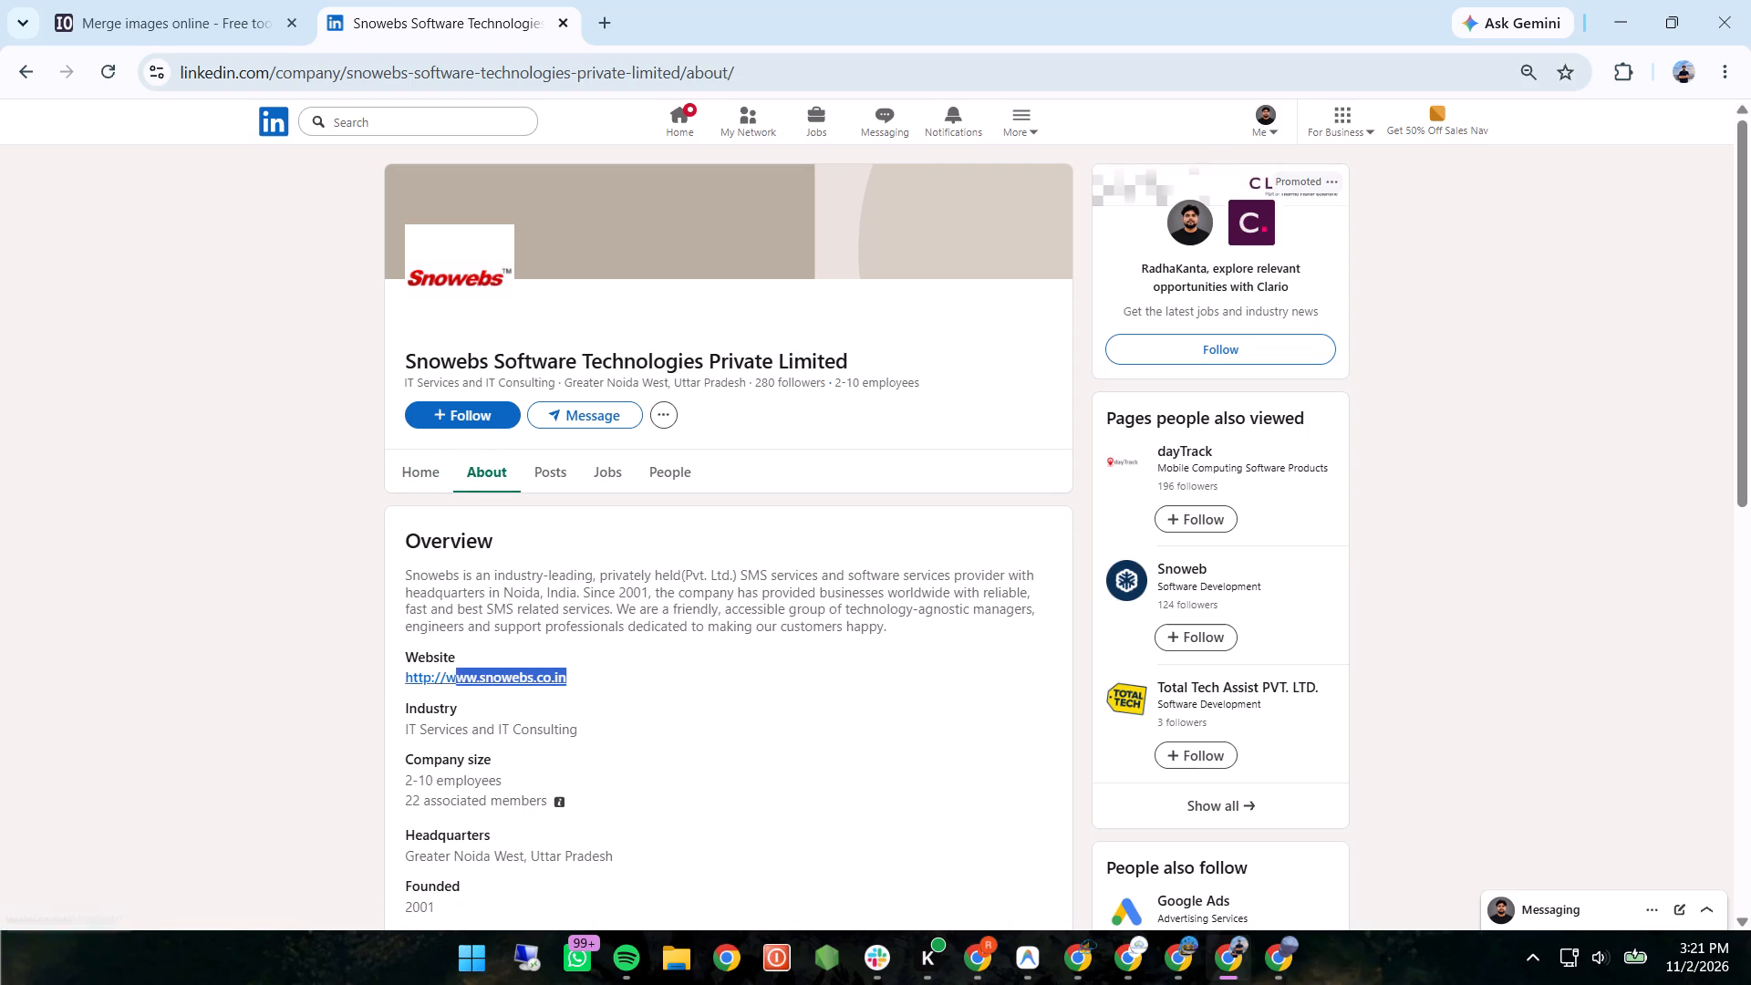
{"action": "left_click_drag", "start_coordinate": [430, 683], "coordinate": [386, 683]}
{"action": "key", "text": "ctrl+c"}
{"action": "key", "text": "ctrl+c"}
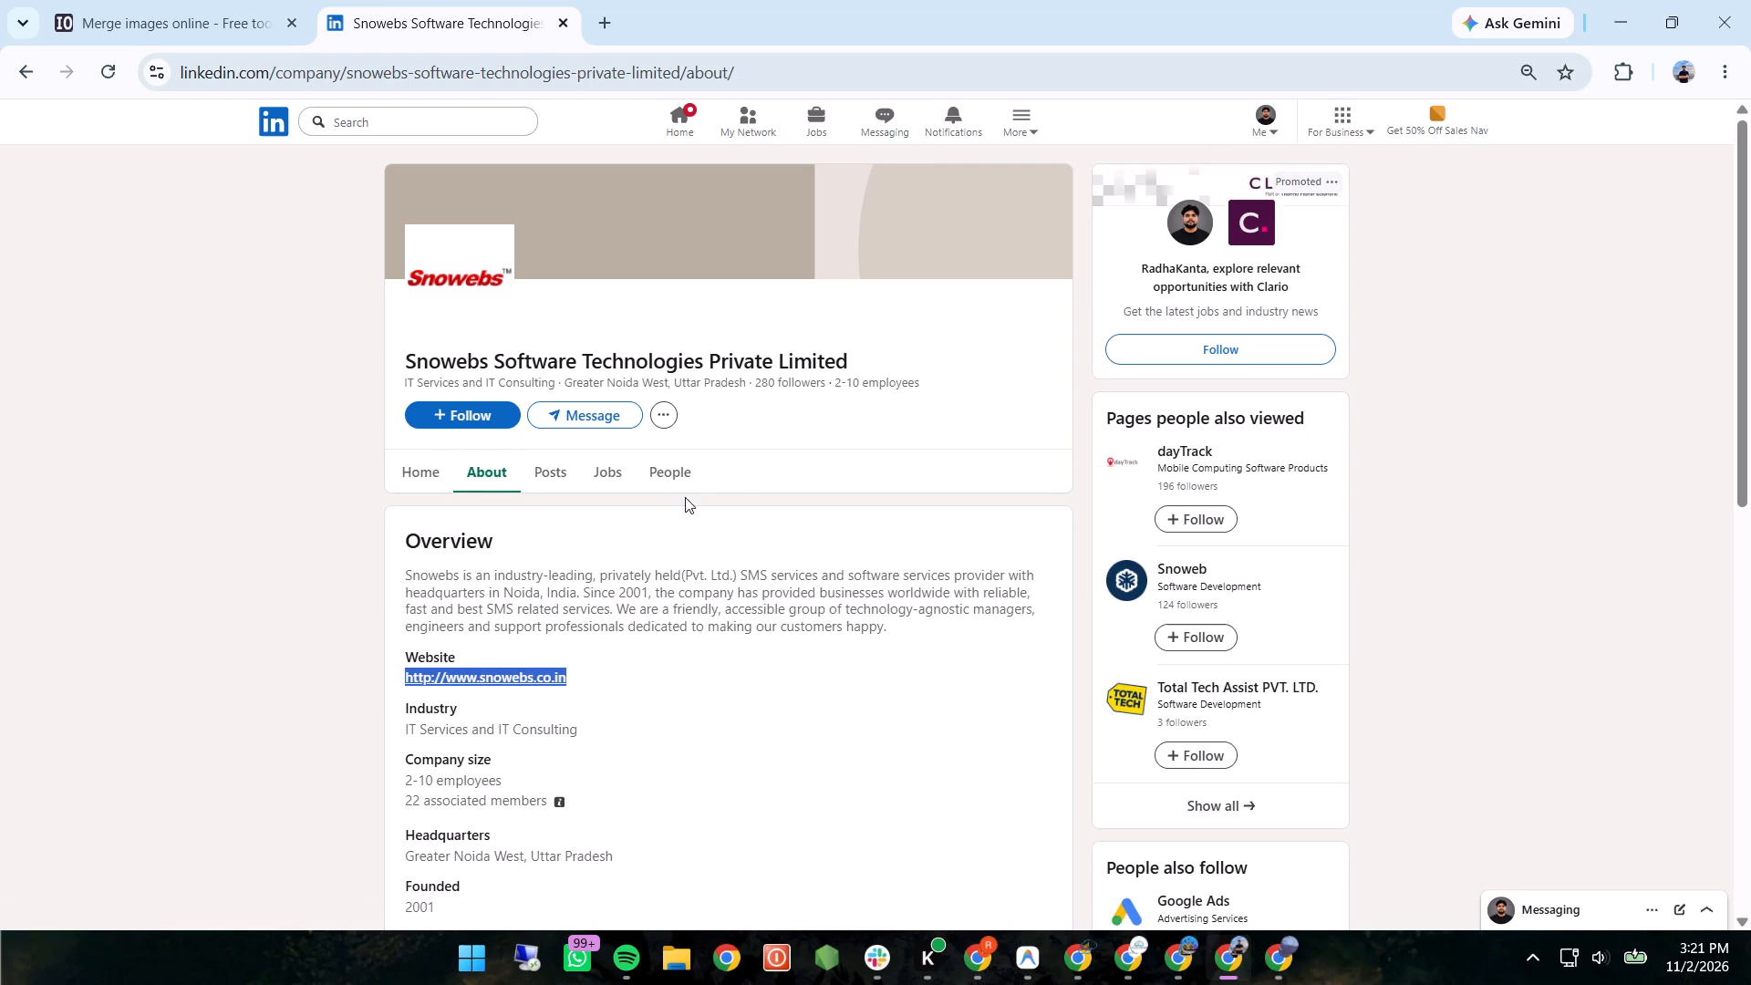
Copy the associated members count "22" from the People section of the Snowebs company page.
{"action": "left_click", "coordinate": [678, 482]}
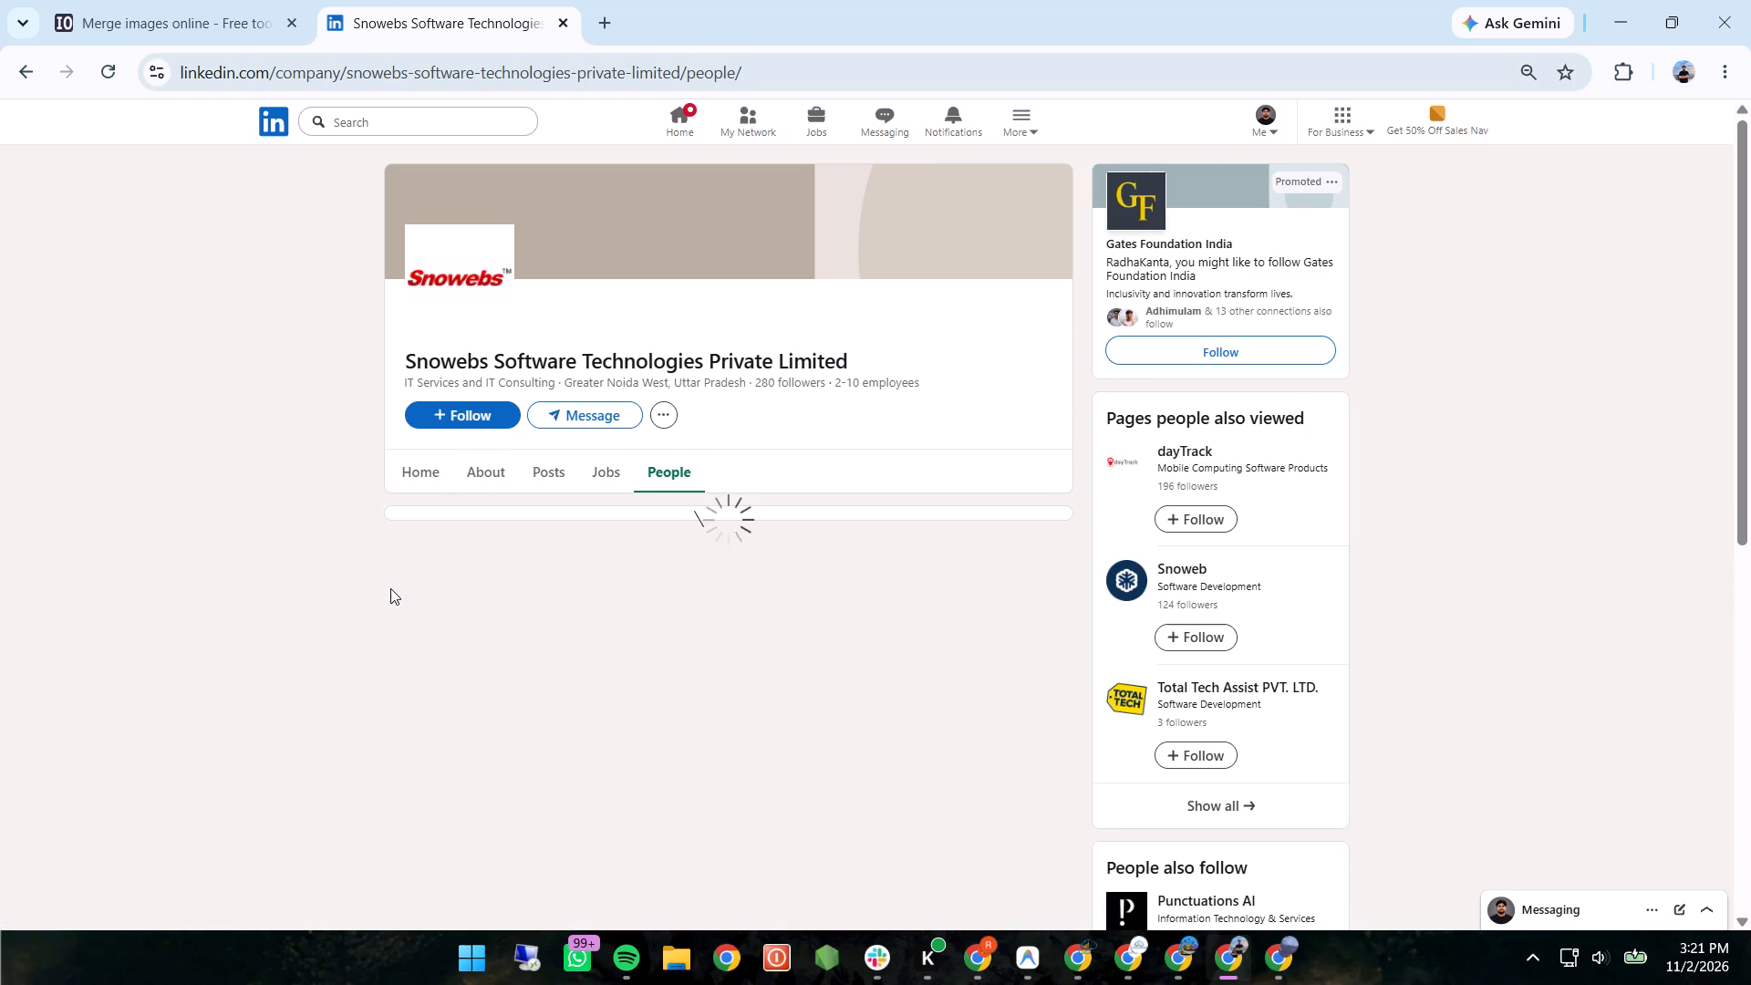
{"action": "key", "text": "shift+Right"}
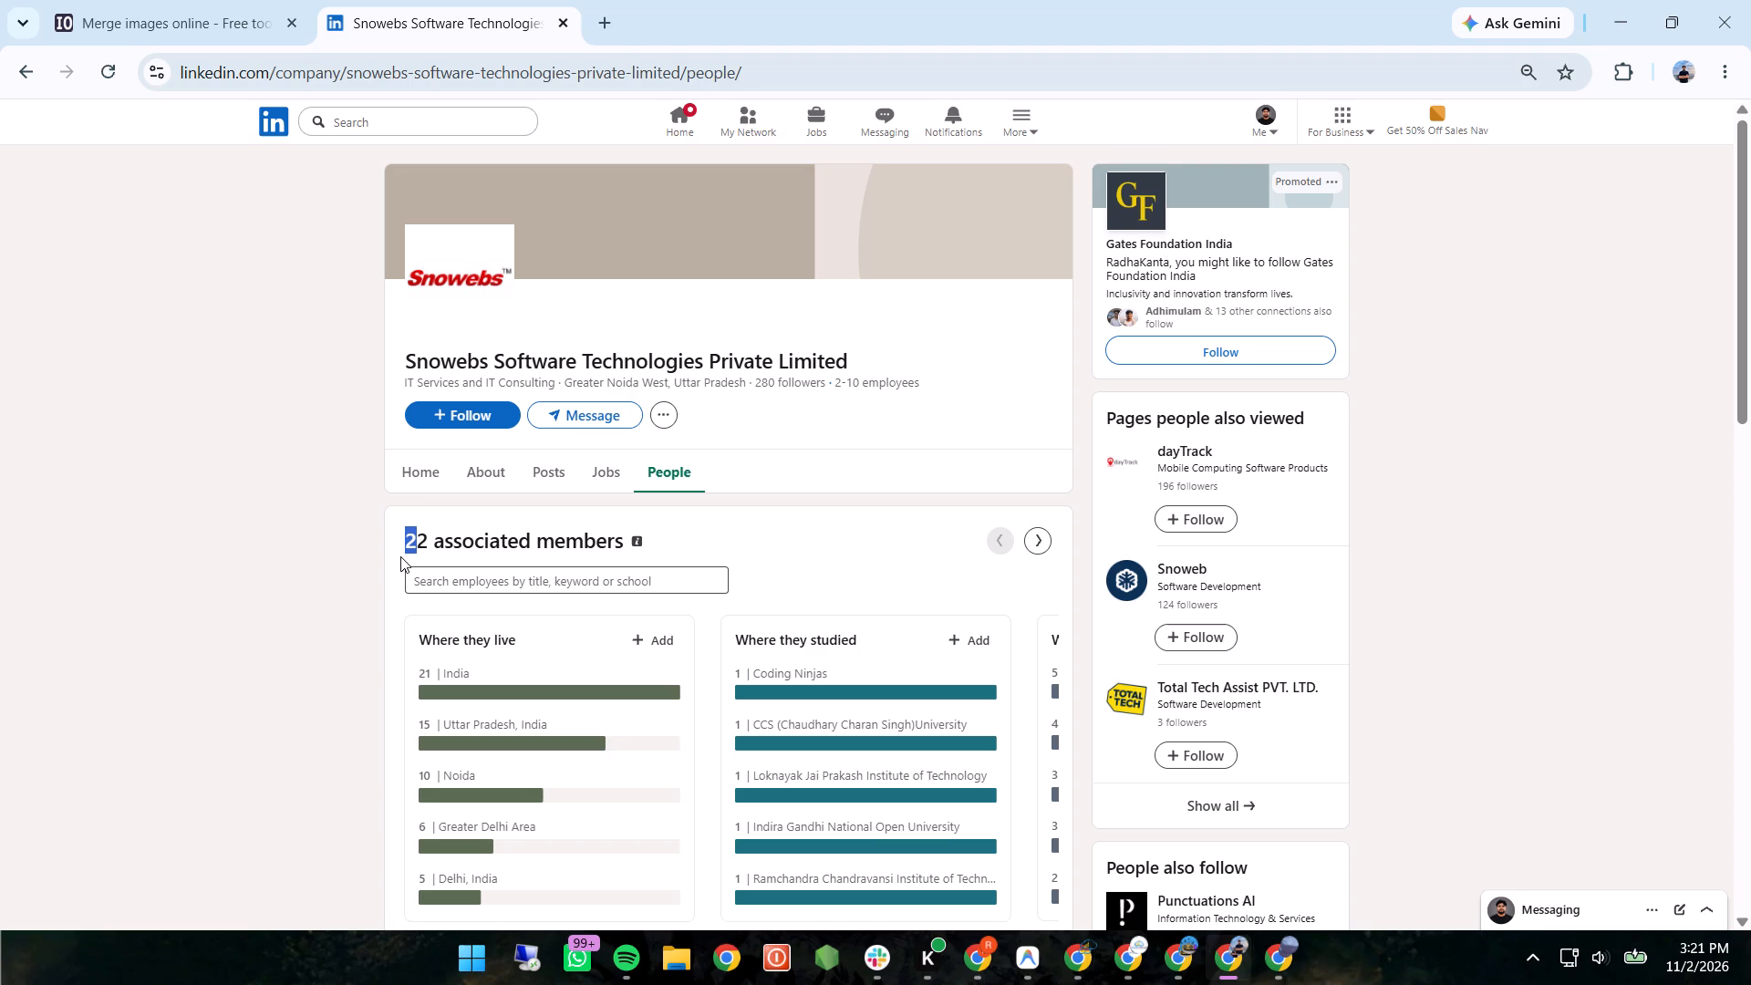
{"action": "key", "text": "shift+Right"}
{"action": "key", "text": "ctrl+c"}
{"action": "key", "text": "ctrl+c"}
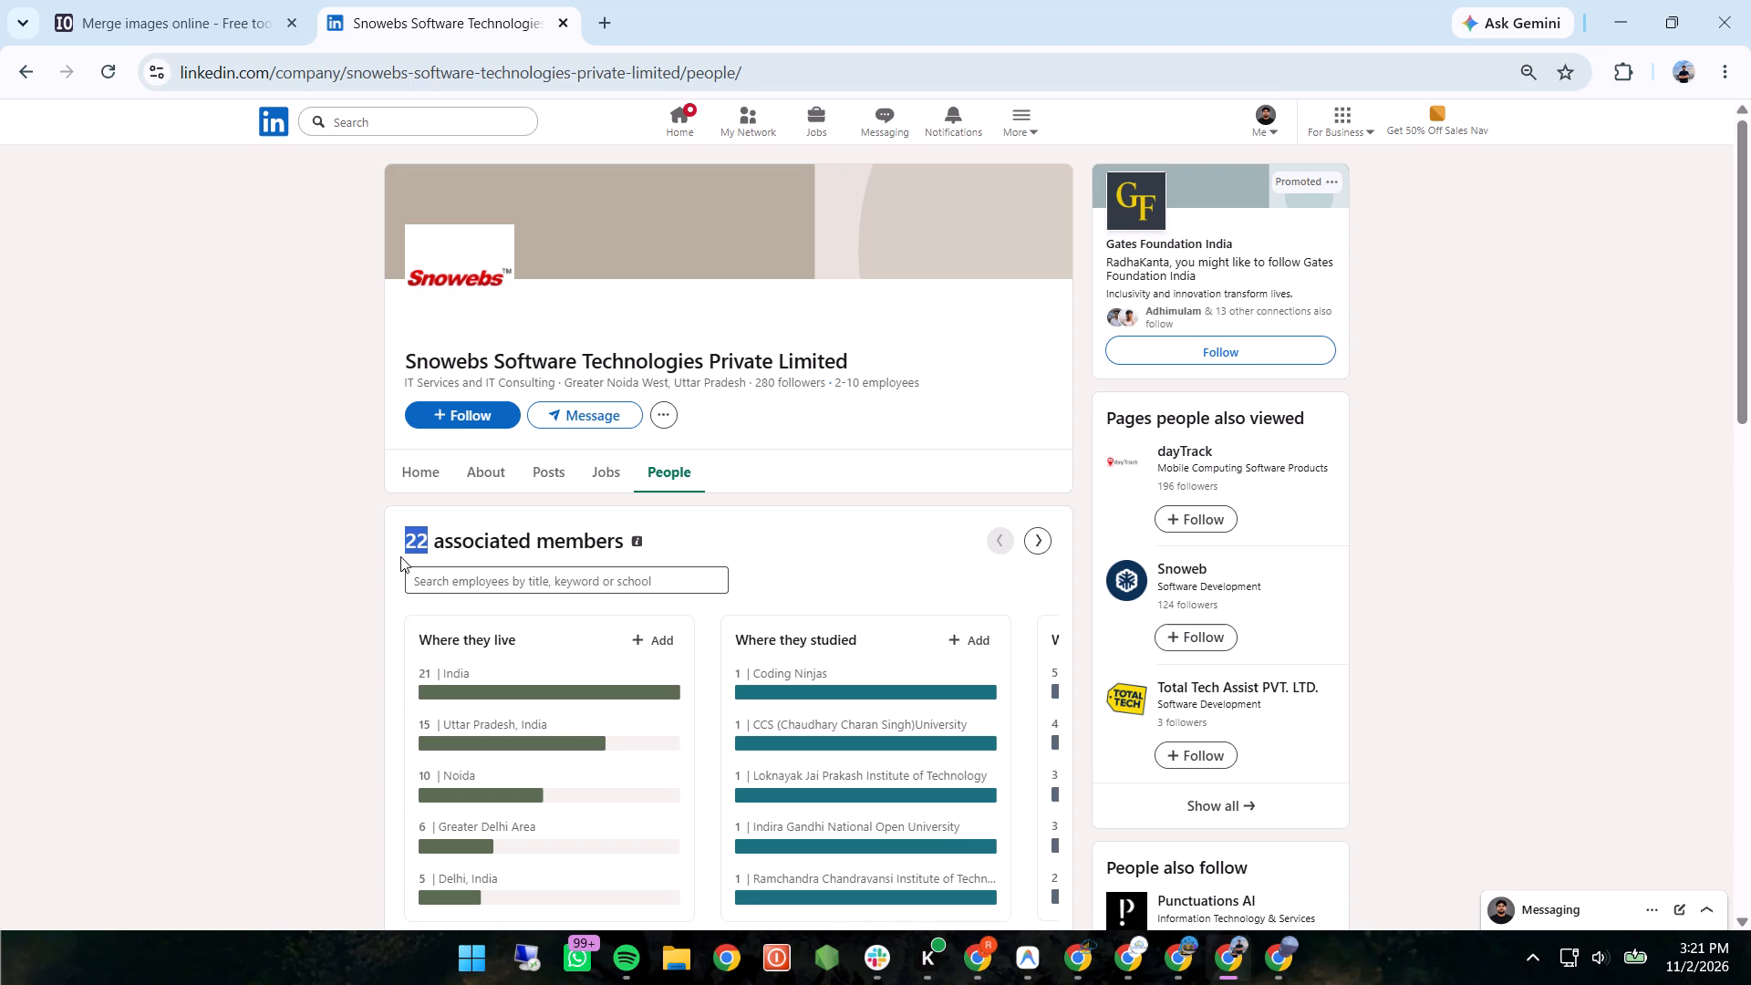
{"action": "left_click", "coordinate": [400, 556]}
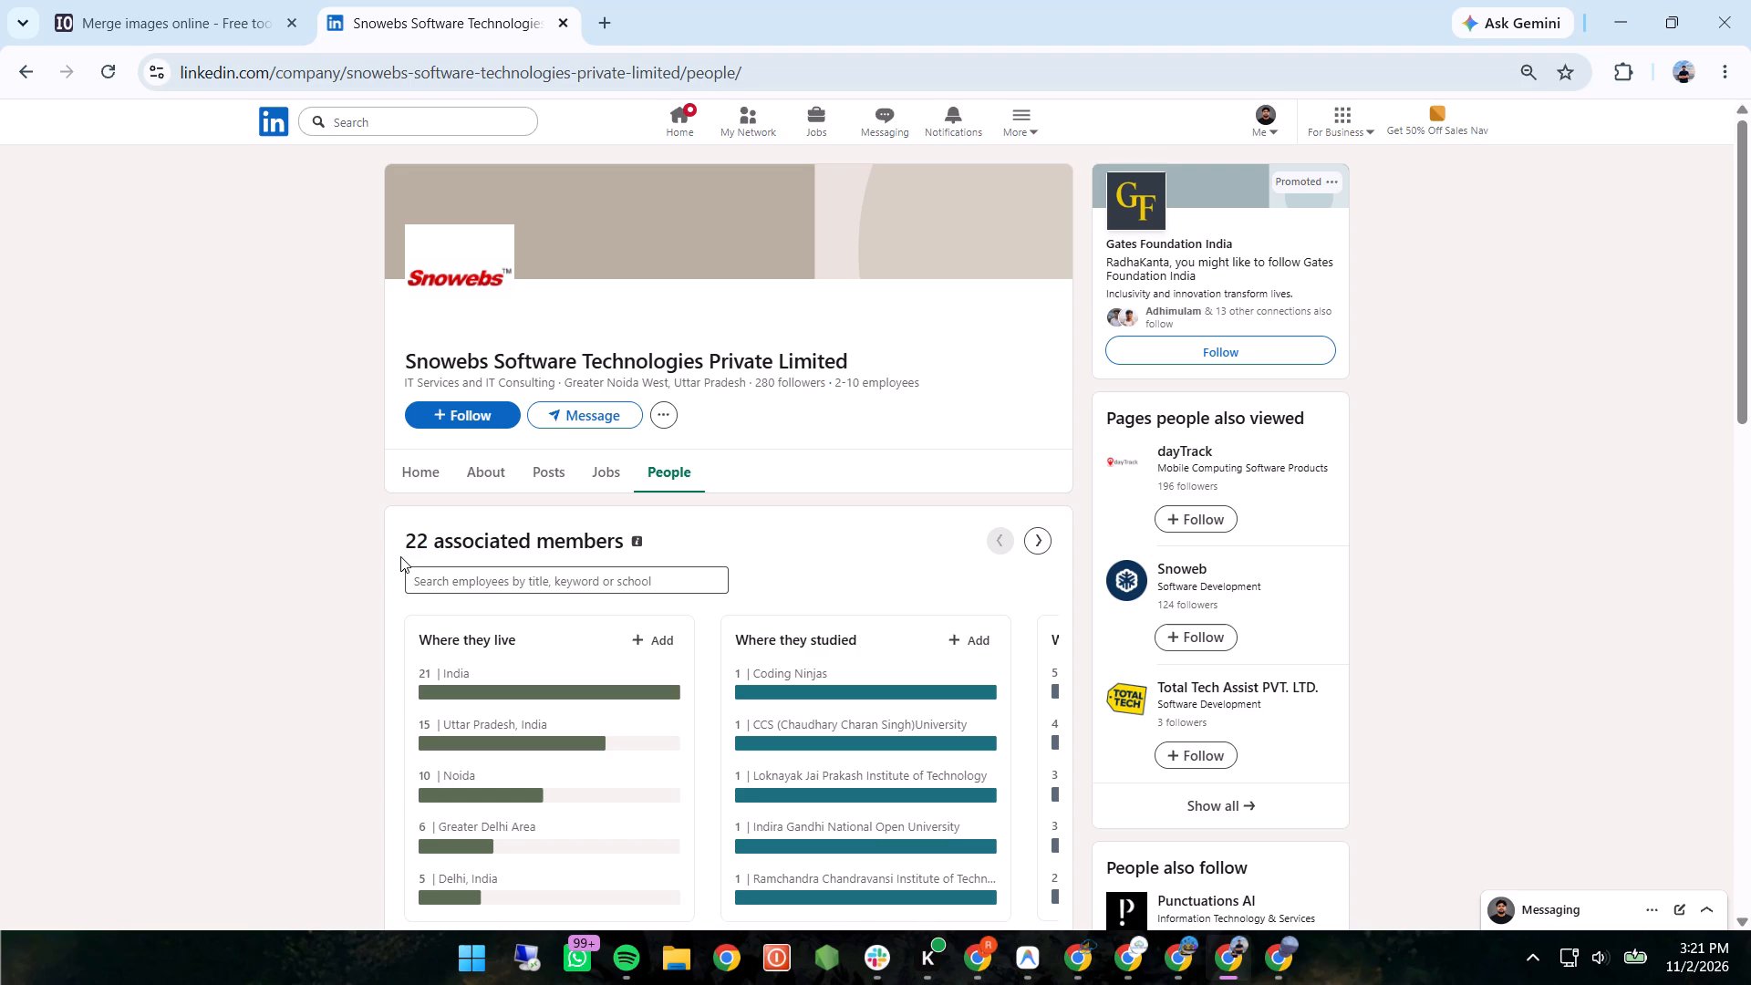
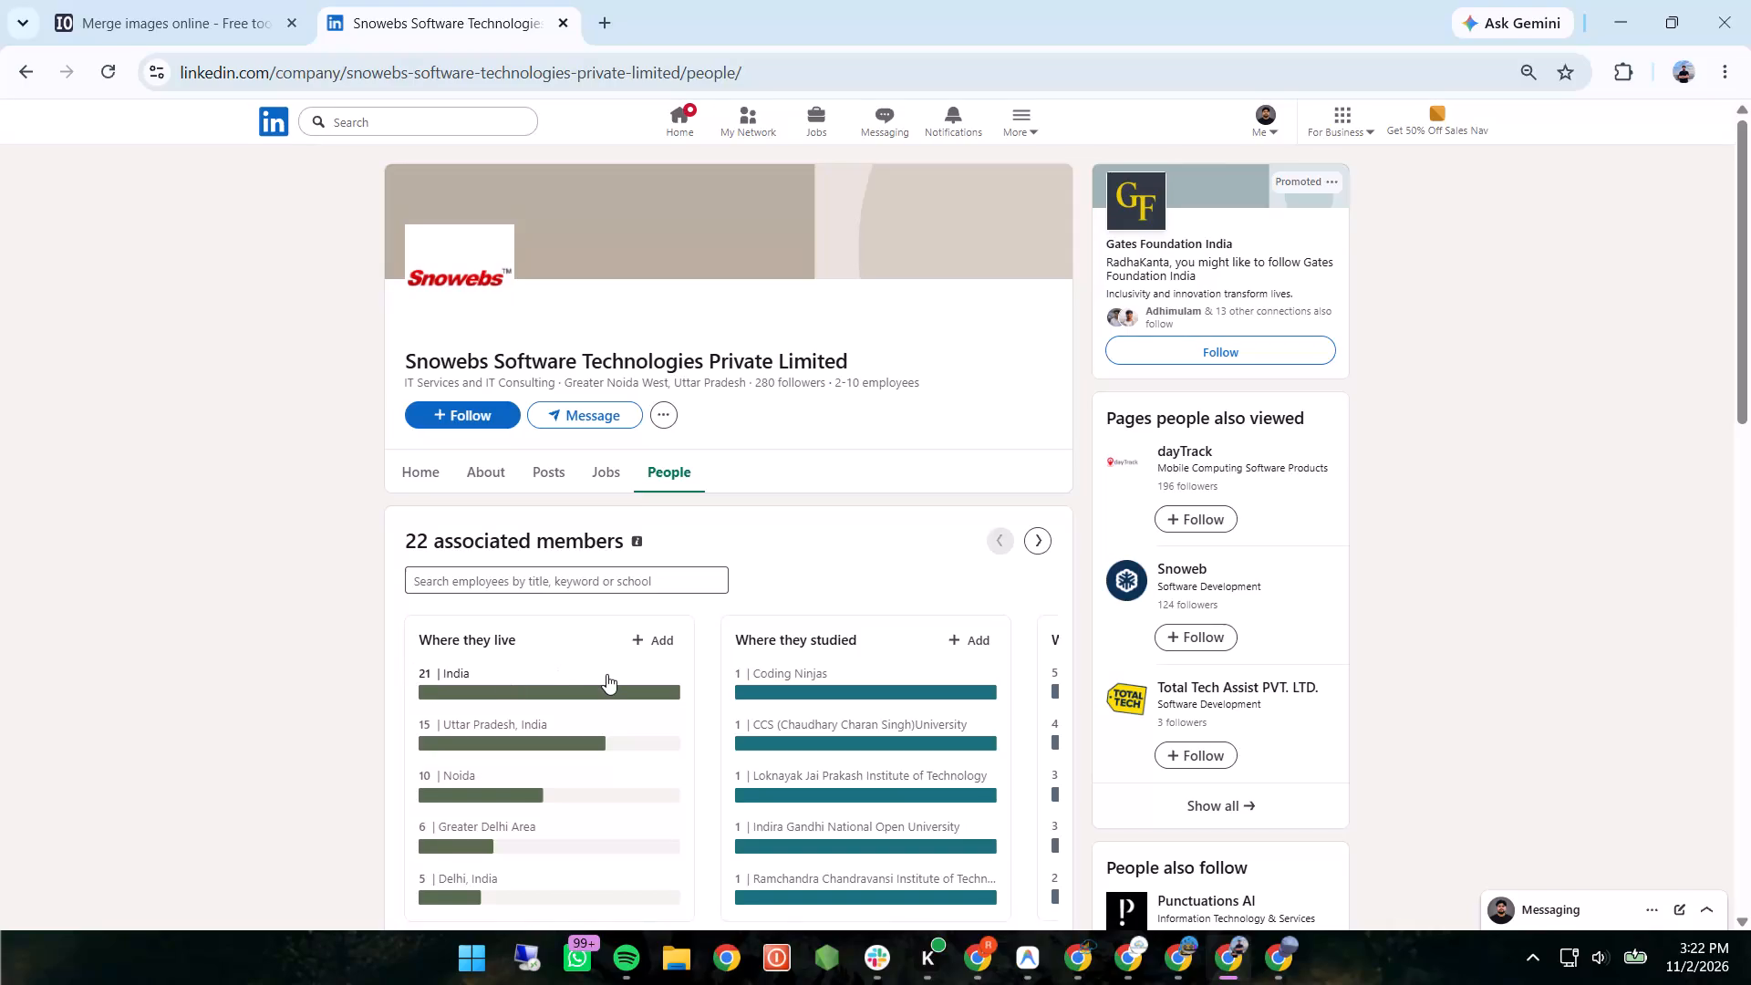
Examine the full list of associated members on the Snowebs company's People page, including the additional results.
{"action": "scroll", "coordinate": [606, 674], "scroll_direction": "down", "scroll_amount": 5}
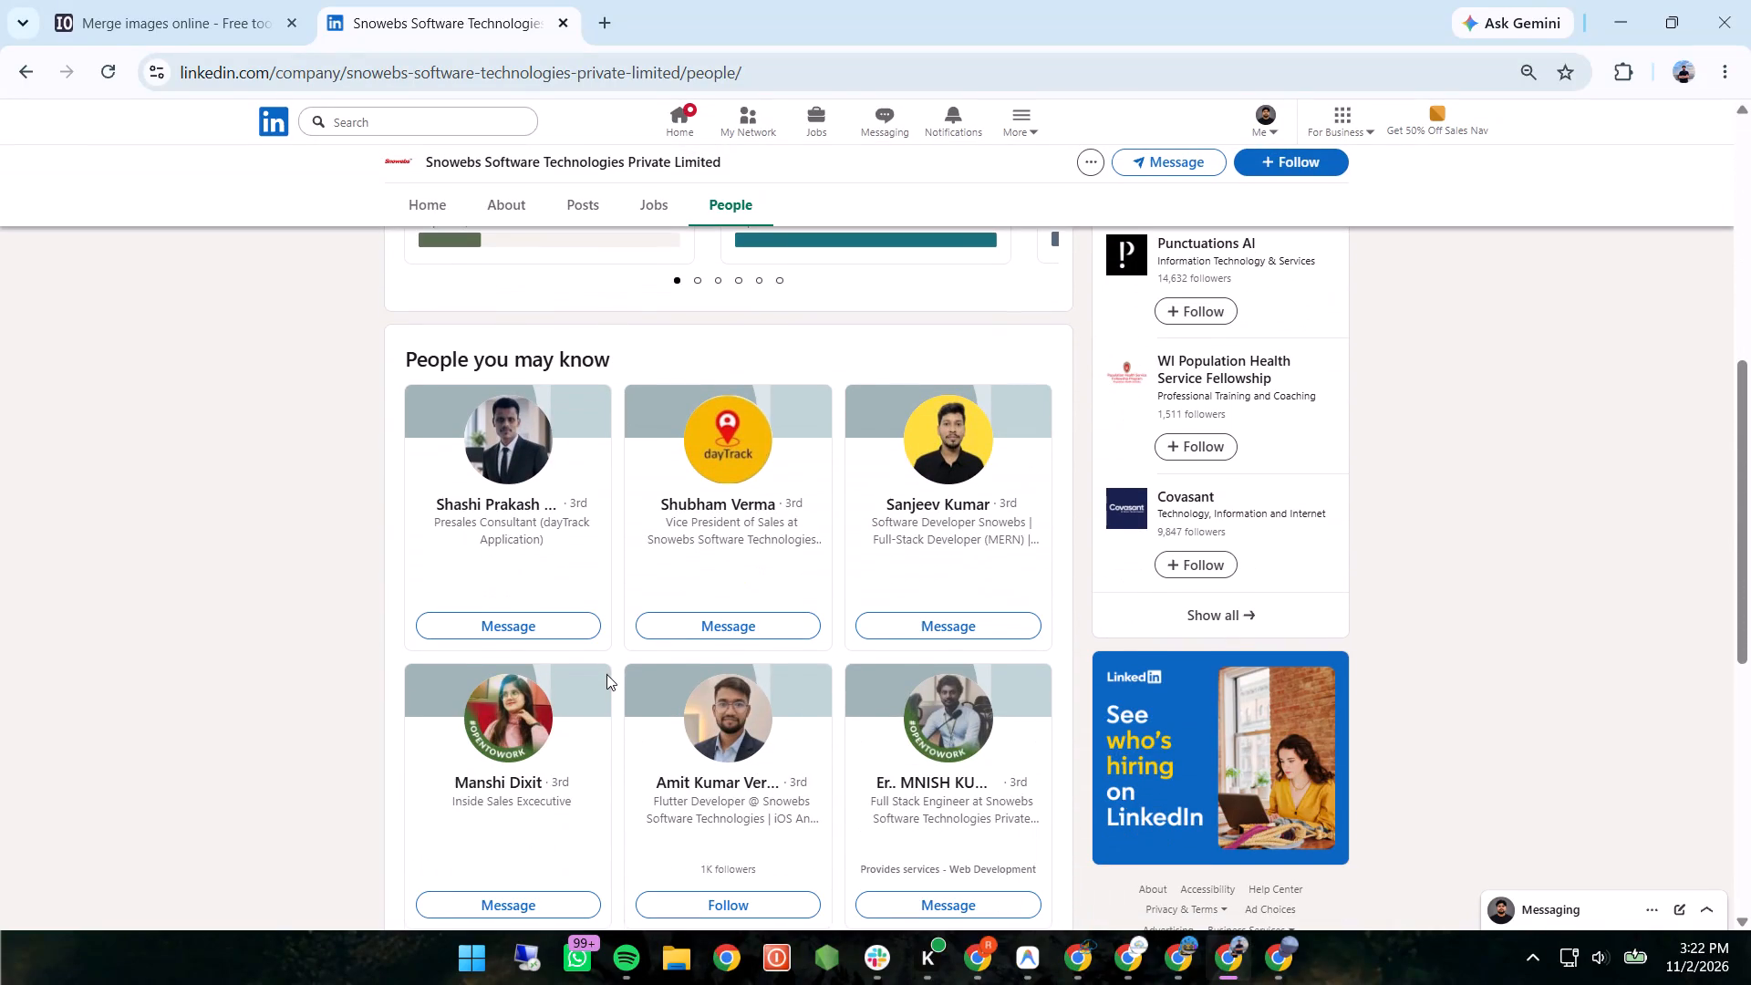
{"action": "scroll", "coordinate": [606, 674], "scroll_direction": "down", "scroll_amount": 2}
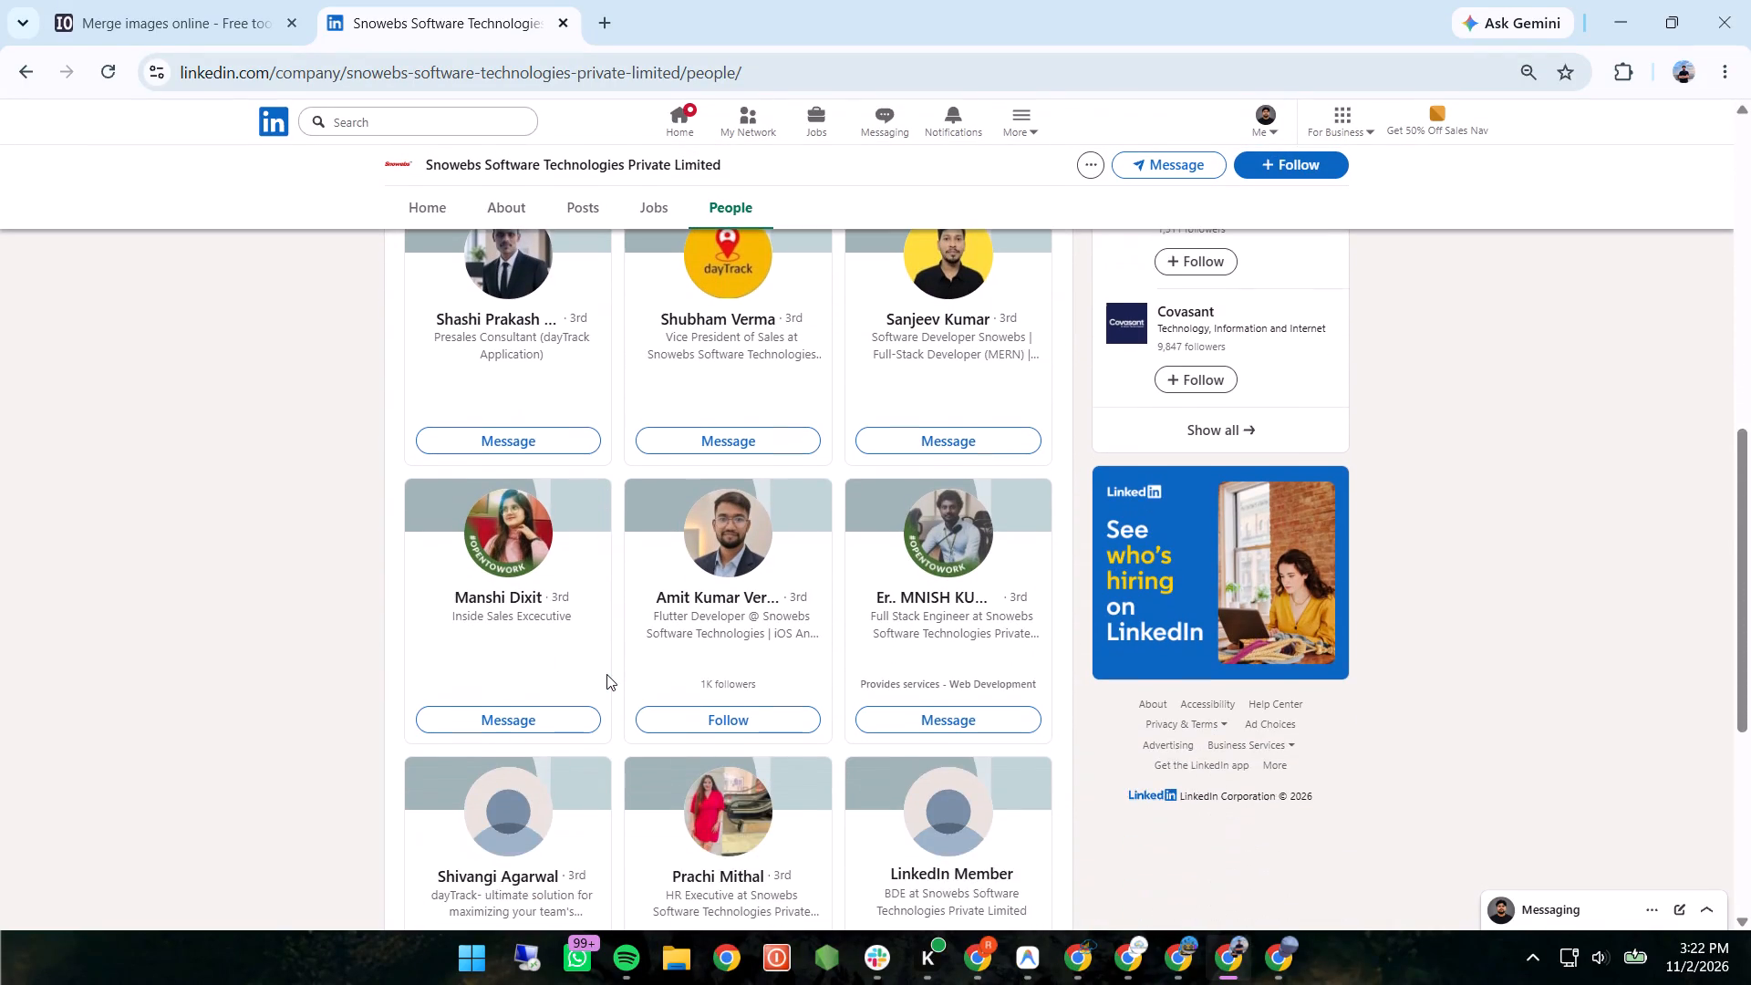
{"action": "scroll", "coordinate": [606, 674], "scroll_direction": "down", "scroll_amount": 5}
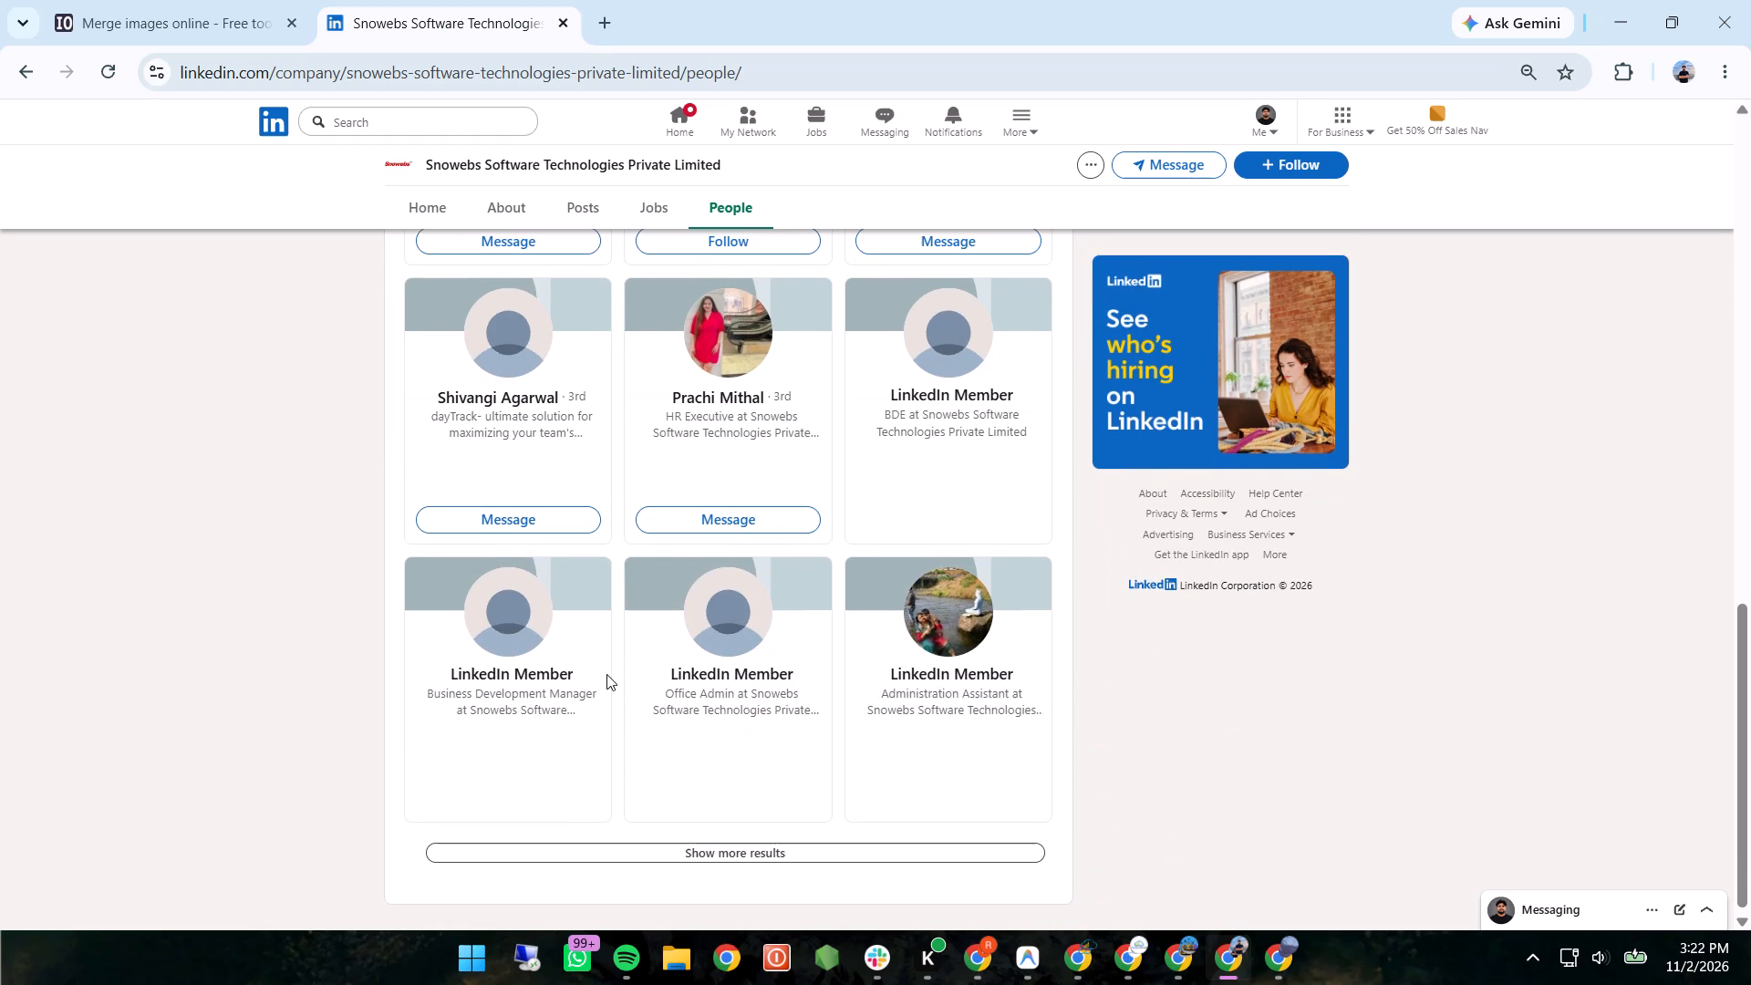
{"action": "left_click", "coordinate": [715, 852]}
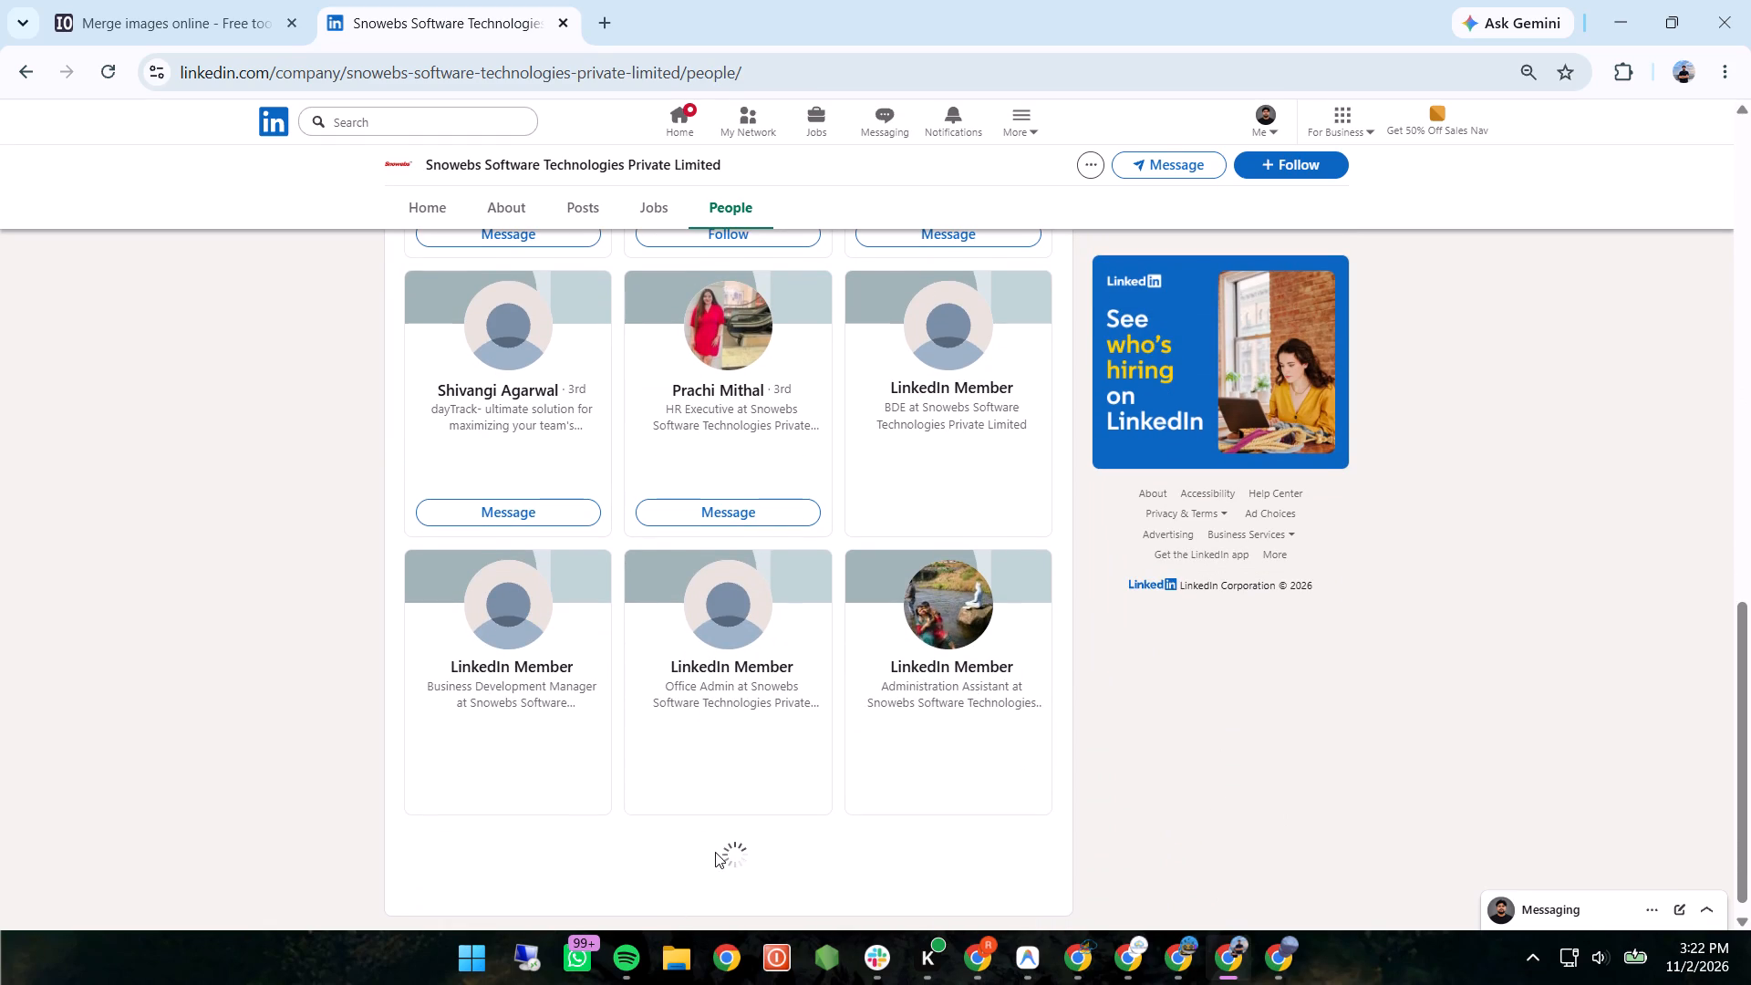
{"action": "scroll", "coordinate": [715, 852], "scroll_direction": "down", "scroll_amount": 1}
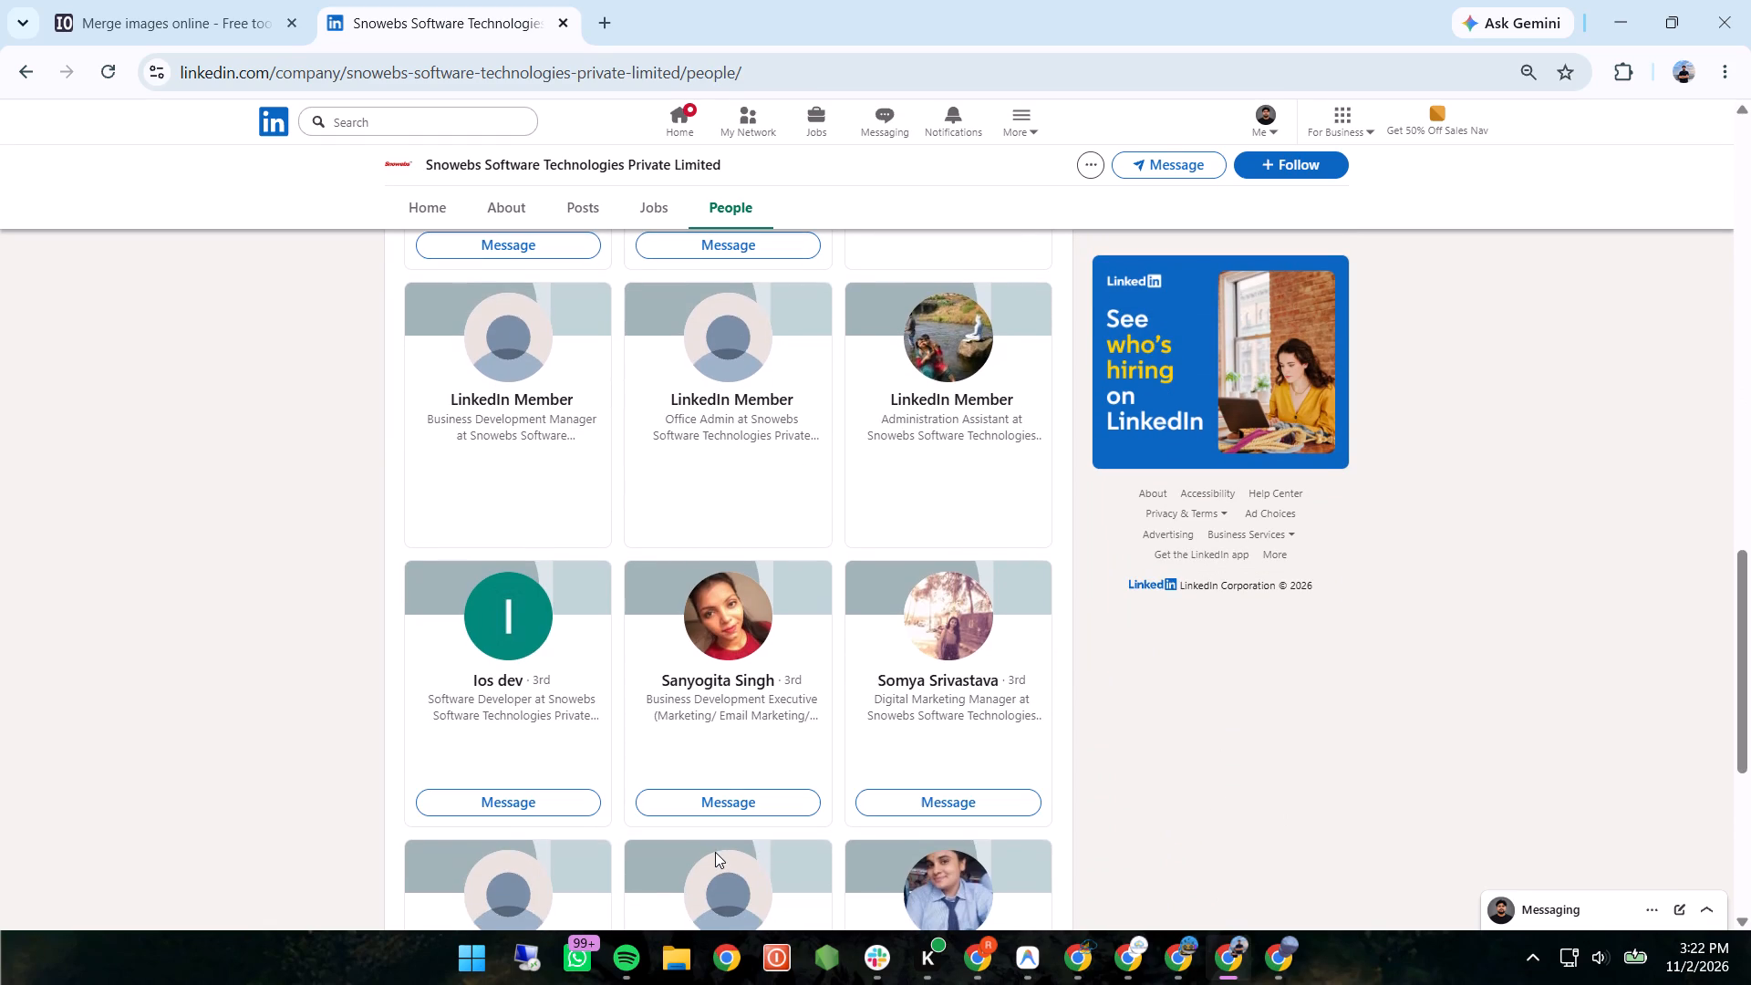
{"action": "scroll", "coordinate": [715, 852], "scroll_direction": "down", "scroll_amount": 6}
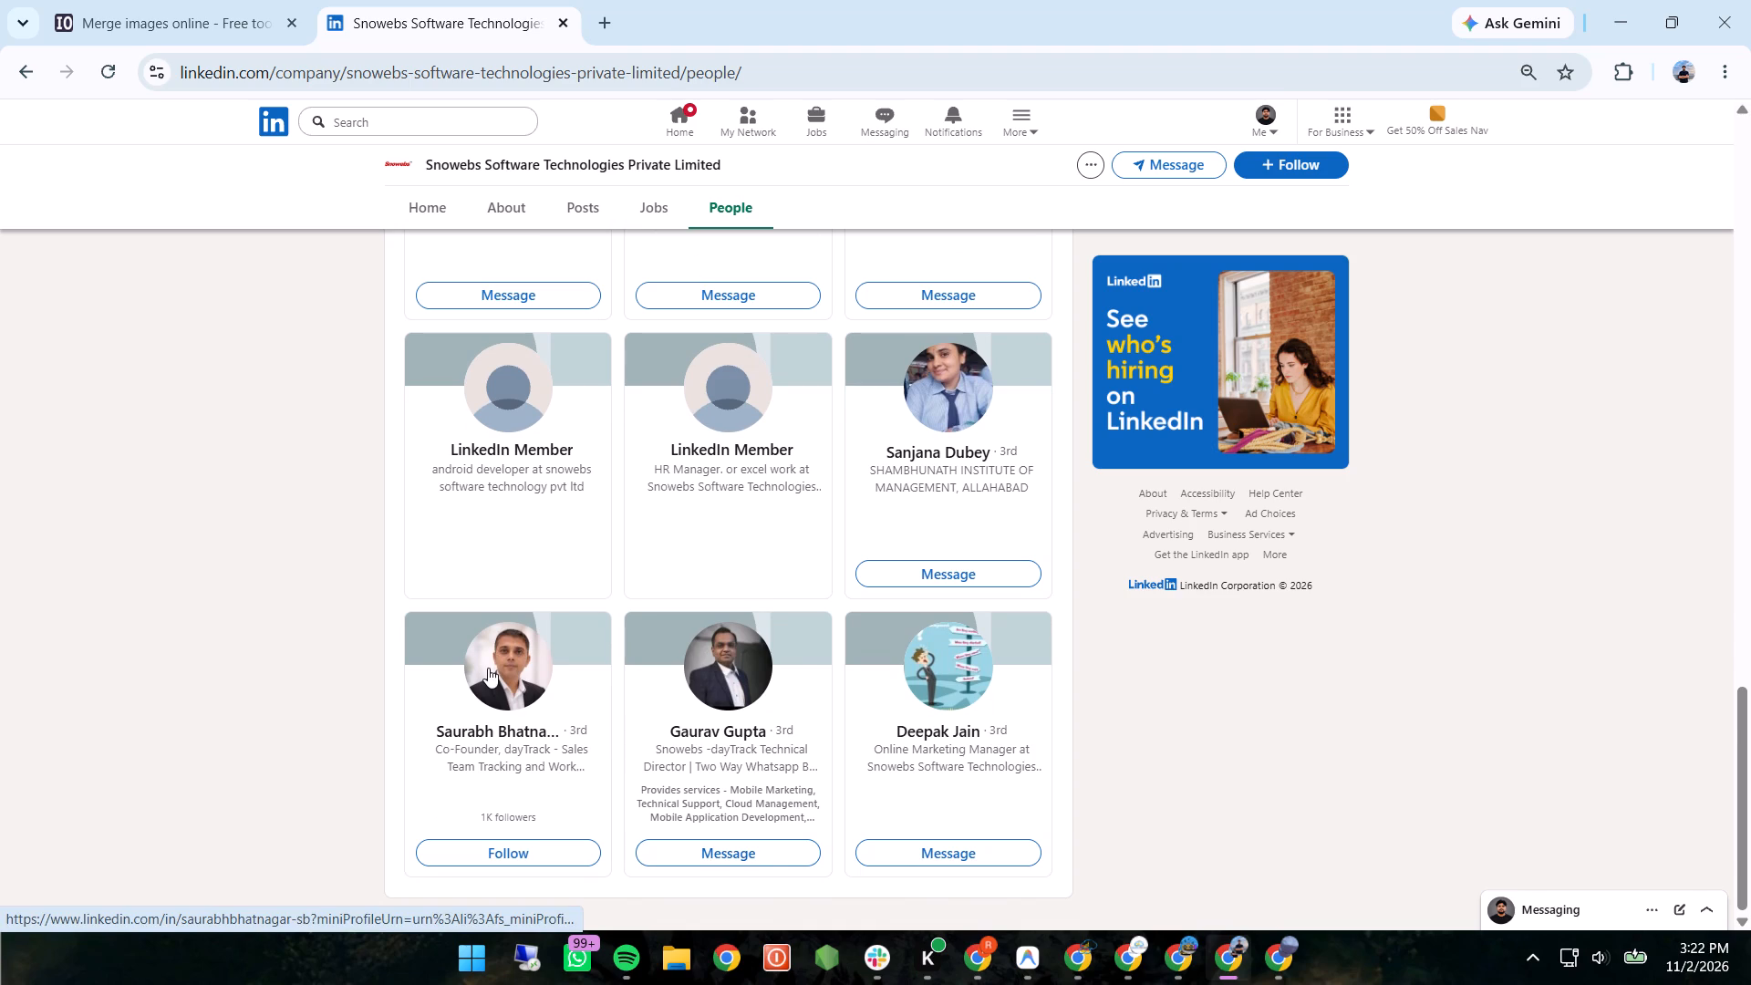
{"action": "scroll", "coordinate": [488, 668], "scroll_direction": "up", "scroll_amount": 10}
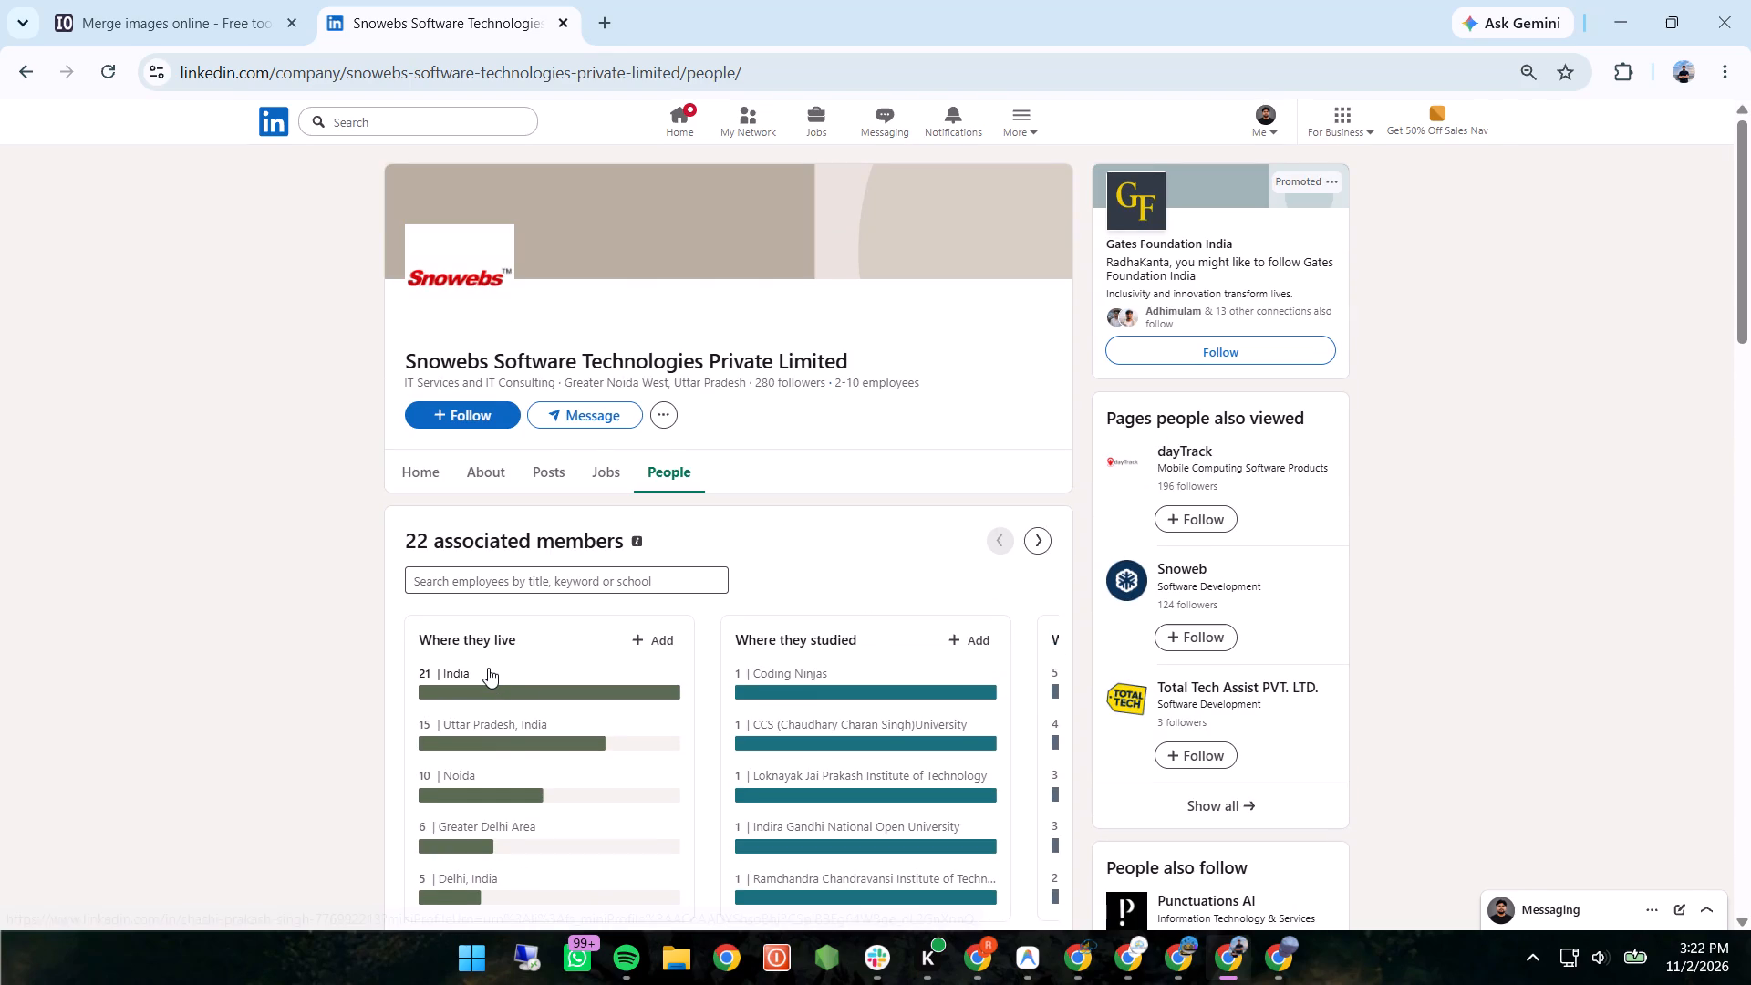
{"action": "scroll", "coordinate": [488, 668], "scroll_direction": "down", "scroll_amount": 9}
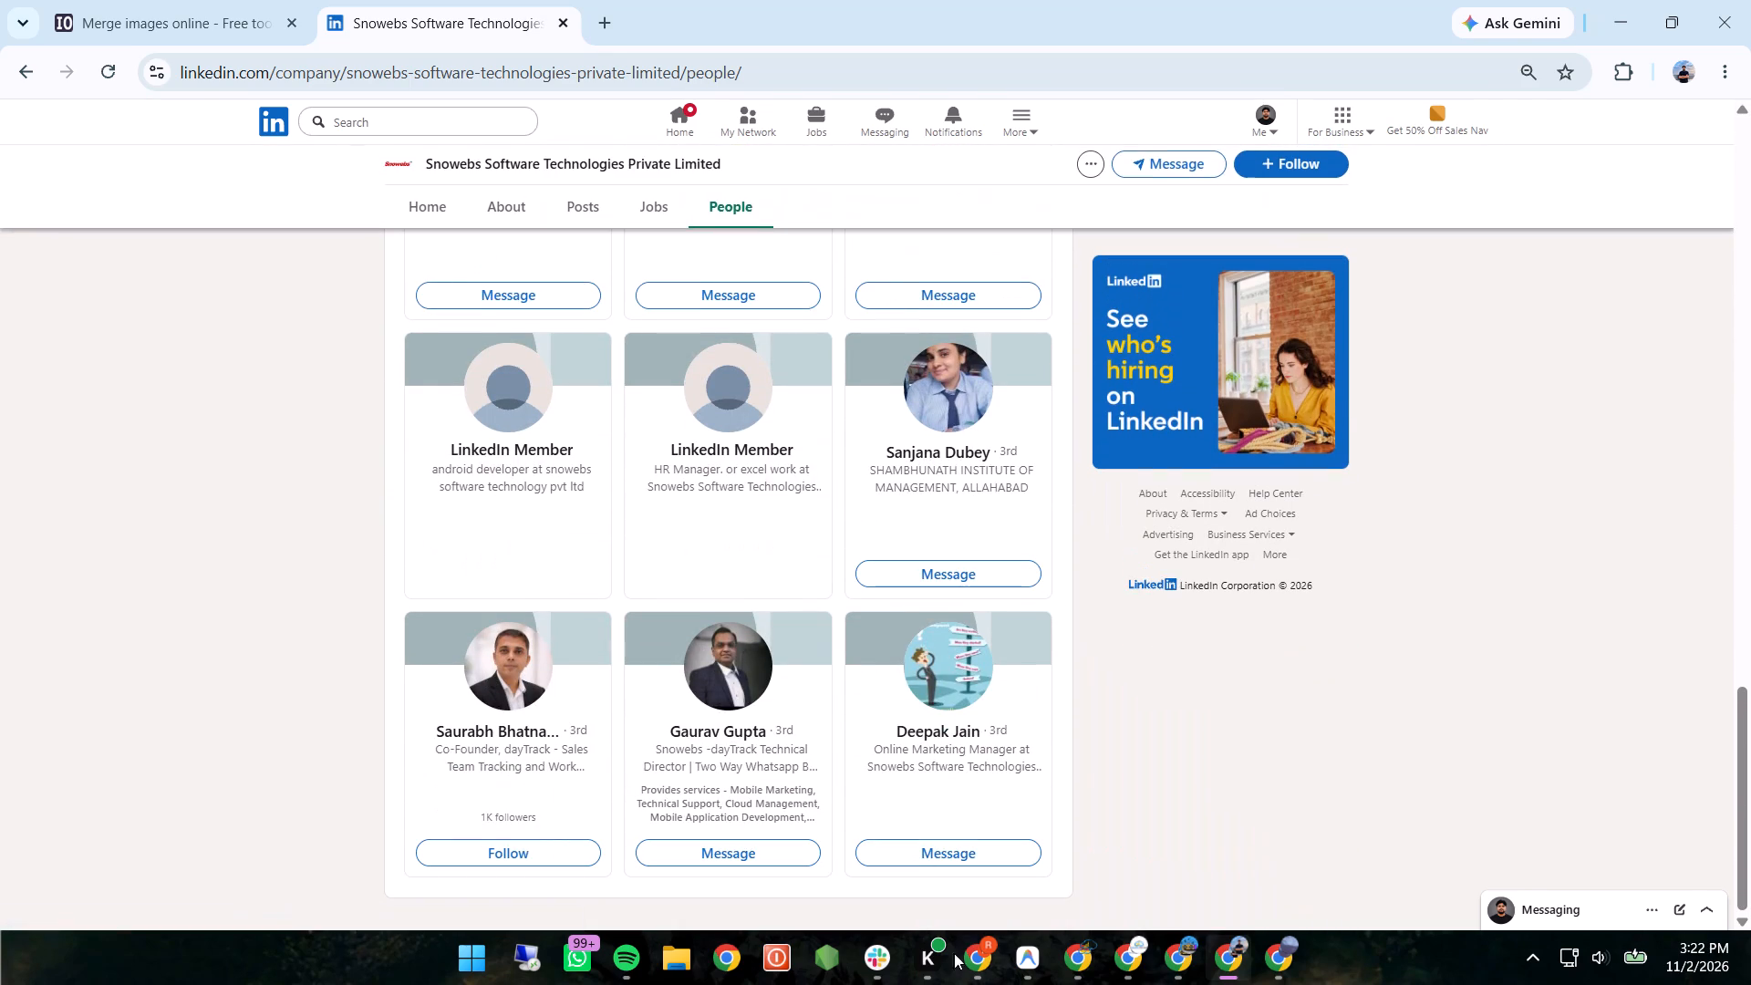
Switch to the Meetings Master Tracker and insert the lead's name in D9, linked to the lead's copied LinkedIn profile address.
{"action": "left_click", "coordinate": [976, 966]}
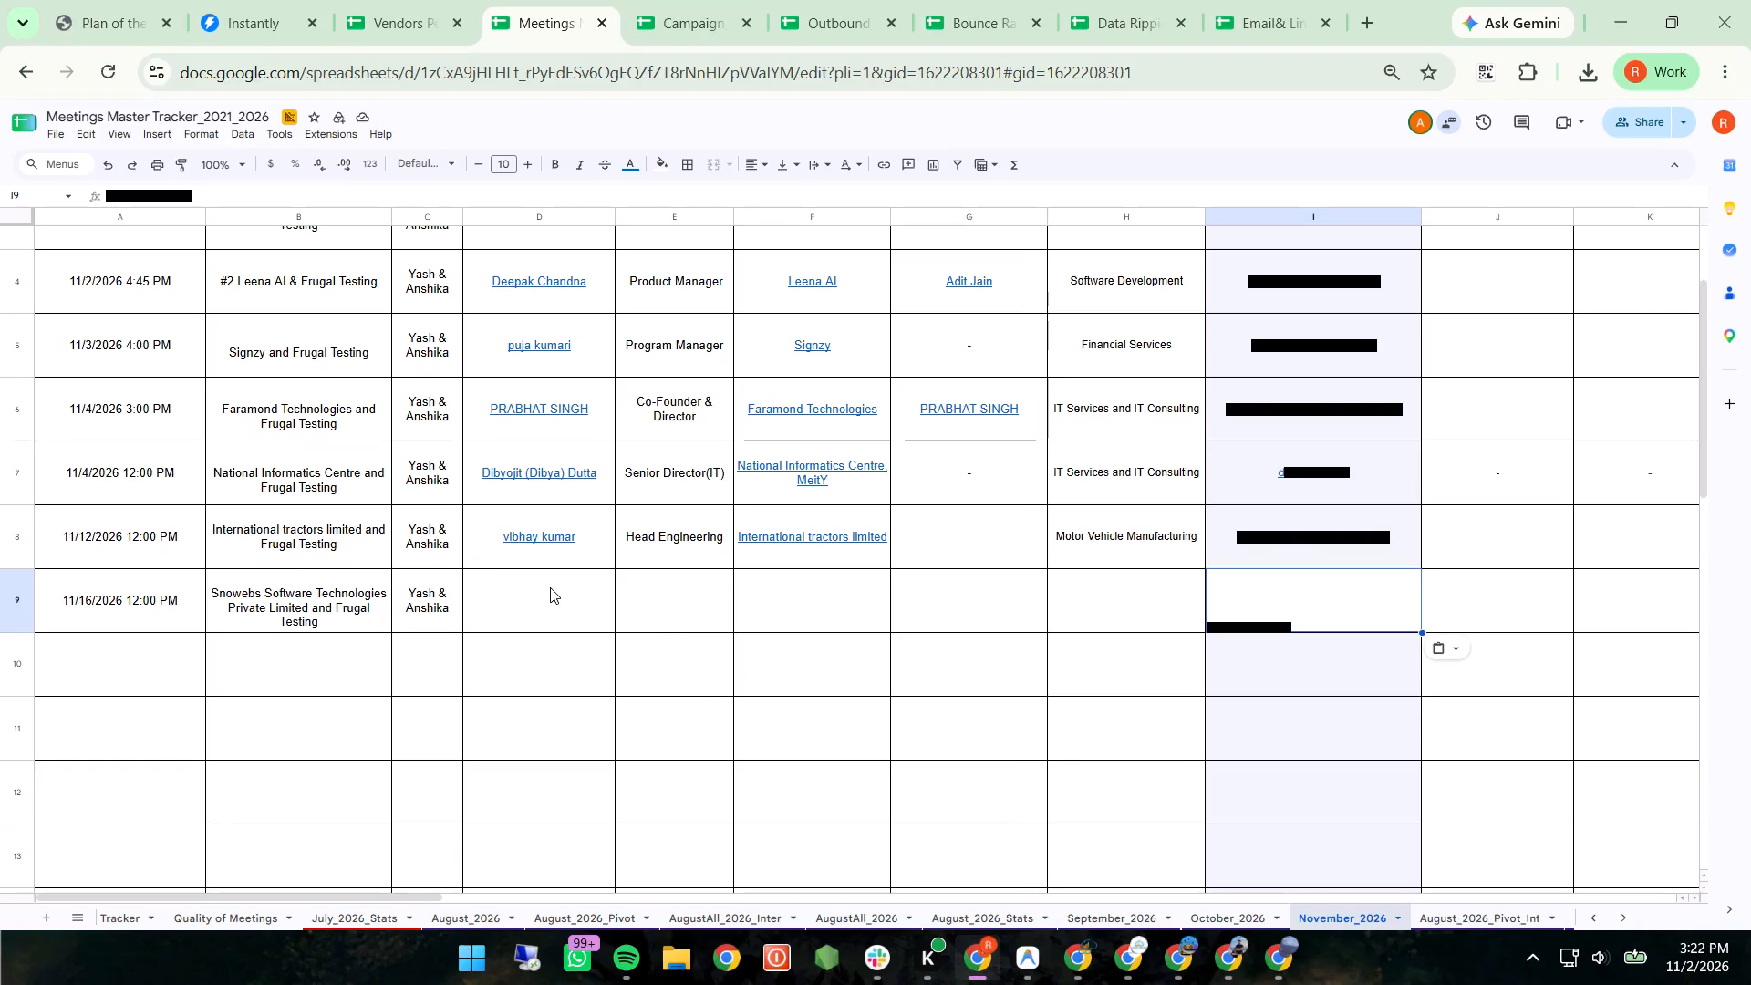
{"action": "left_click", "coordinate": [550, 587]}
{"action": "key", "text": "ctrl+l"}
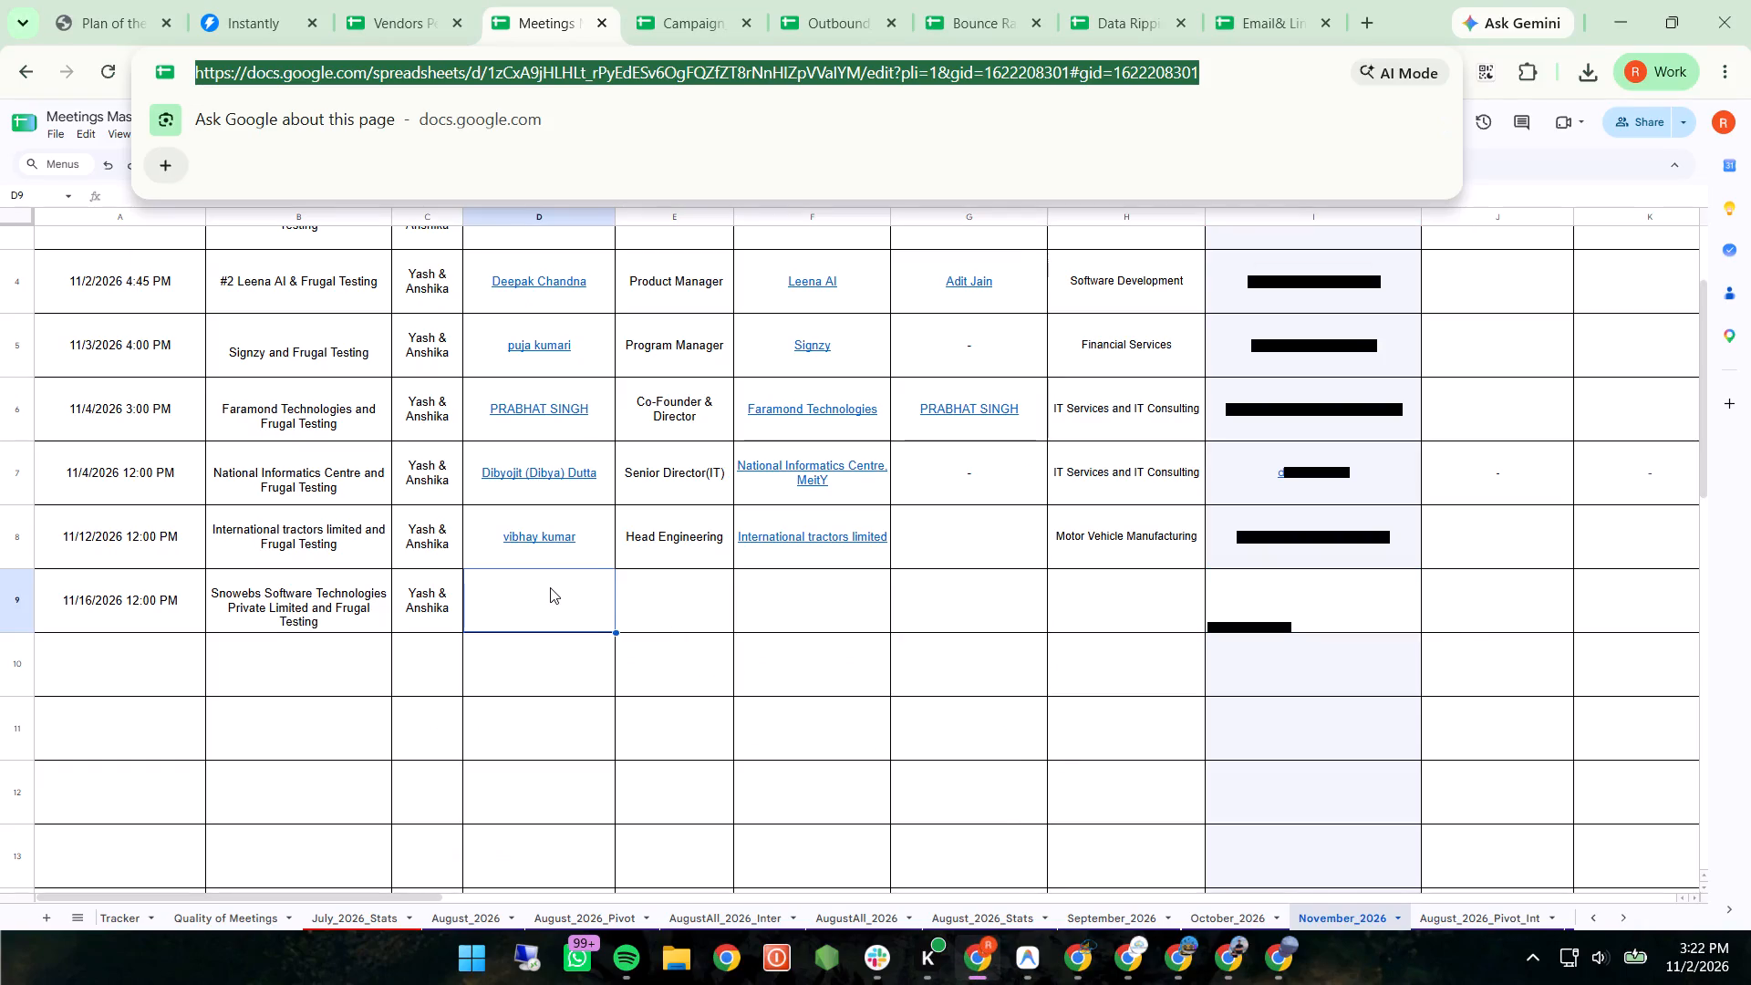
{"action": "left_click", "coordinate": [550, 587]}
{"action": "key", "text": "ctrl+k"}
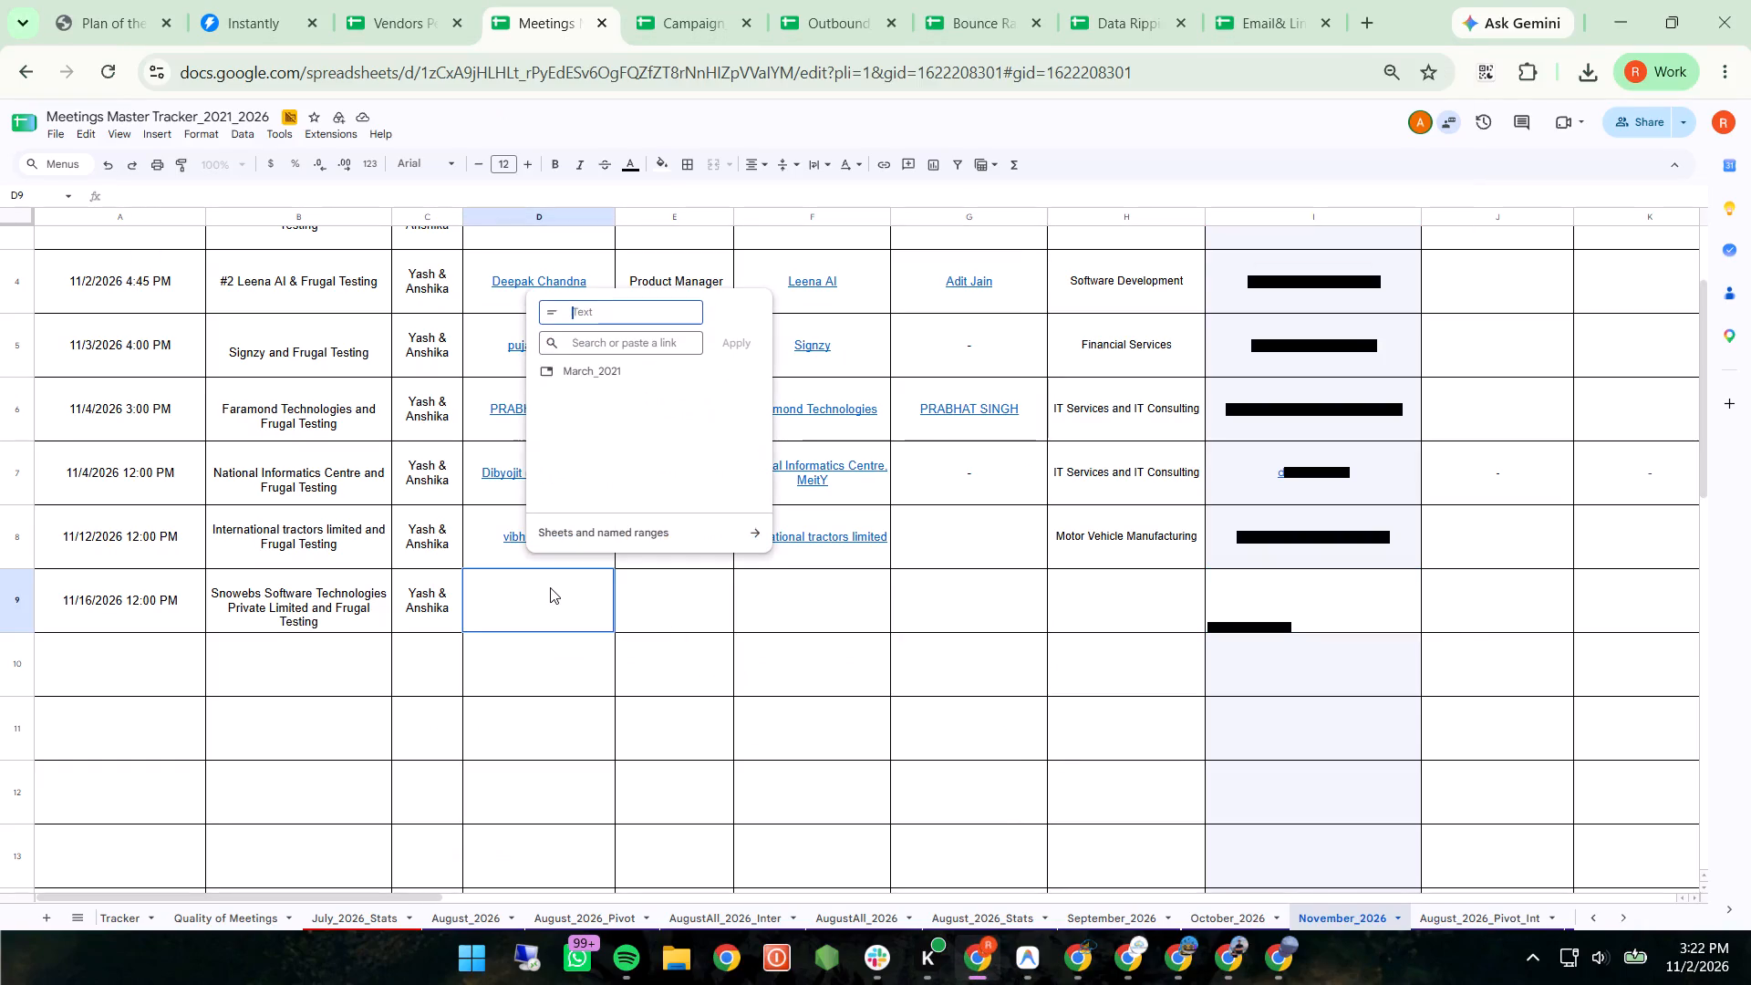
{"action": "key", "text": "super+v"}
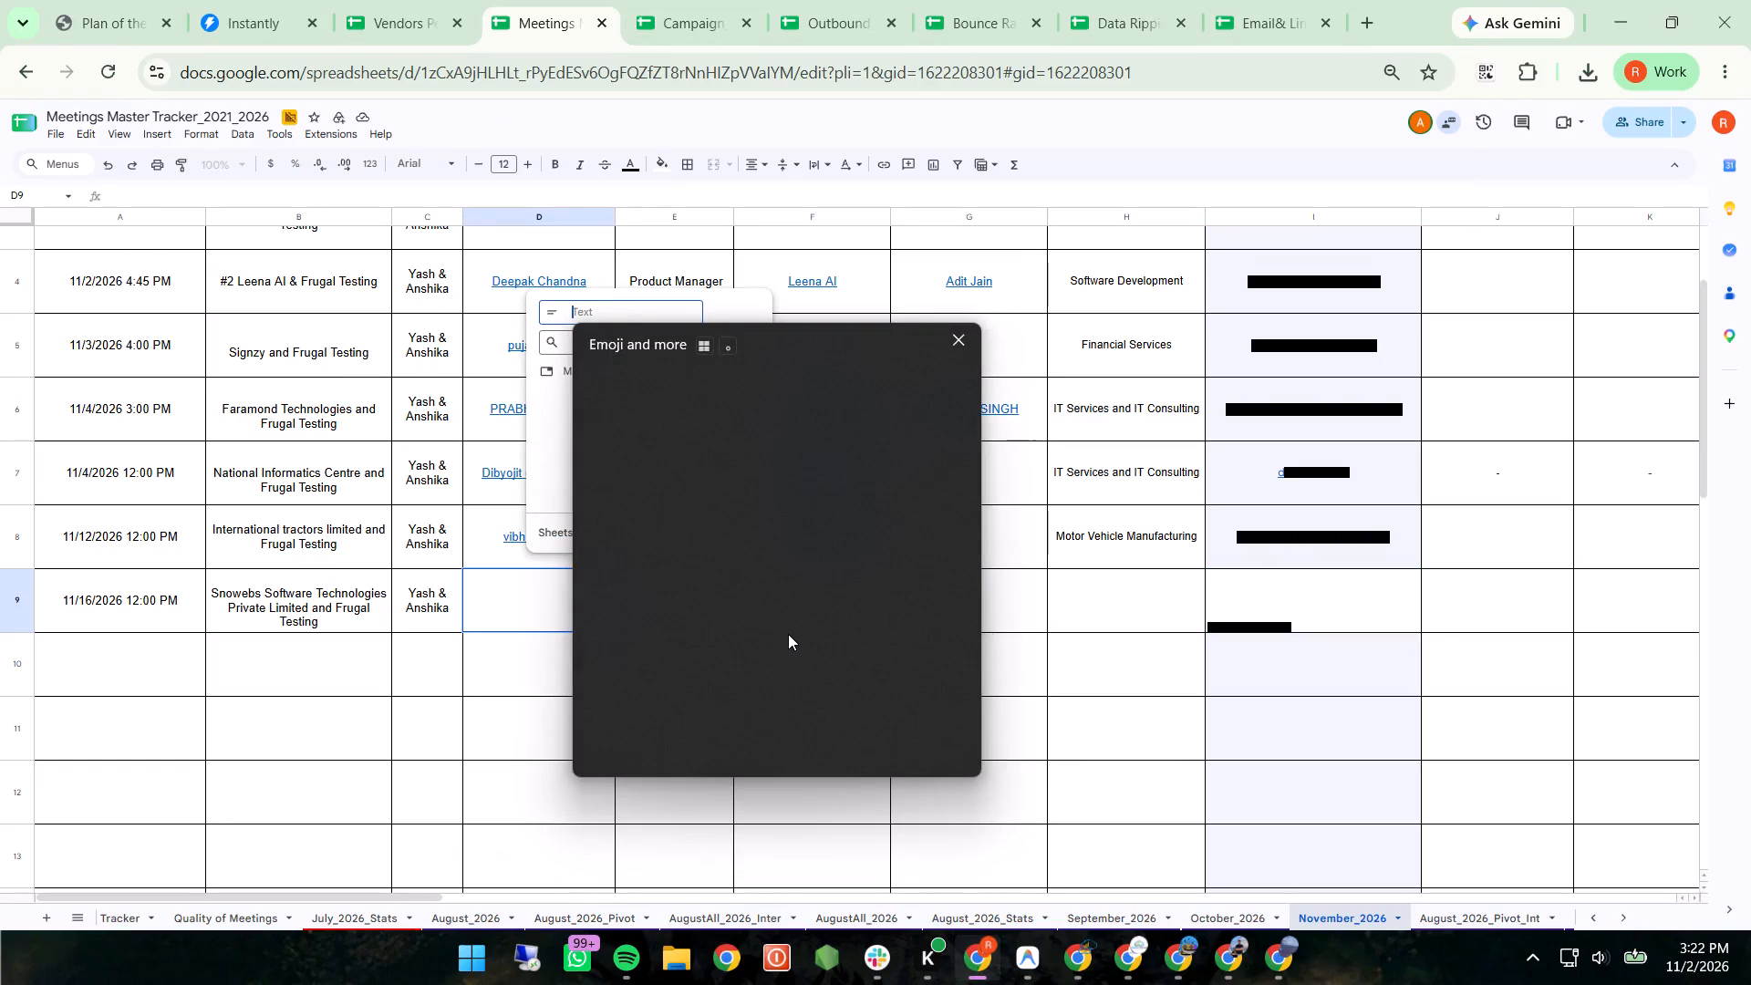
{"action": "scroll", "coordinate": [788, 634], "scroll_direction": "down", "scroll_amount": 3}
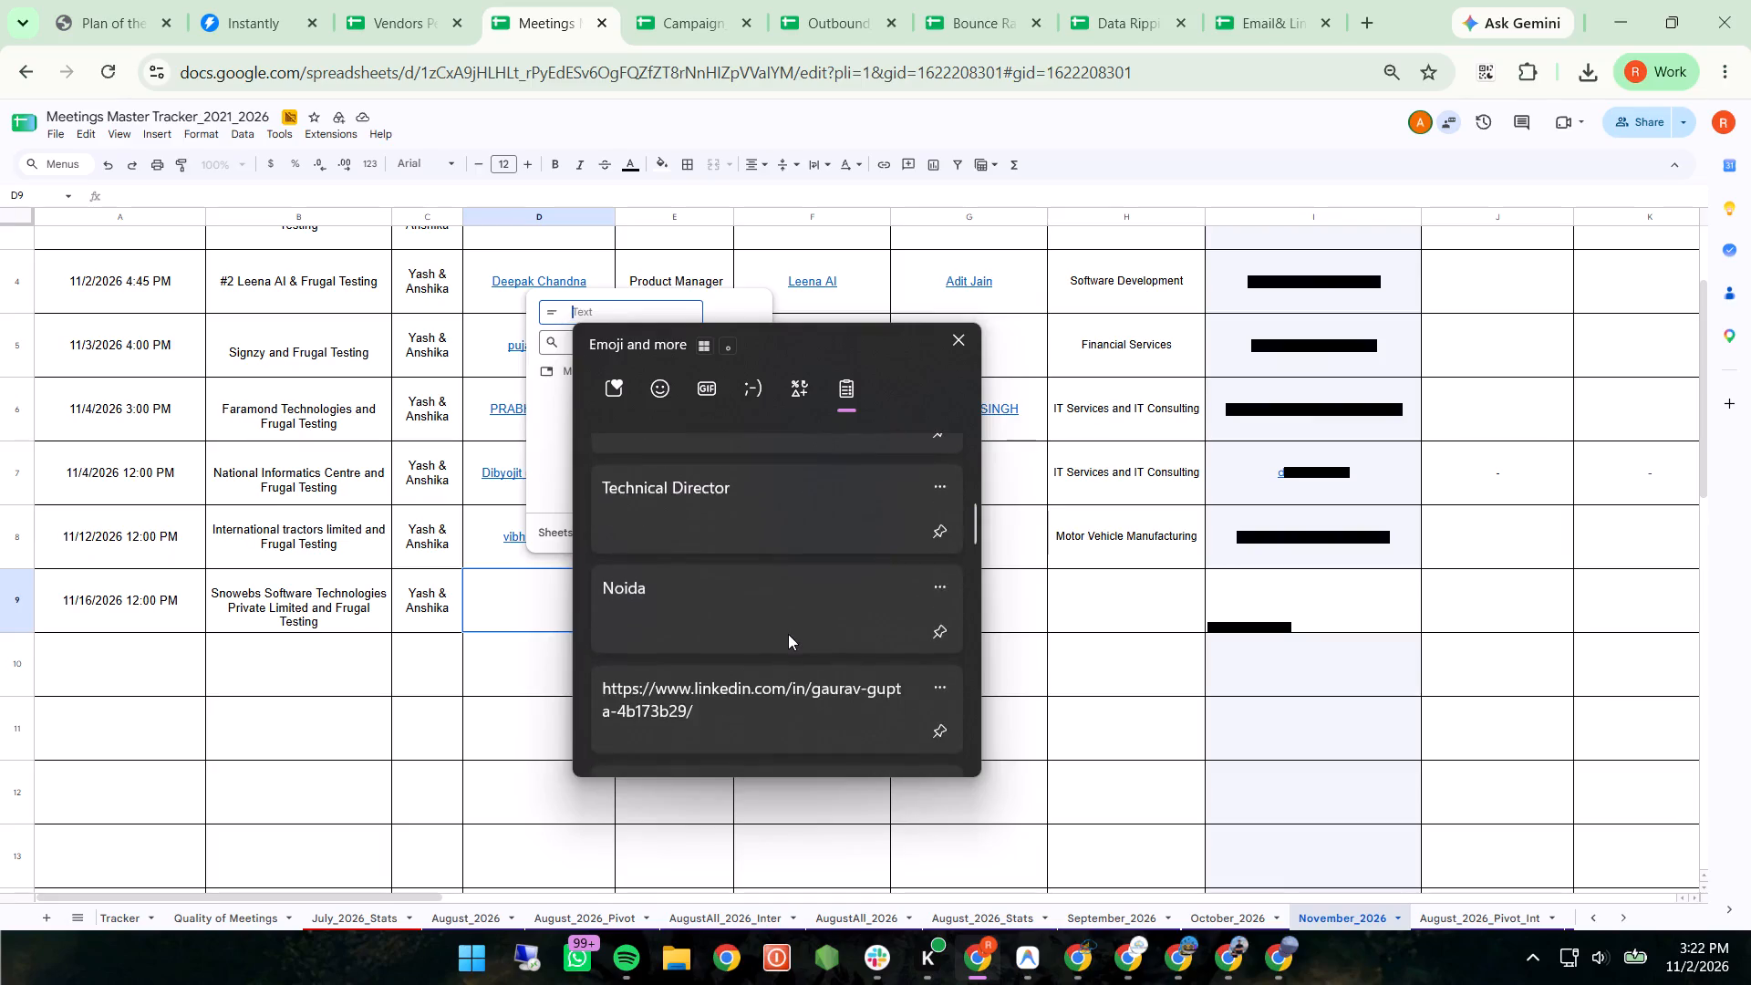
{"action": "scroll", "coordinate": [788, 634], "scroll_direction": "down", "scroll_amount": 2}
{"action": "left_click", "coordinate": [788, 634]}
{"action": "key", "text": "ctrl+v"}
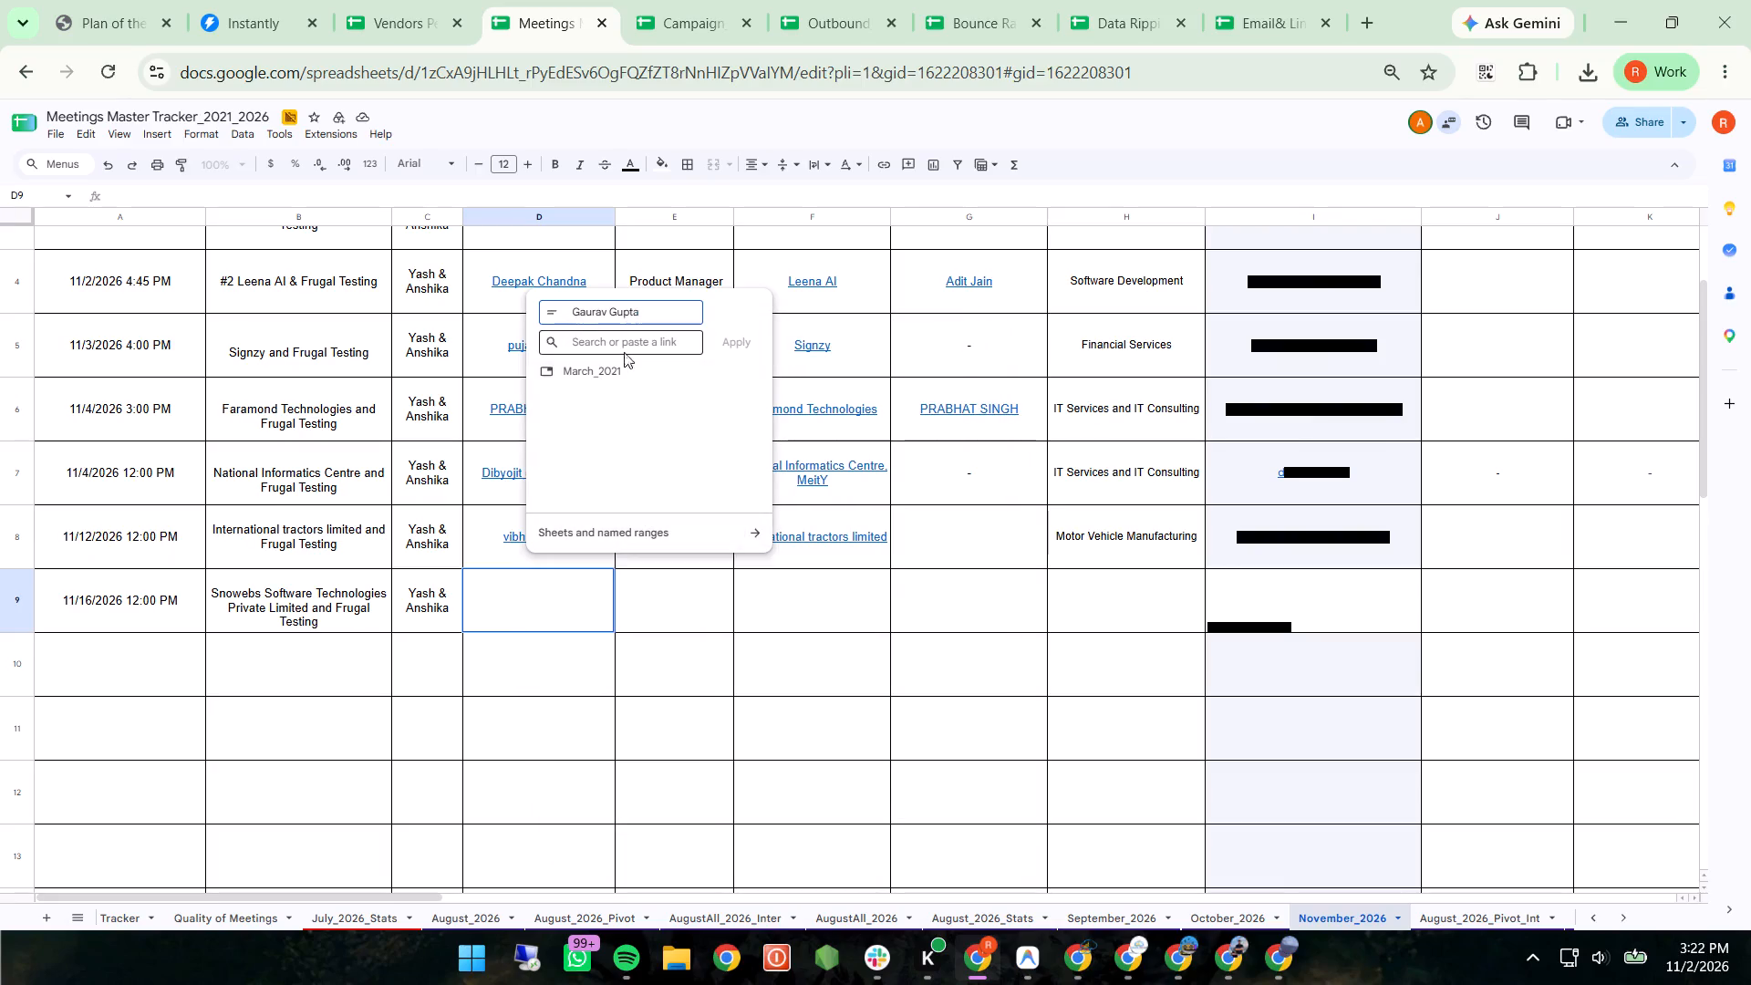
{"action": "left_click", "coordinate": [624, 338]}
{"action": "key", "text": "super+v"}
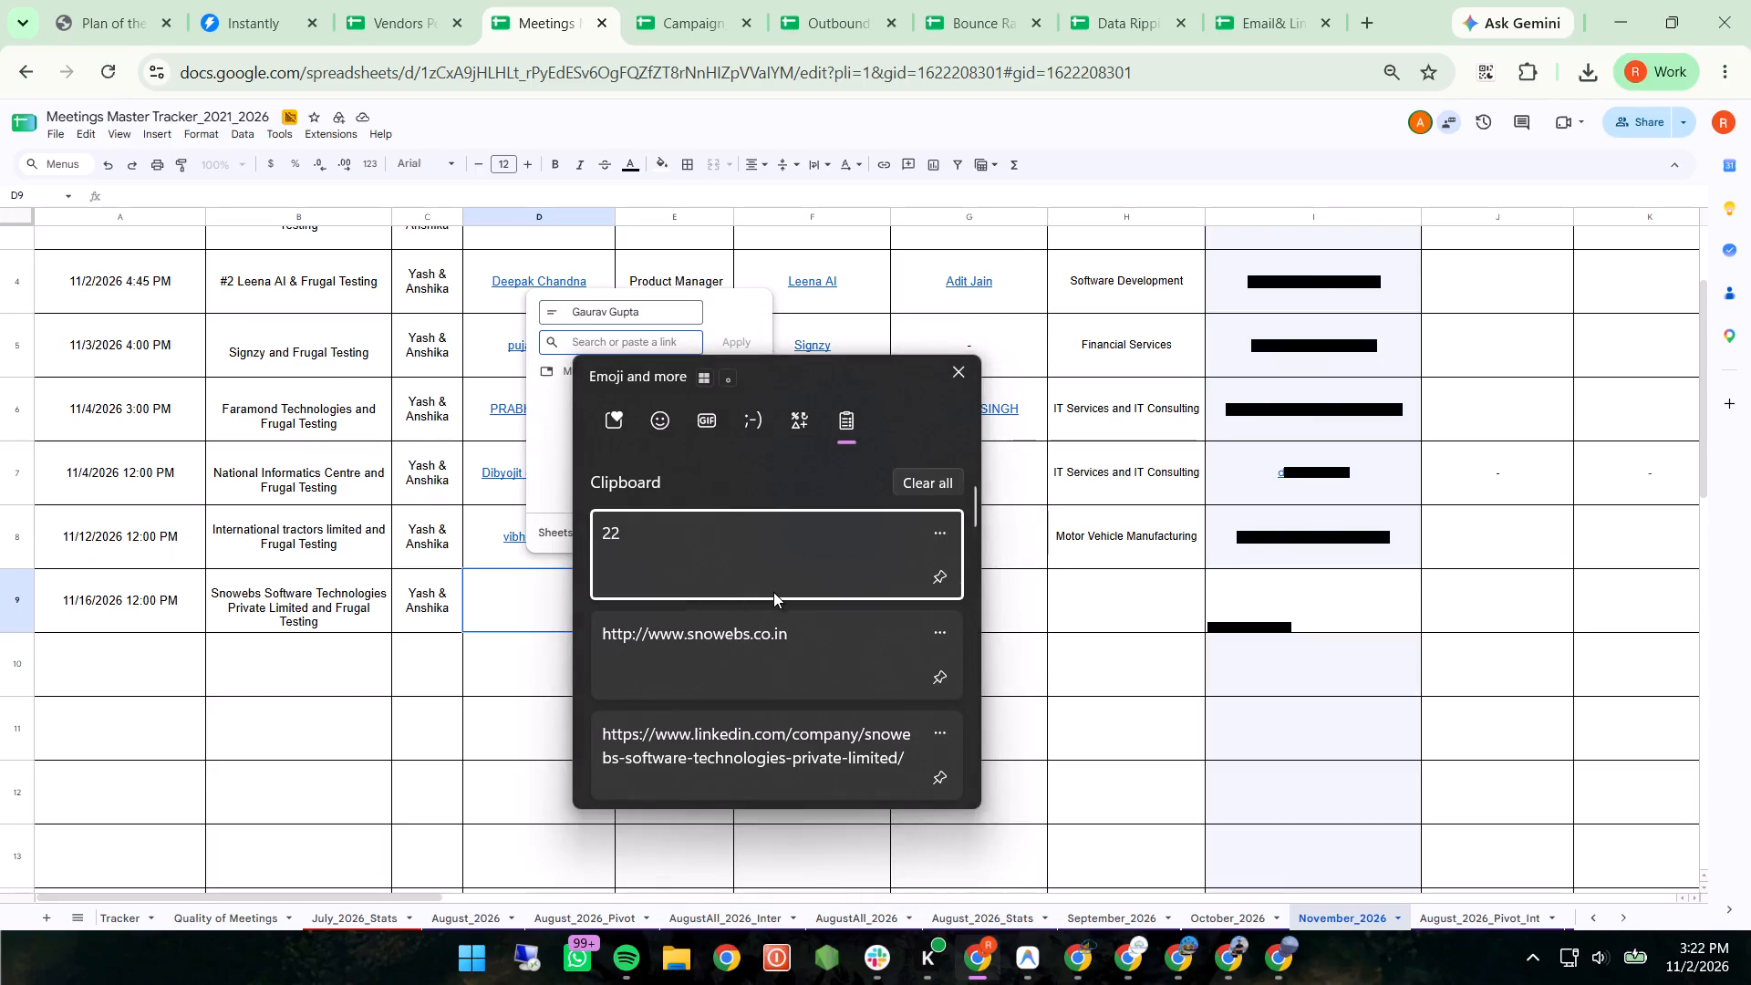
{"action": "scroll", "coordinate": [773, 592], "scroll_direction": "down", "scroll_amount": 5}
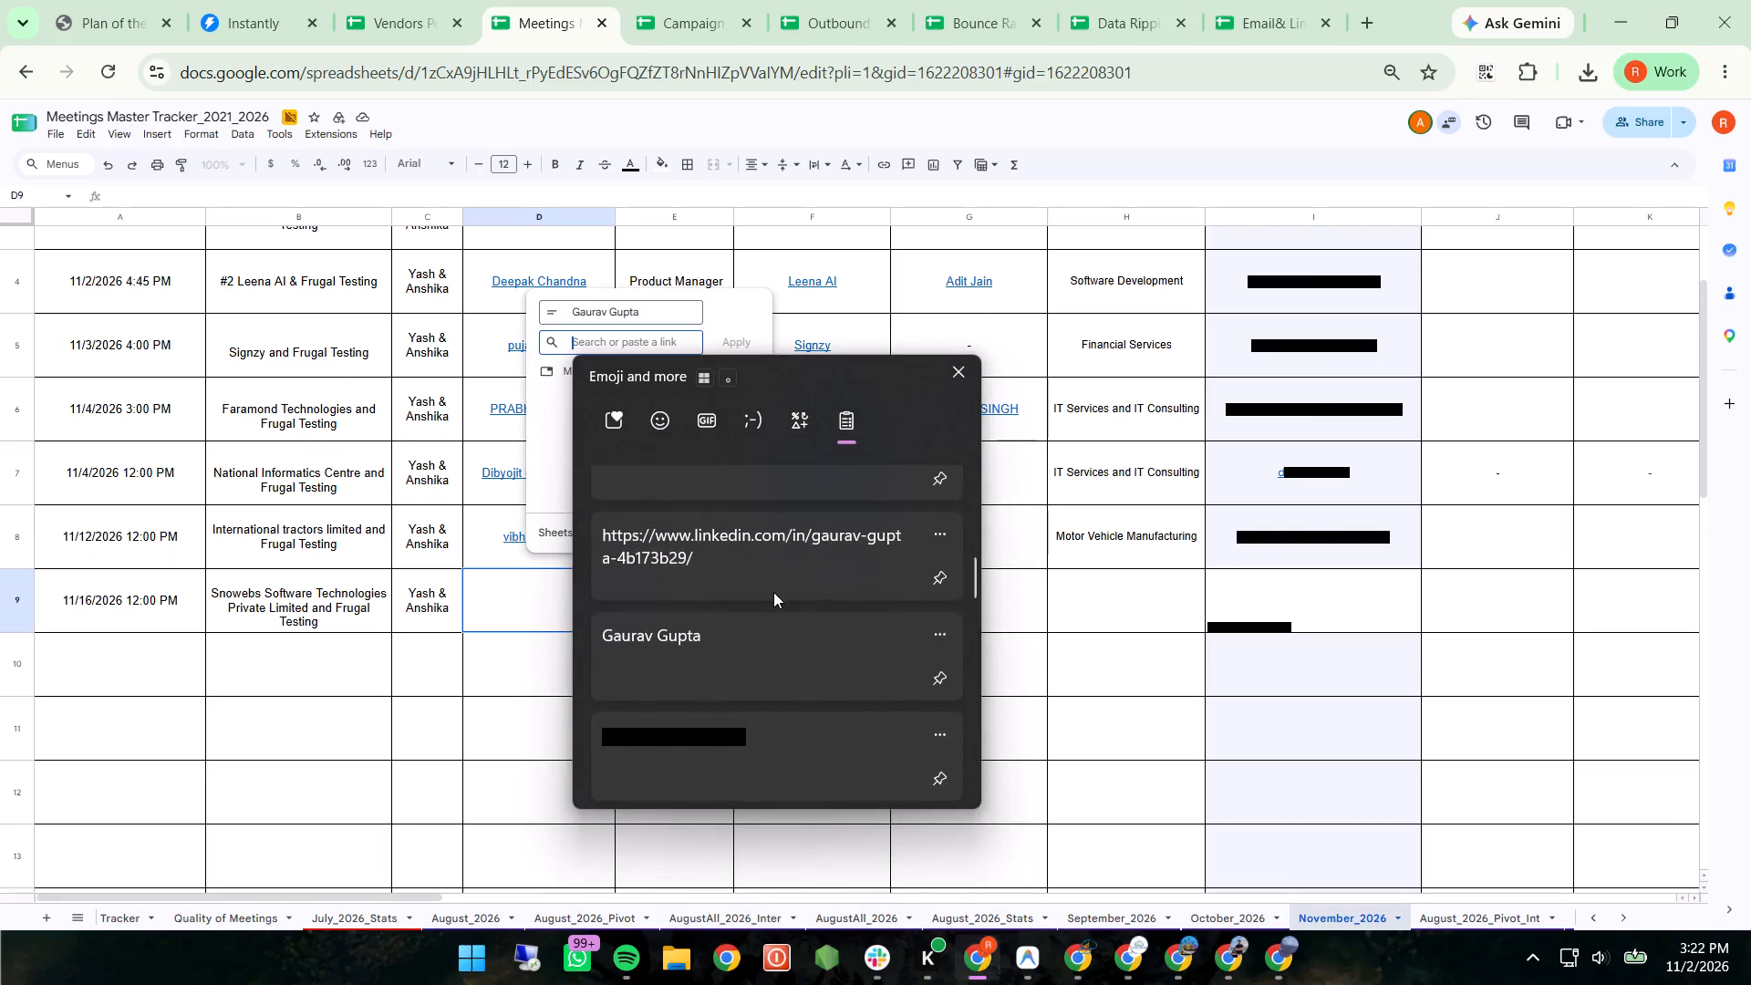
{"action": "left_click", "coordinate": [726, 548]}
{"action": "key", "text": "ctrl+v"}
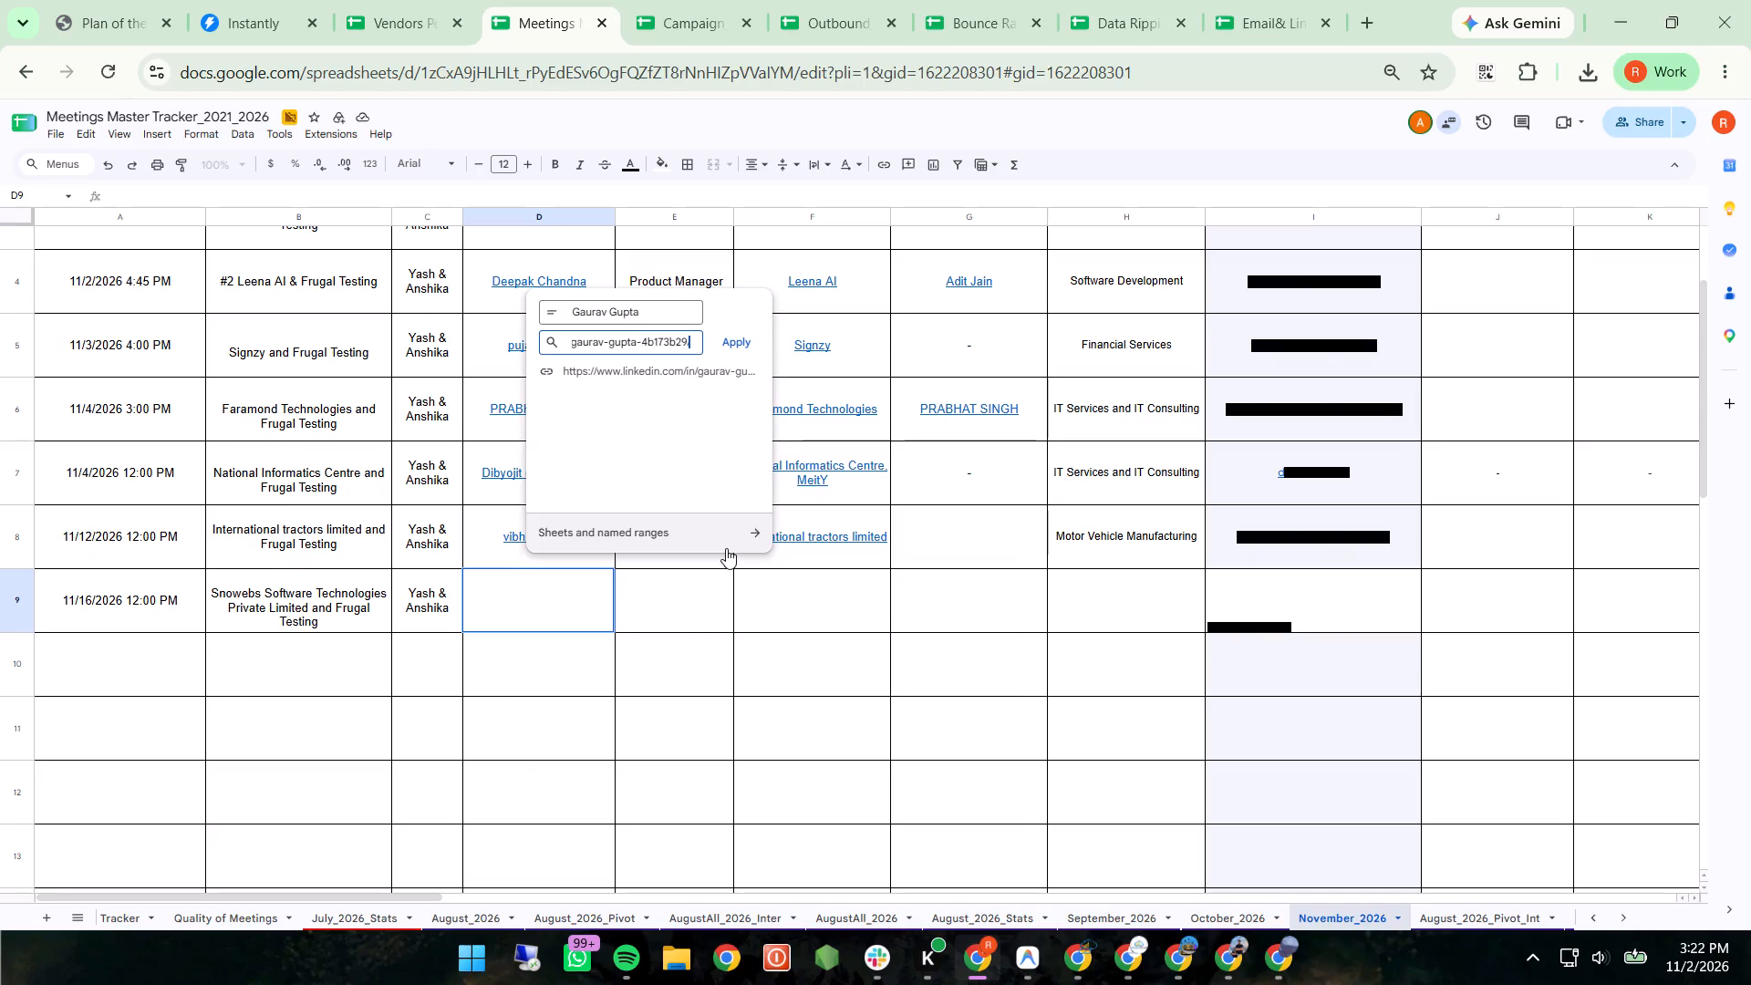
{"action": "left_click", "coordinate": [732, 348]}
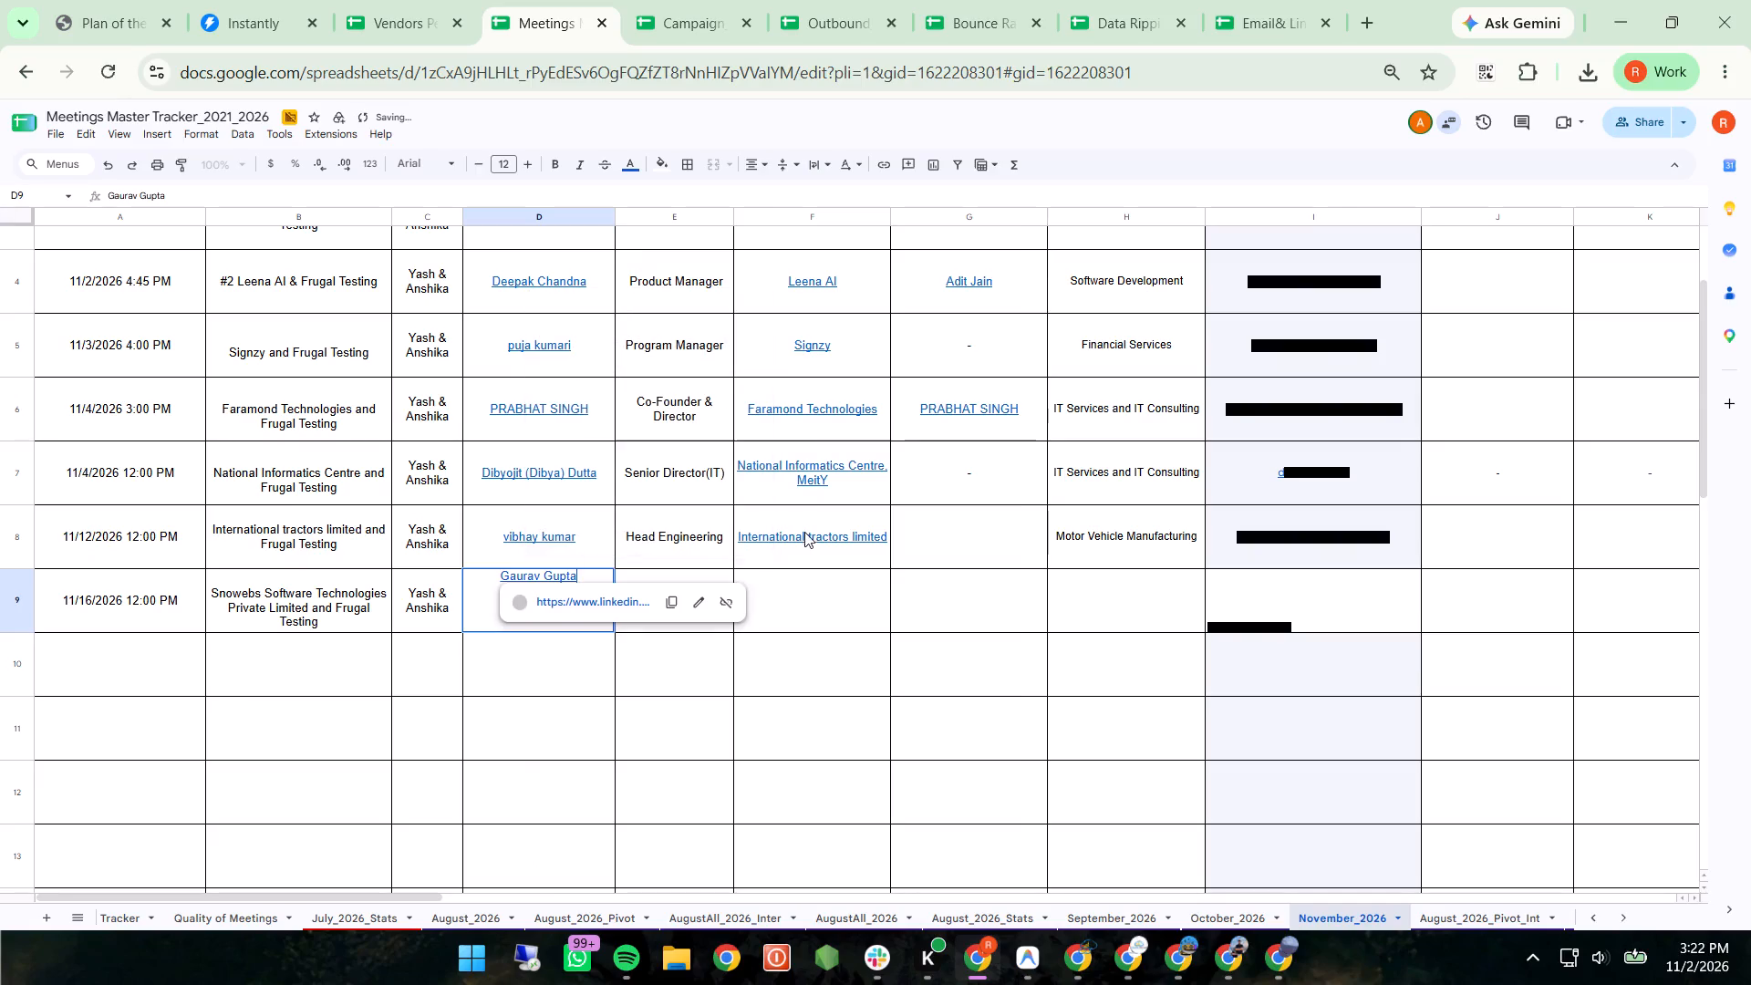
Enter the job title "Technical Director" in cell E9 as plain text without link formatting.
{"action": "left_click_drag", "start_coordinate": [803, 590], "coordinate": [668, 580]}
{"action": "left_click", "coordinate": [668, 580]}
{"action": "key", "text": "super+v"}
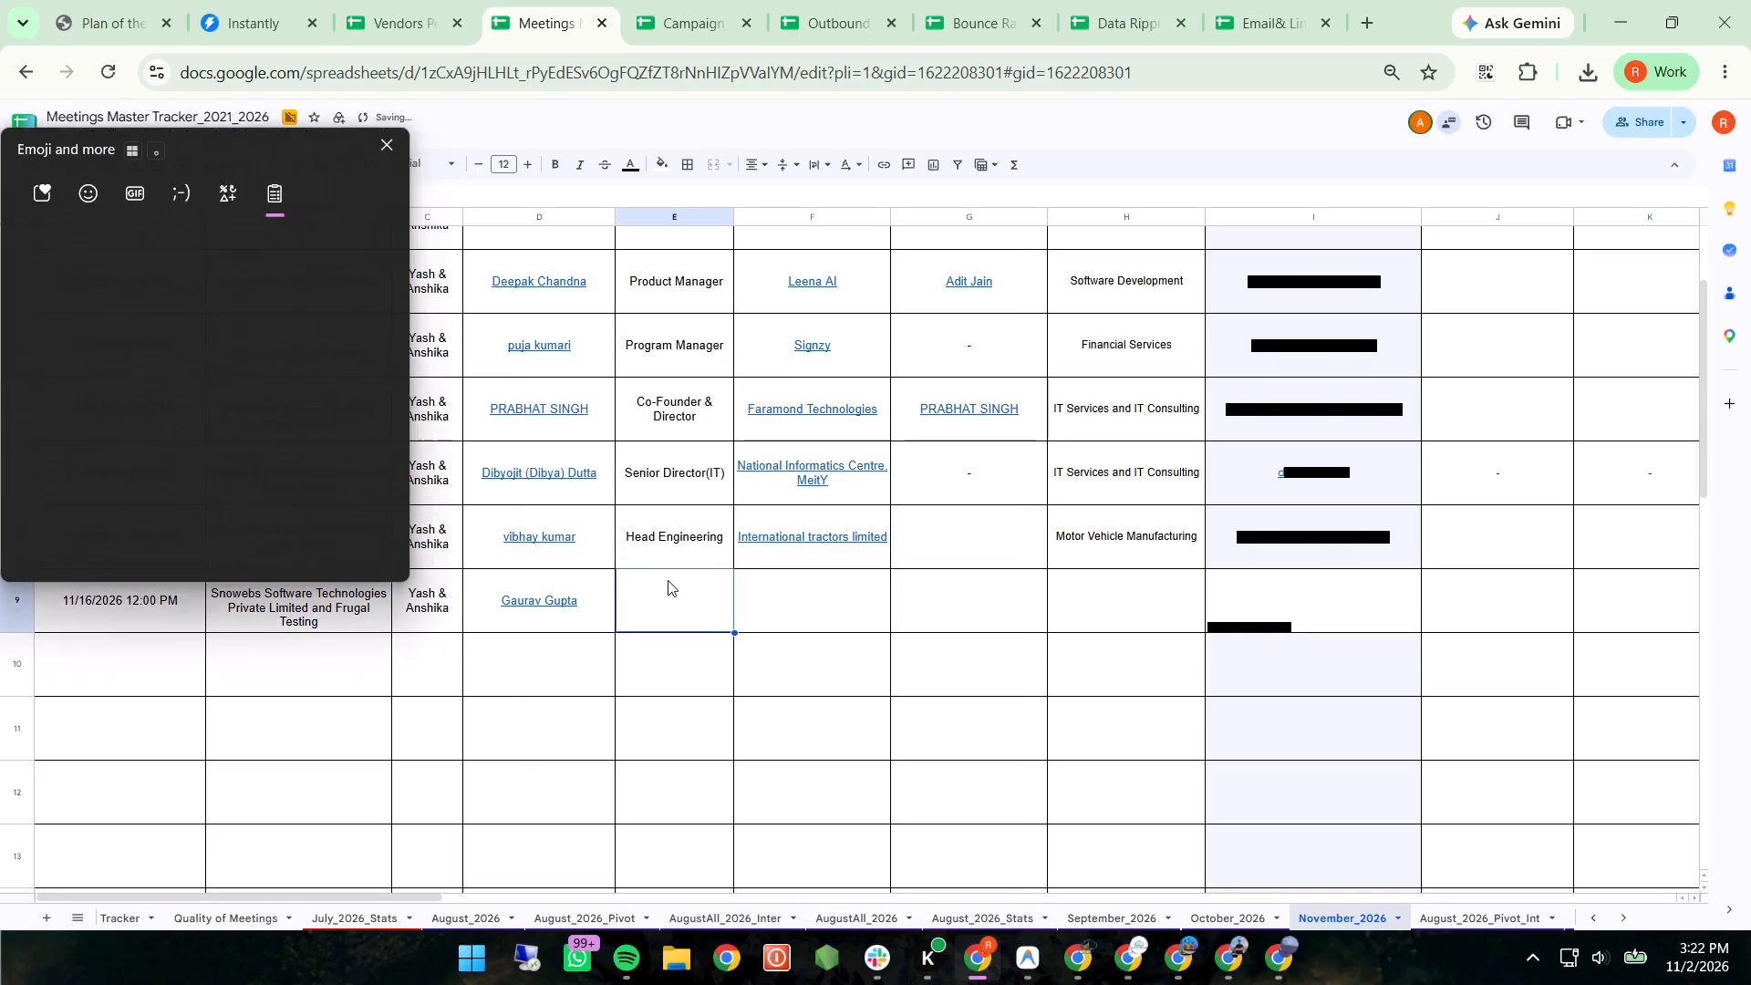
{"action": "scroll", "coordinate": [163, 397], "scroll_direction": "down", "scroll_amount": 1}
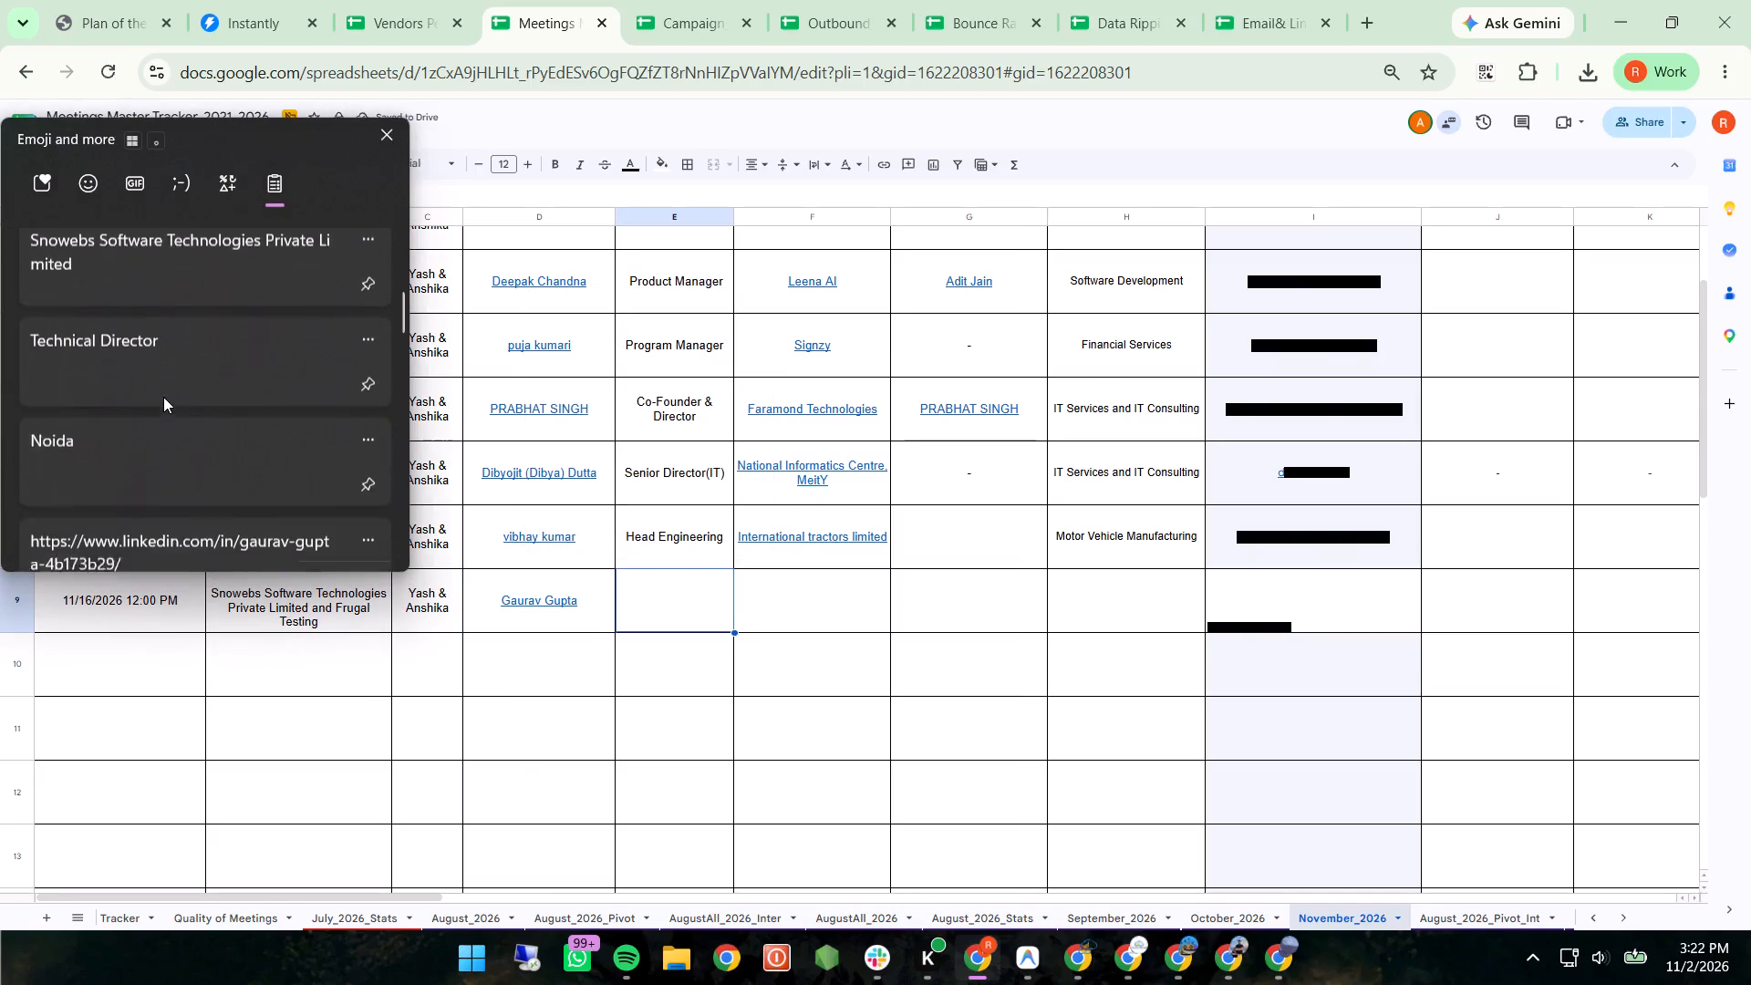
{"action": "scroll", "coordinate": [163, 397], "scroll_direction": "down", "scroll_amount": 1}
{"action": "left_click", "coordinate": [163, 397]}
{"action": "key", "text": "ctrl+v"}
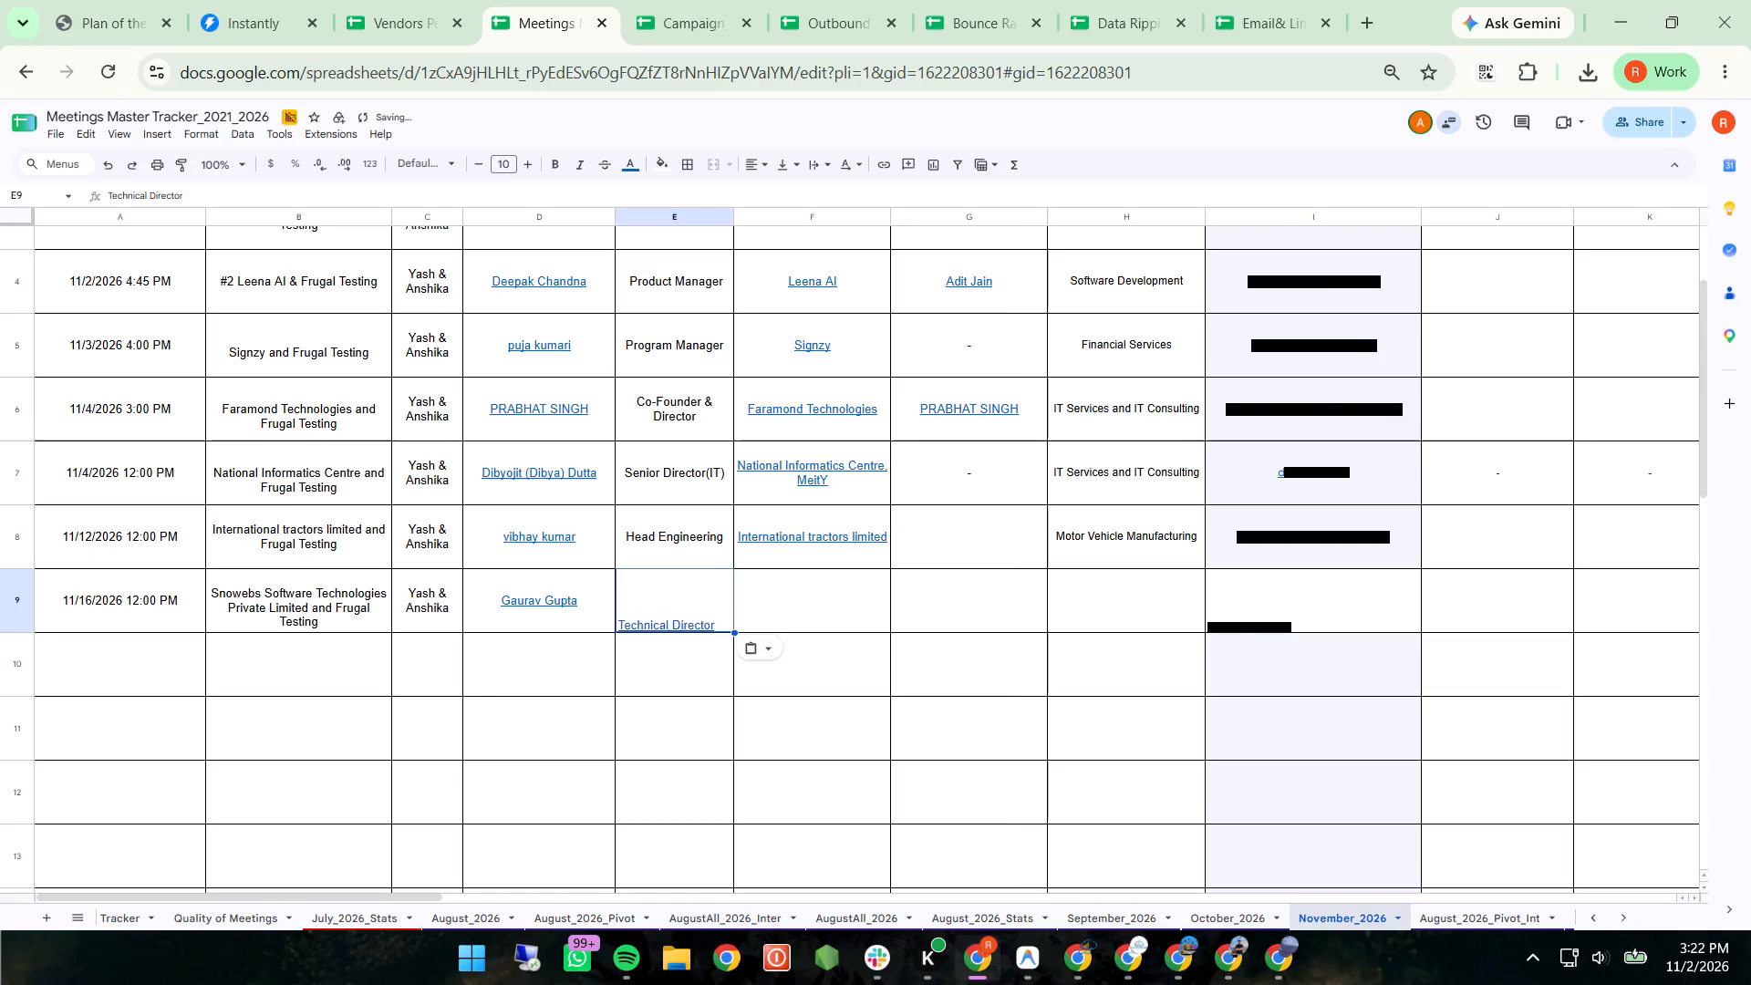
{"action": "left_click", "coordinate": [236, 198]}
{"action": "key", "text": "ctrl+a"}
{"action": "key", "text": "ctrl+c"}
{"action": "key", "text": "BackSpace"}
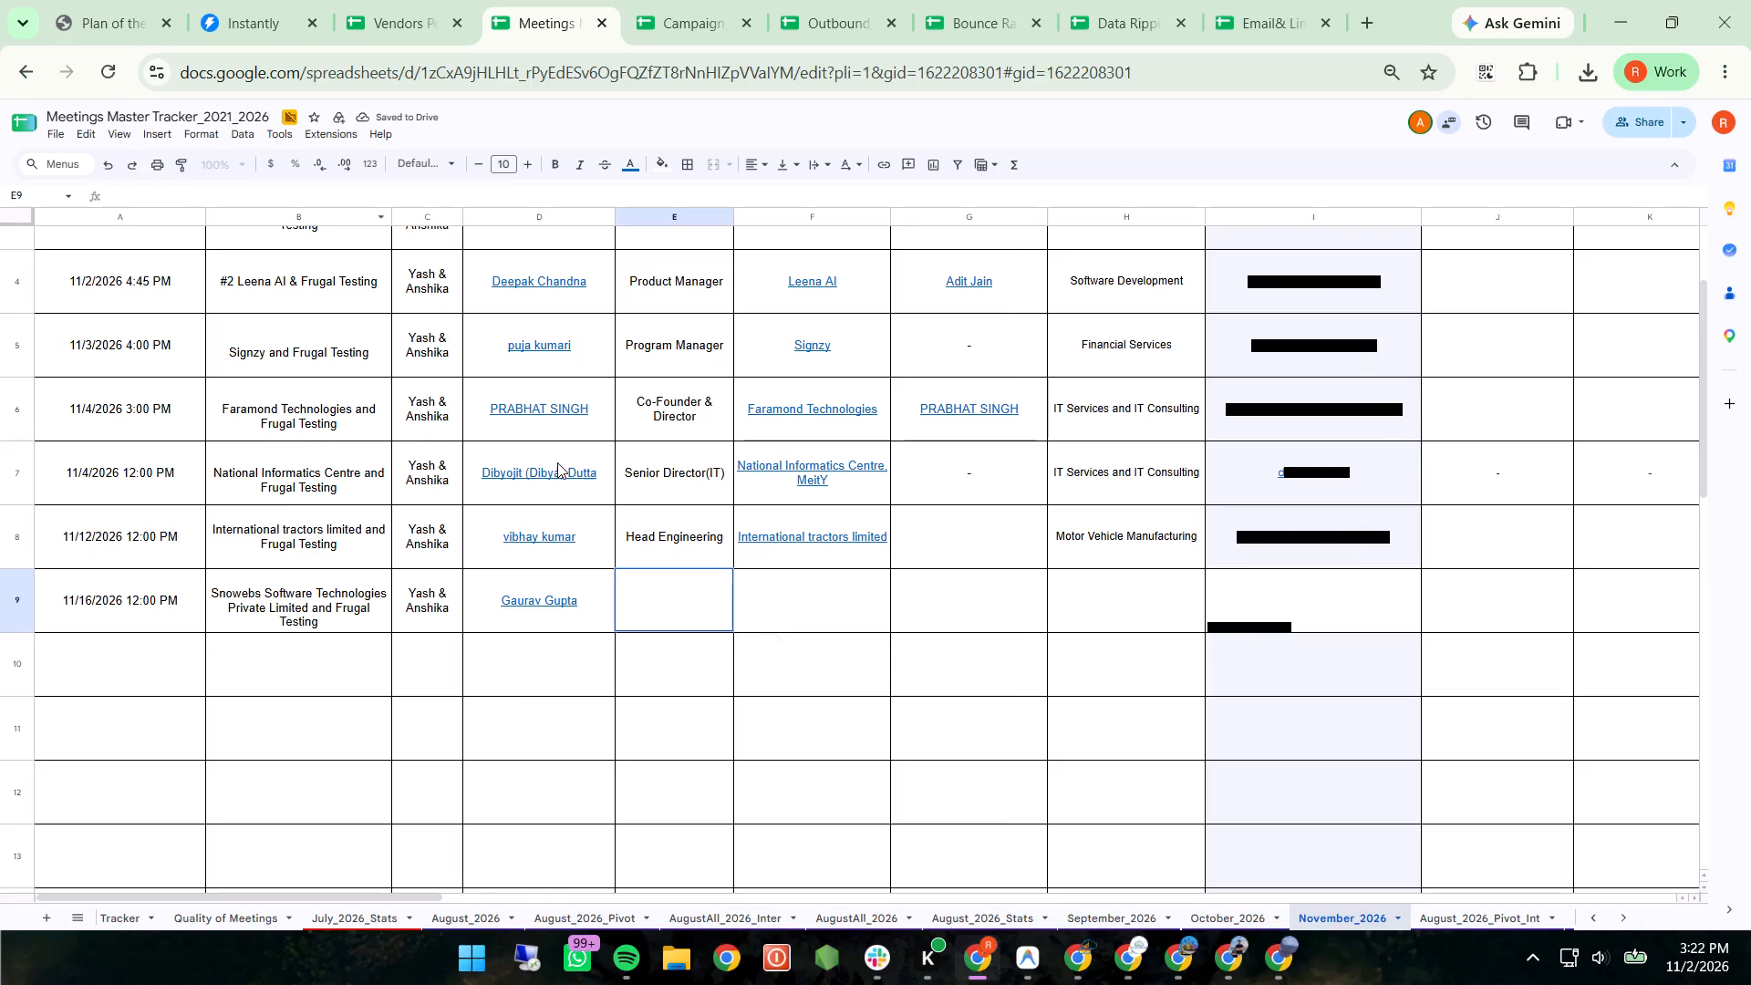
{"action": "left_click", "coordinate": [672, 595]}
{"action": "key", "text": "ctrl+v"}
{"action": "left_click", "coordinate": [779, 602]}
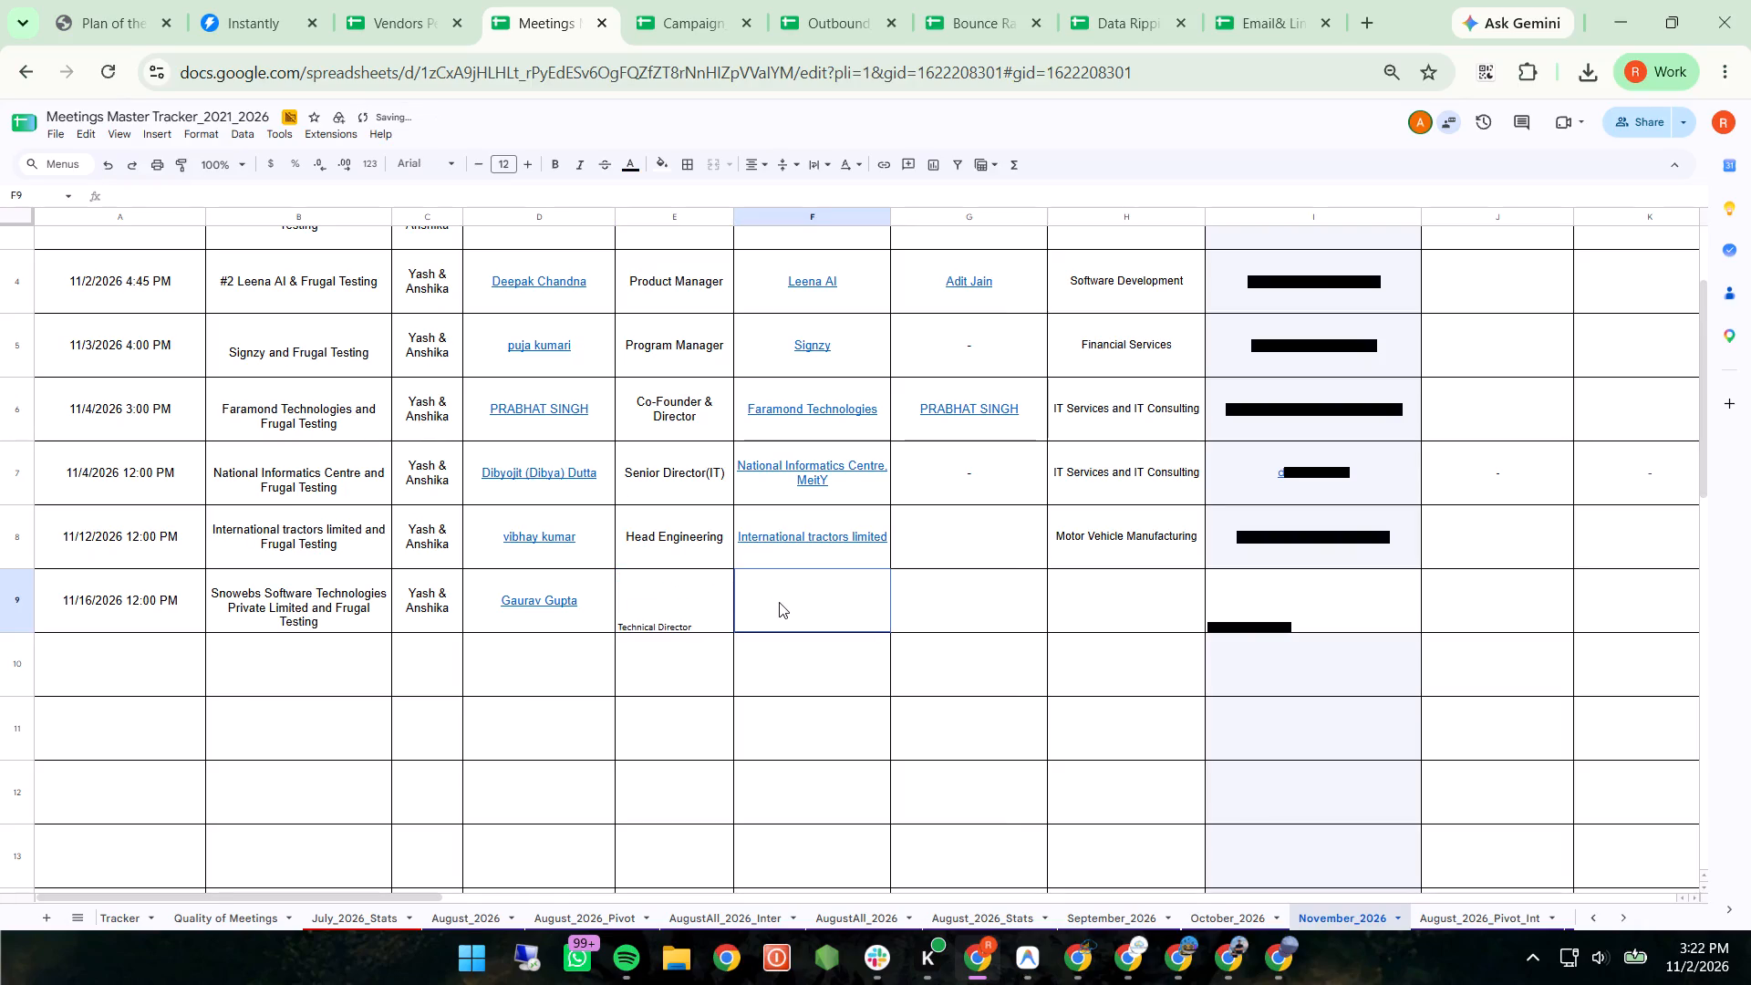
{"action": "key", "text": "ctrl+k"}
{"action": "key", "text": "super+v"}
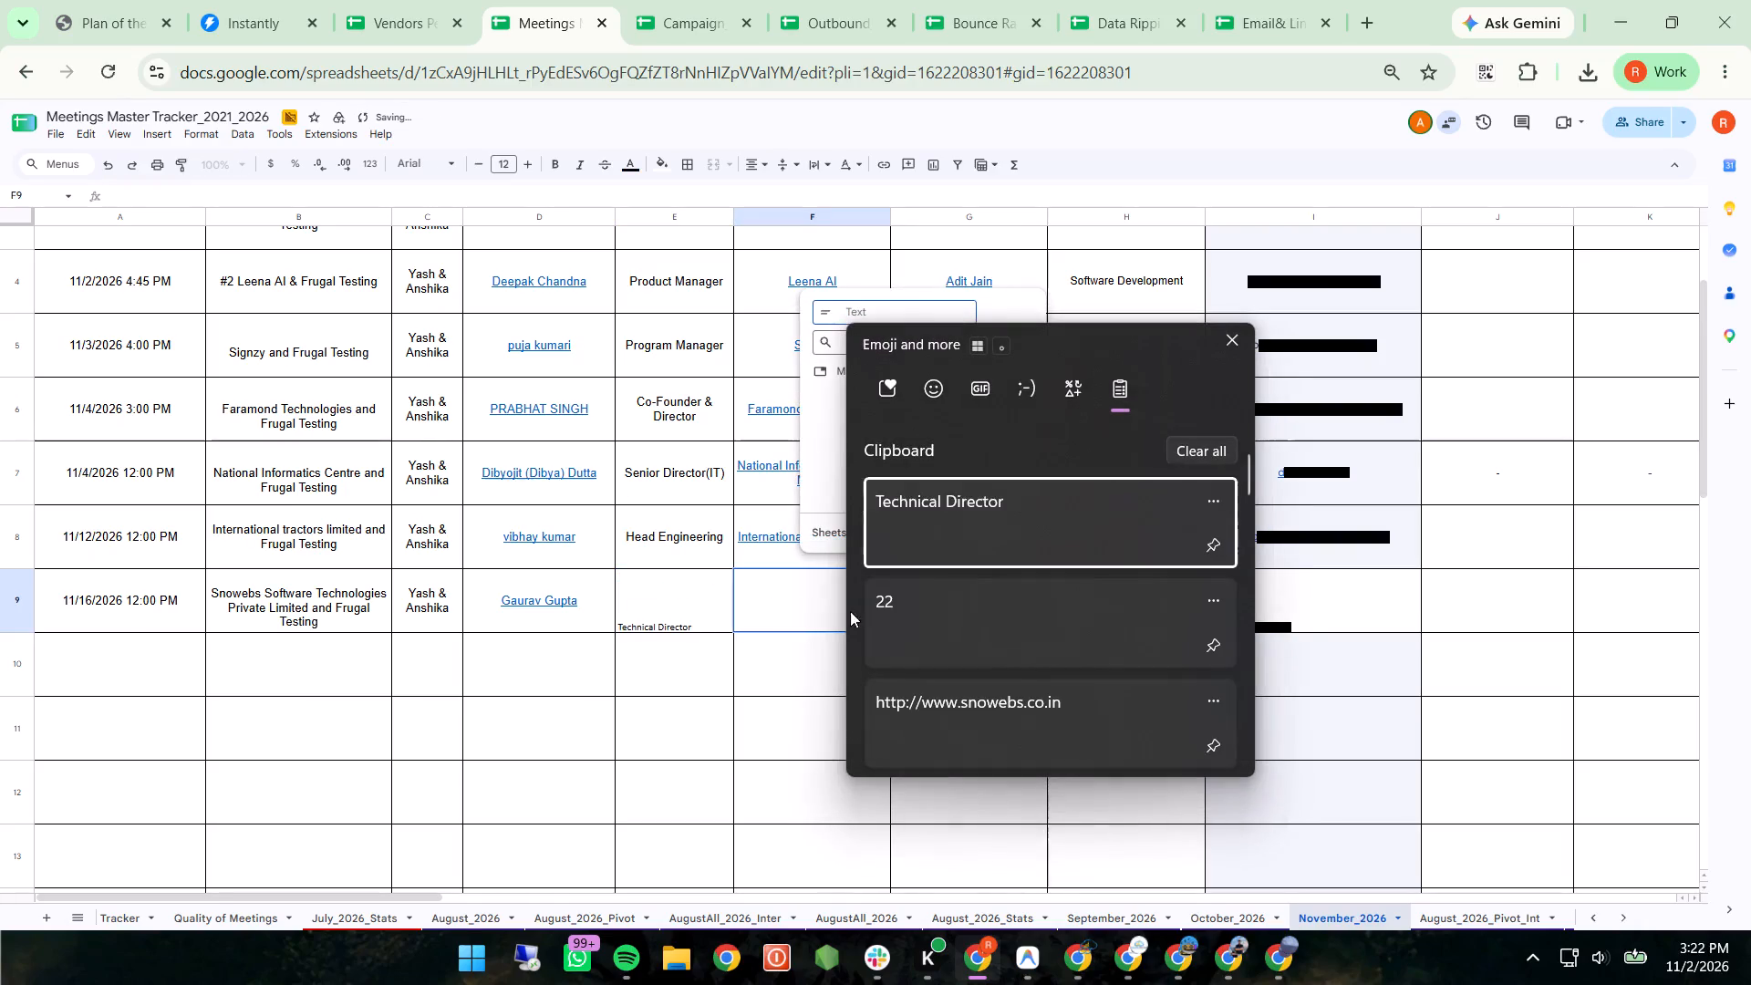
{"action": "scroll", "coordinate": [1011, 613], "scroll_direction": "down", "scroll_amount": 3}
{"action": "left_click", "coordinate": [1011, 613]}
{"action": "key", "text": "ctrl+v"}
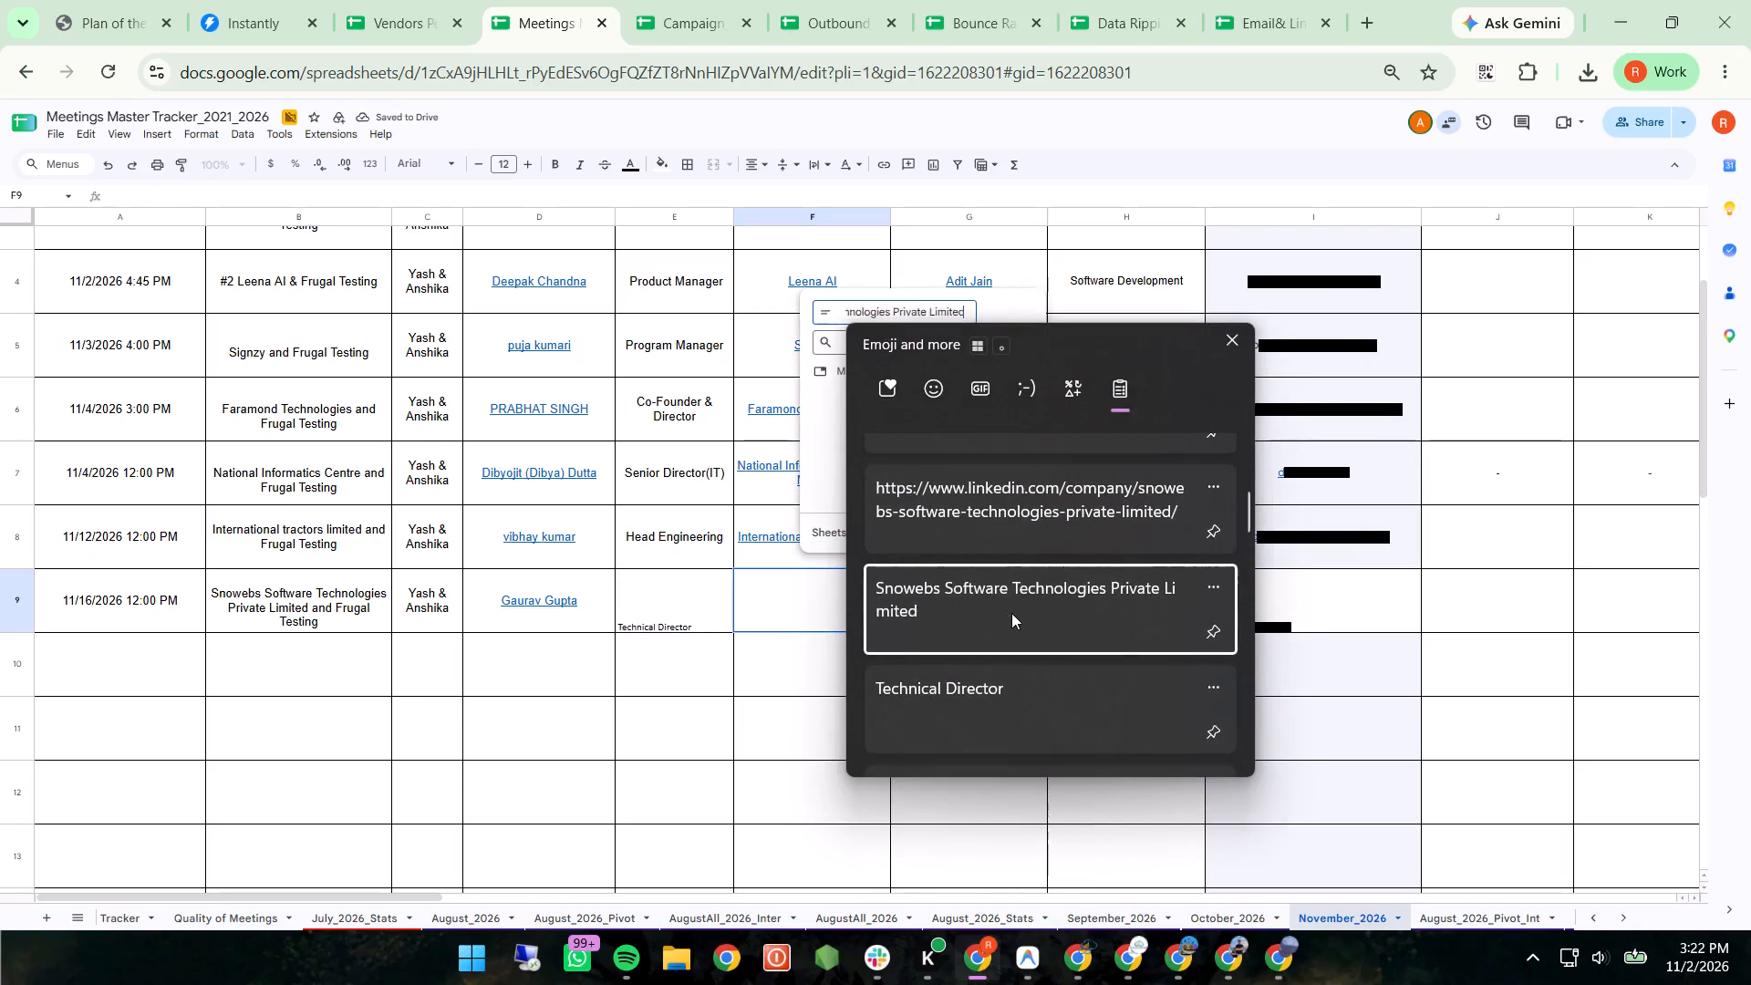
{"action": "left_click", "coordinate": [911, 347]}
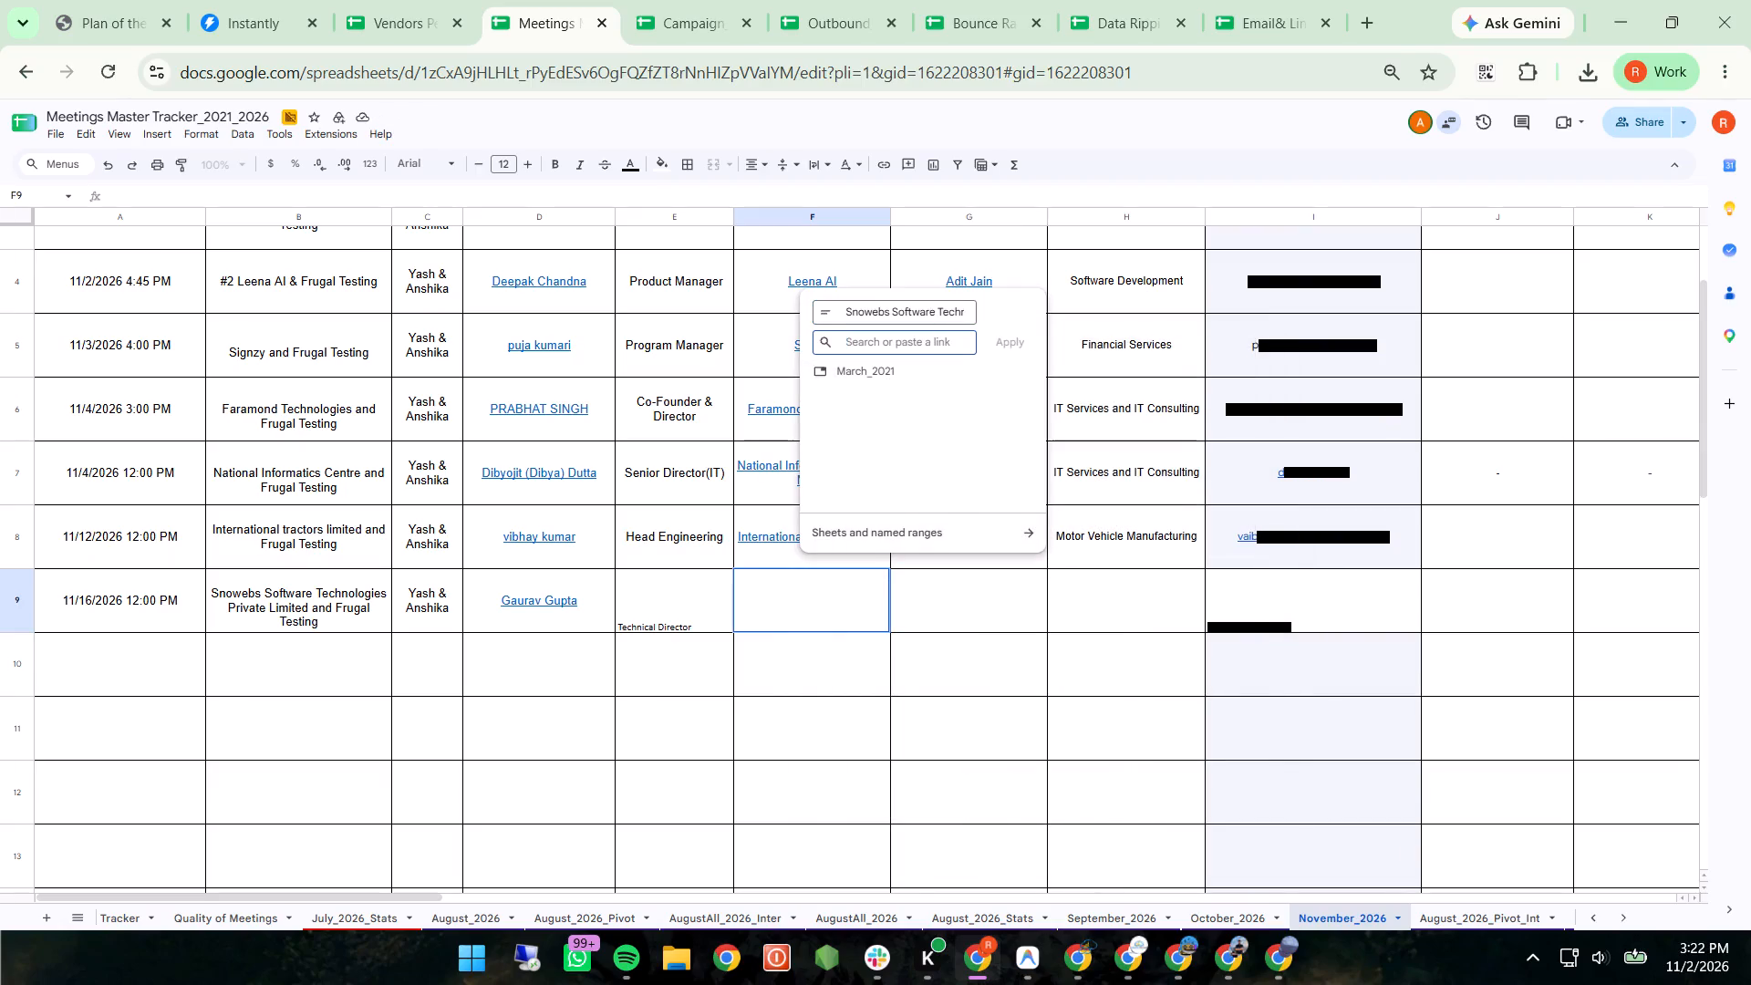
{"action": "key", "text": "super+v"}
{"action": "scroll", "coordinate": [1081, 689], "scroll_direction": "down", "scroll_amount": 2}
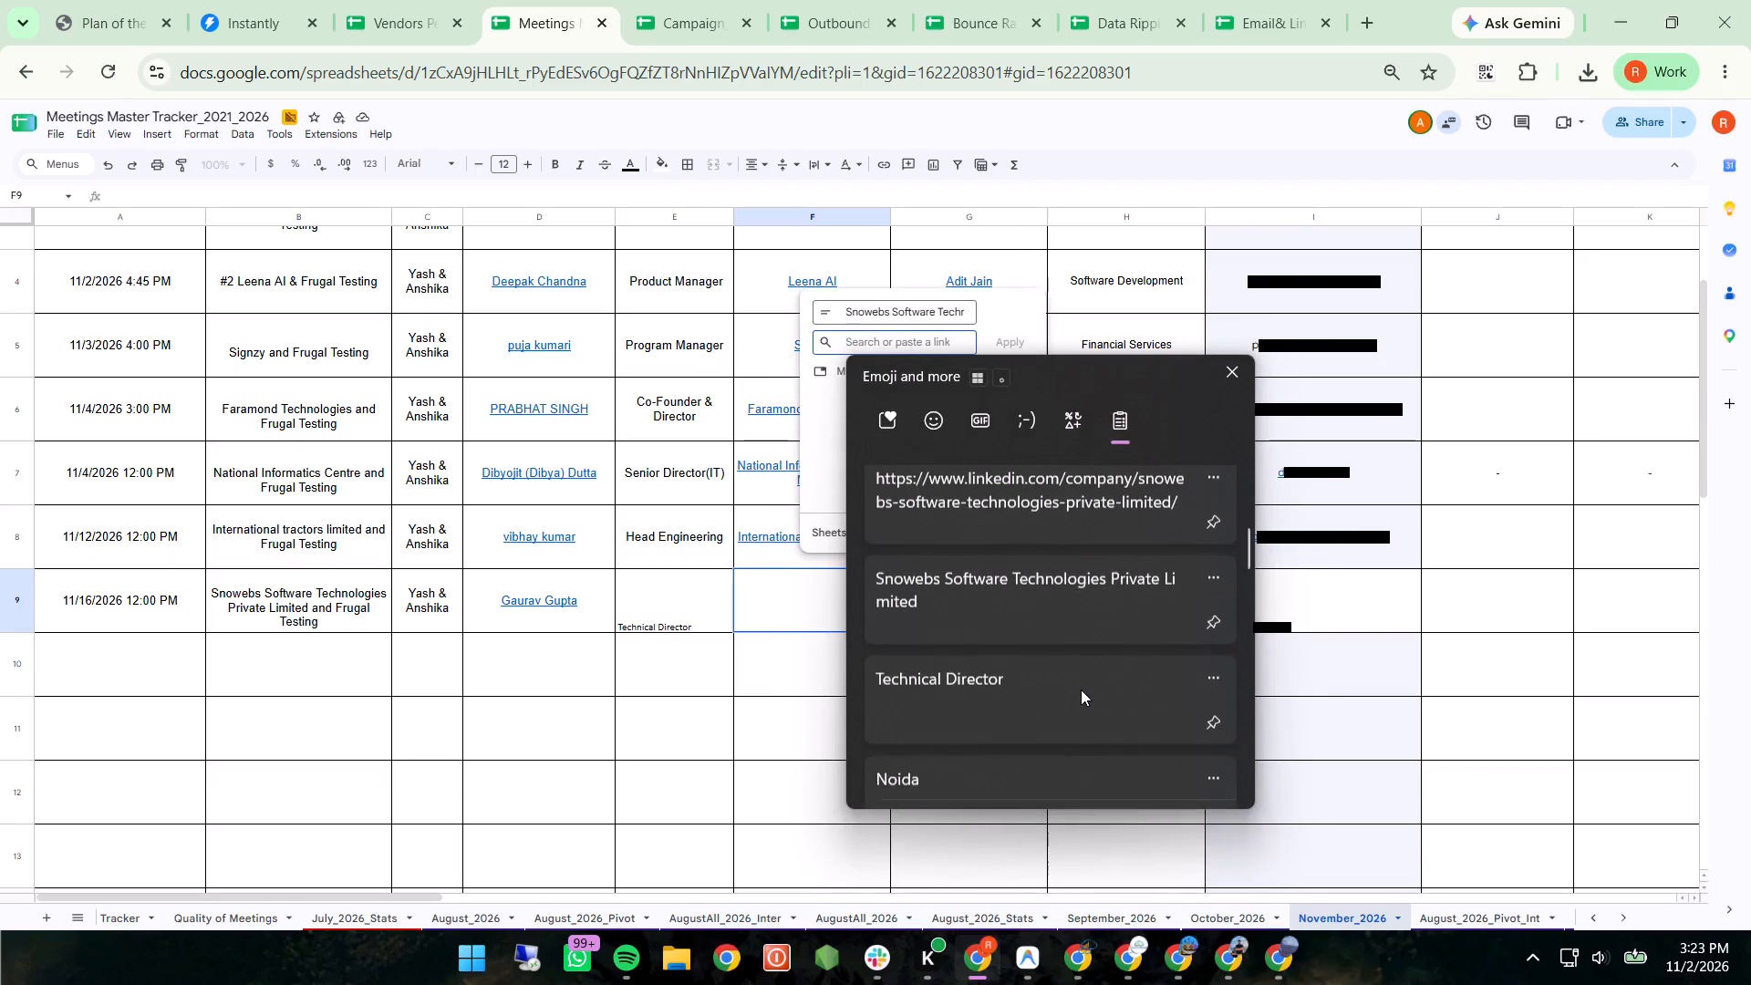
{"action": "scroll", "coordinate": [1081, 689], "scroll_direction": "down", "scroll_amount": 1}
{"action": "left_click", "coordinate": [1023, 520]}
{"action": "key", "text": "ctrl+v"}
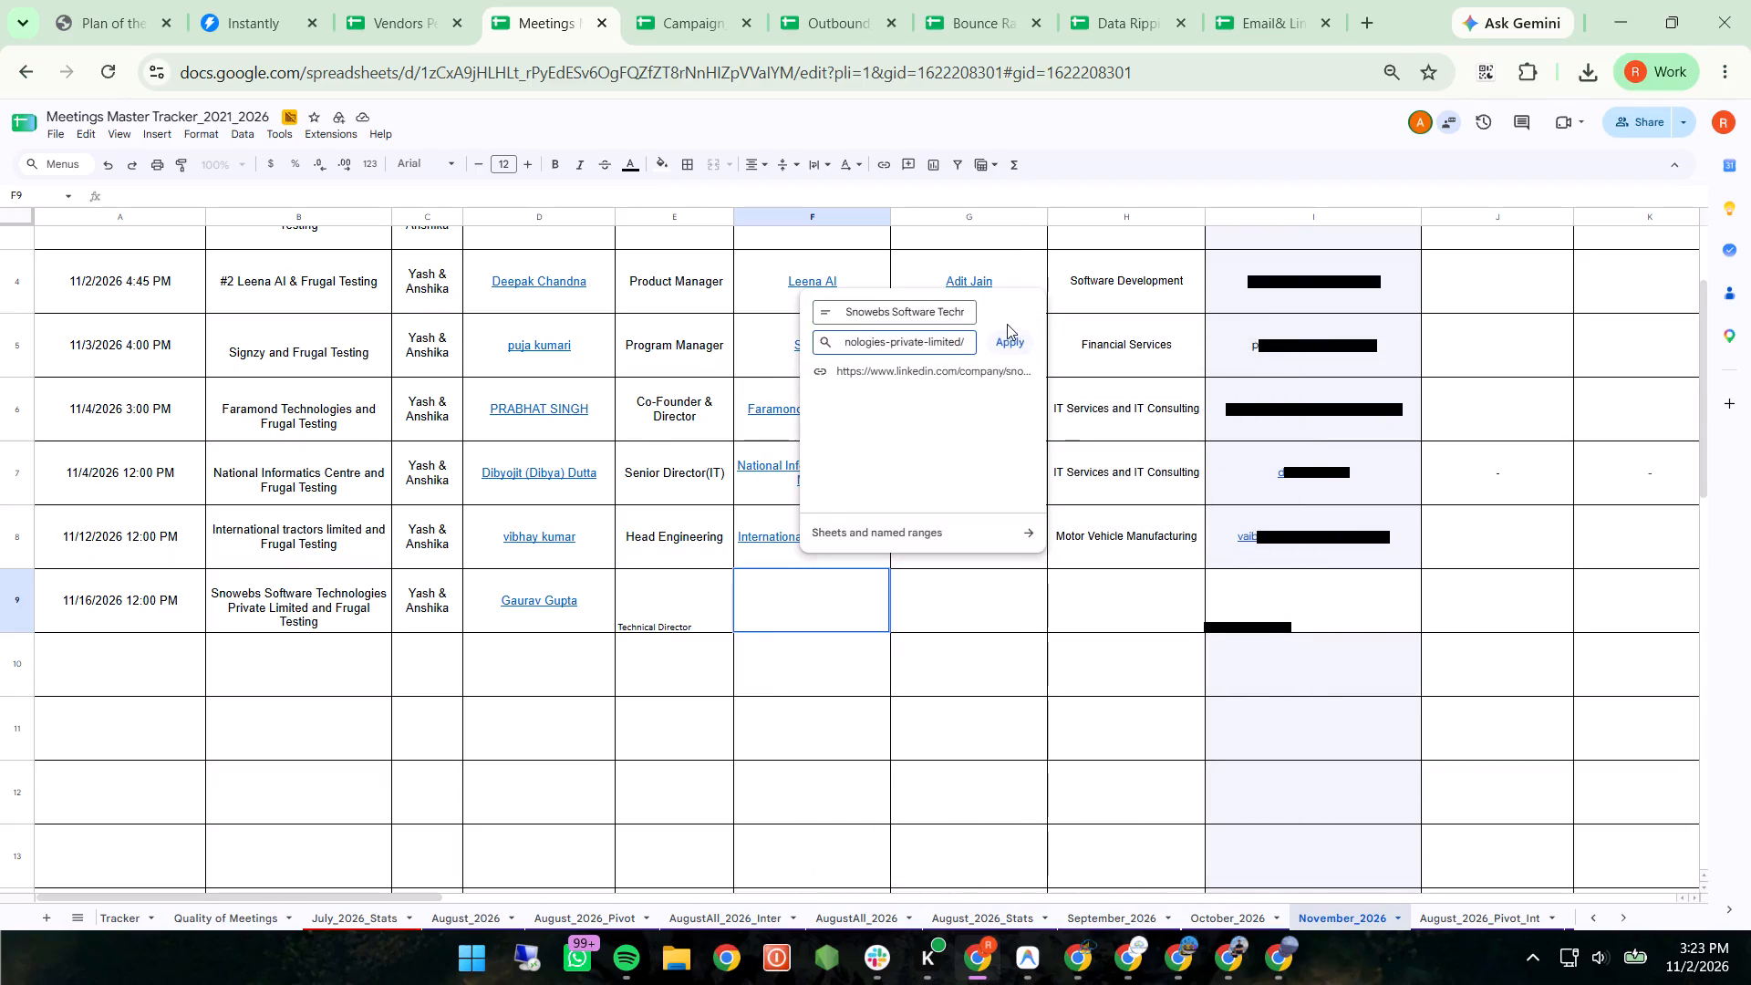
{"action": "left_click", "coordinate": [1007, 349]}
Copy the dash from cell G7 into cells G8 and G9.
{"action": "left_click_drag", "start_coordinate": [1123, 603], "coordinate": [989, 488]}
{"action": "left_click", "coordinate": [989, 488]}
{"action": "key", "text": "ctrl+c"}
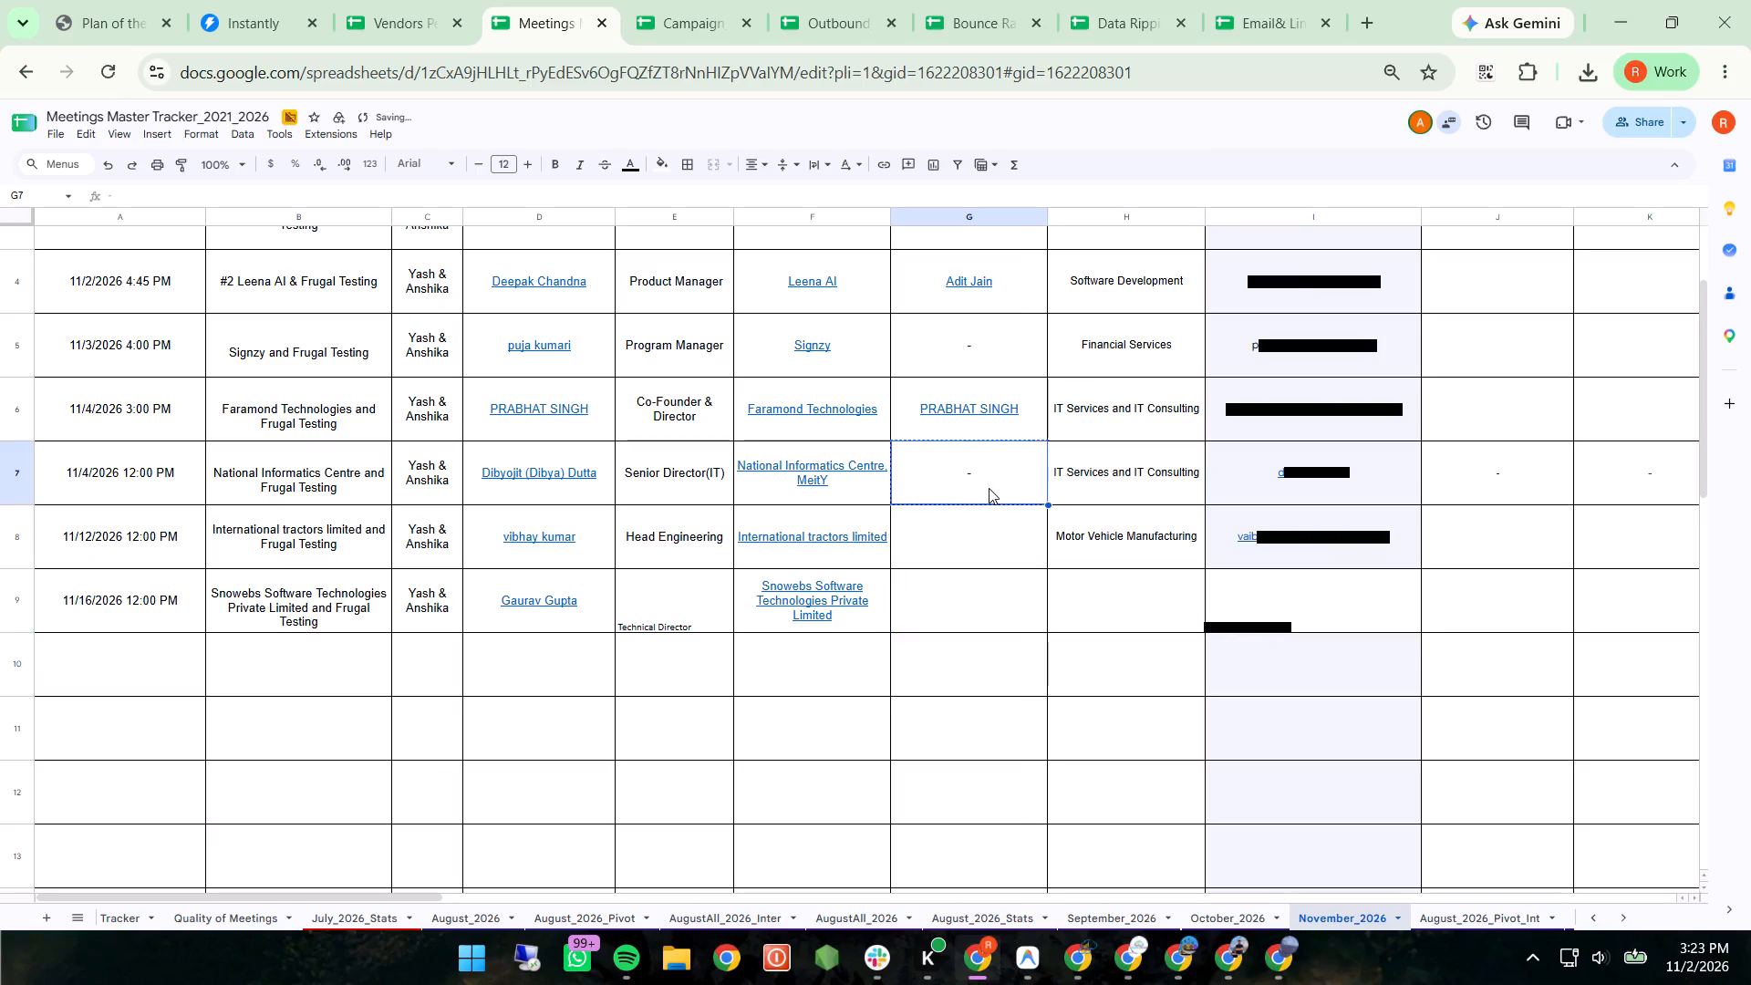
{"action": "left_click", "coordinate": [974, 535]}
{"action": "key", "text": "shift+Down"}
{"action": "key", "text": "ctrl+v"}
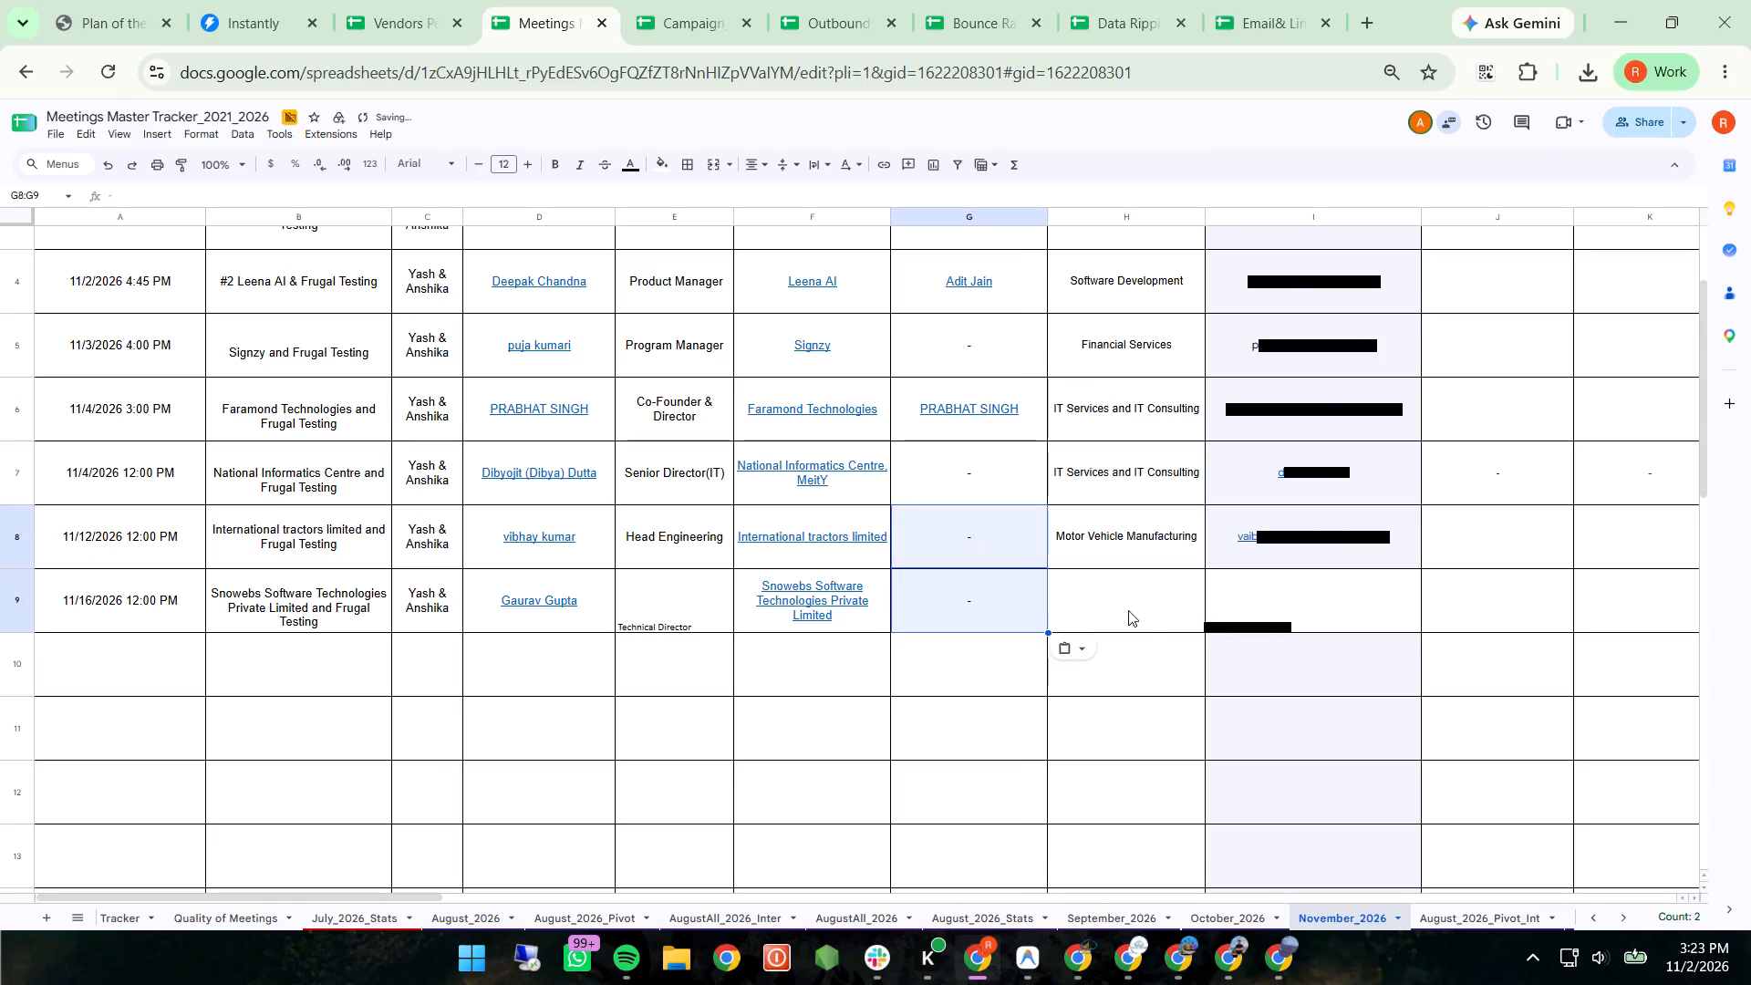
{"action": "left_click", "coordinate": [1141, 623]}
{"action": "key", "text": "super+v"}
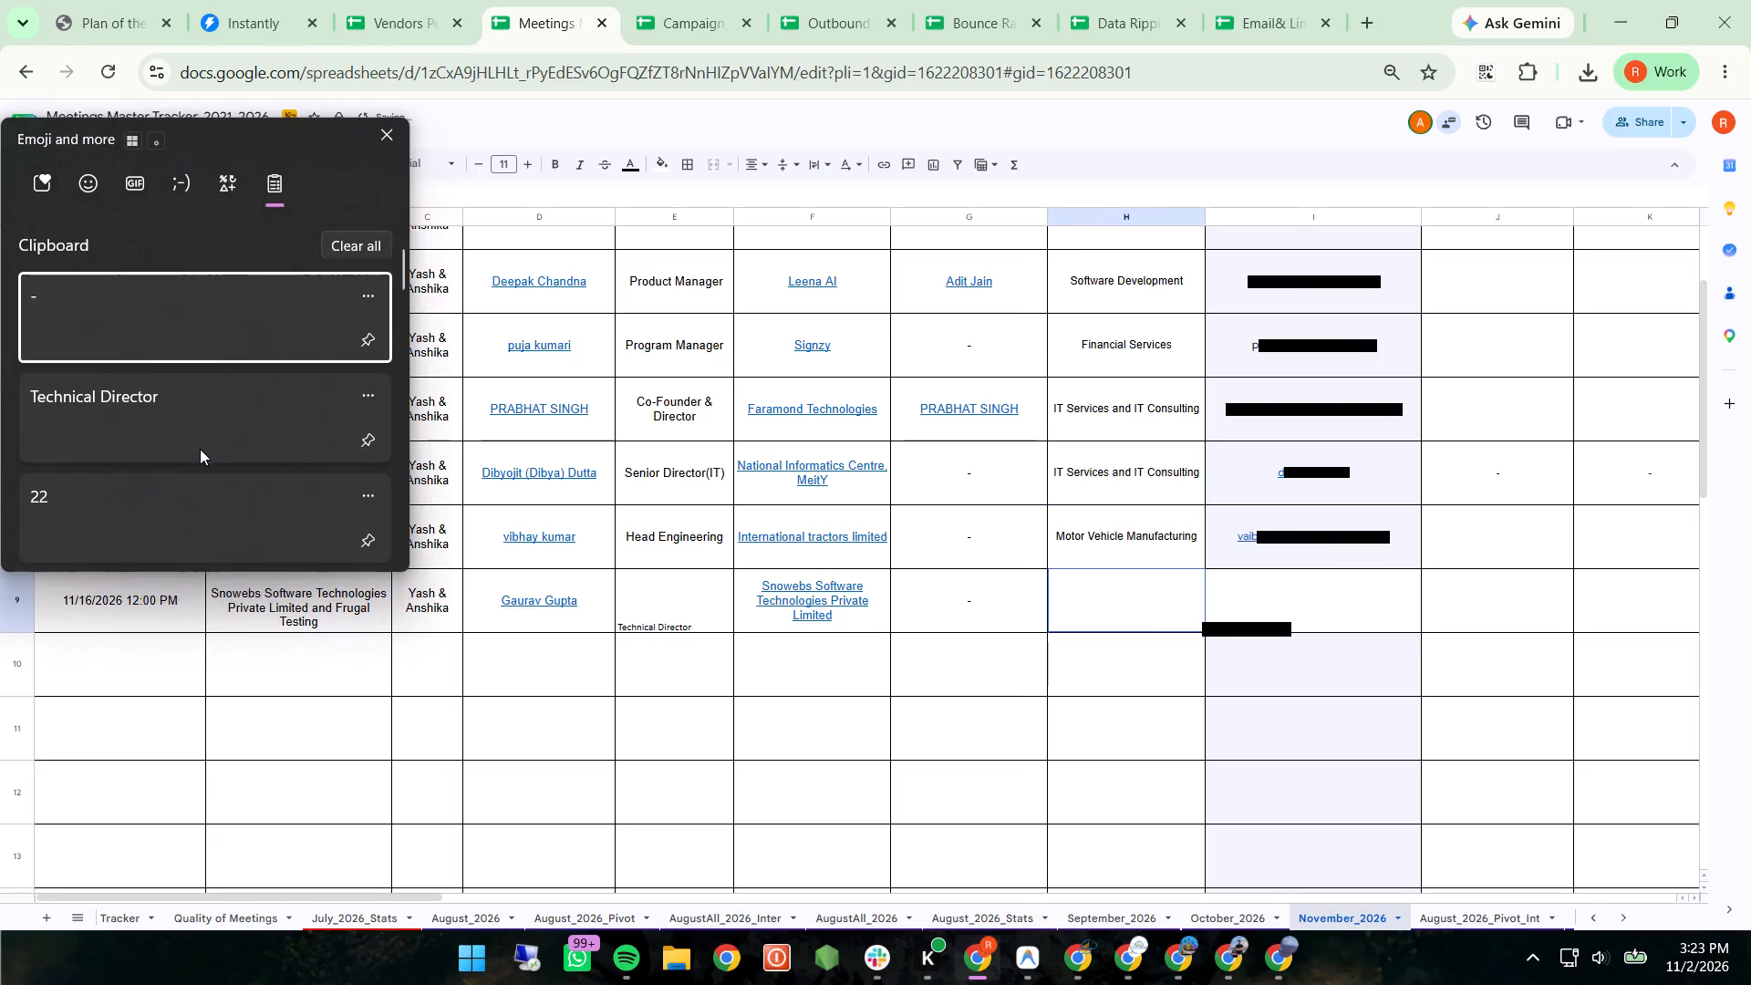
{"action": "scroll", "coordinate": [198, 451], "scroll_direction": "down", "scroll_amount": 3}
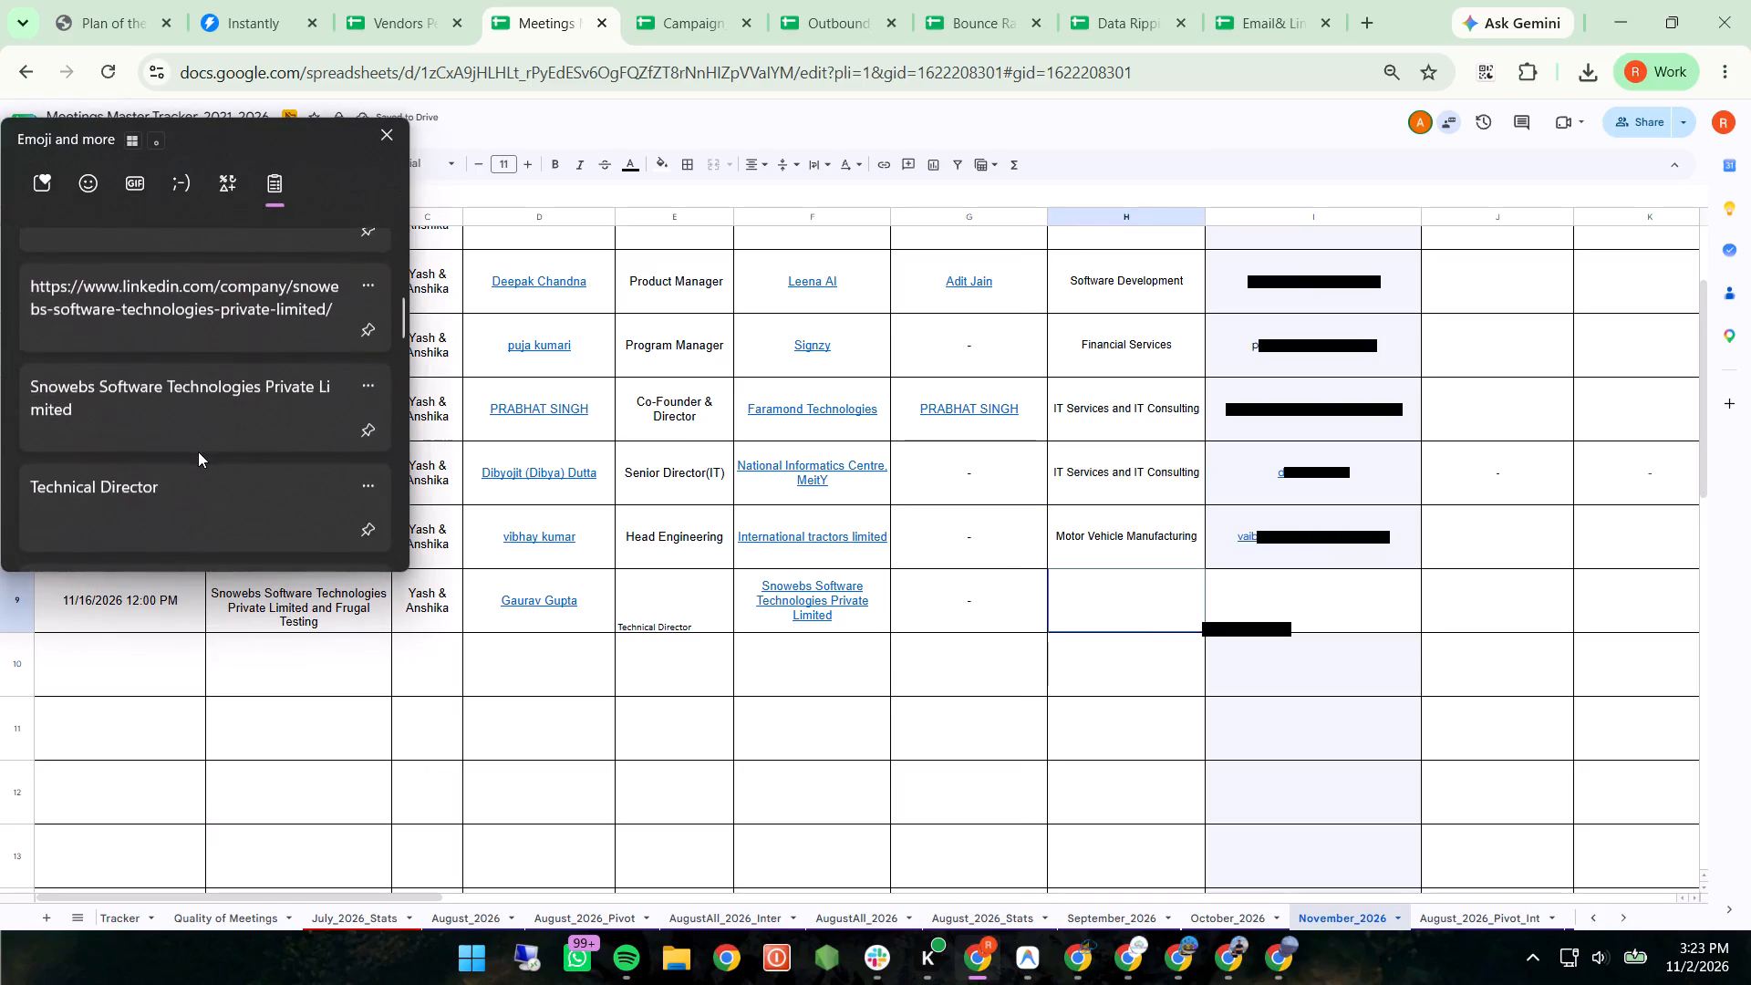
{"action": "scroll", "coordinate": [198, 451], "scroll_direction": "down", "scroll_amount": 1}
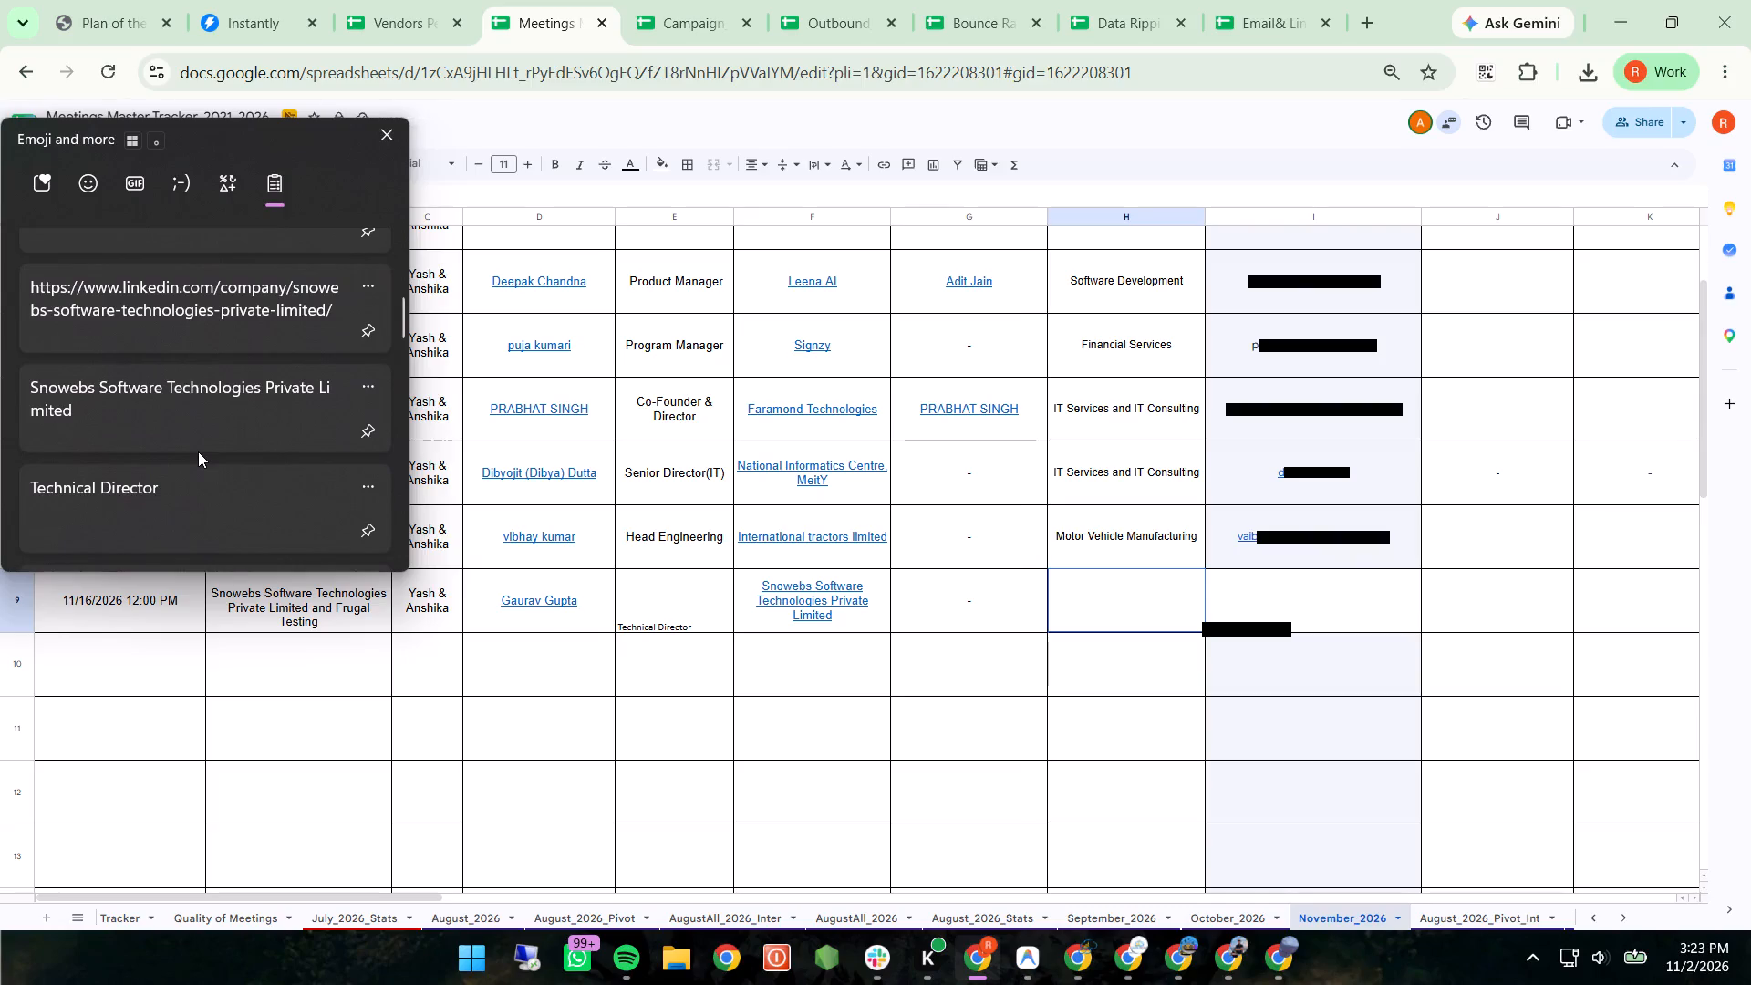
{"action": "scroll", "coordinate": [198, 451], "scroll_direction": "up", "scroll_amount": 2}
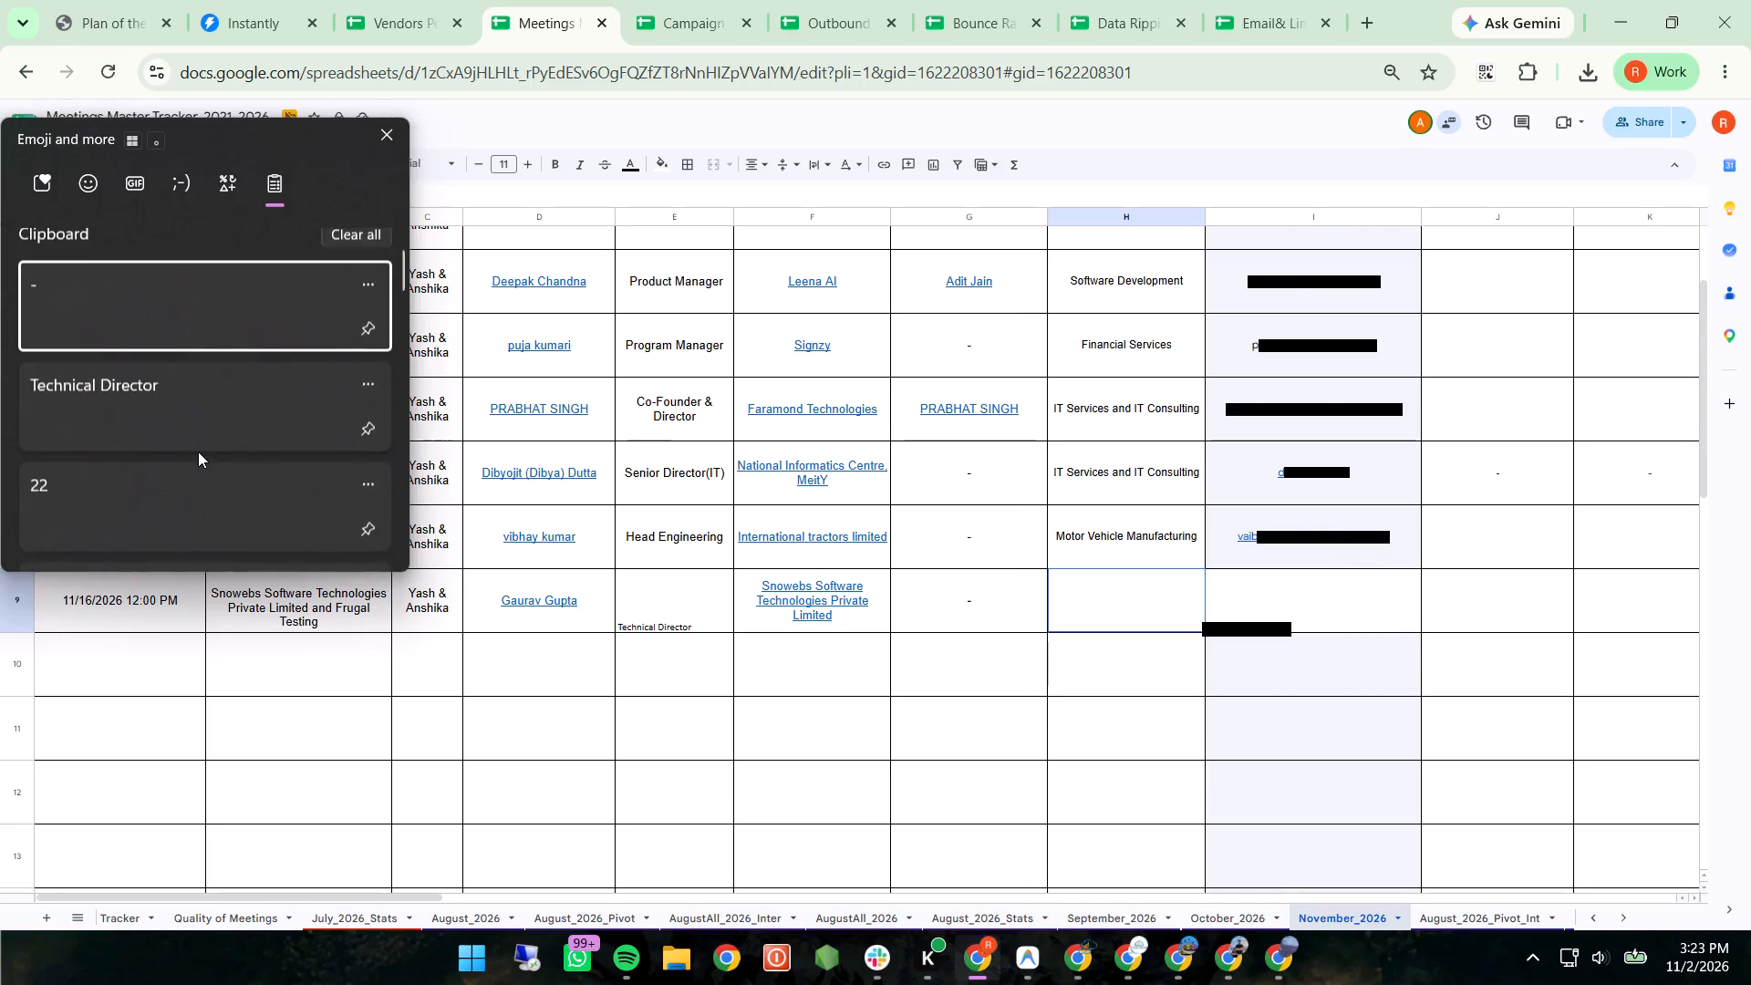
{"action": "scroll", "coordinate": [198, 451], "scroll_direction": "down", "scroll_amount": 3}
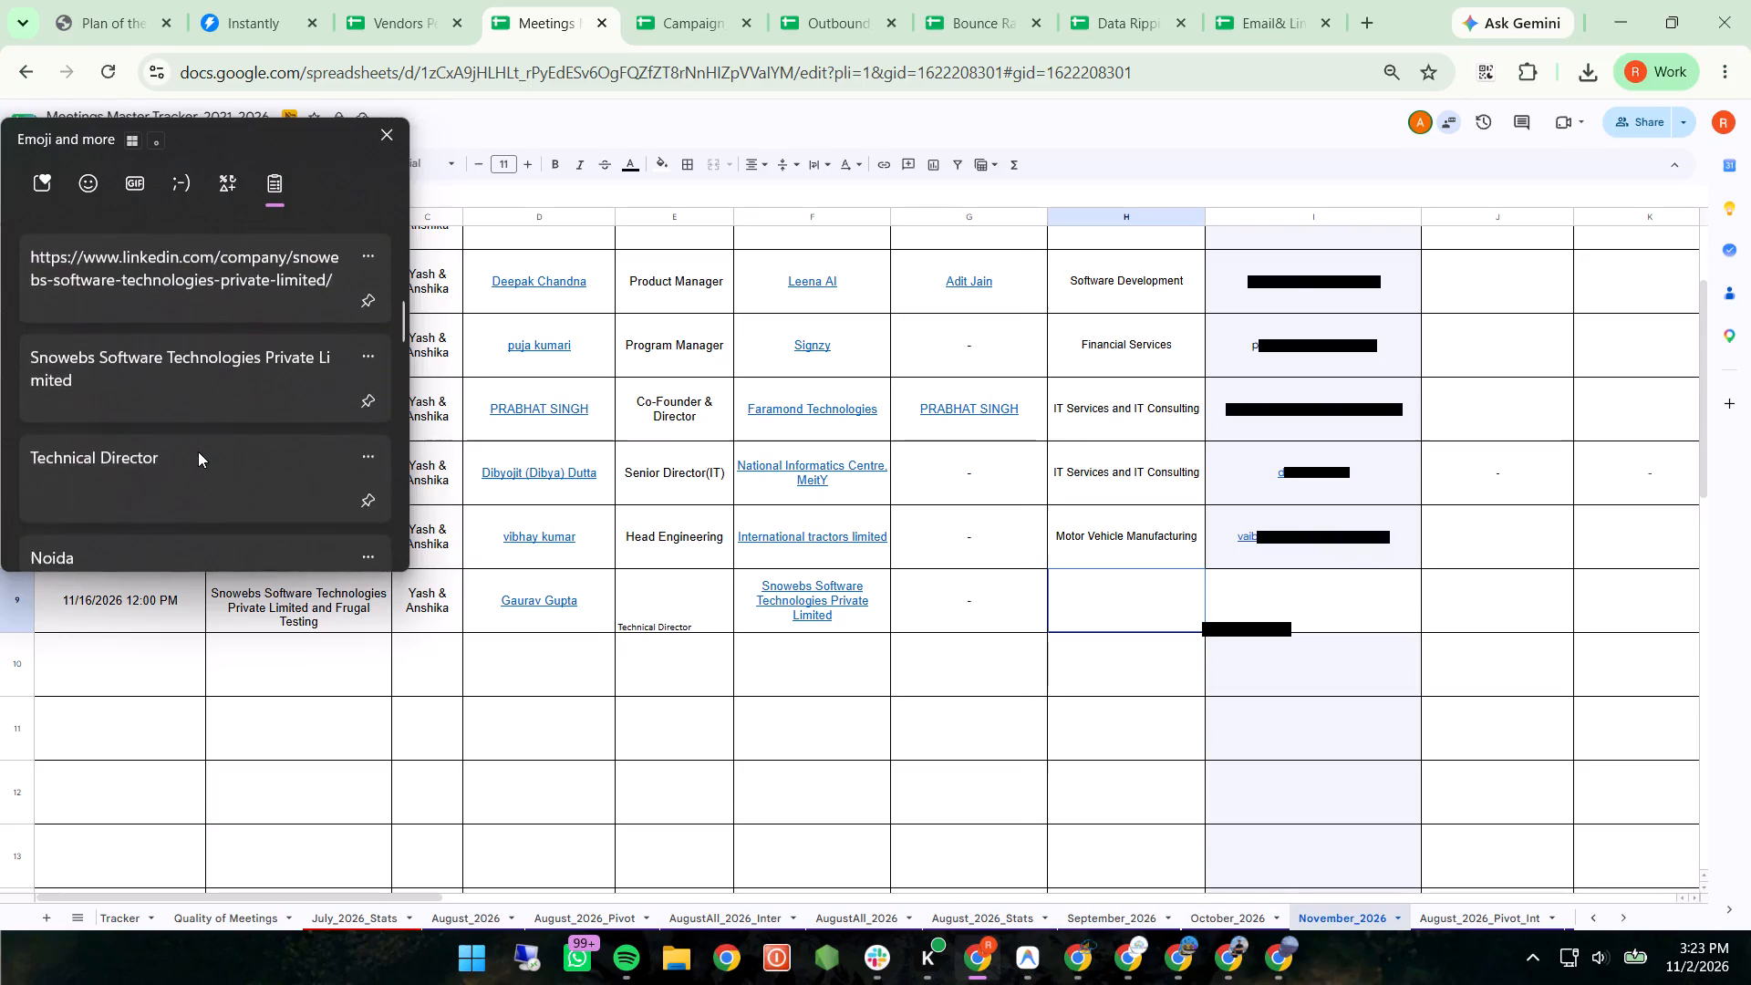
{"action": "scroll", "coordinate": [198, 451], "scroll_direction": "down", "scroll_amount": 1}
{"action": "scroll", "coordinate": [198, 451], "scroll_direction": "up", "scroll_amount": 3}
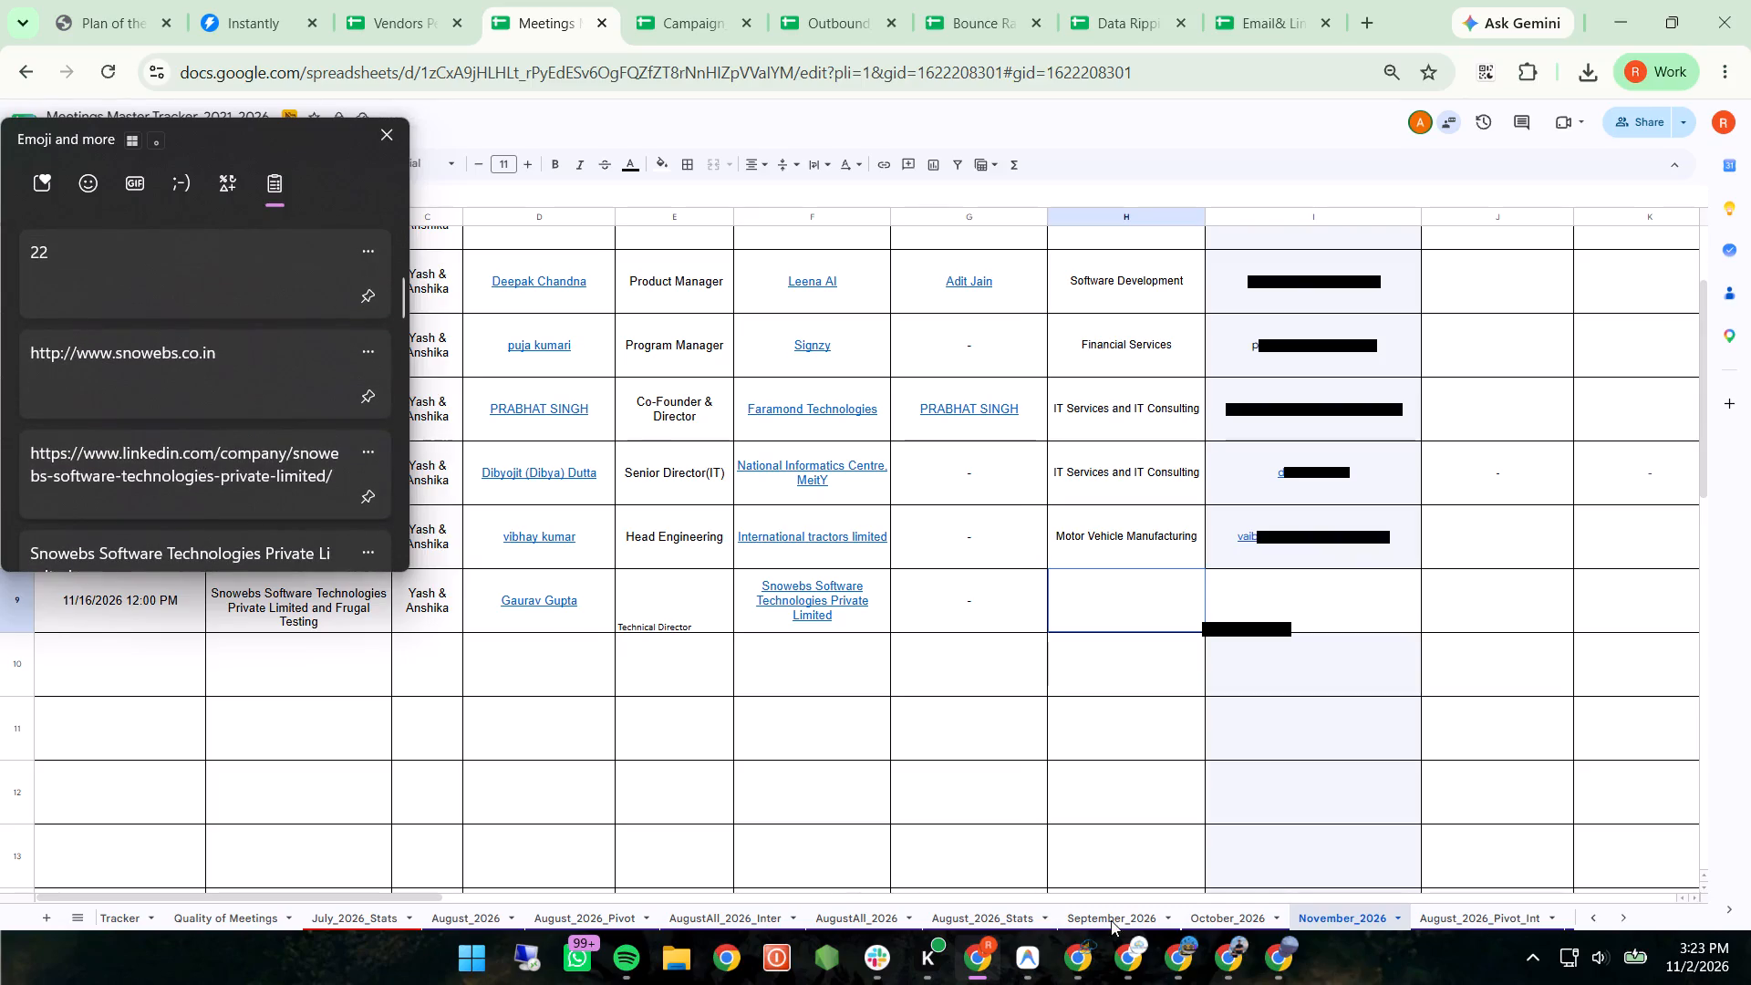
Copy the industry "IT Services and IT Consulting" from the Snowebs LinkedIn company page into cell H9 of the Meetings Master Tracker.
{"action": "left_click", "coordinate": [1219, 950]}
{"action": "left_click", "coordinate": [1219, 950]}
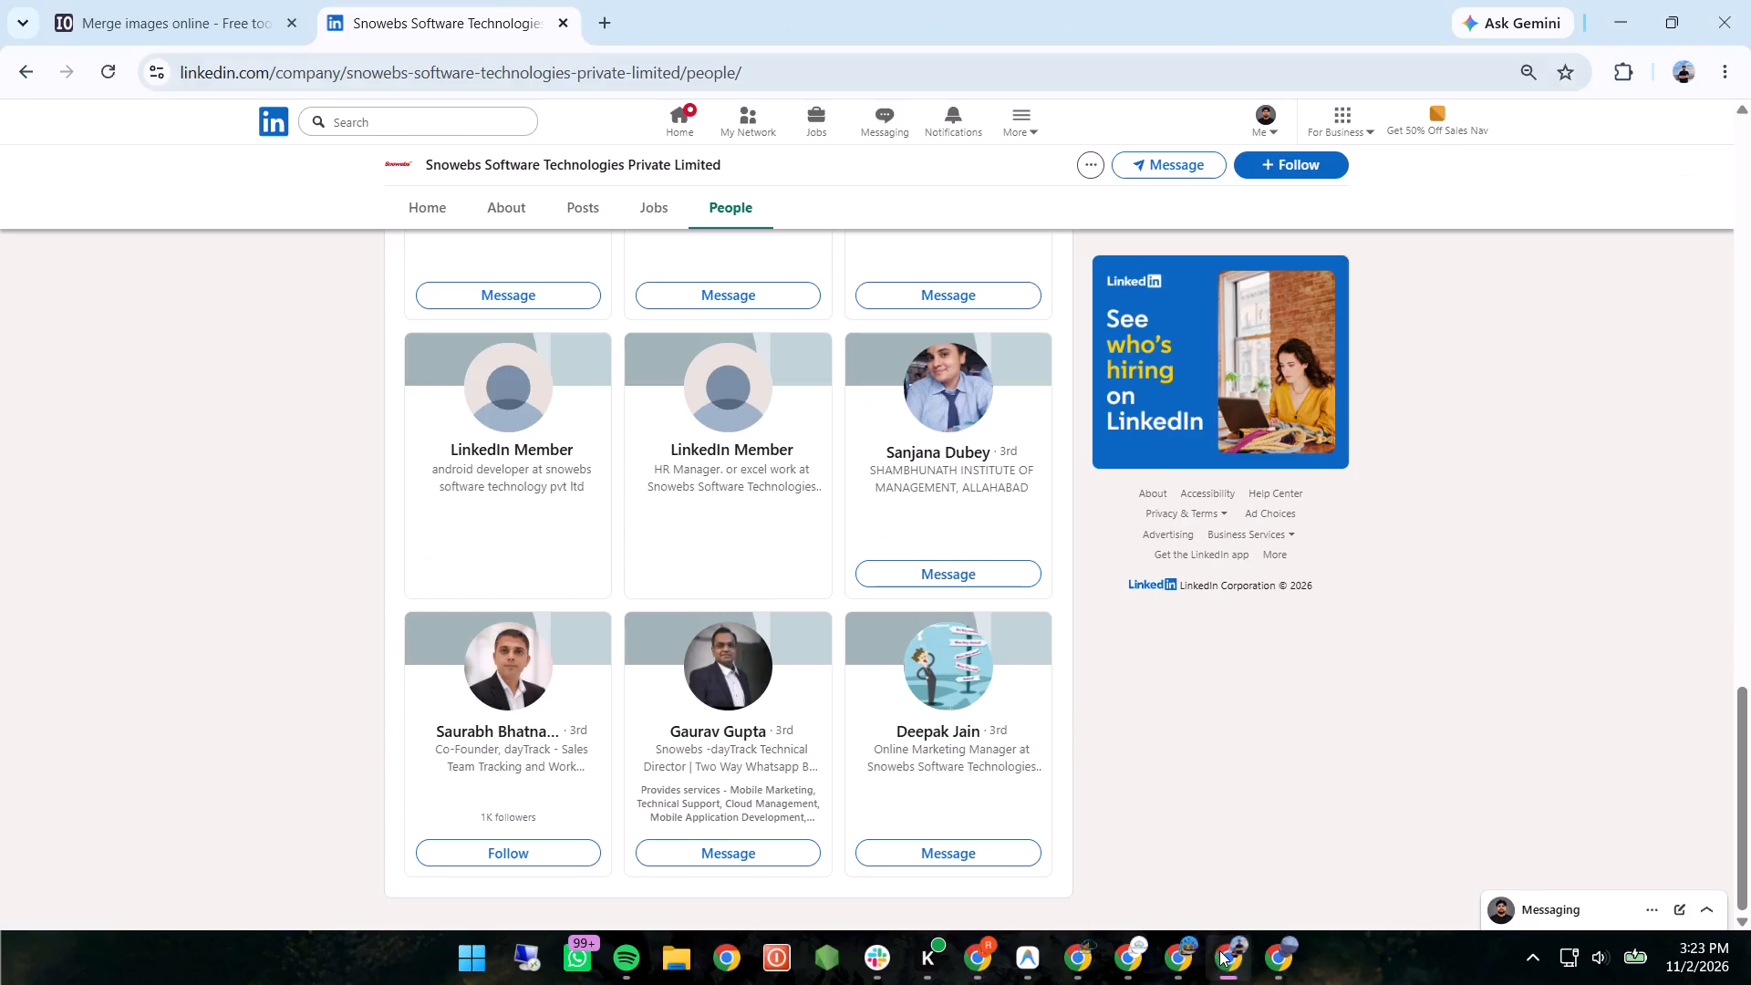
{"action": "scroll", "coordinate": [622, 538], "scroll_direction": "up", "scroll_amount": 10}
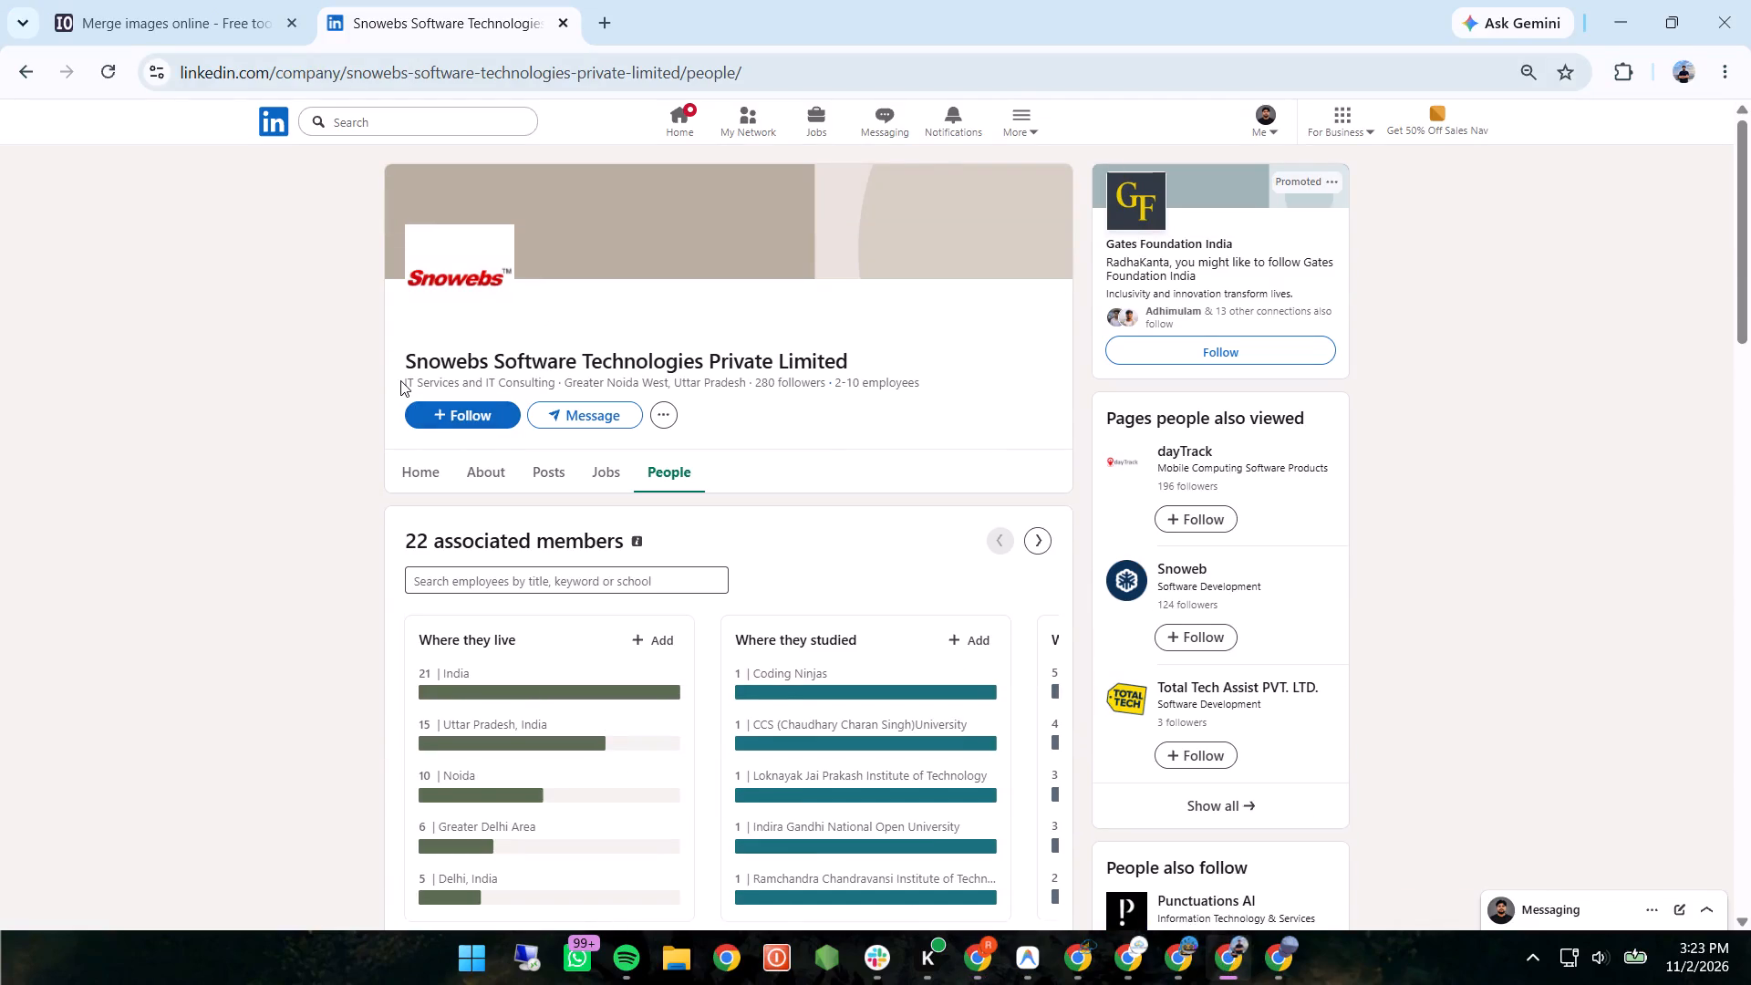
{"action": "left_click_drag", "start_coordinate": [400, 380], "coordinate": [558, 389]}
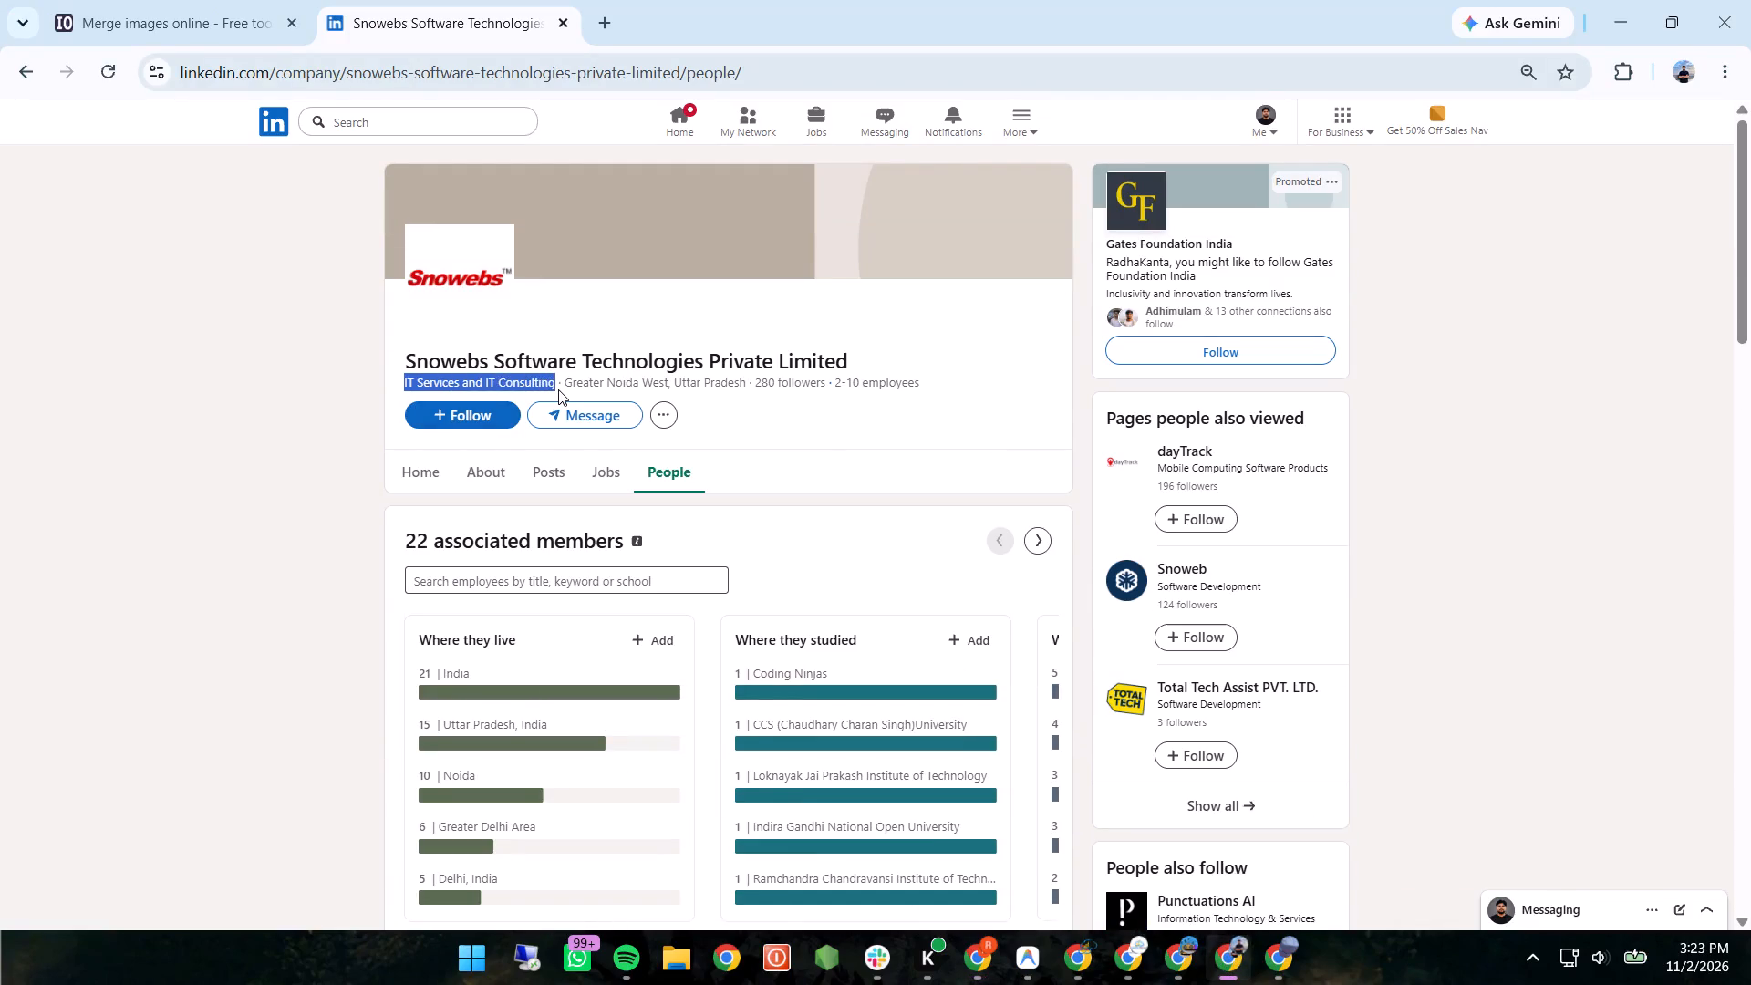
{"action": "key", "text": "ctrl+c"}
{"action": "key", "text": "ctrl+c"}
{"action": "left_click", "coordinate": [980, 952]}
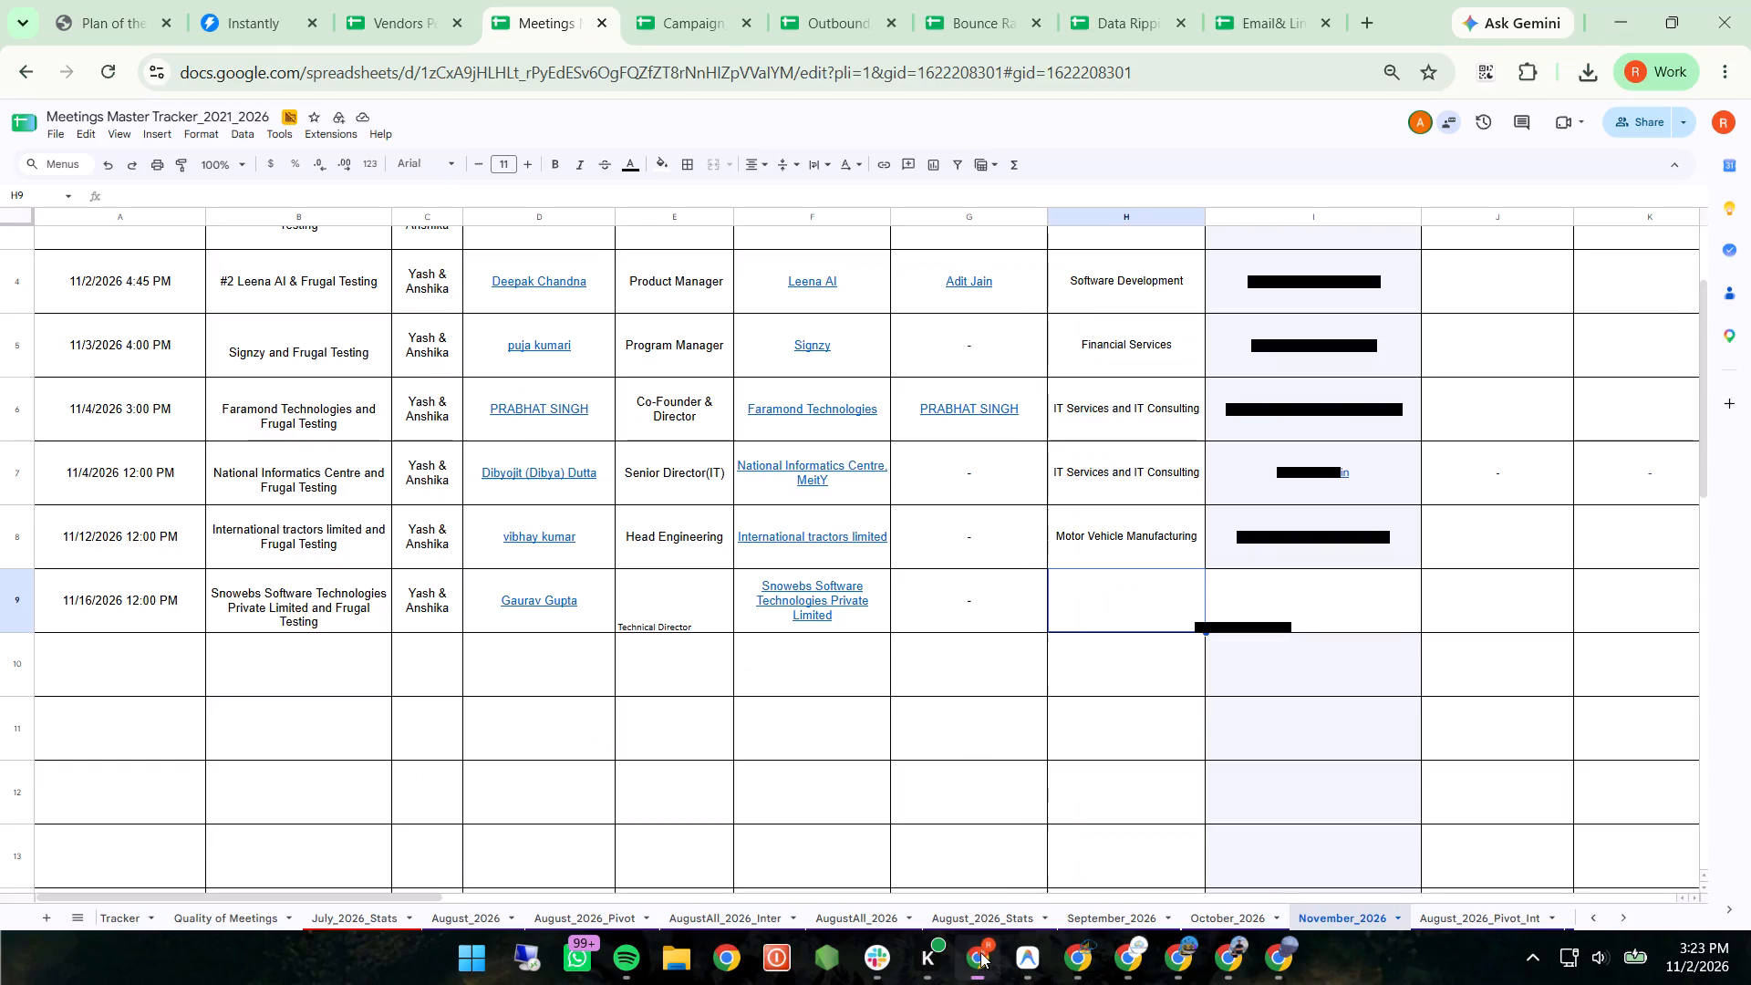
{"action": "left_click", "coordinate": [1116, 610]}
{"action": "key", "text": "ctrl+v"}
Copy the phone and mobile number dashes from J7:K7 into rows 8 and 9 of the same columns.
{"action": "scroll", "coordinate": [1116, 610], "scroll_direction": "left", "scroll_amount": 3}
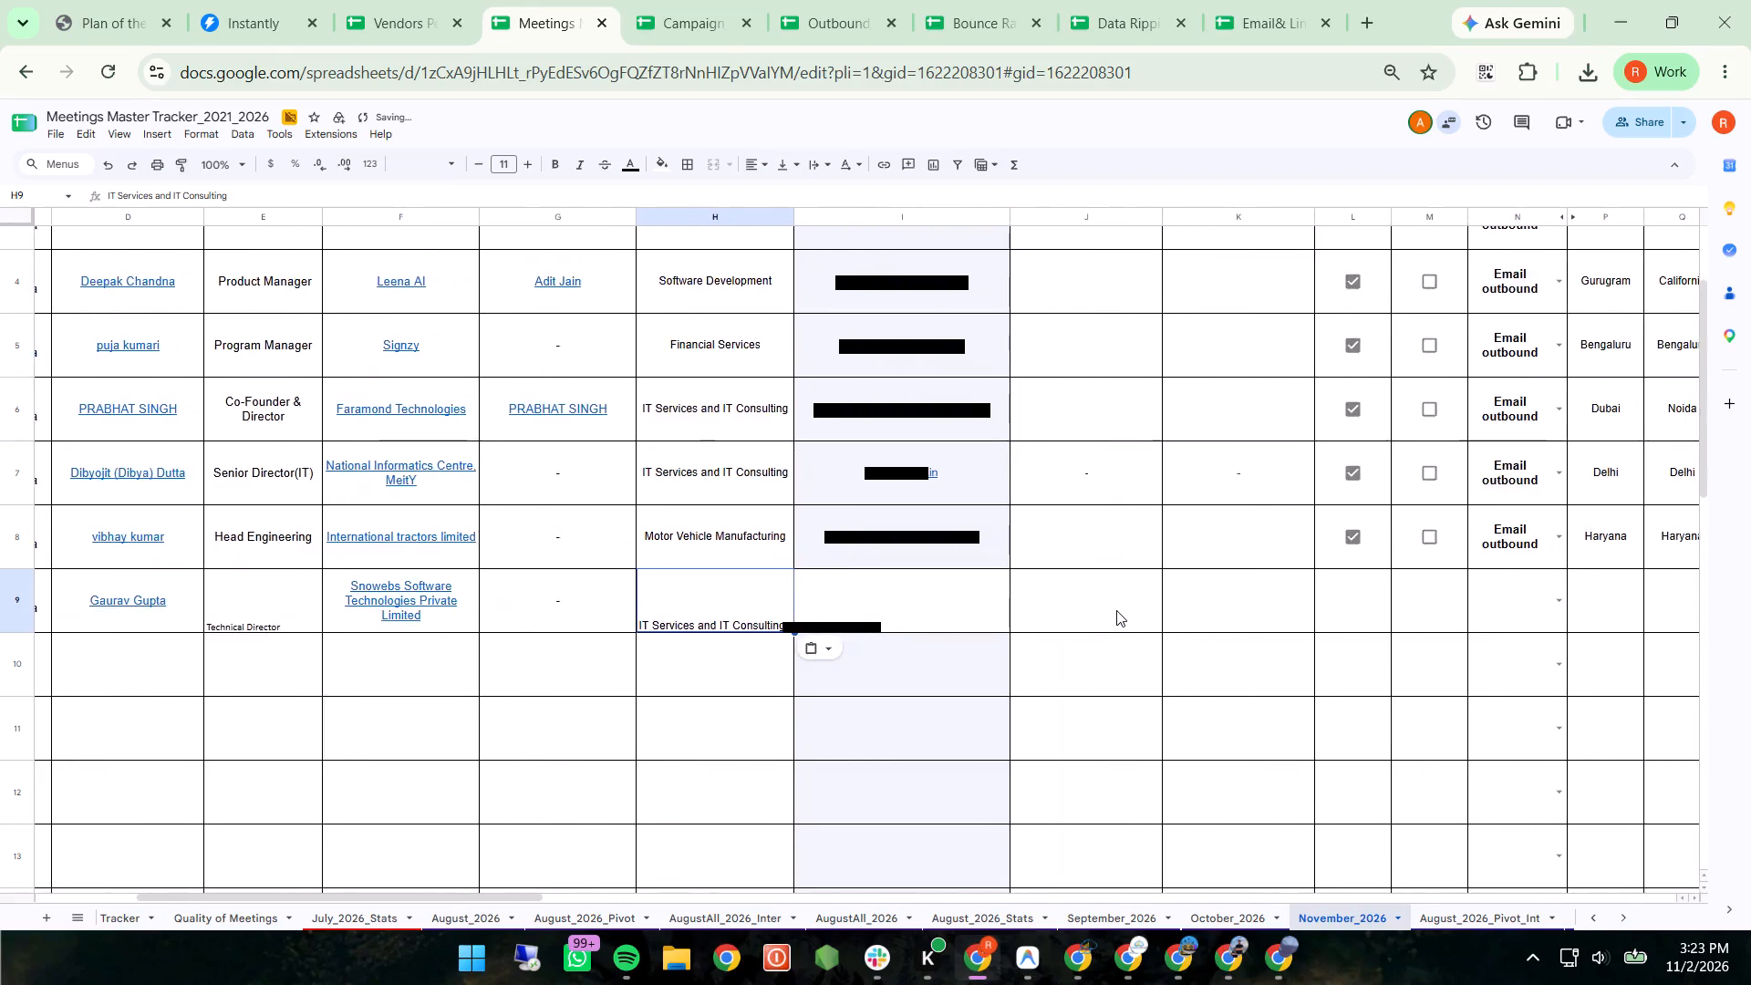
{"action": "scroll", "coordinate": [1116, 610], "scroll_direction": "left", "scroll_amount": 2}
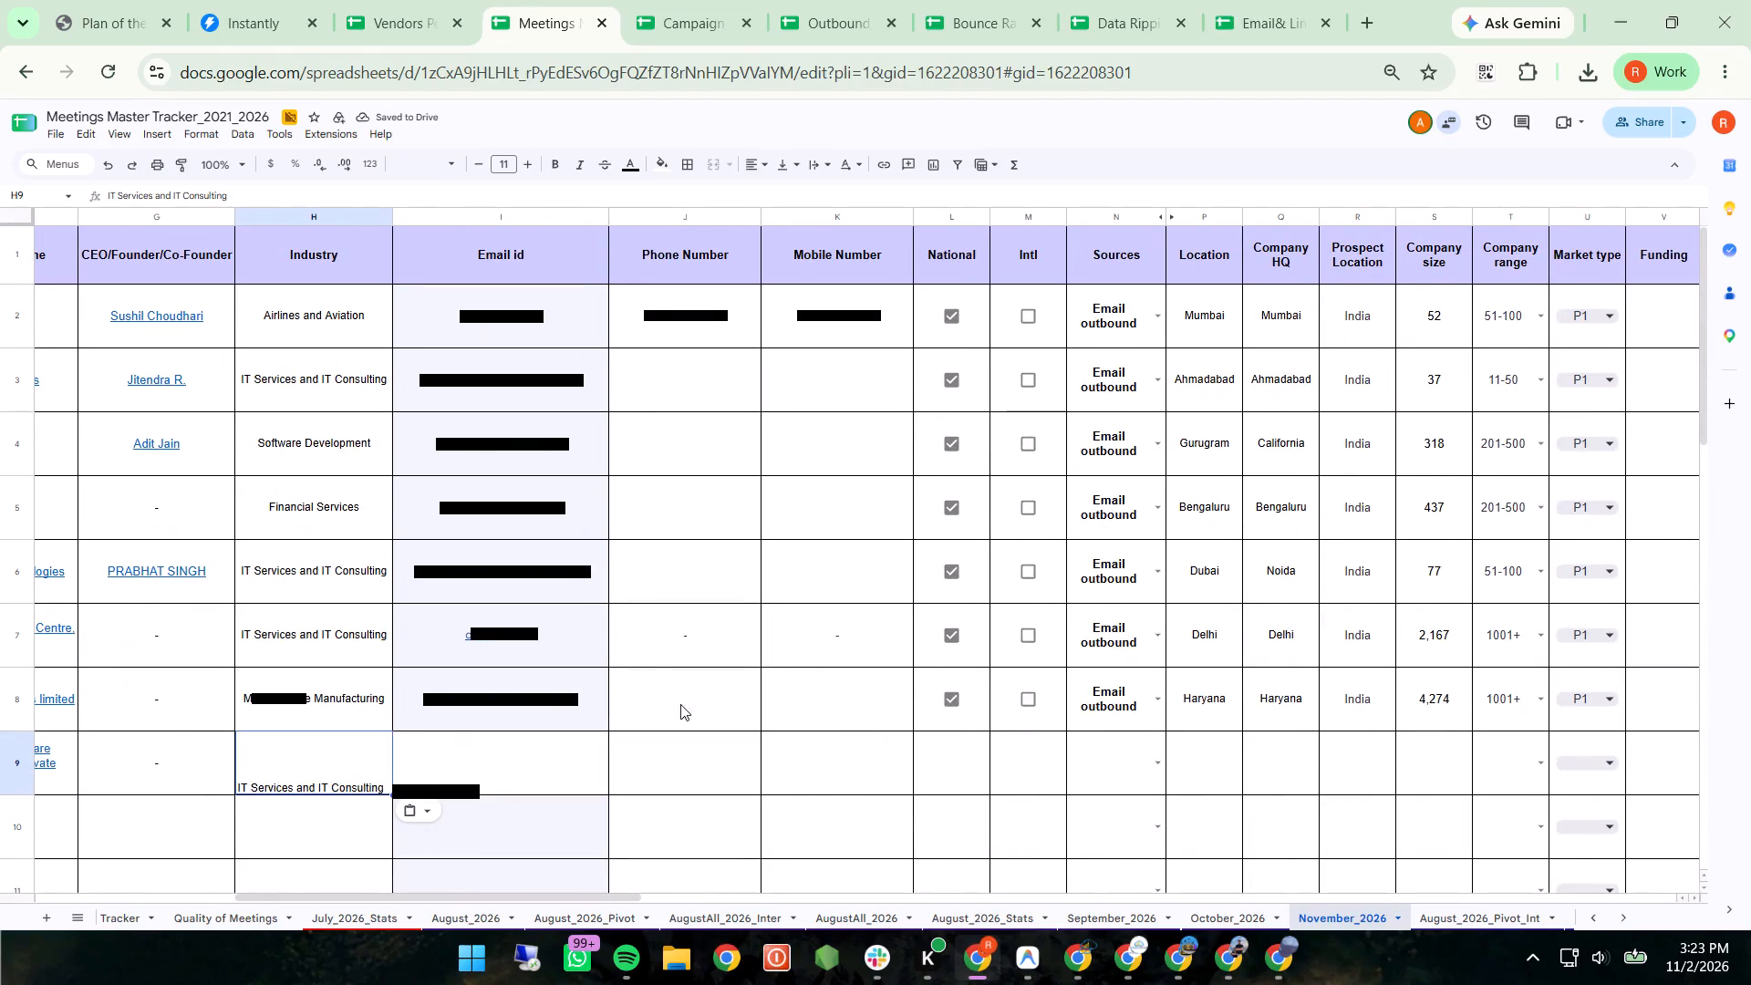
{"action": "left_click", "coordinate": [649, 629]}
{"action": "key", "text": "shift+Right"}
{"action": "key", "text": "ctrl+c"}
{"action": "key", "text": "Down"}
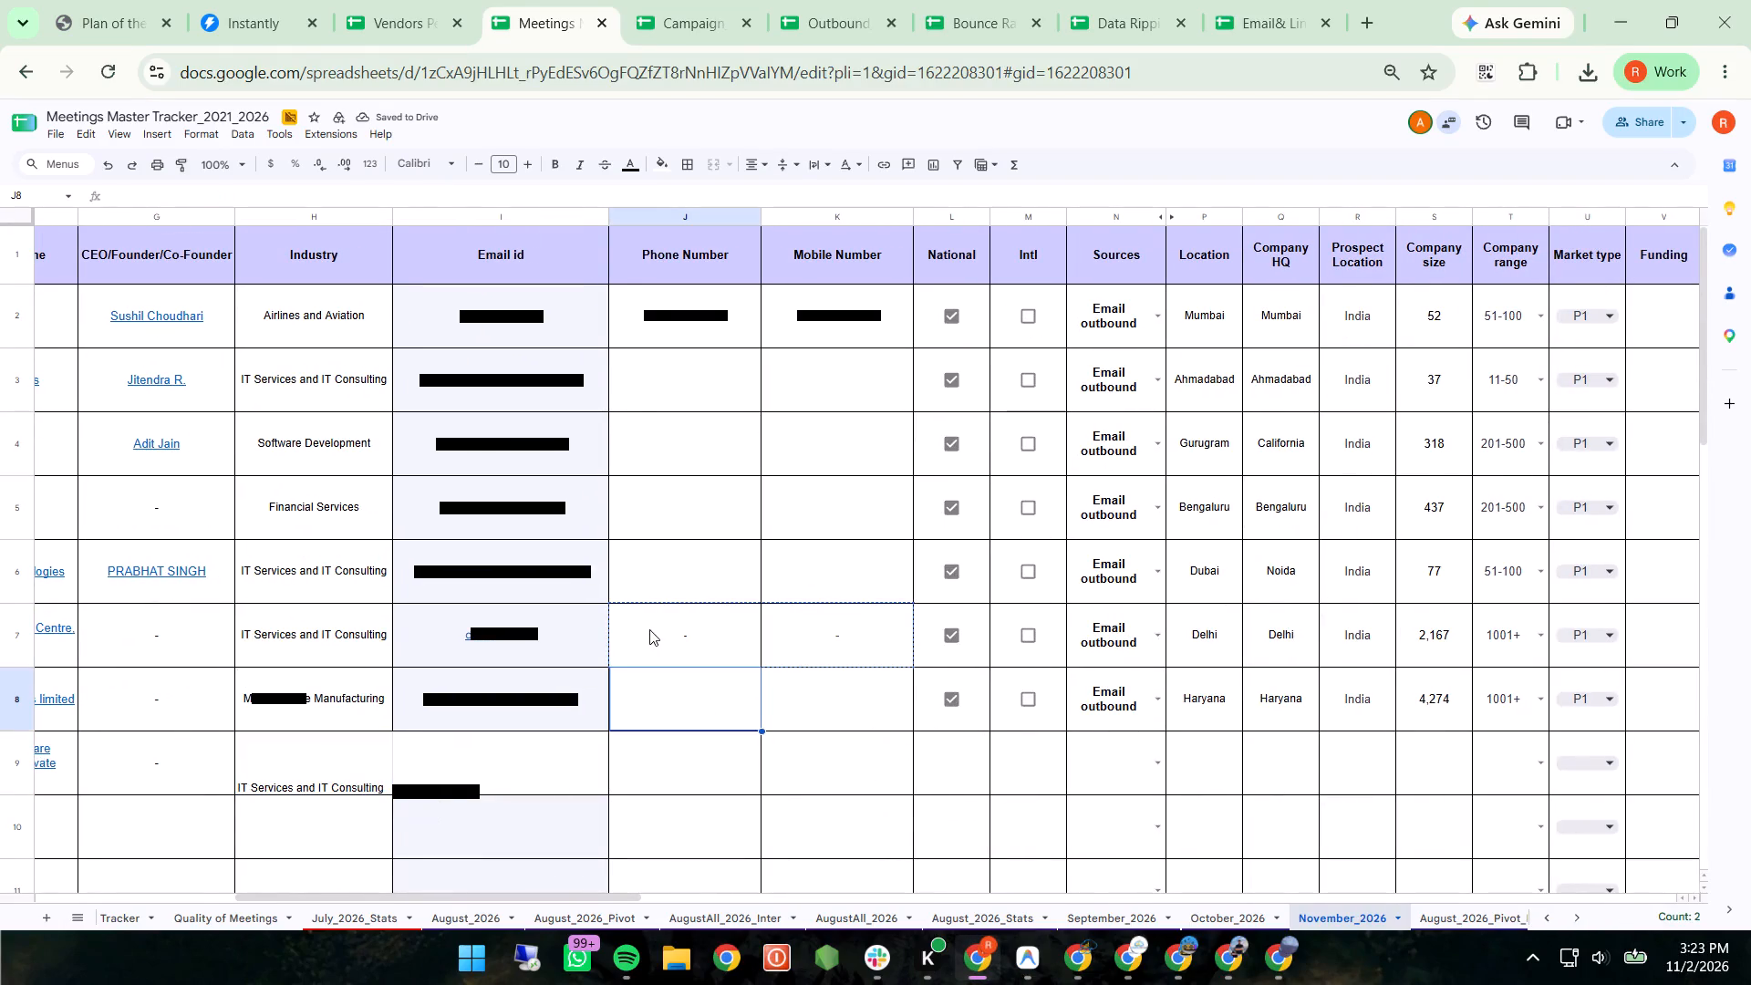
{"action": "key", "text": "shift+Down"}
{"action": "key", "text": "ctrl+v"}
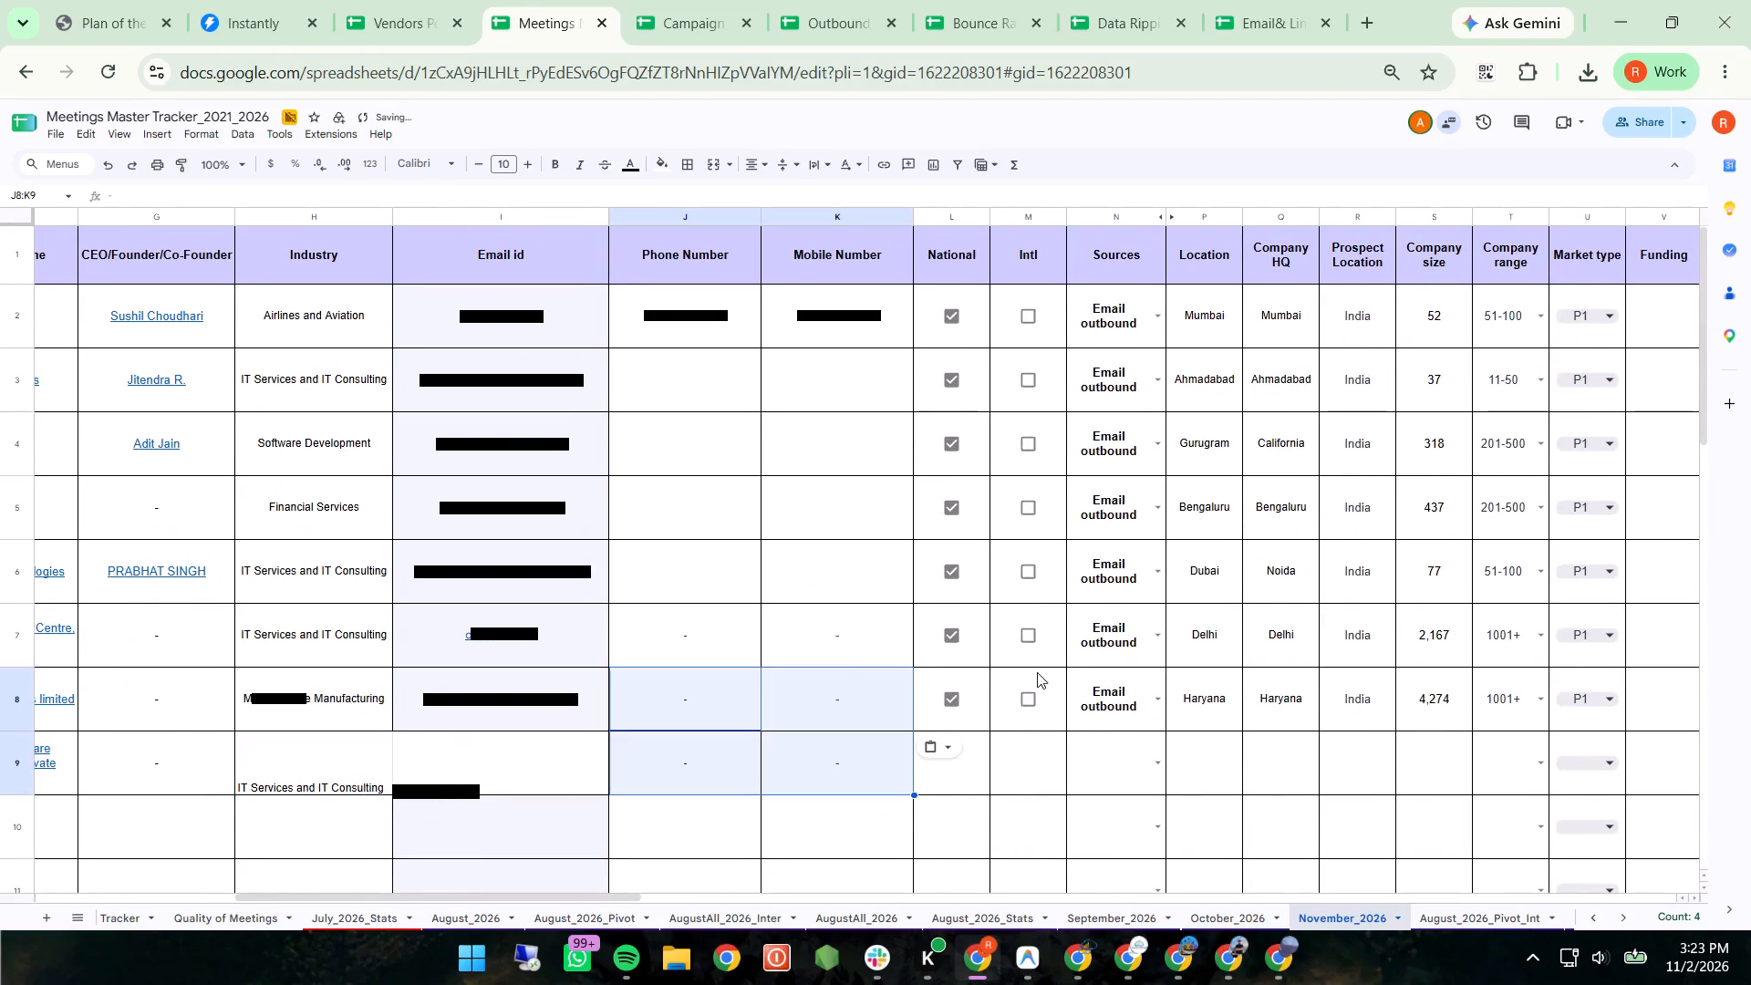
Copy the National, Intl and Sources entries from L8:N8 into L9:N9.
{"action": "left_click", "coordinate": [979, 714]}
{"action": "key", "text": "shift+Right"}
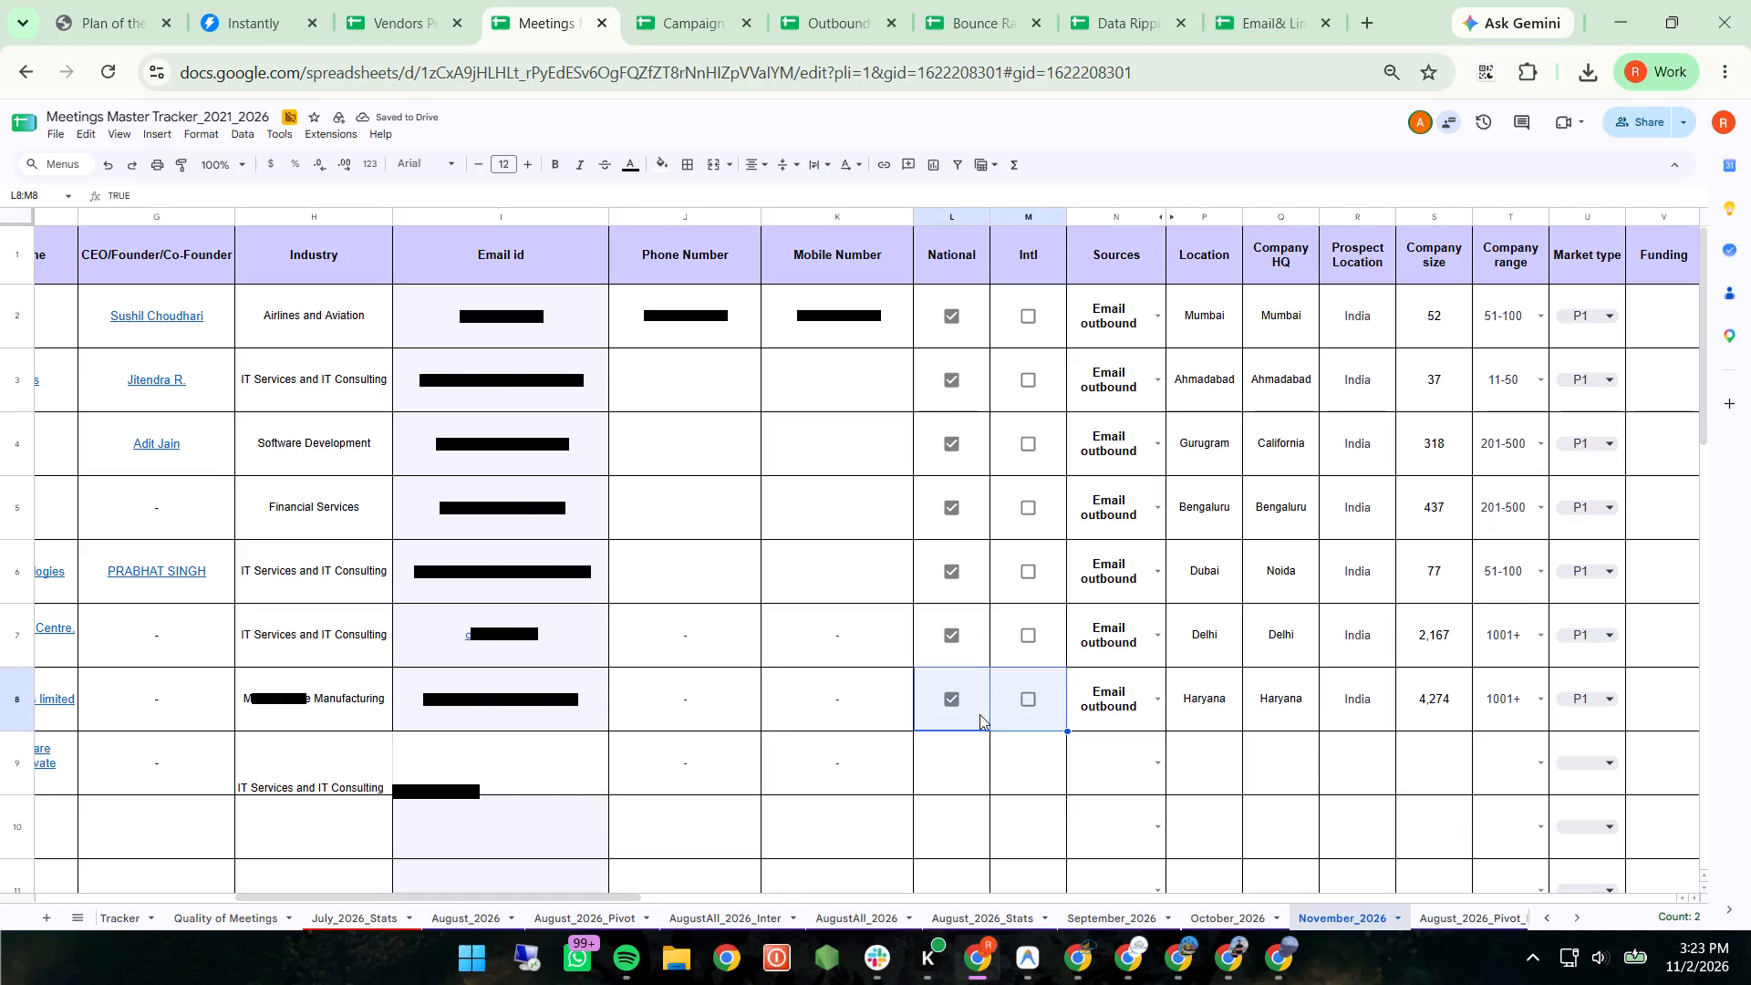
{"action": "key", "text": "shift+Right"}
{"action": "key", "text": "ctrl+c"}
{"action": "key", "text": "Down"}
{"action": "key", "text": "ctrl+v"}
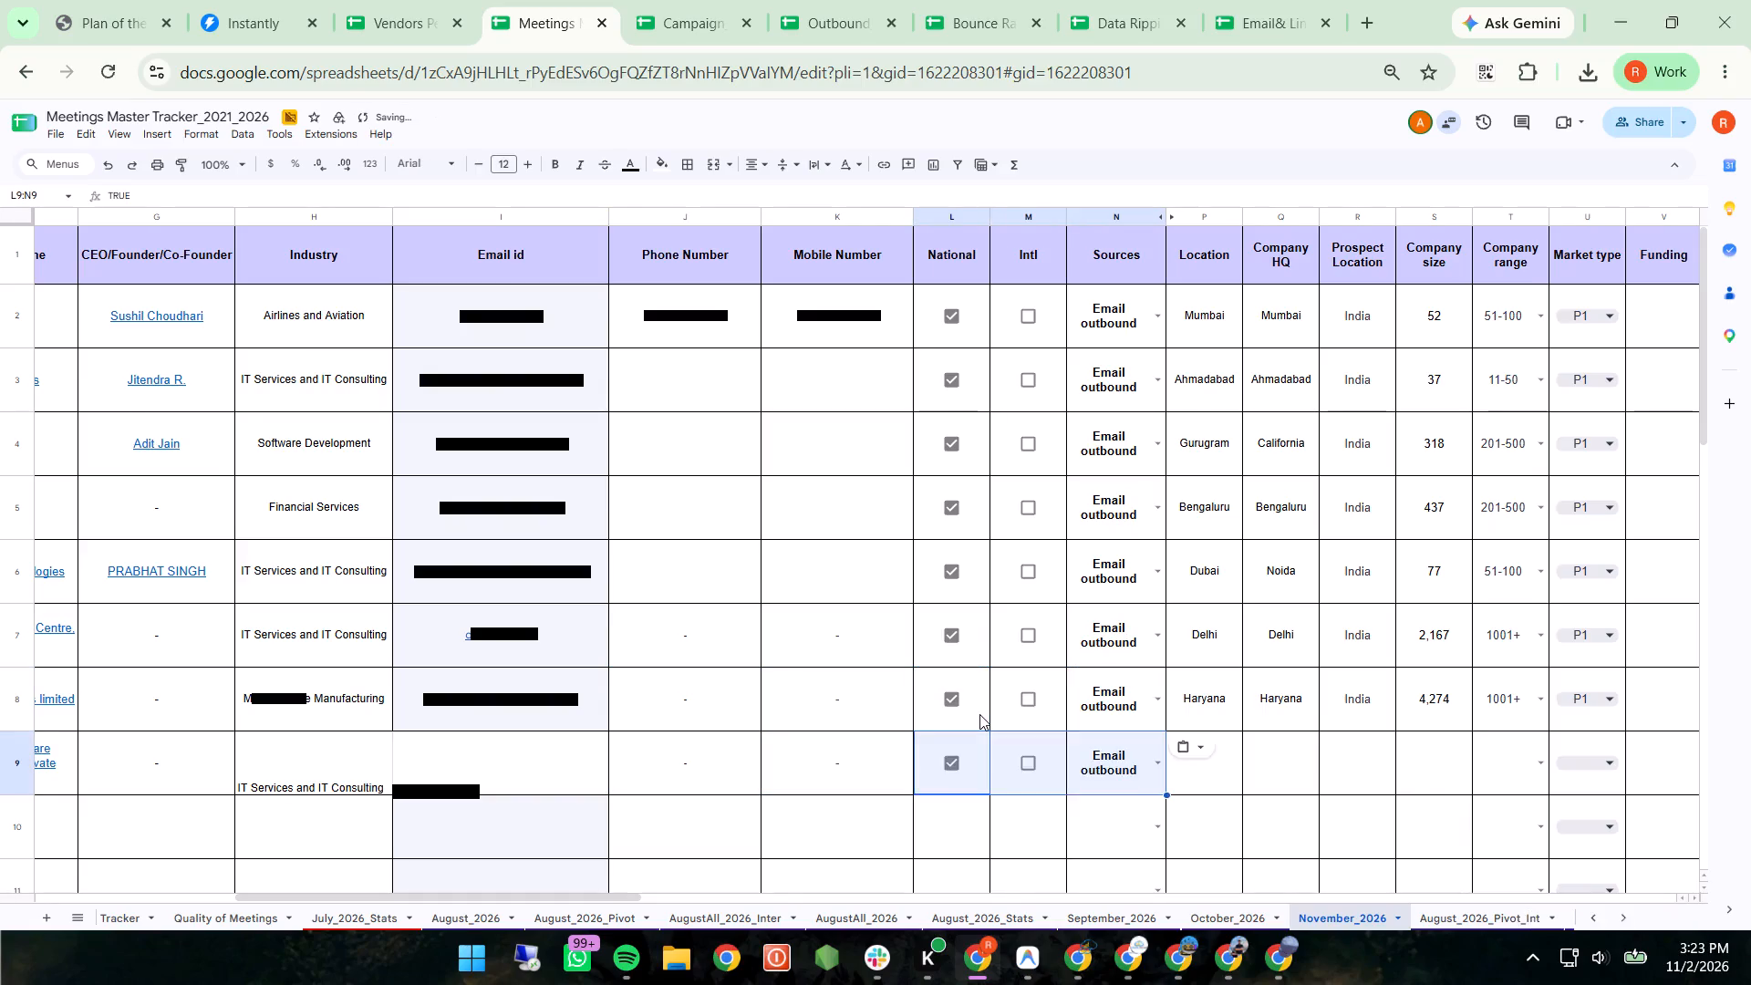
Enter "Noida" from the clipboard history as the Location in P9 and the Company HQ in Q9.
{"action": "scroll", "coordinate": [979, 714], "scroll_direction": "left", "scroll_amount": 2}
{"action": "left_click", "coordinate": [1007, 715]}
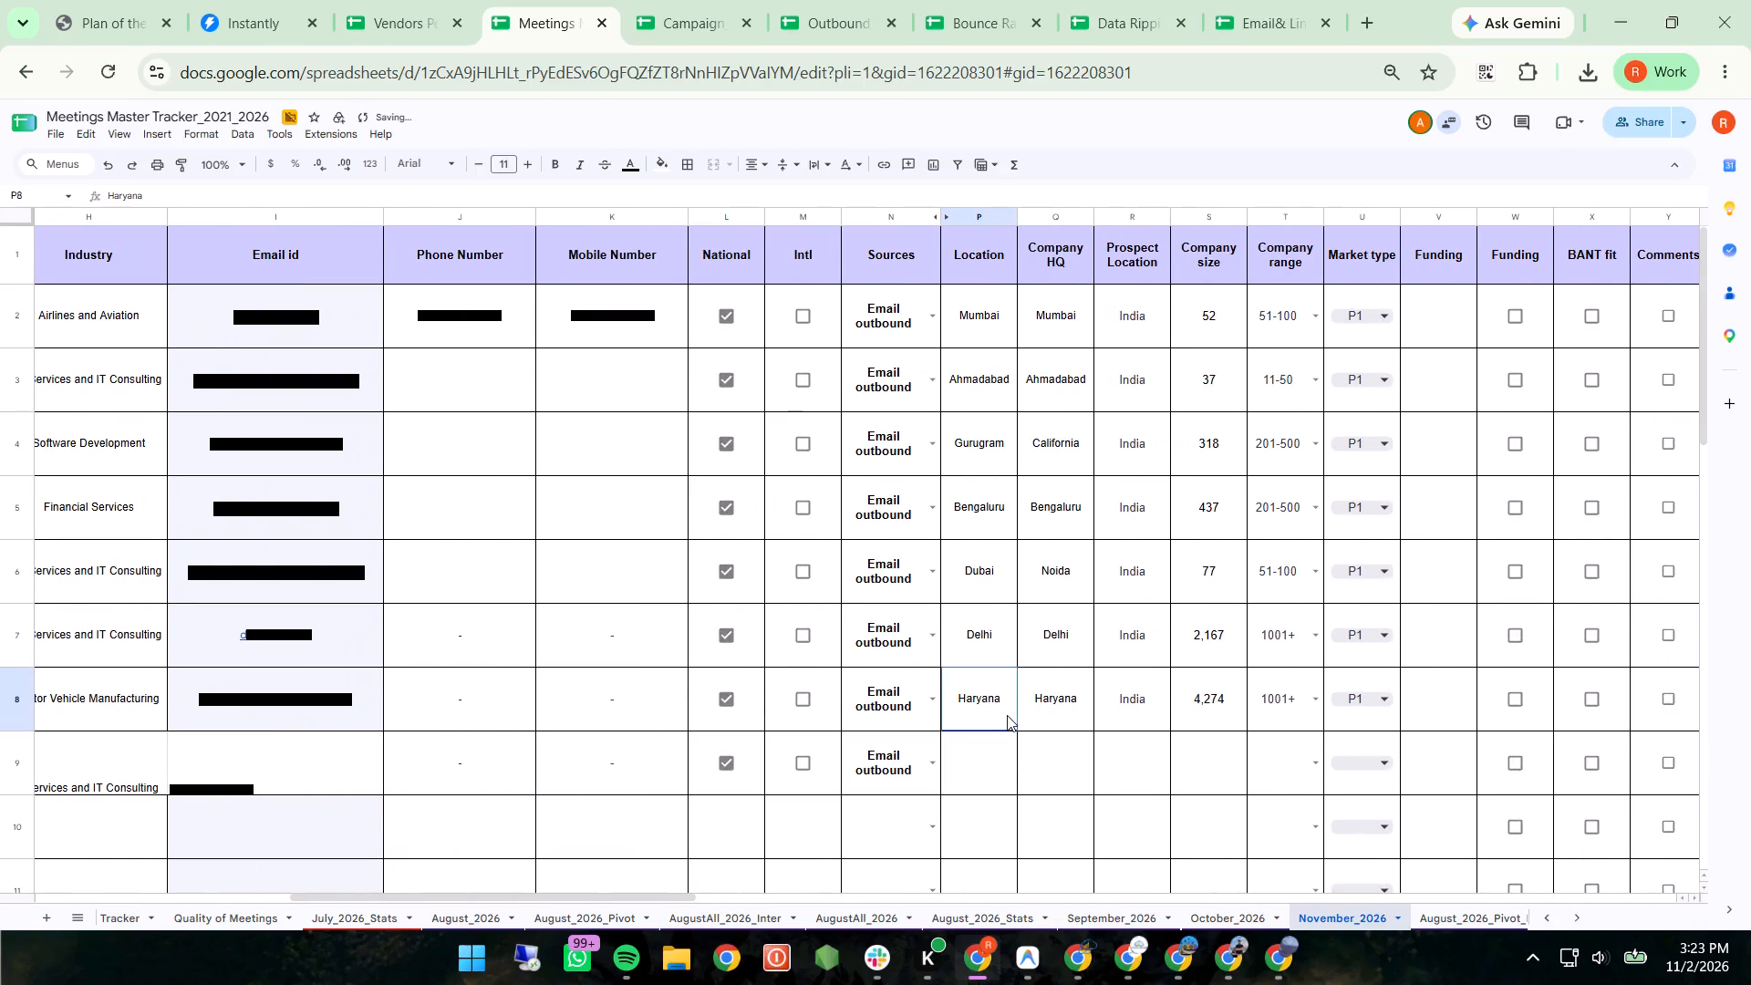
{"action": "left_click", "coordinate": [984, 783]}
{"action": "key", "text": "super+v"}
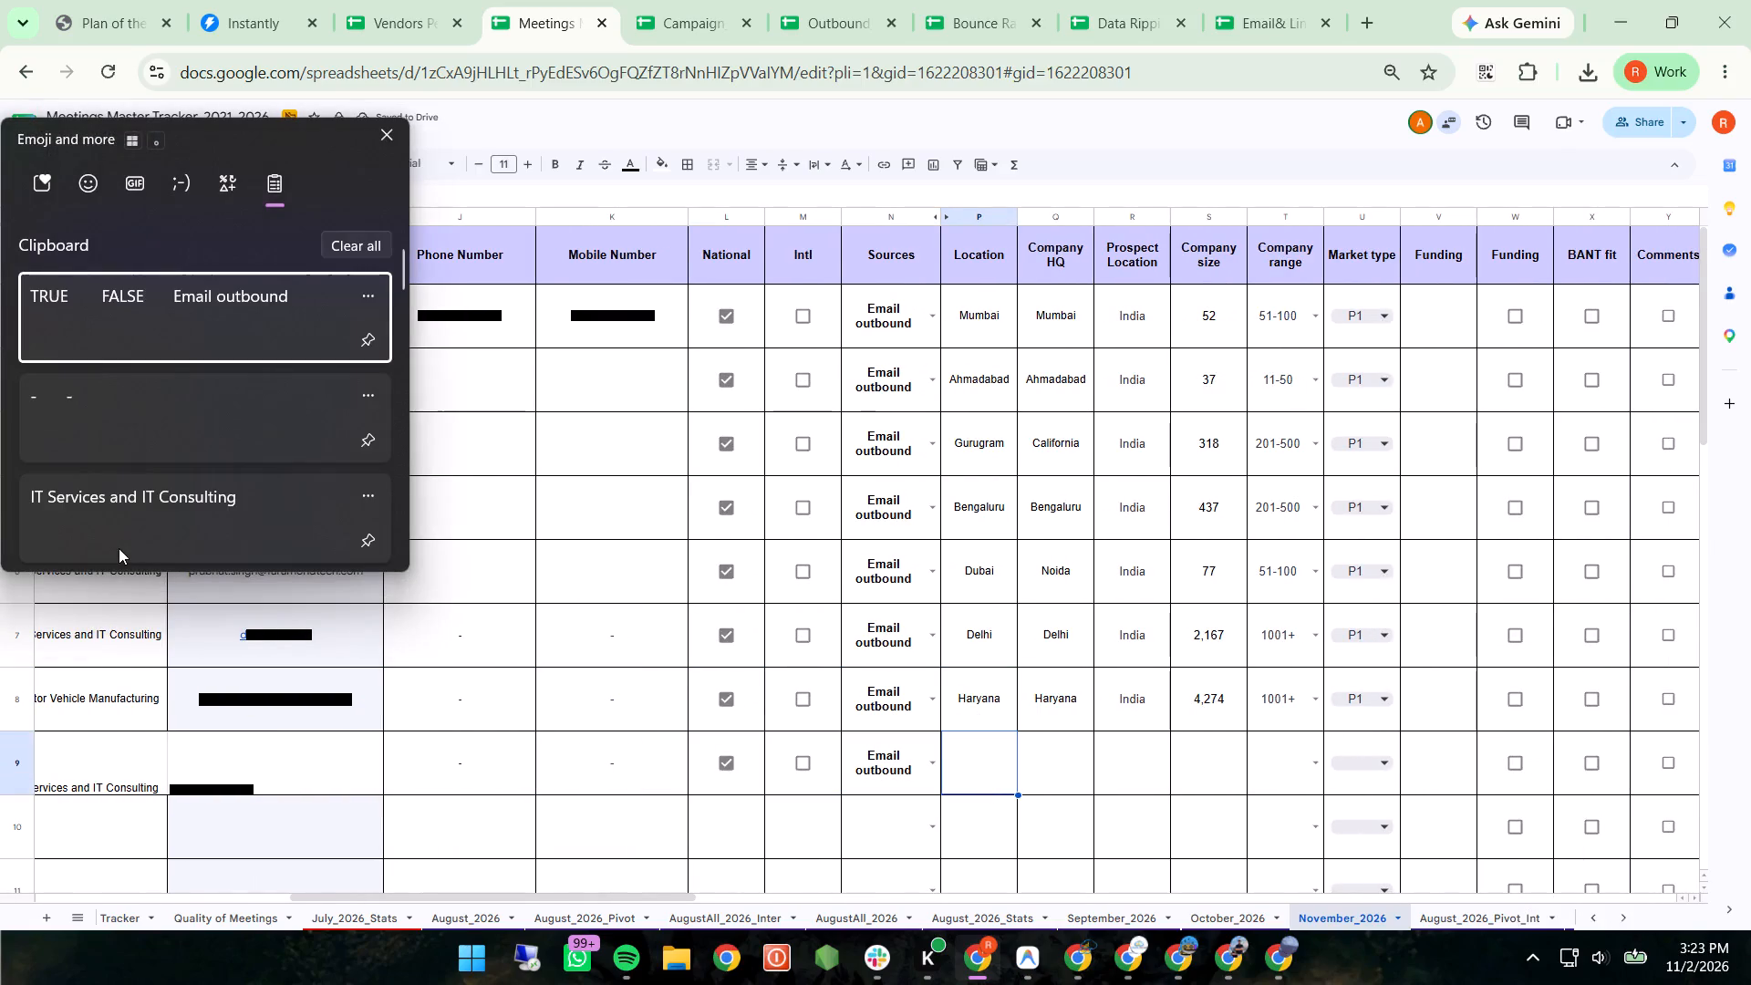
{"action": "scroll", "coordinate": [127, 383], "scroll_direction": "down", "scroll_amount": 2}
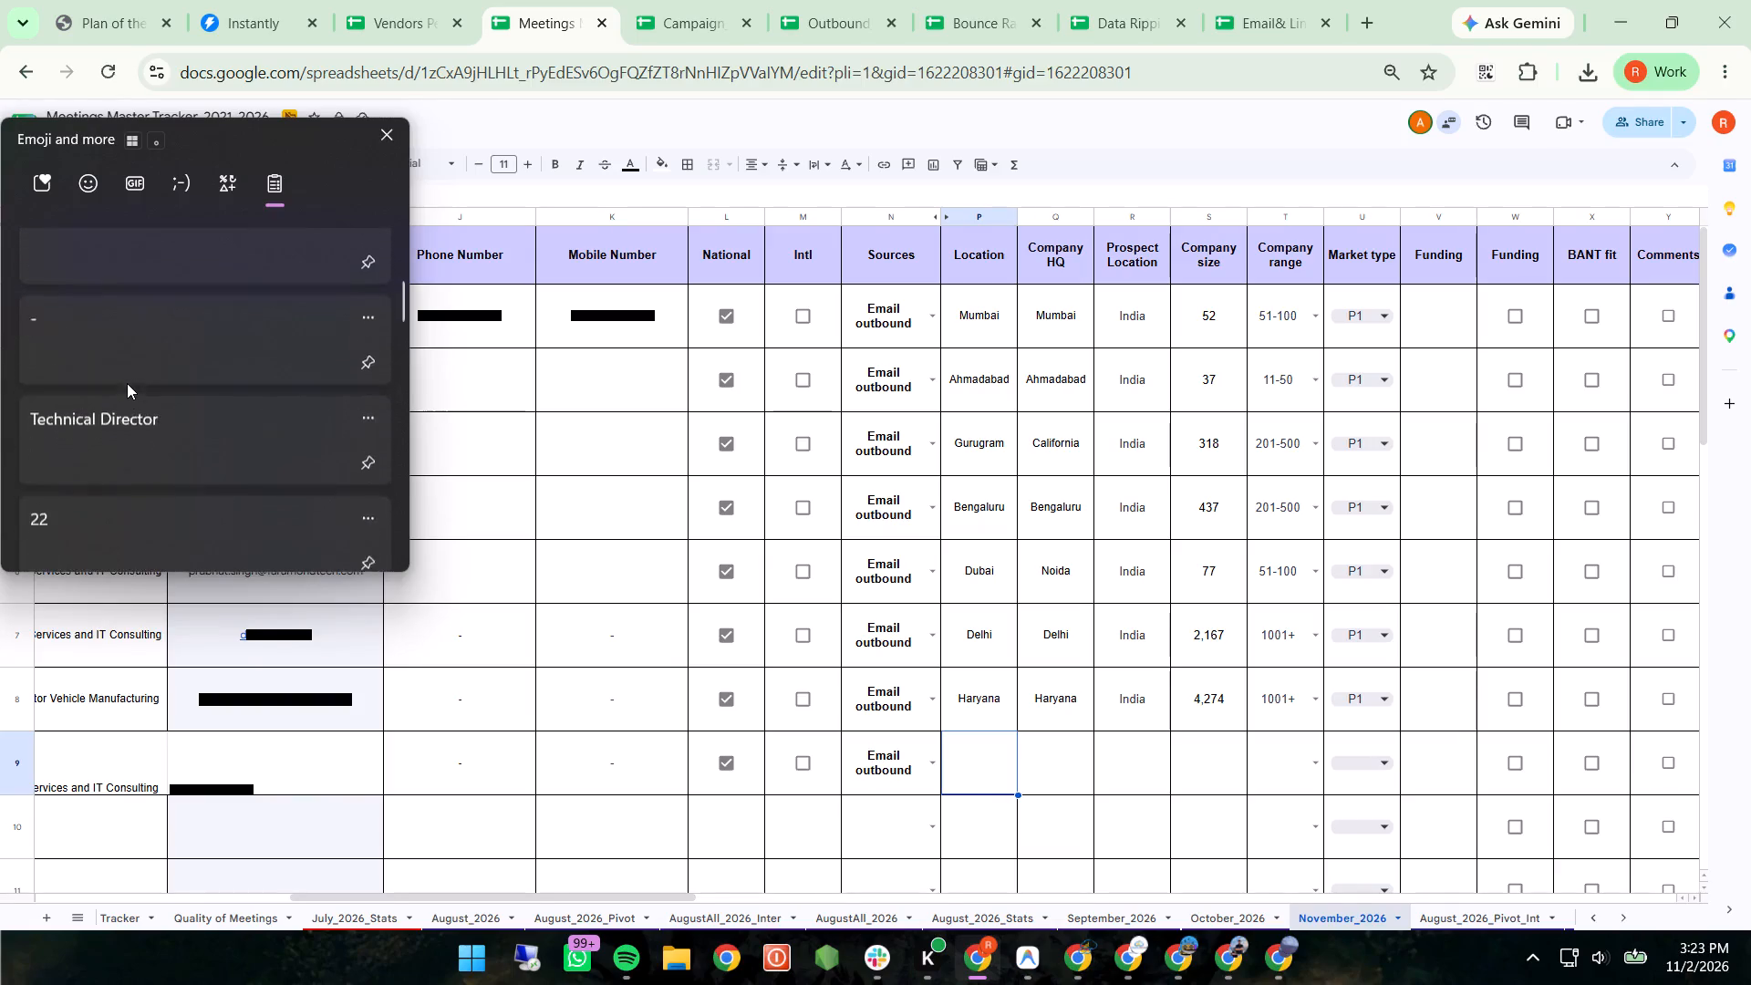
{"action": "scroll", "coordinate": [127, 383], "scroll_direction": "down", "scroll_amount": 4}
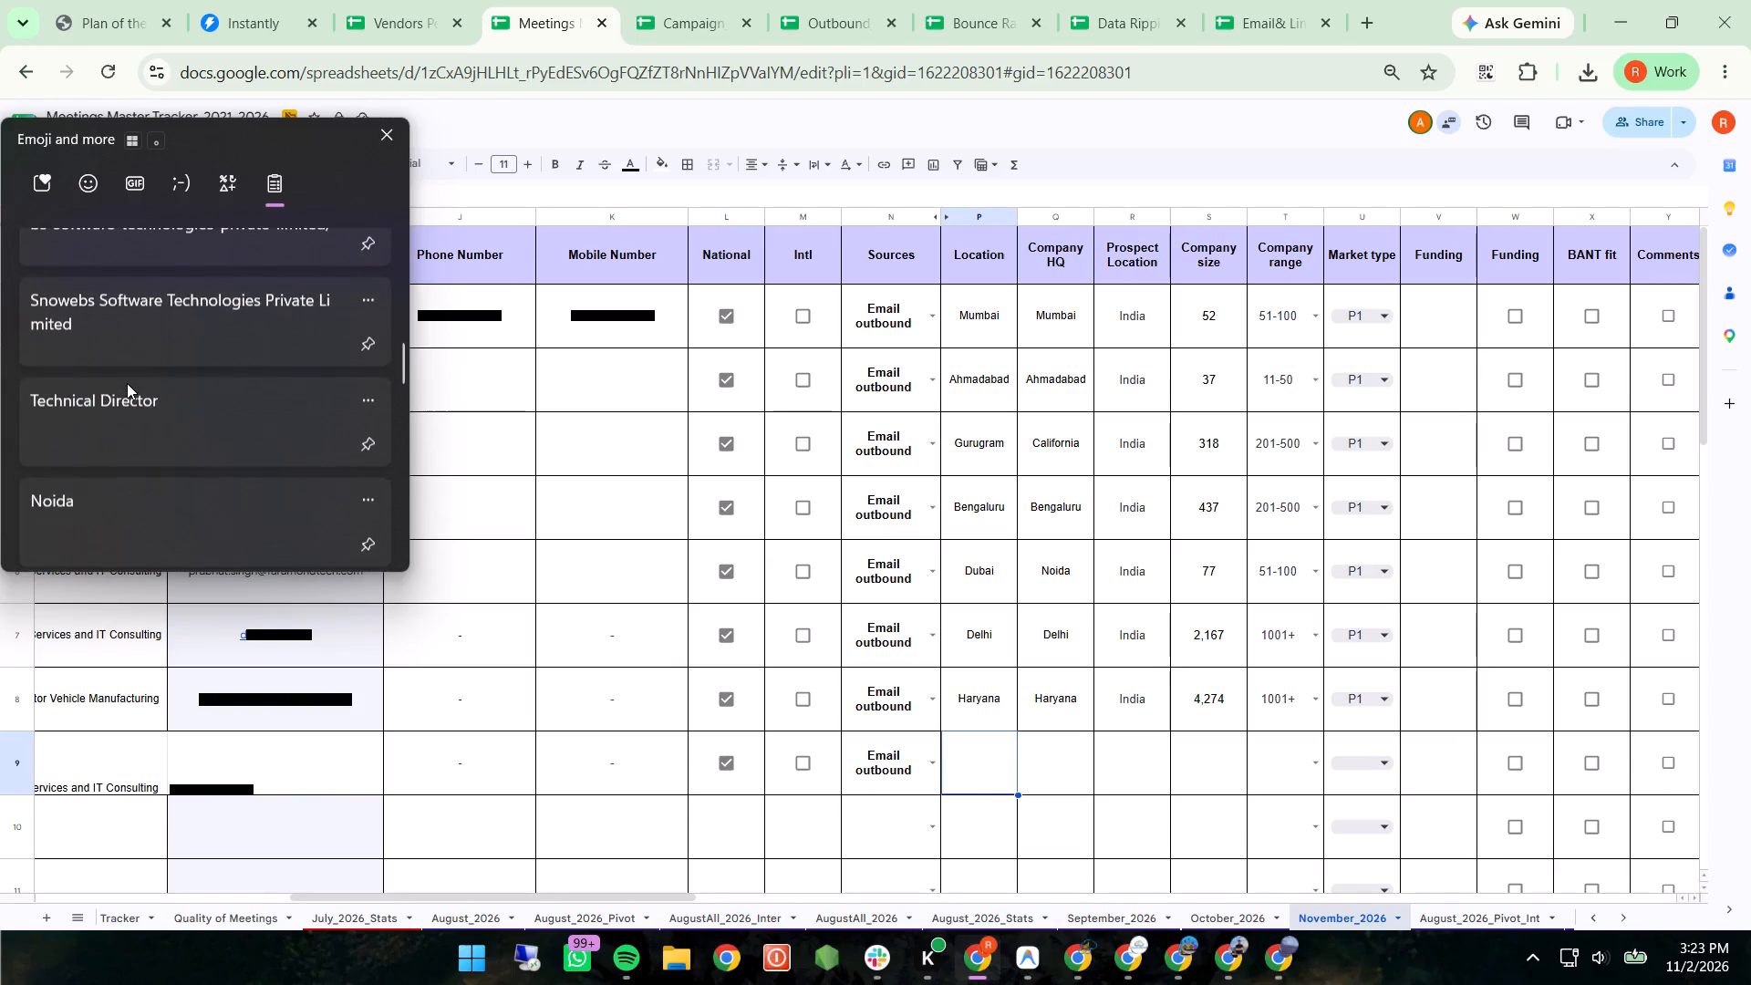
{"action": "scroll", "coordinate": [127, 383], "scroll_direction": "down", "scroll_amount": 3}
{"action": "left_click", "coordinate": [127, 383]}
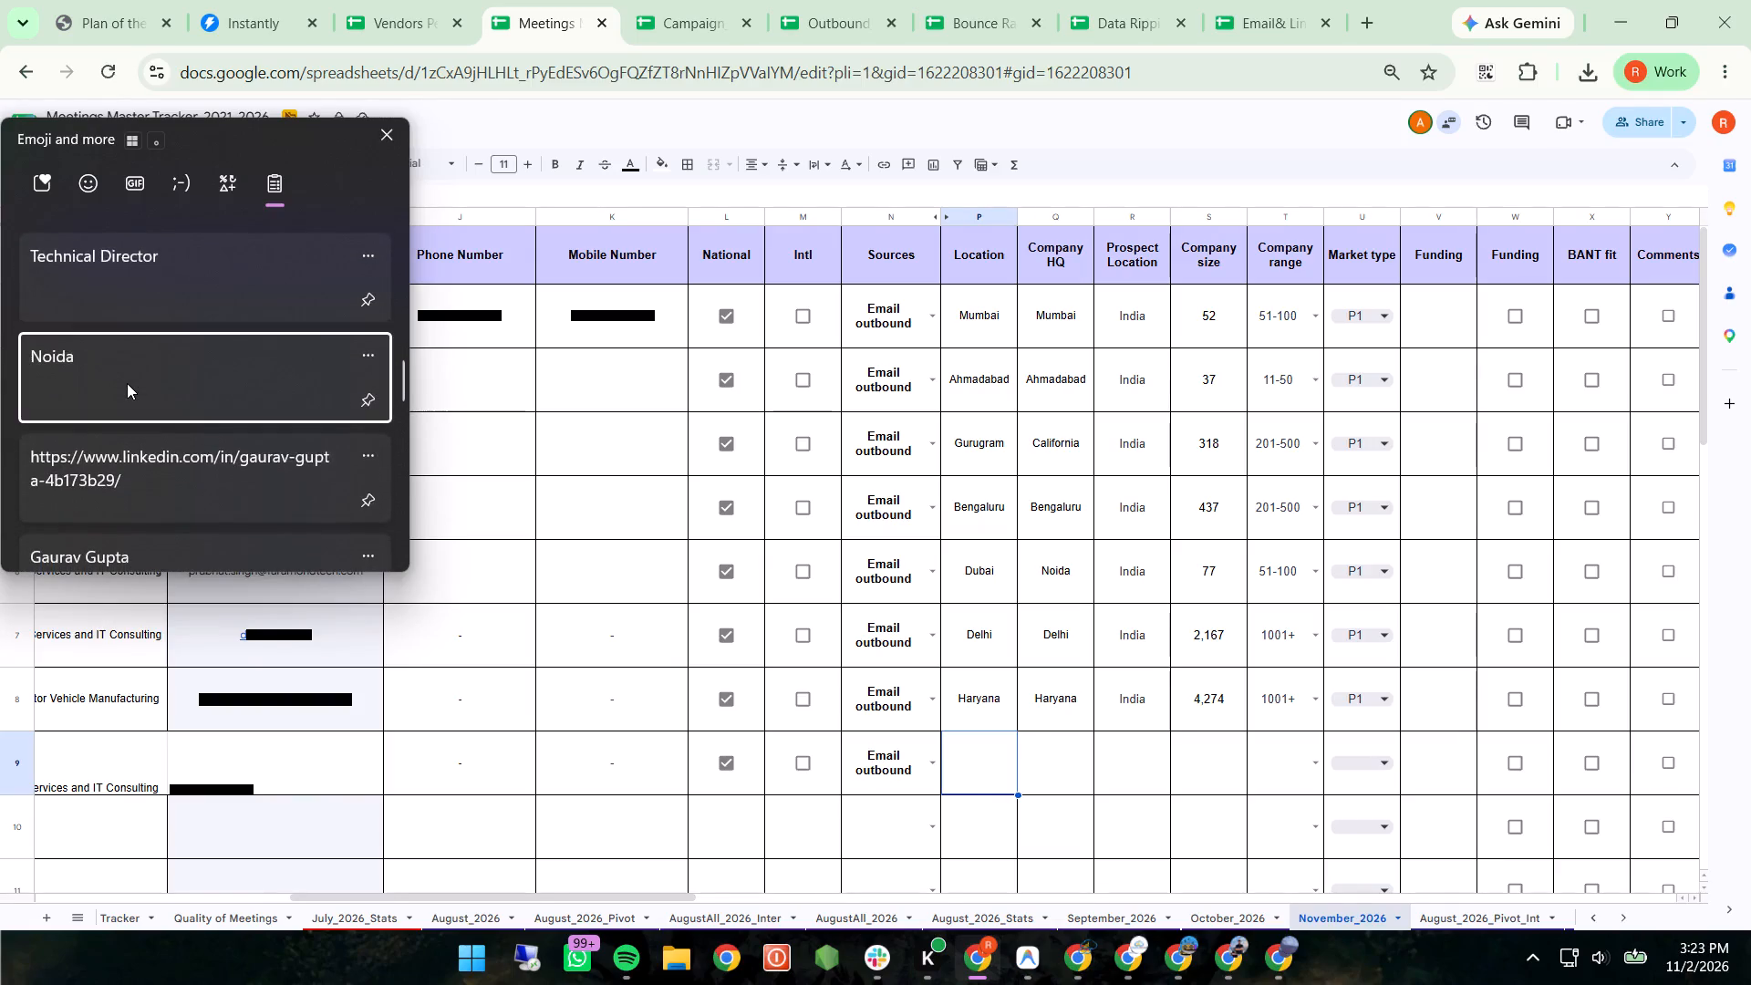
{"action": "key", "text": "ctrl+v"}
{"action": "key", "text": "ctrl+c"}
{"action": "key", "text": "Right"}
{"action": "key", "text": "ctrl+v"}
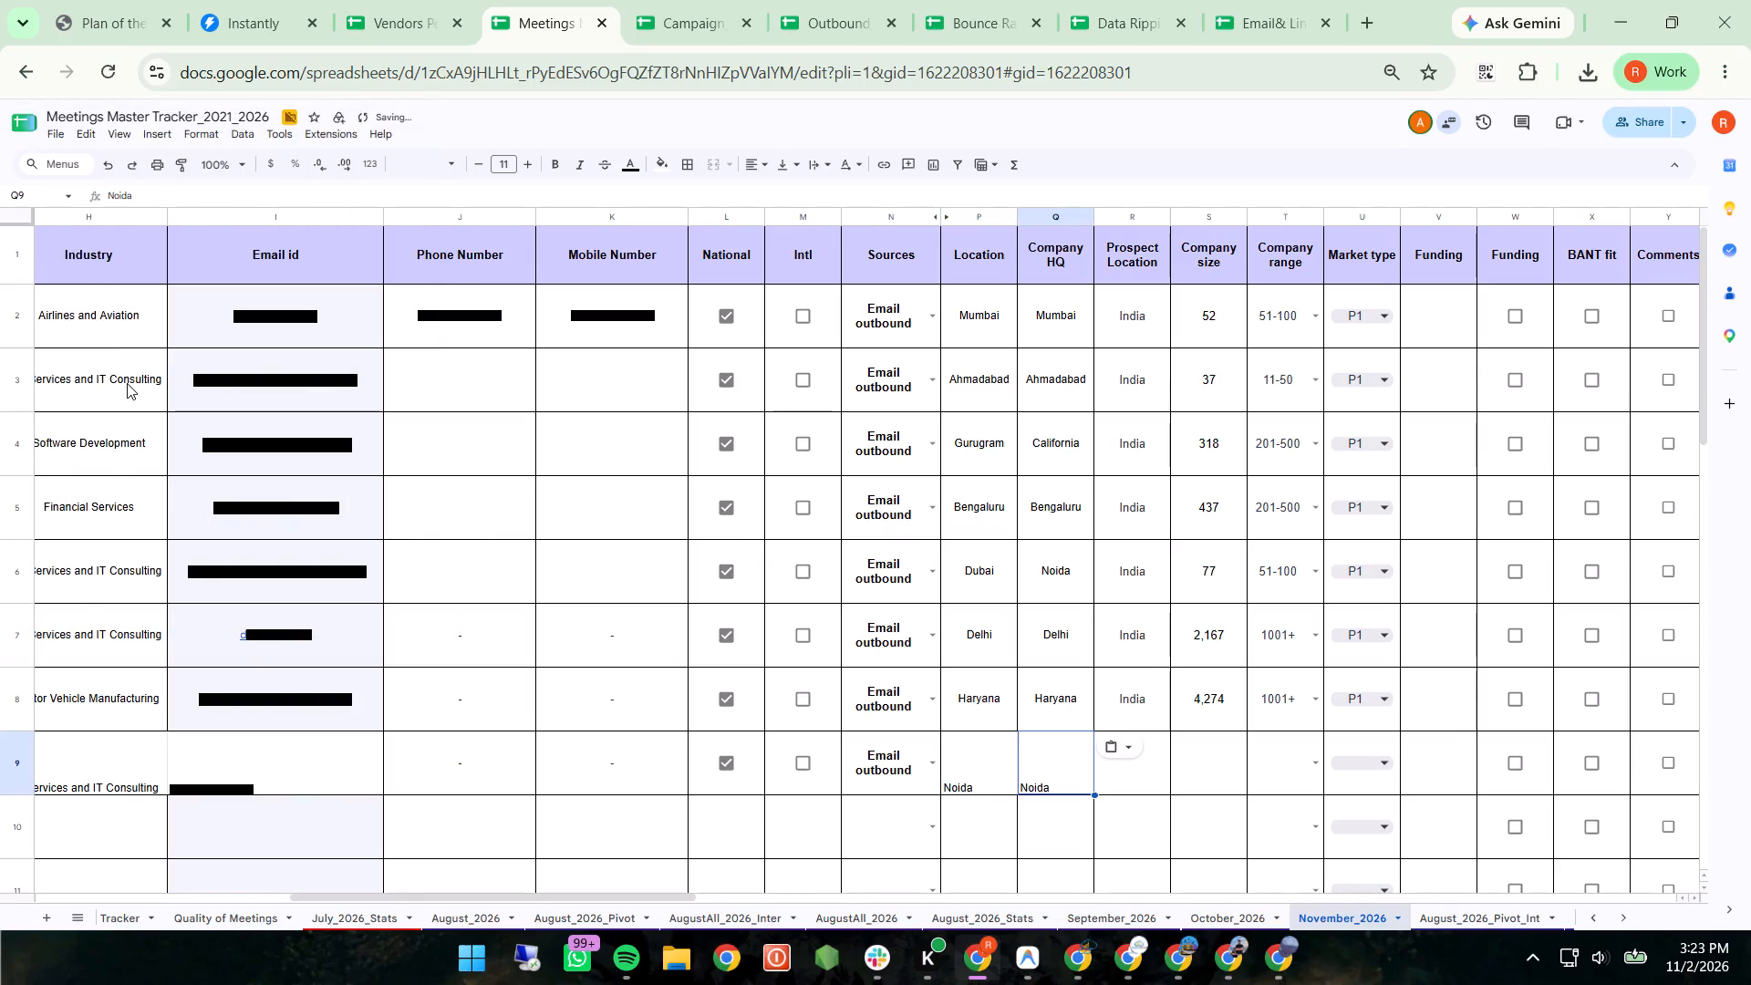
Copy the prospect location "India" from R8 into R9.
{"action": "left_click", "coordinate": [1129, 690]}
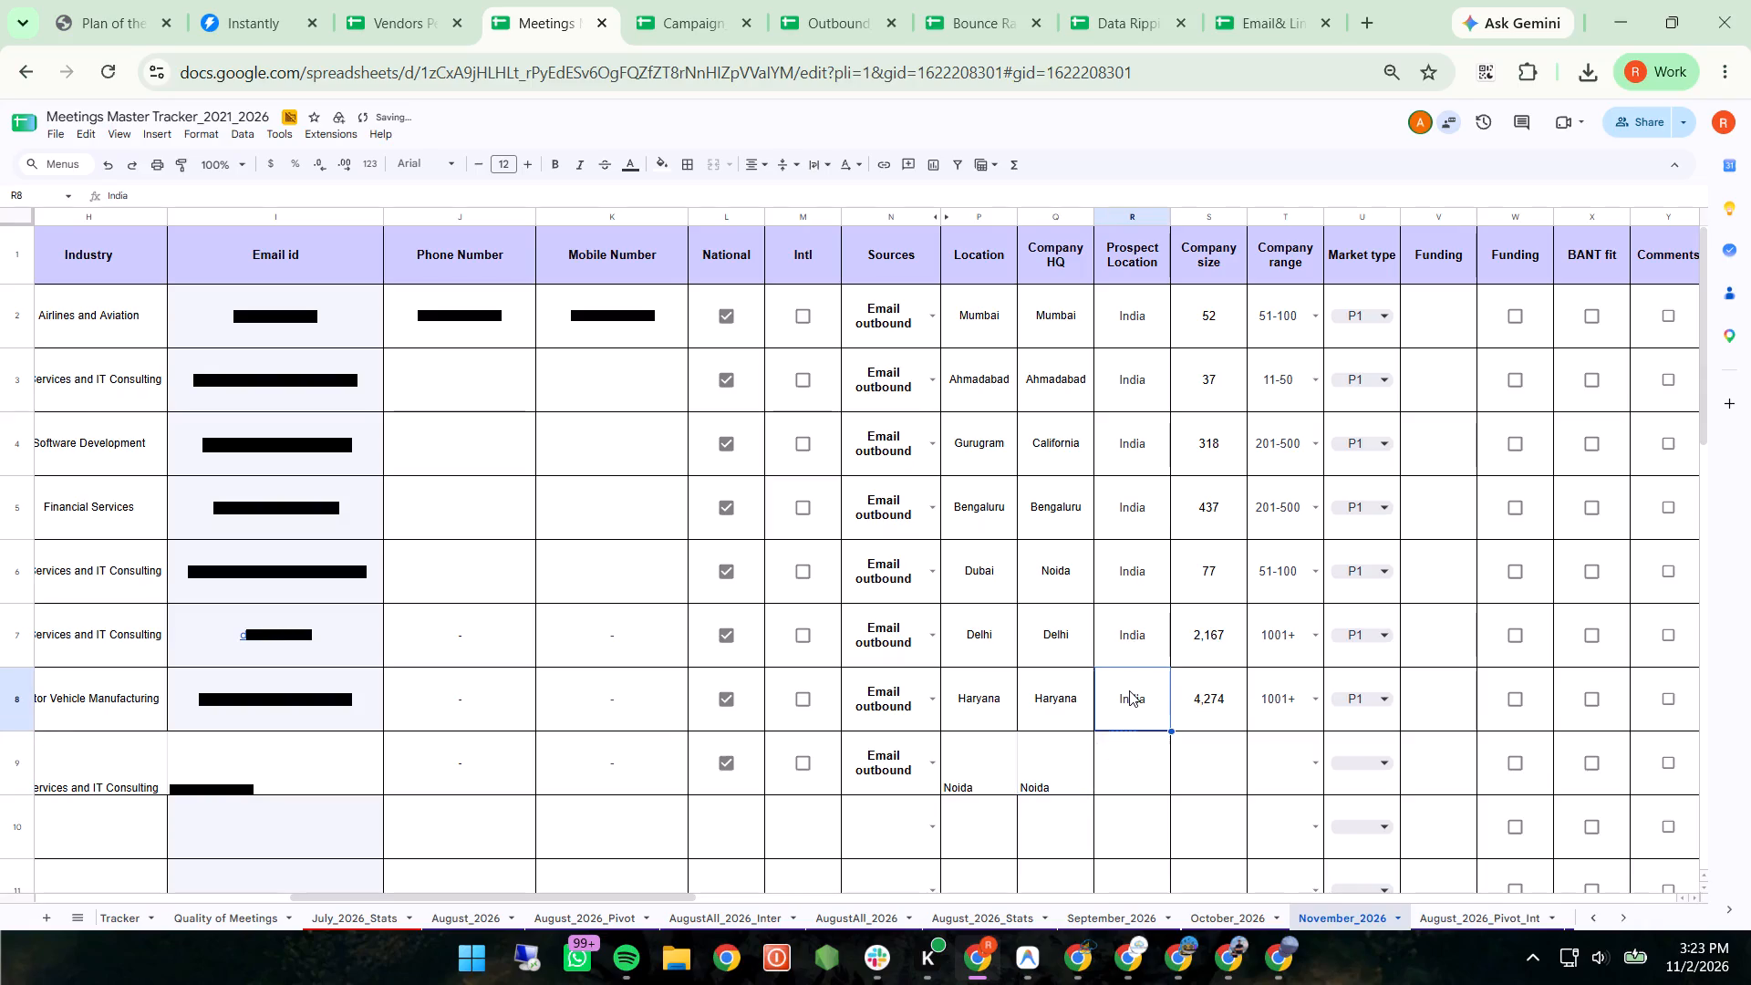
{"action": "key", "text": "ctrl+c"}
{"action": "key", "text": "Down"}
{"action": "key", "text": "ctrl+v"}
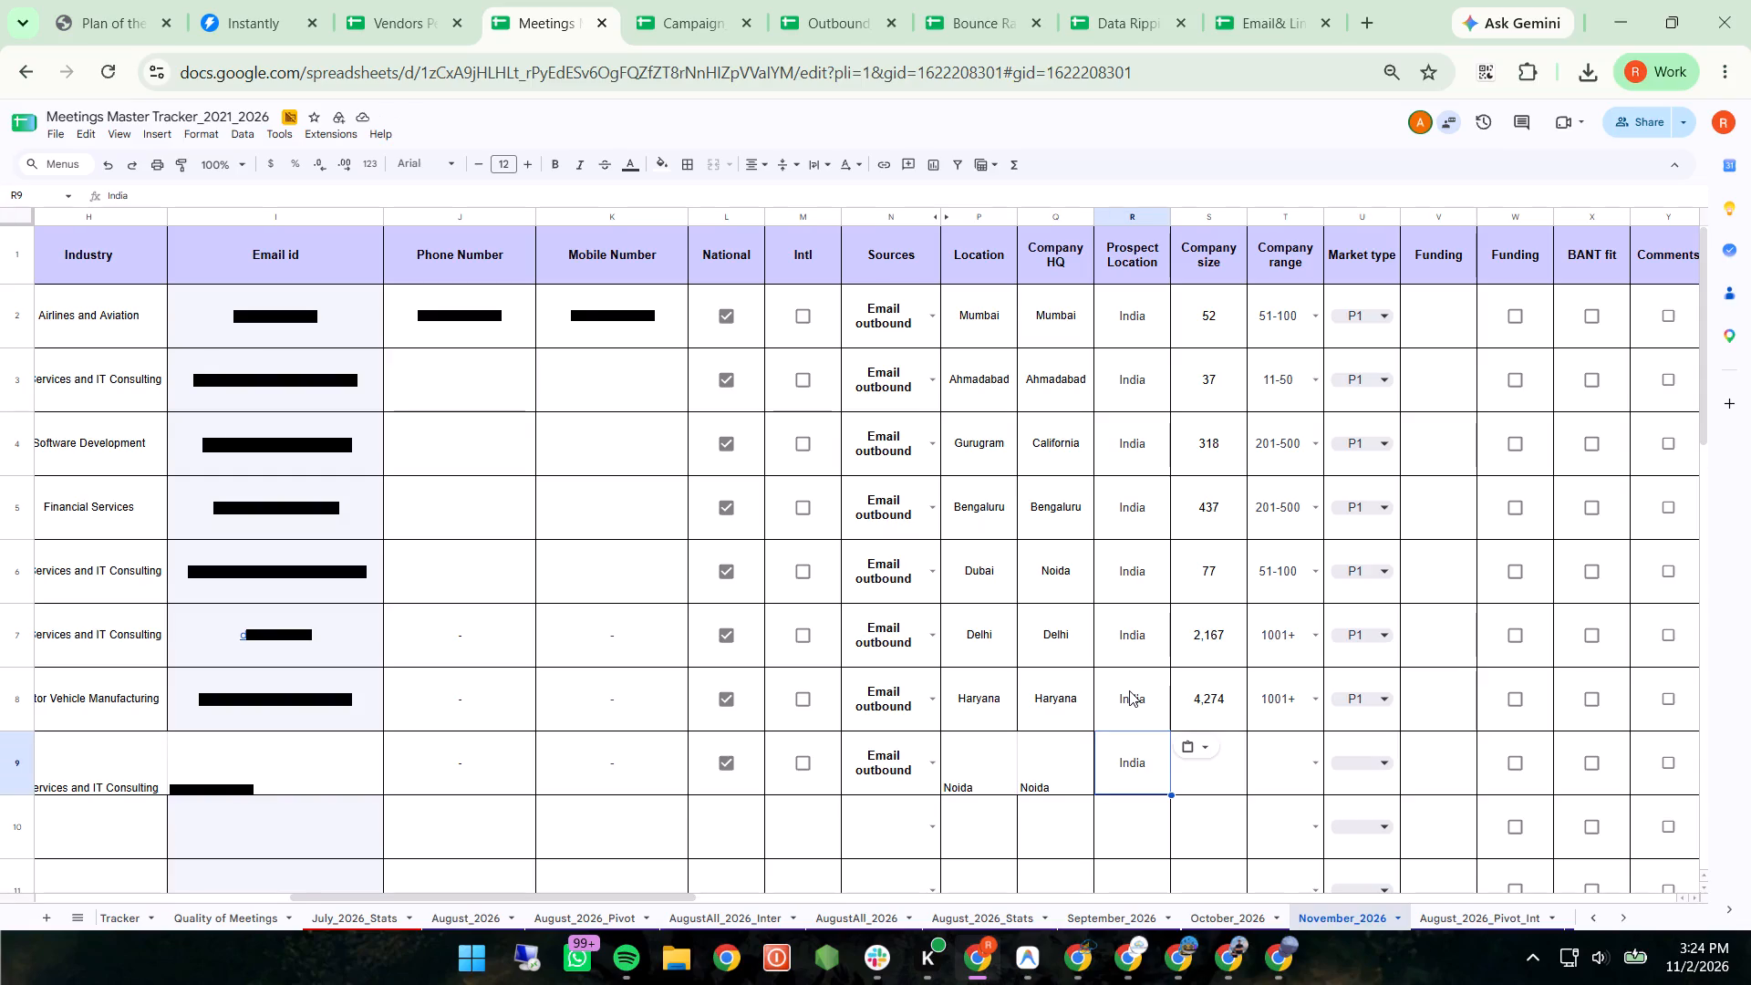
Open the clipboard history to fill the company size in cell S9.
{"action": "left_click", "coordinate": [1219, 765]}
{"action": "key", "text": "super+v"}
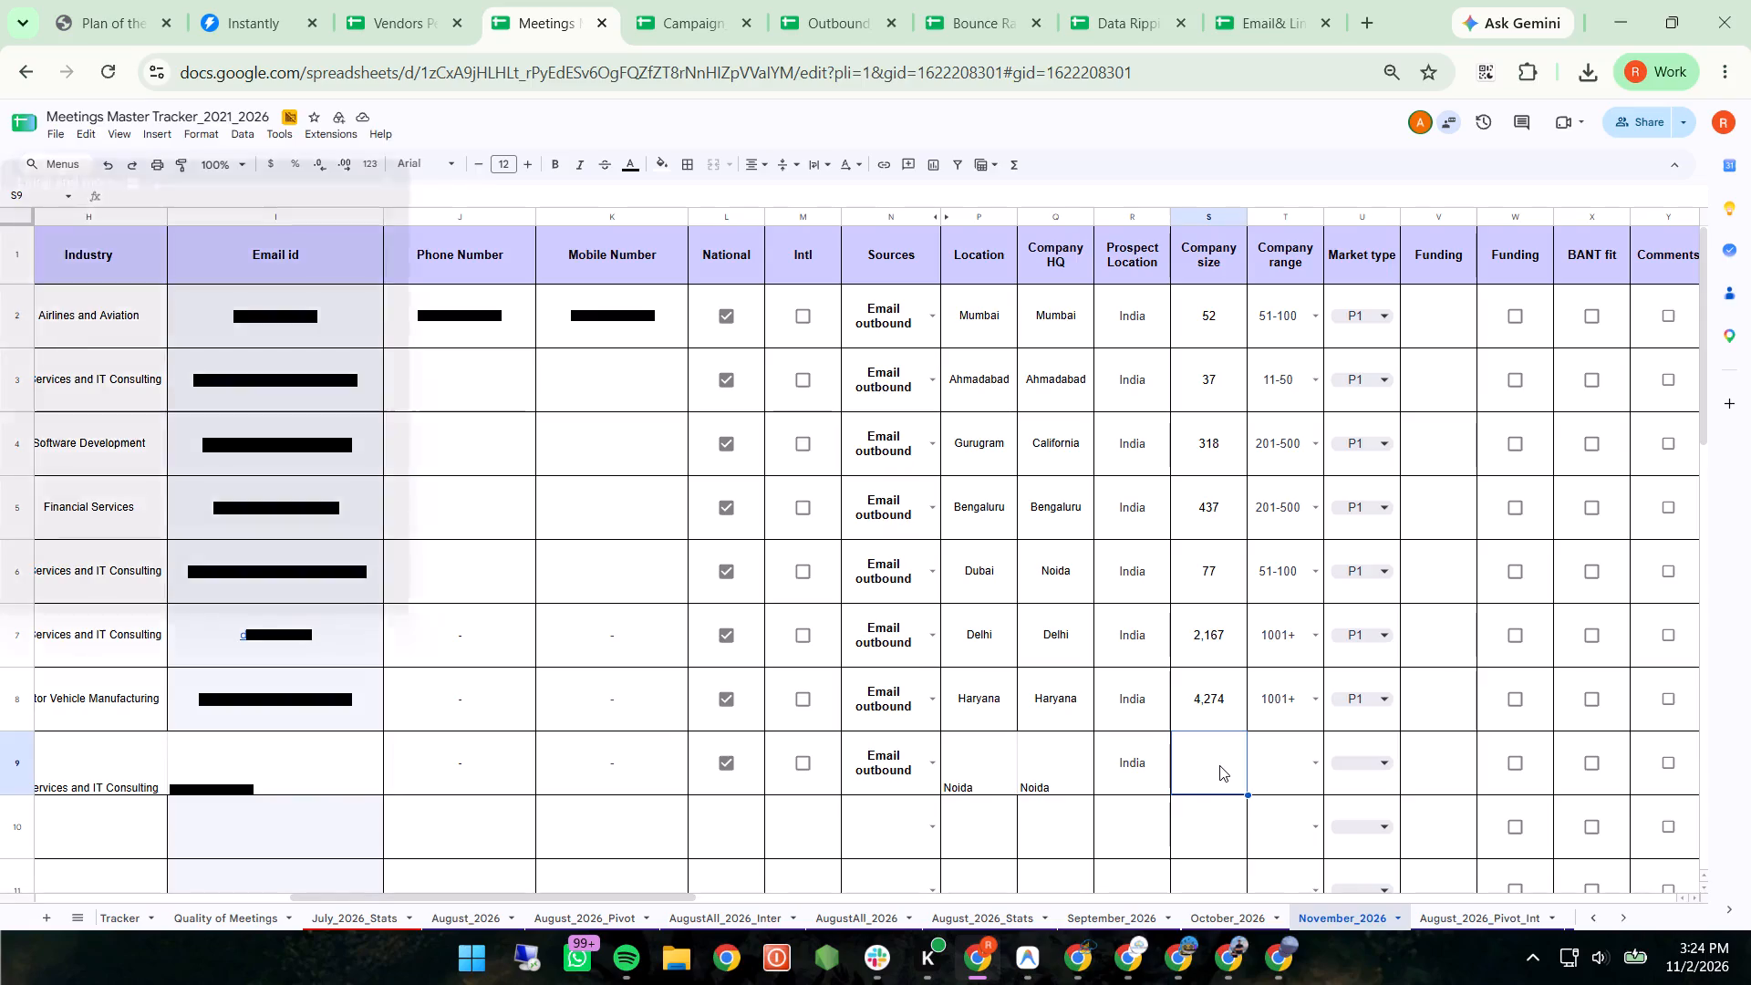
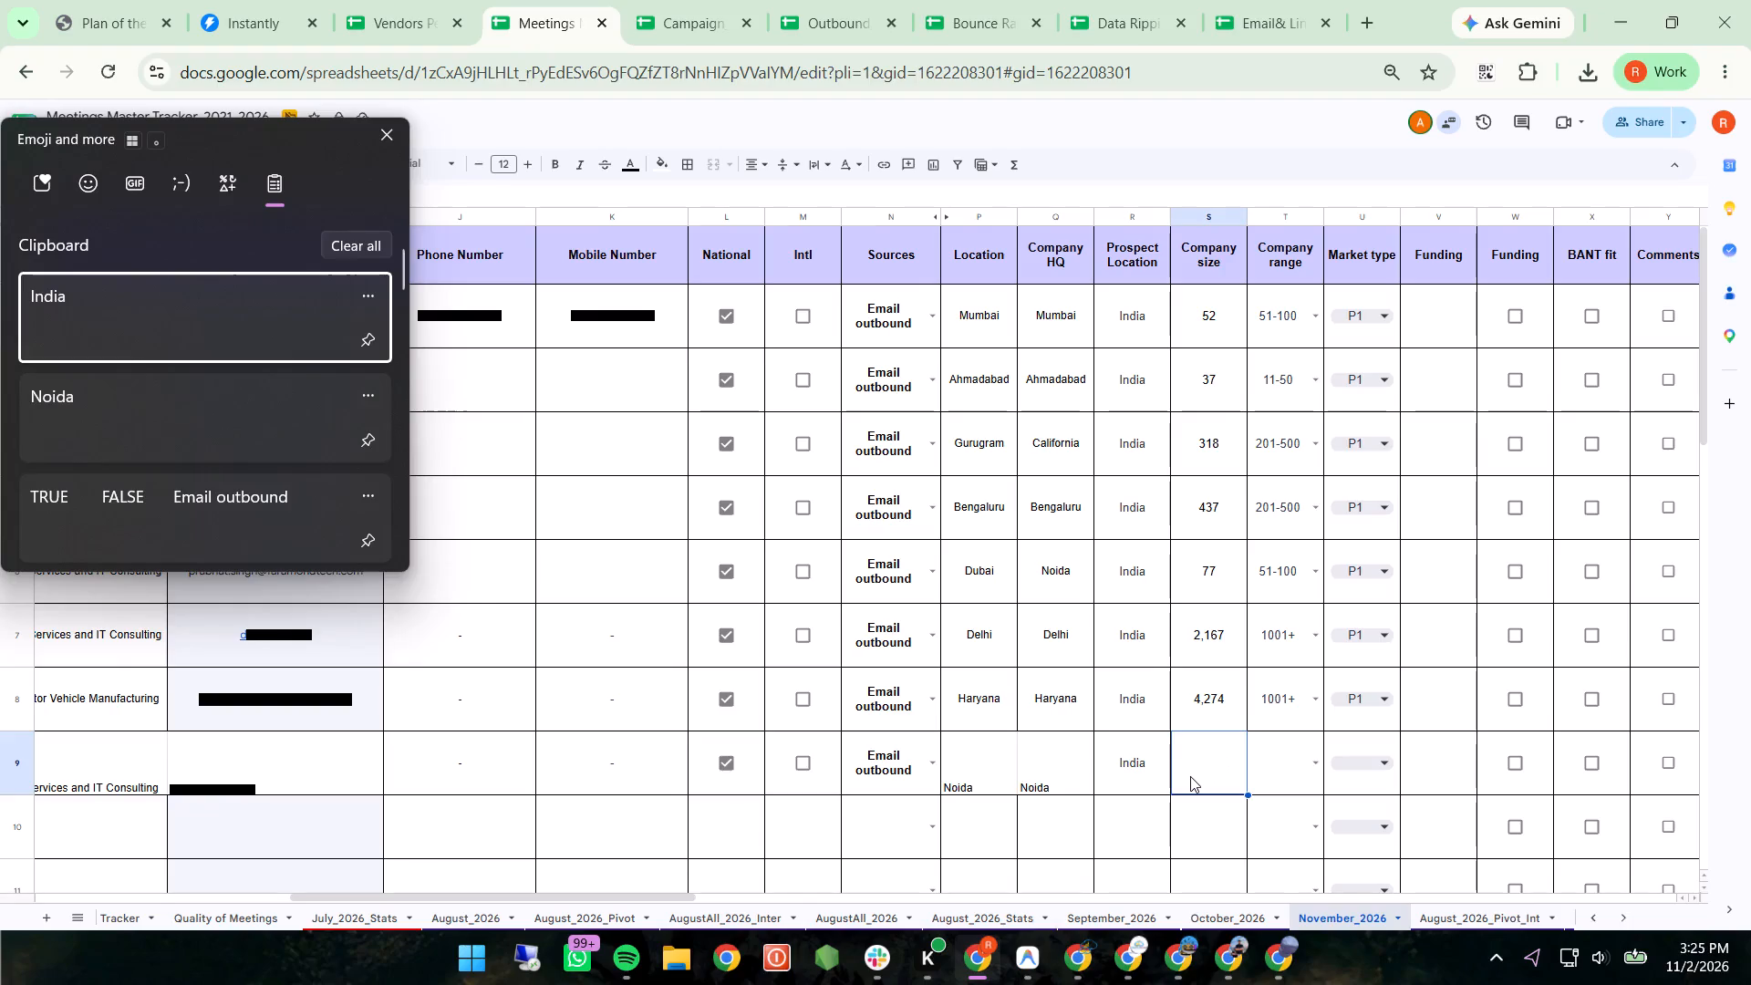
Enter the company size 22 from the clipboard history in cell S9.
{"action": "scroll", "coordinate": [153, 422], "scroll_direction": "down", "scroll_amount": 2}
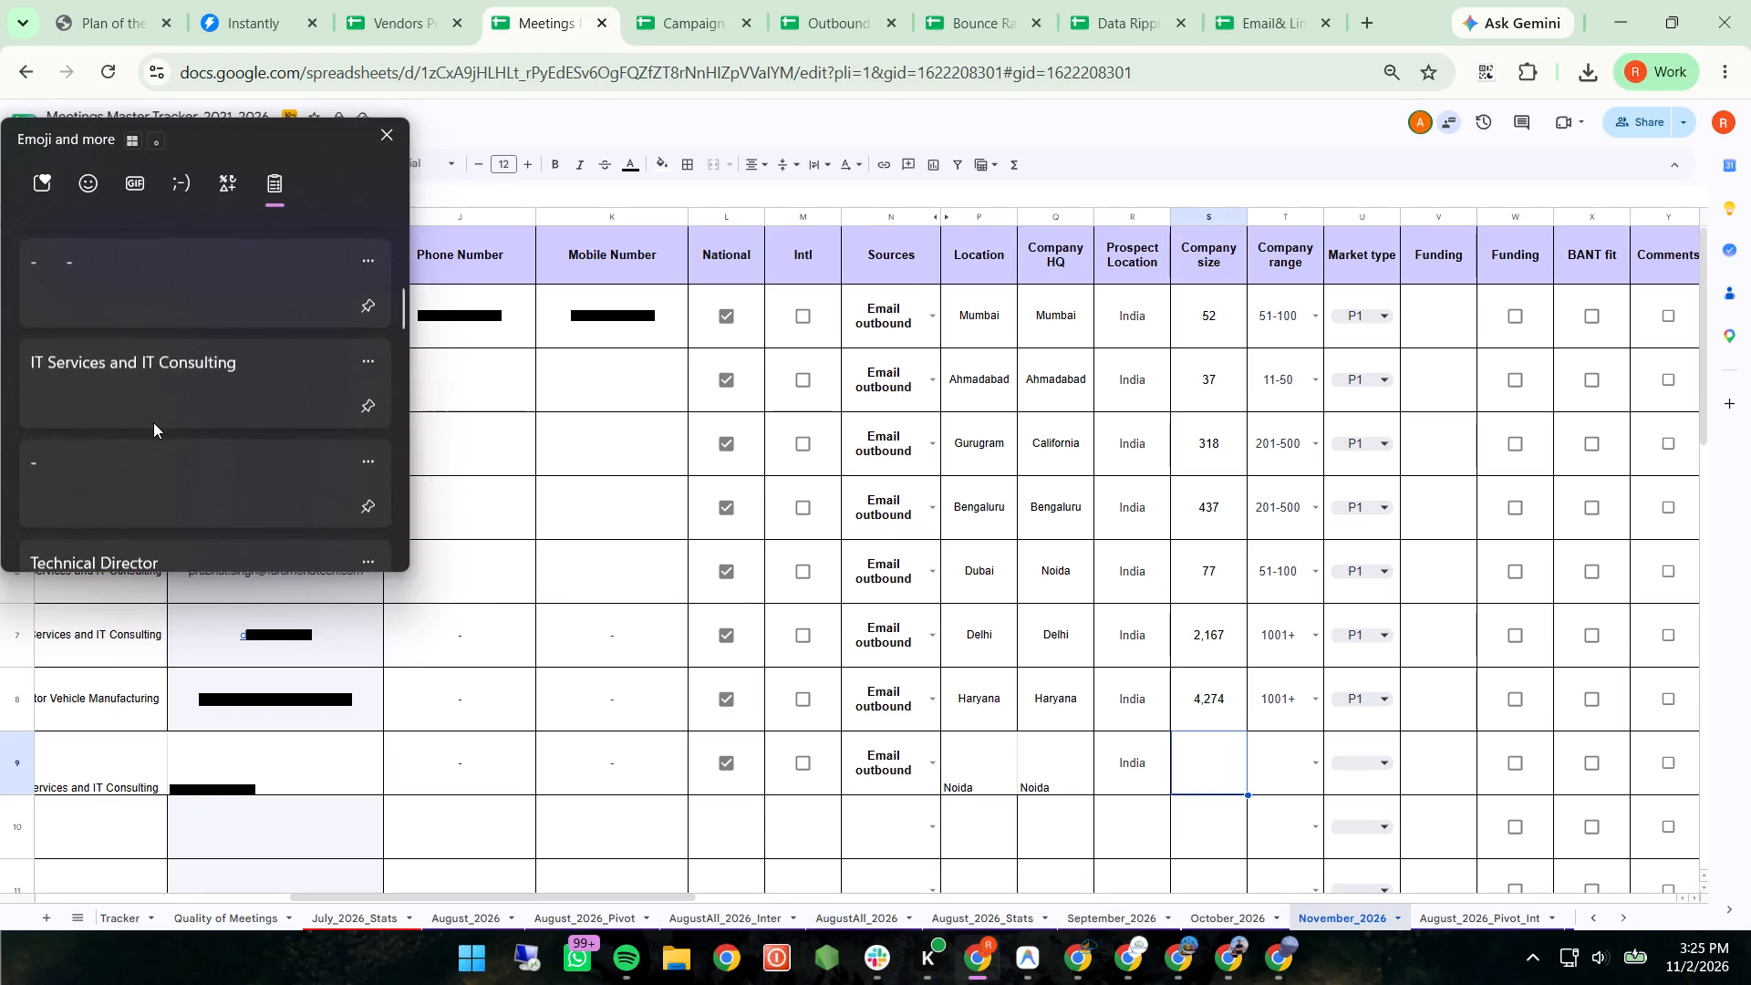
{"action": "scroll", "coordinate": [153, 422], "scroll_direction": "down", "scroll_amount": 2}
{"action": "left_click", "coordinate": [114, 482]}
{"action": "key", "text": "ctrl+v"}
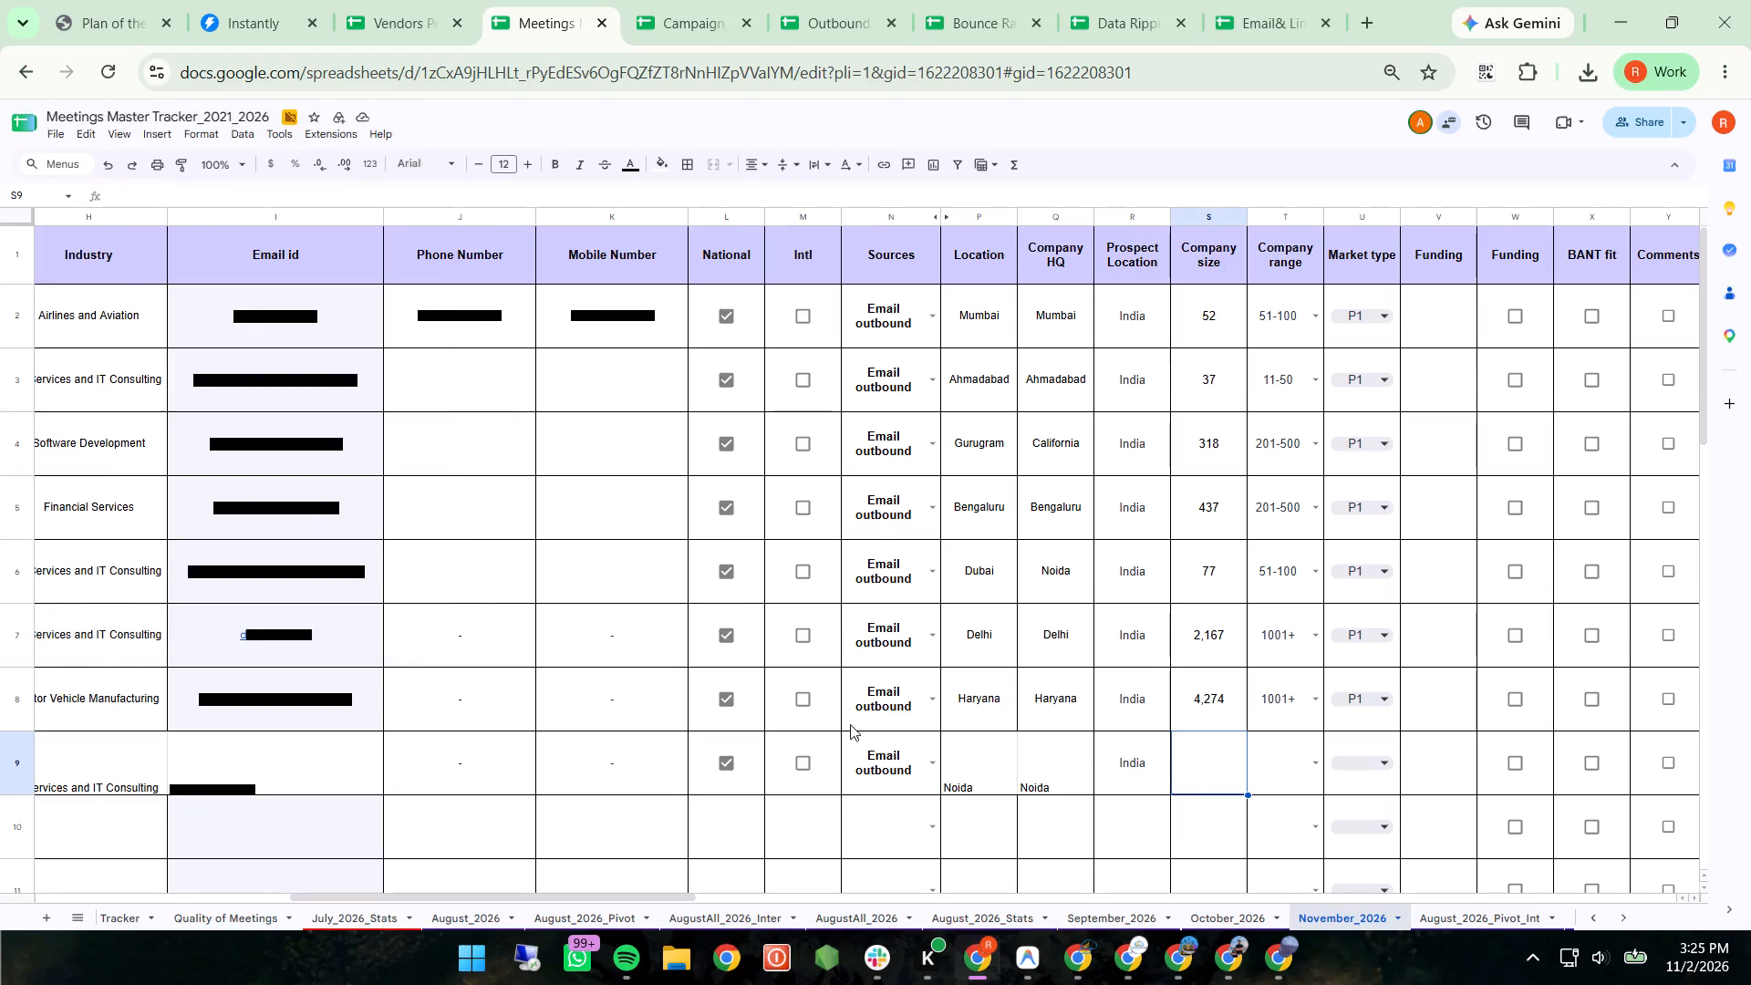
Set row 9's Company range to 11-50 and its Market type to P1.
{"action": "left_click", "coordinate": [1313, 763]}
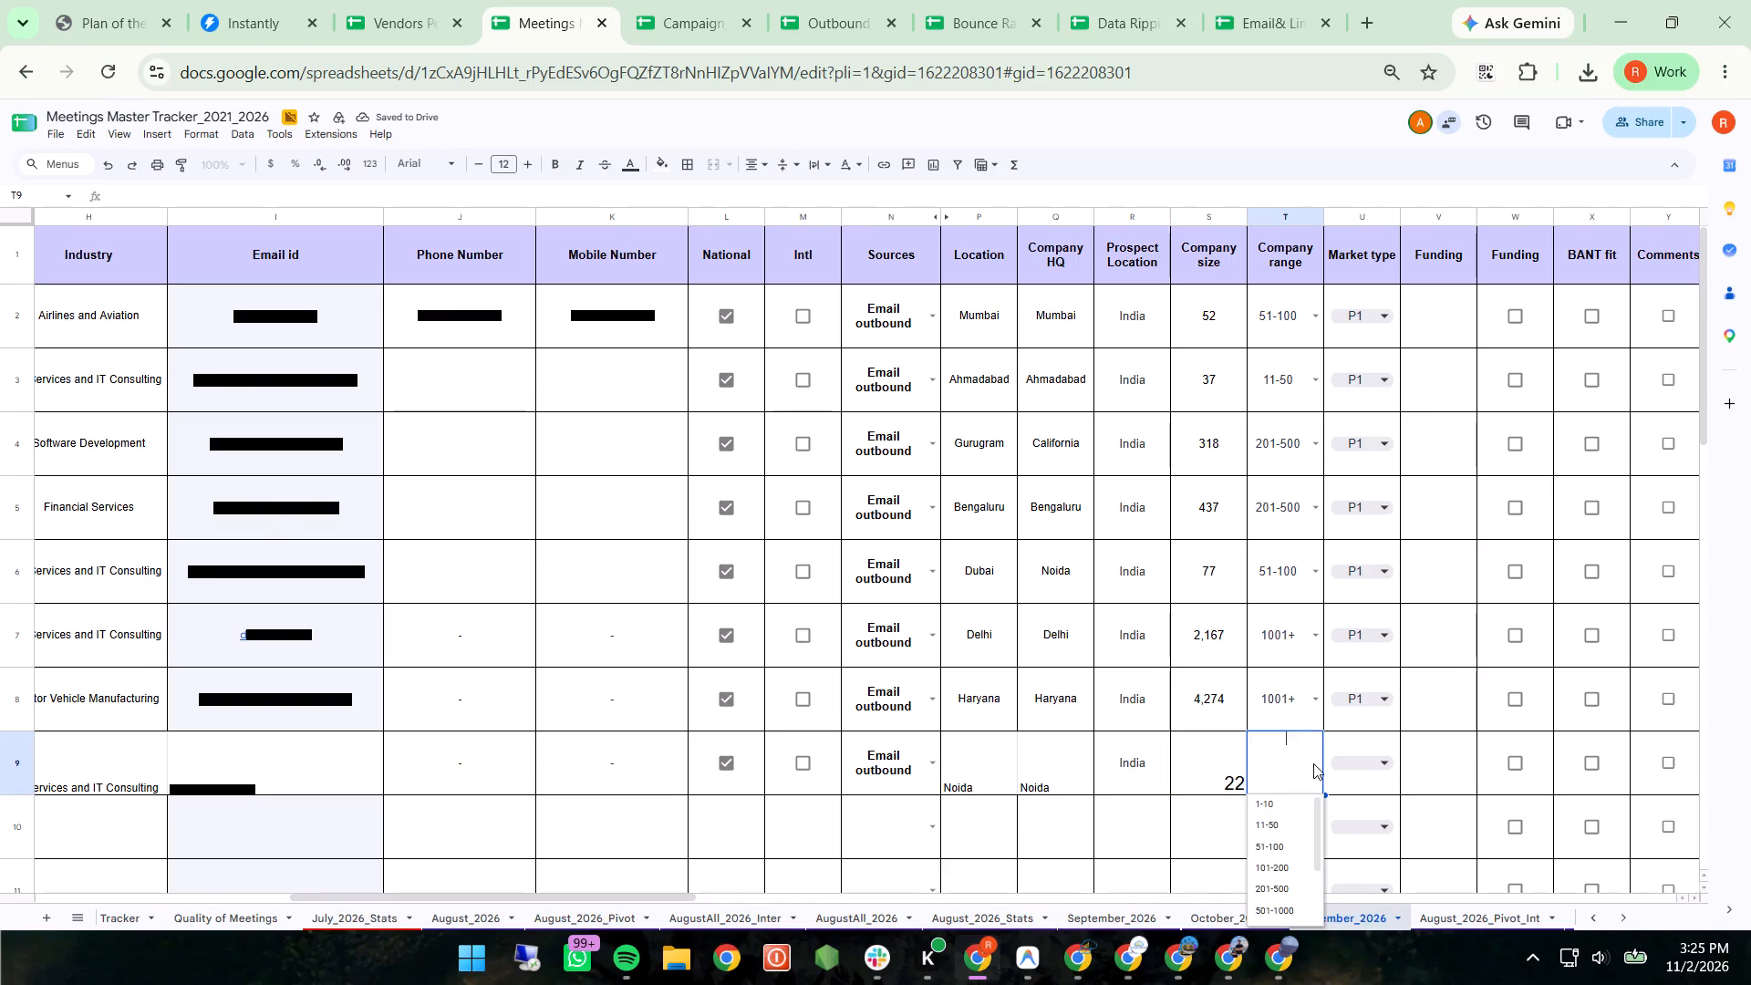
{"action": "left_click", "coordinate": [1275, 830]}
{"action": "left_click", "coordinate": [1385, 766]}
{"action": "left_click", "coordinate": [1348, 798]}
{"action": "scroll", "coordinate": [1348, 798], "scroll_direction": "left", "scroll_amount": 4}
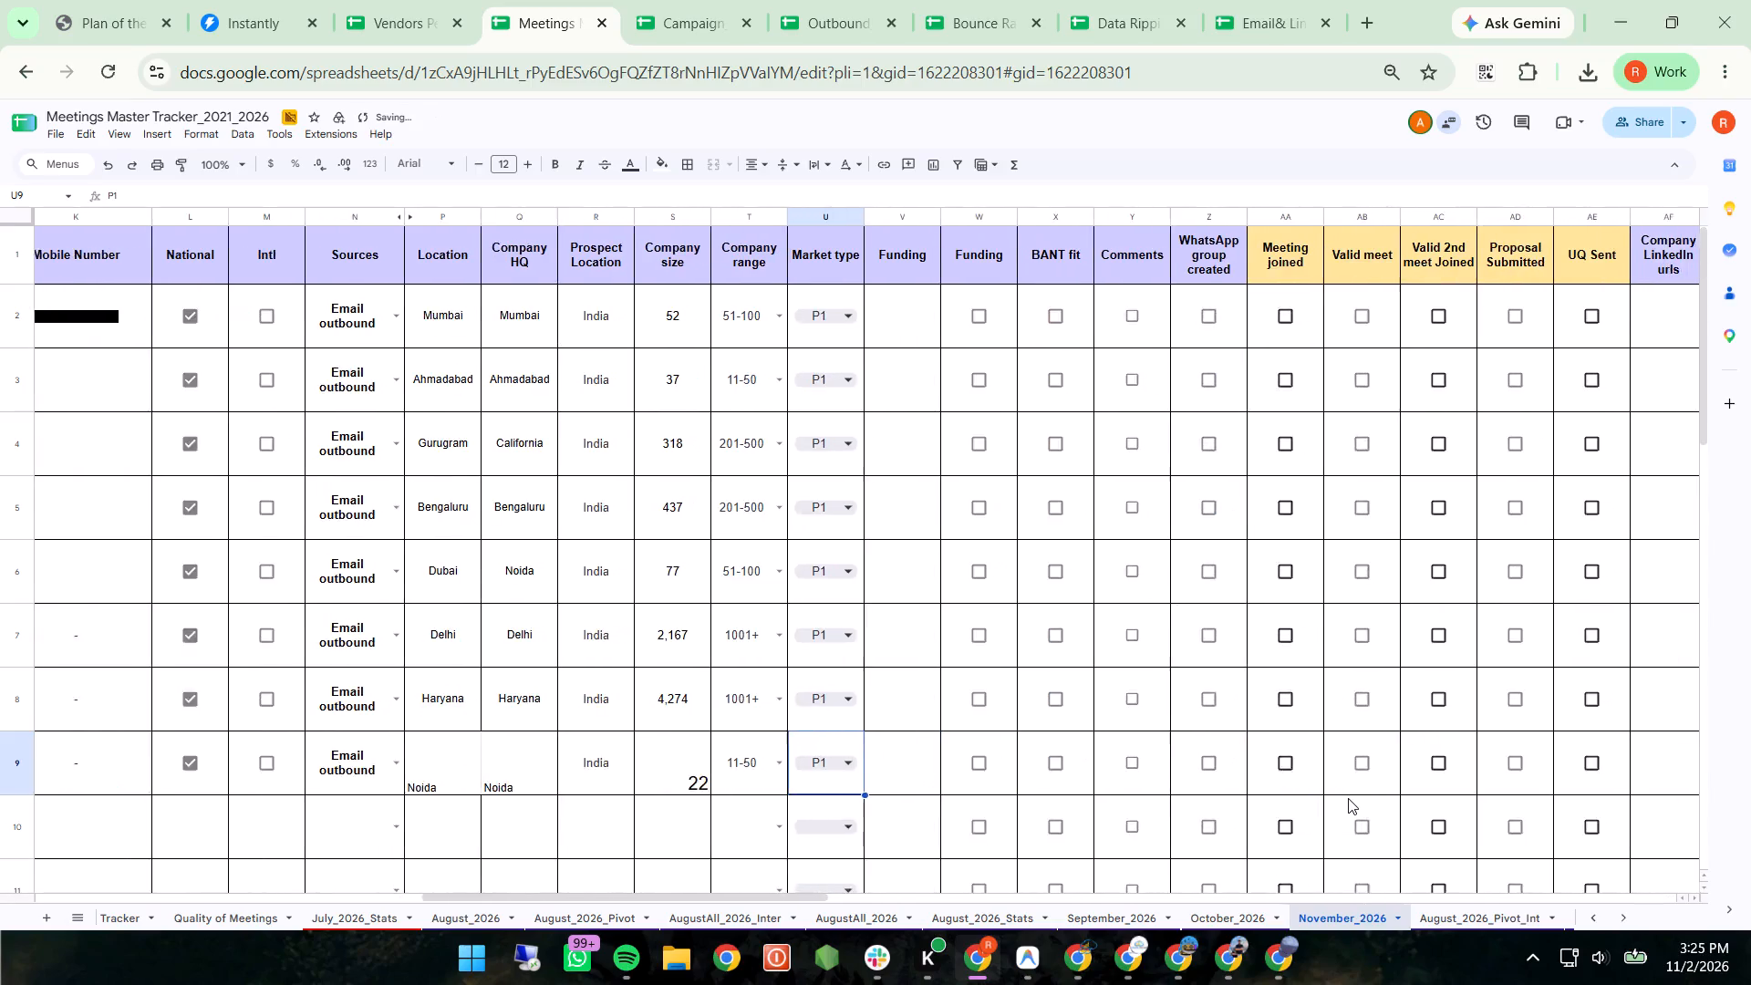
{"action": "scroll", "coordinate": [1348, 798], "scroll_direction": "left", "scroll_amount": 4}
{"action": "left_click", "coordinate": [1062, 745]}
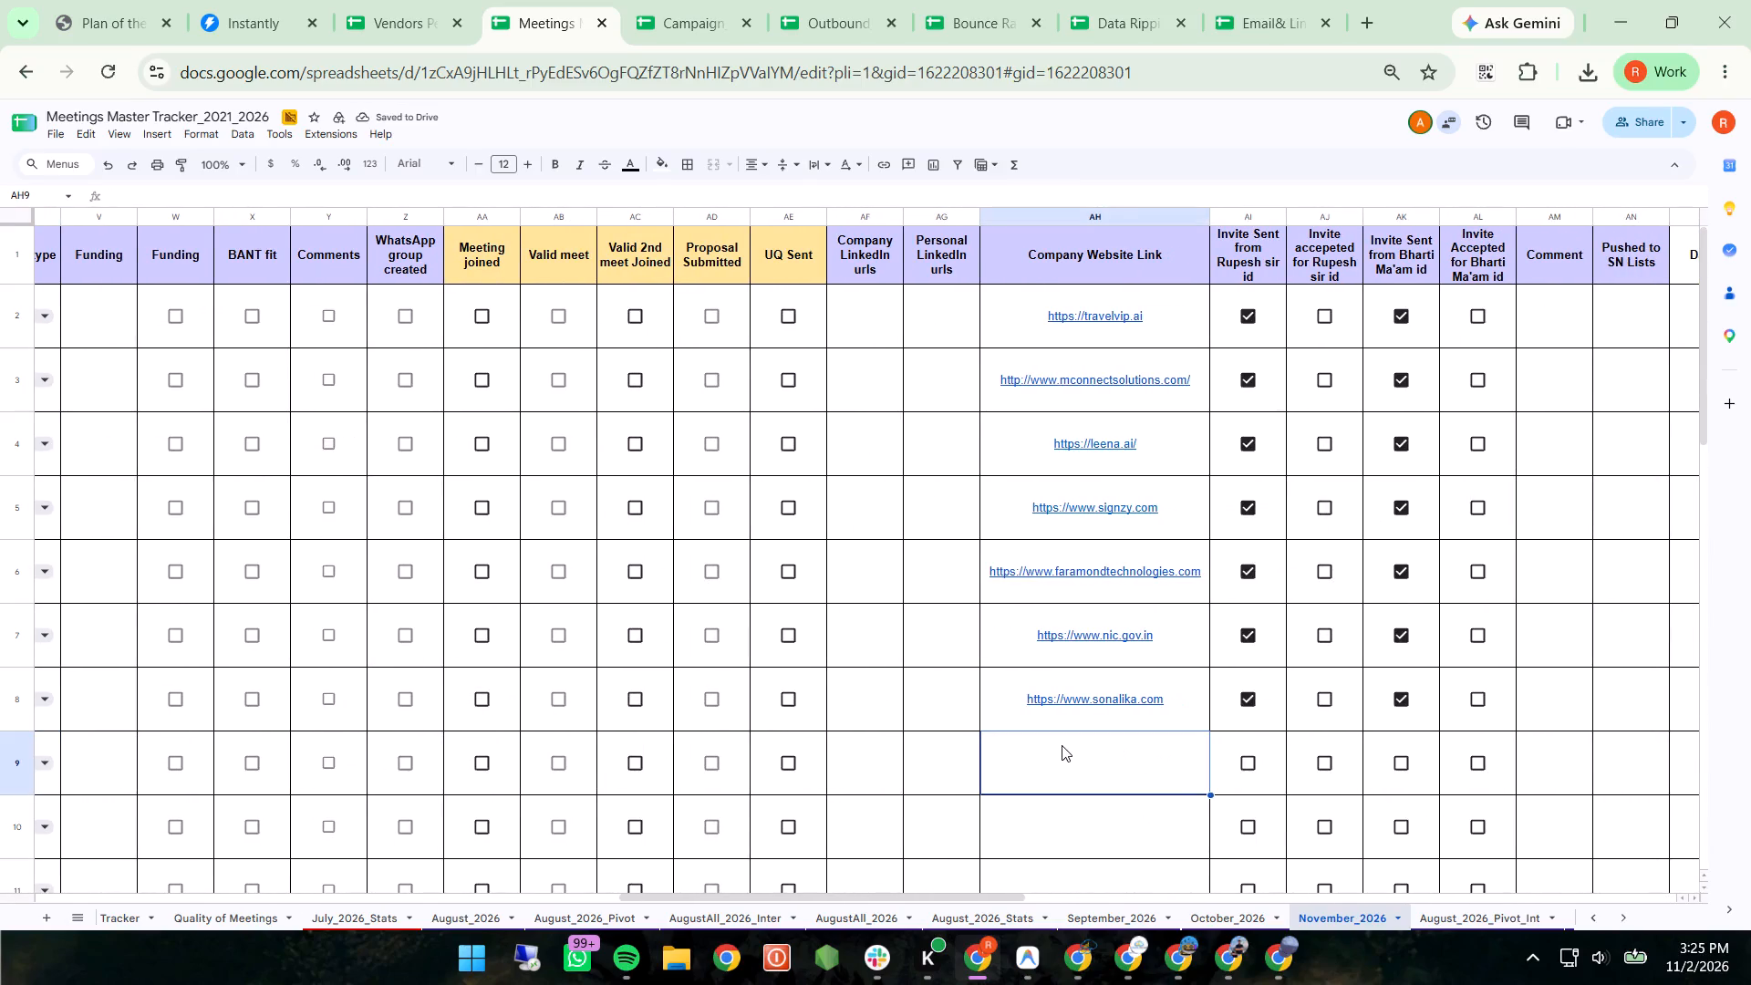
{"action": "key", "text": "super+v"}
{"action": "scroll", "coordinate": [152, 413], "scroll_direction": "down", "scroll_amount": 1}
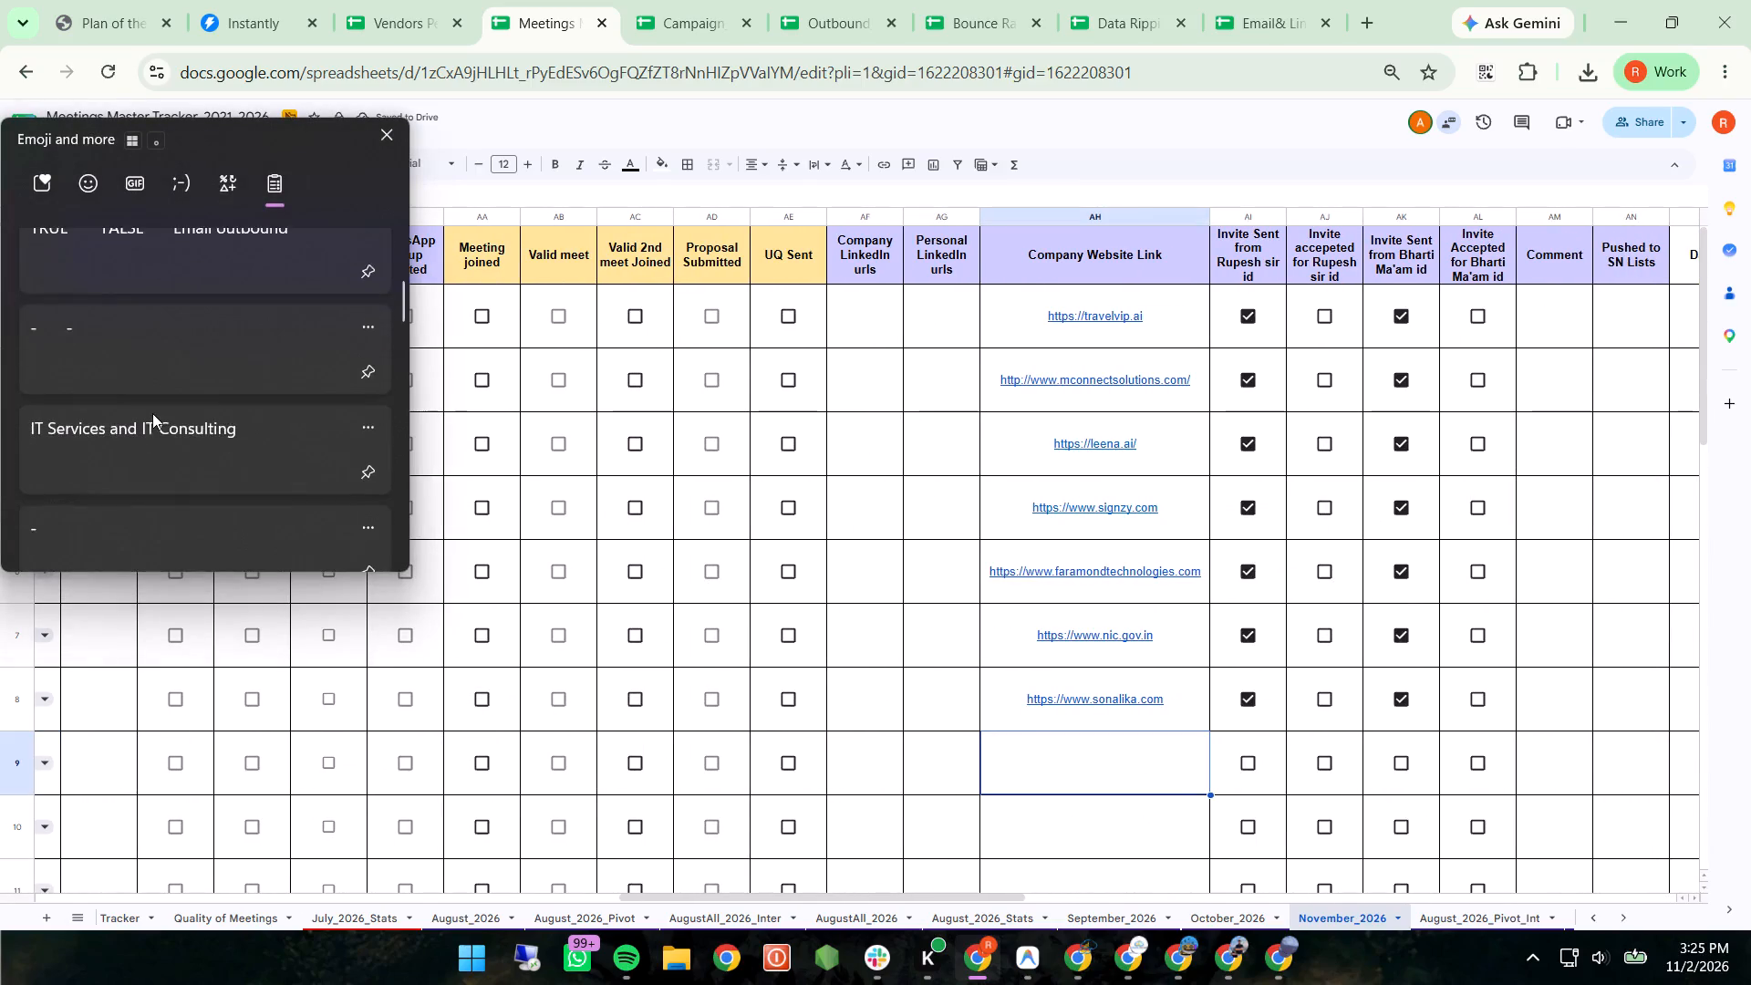
{"action": "scroll", "coordinate": [152, 413], "scroll_direction": "down", "scroll_amount": 3}
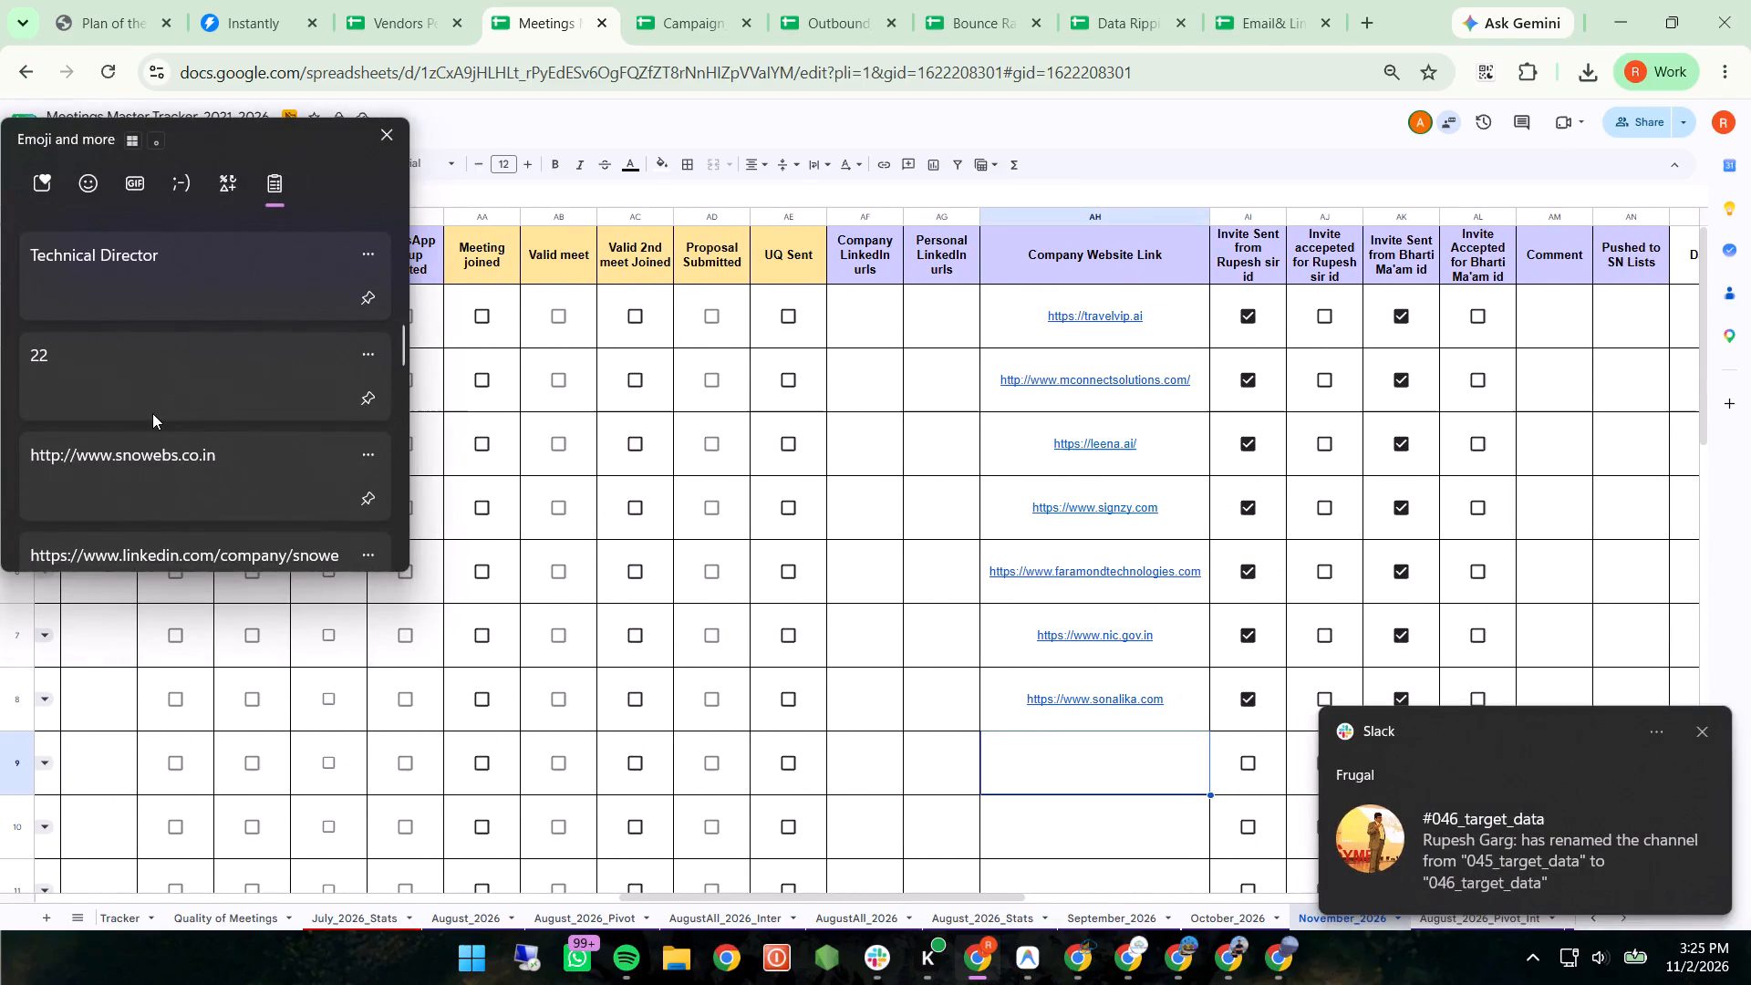
{"action": "scroll", "coordinate": [152, 413], "scroll_direction": "down", "scroll_amount": 1}
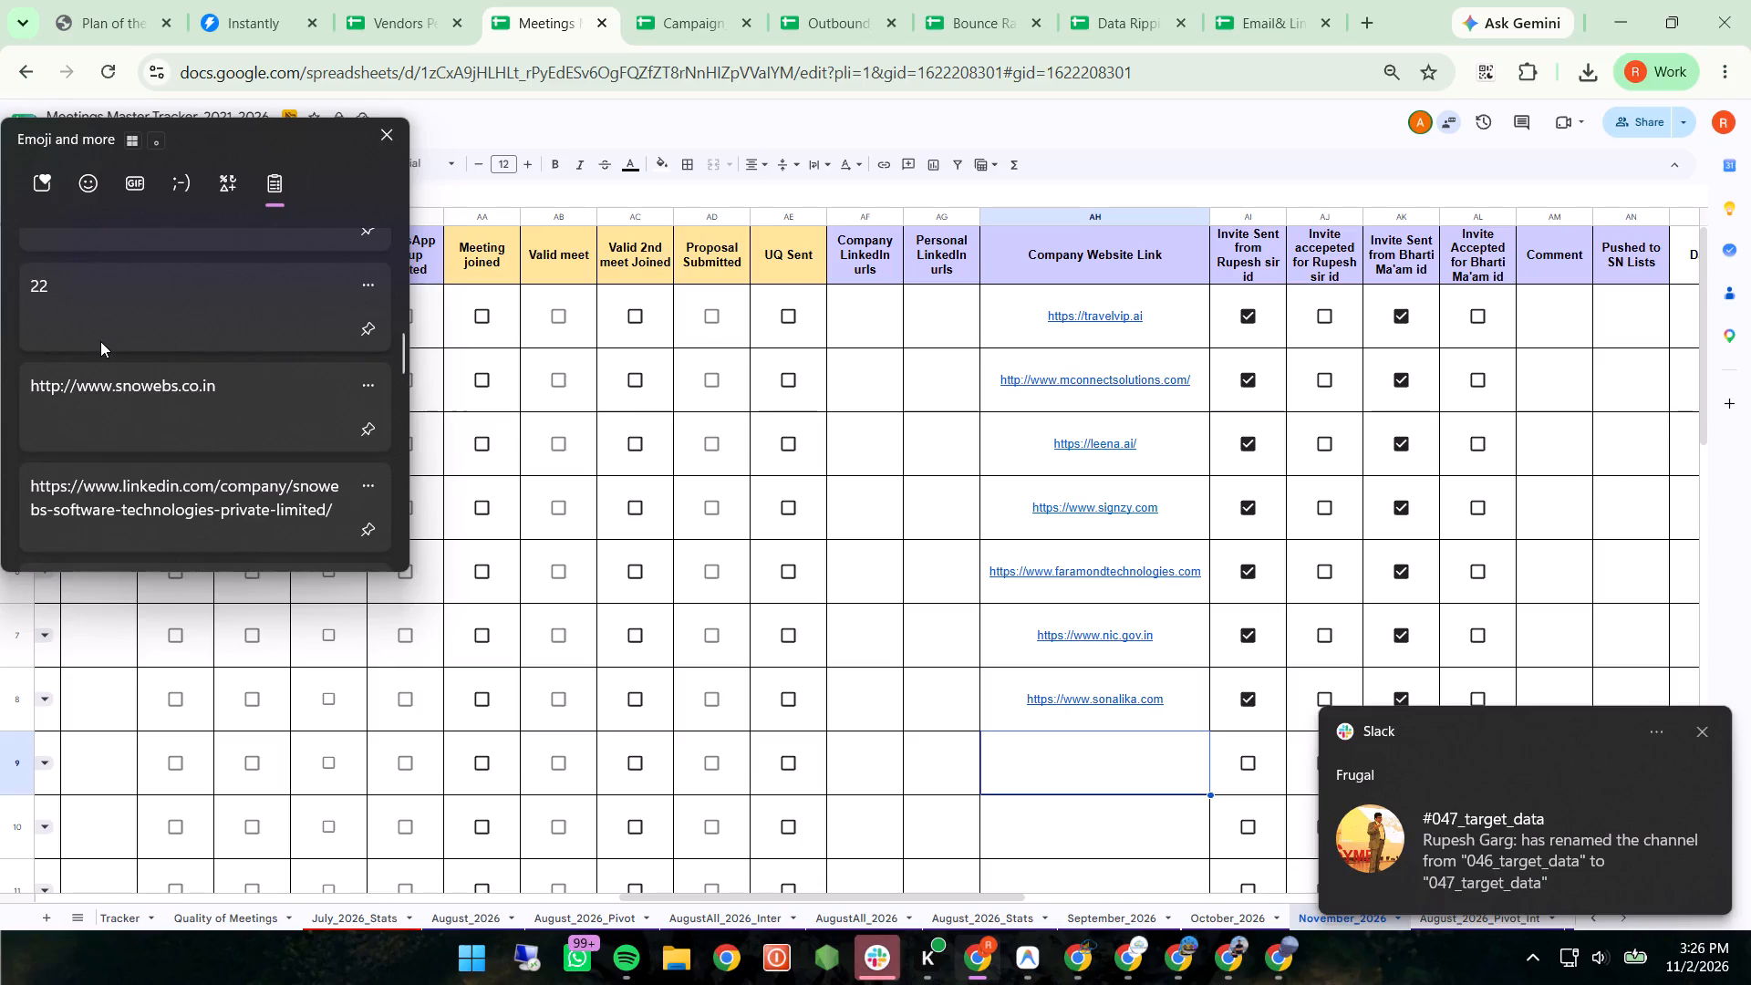
{"action": "left_click", "coordinate": [132, 419]}
{"action": "key", "text": "ctrl+v"}
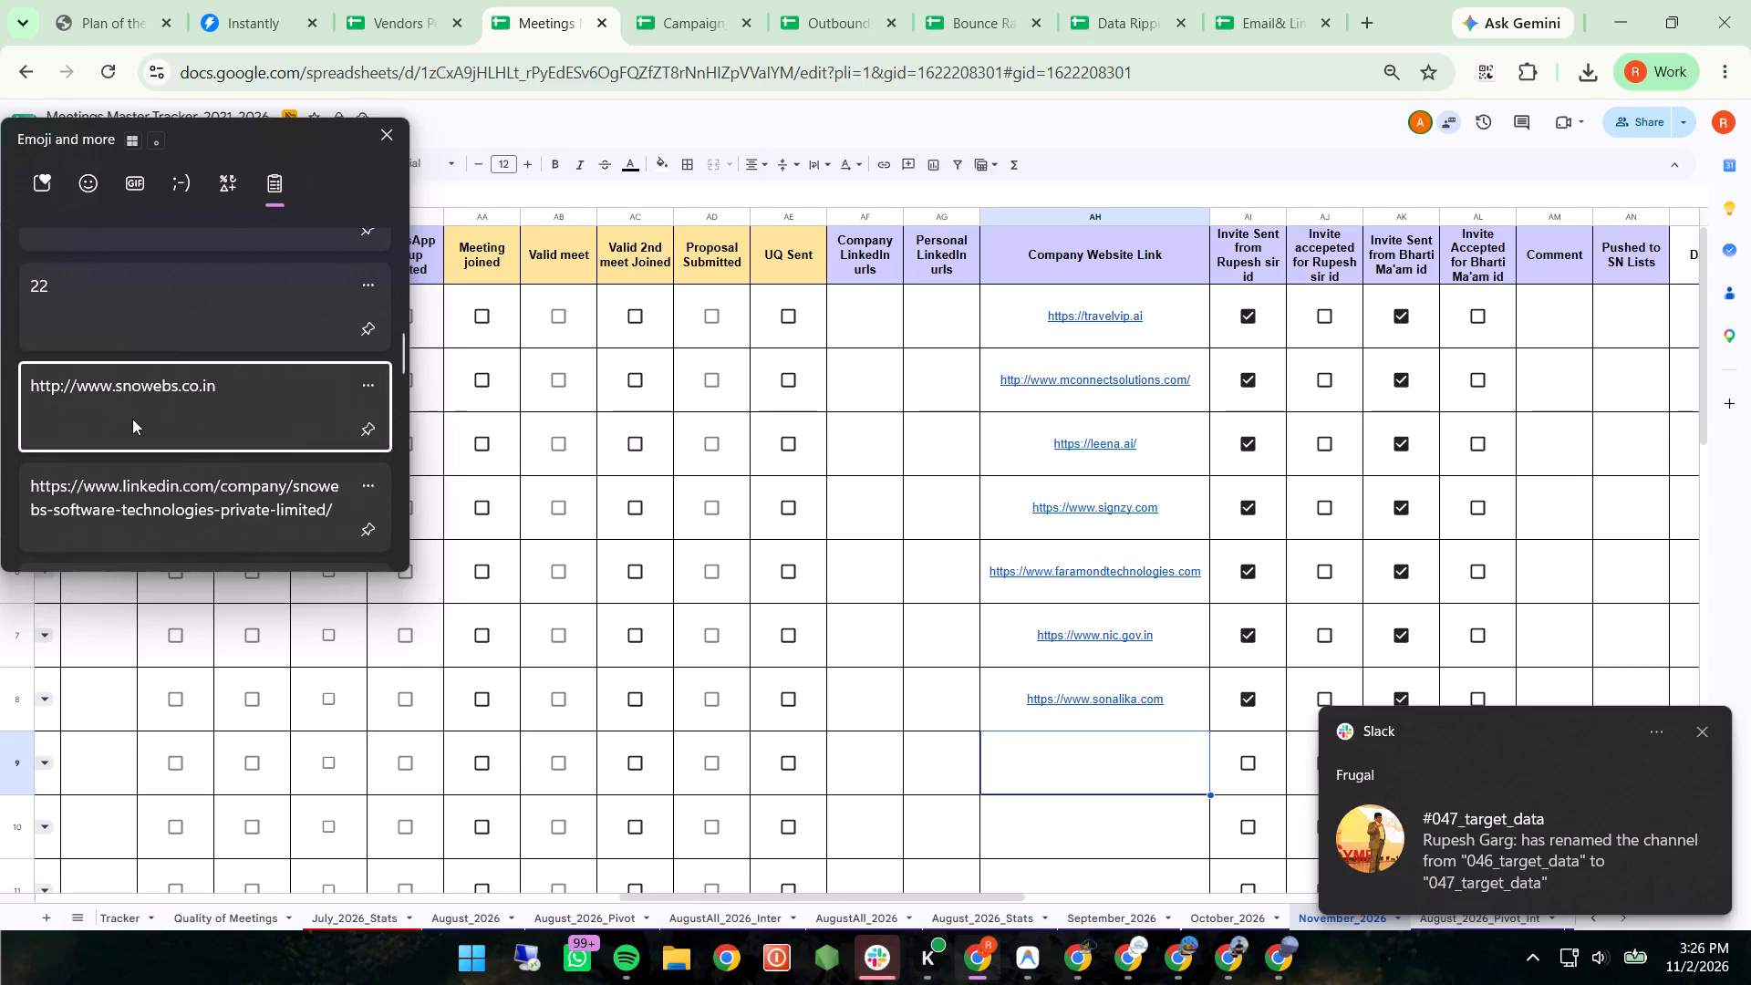
Tick both Invite Sent checkboxes for the Snowebs meeting, in AI9 and AK9.
{"action": "scroll", "coordinate": [471, 566], "scroll_direction": "left", "scroll_amount": 5}
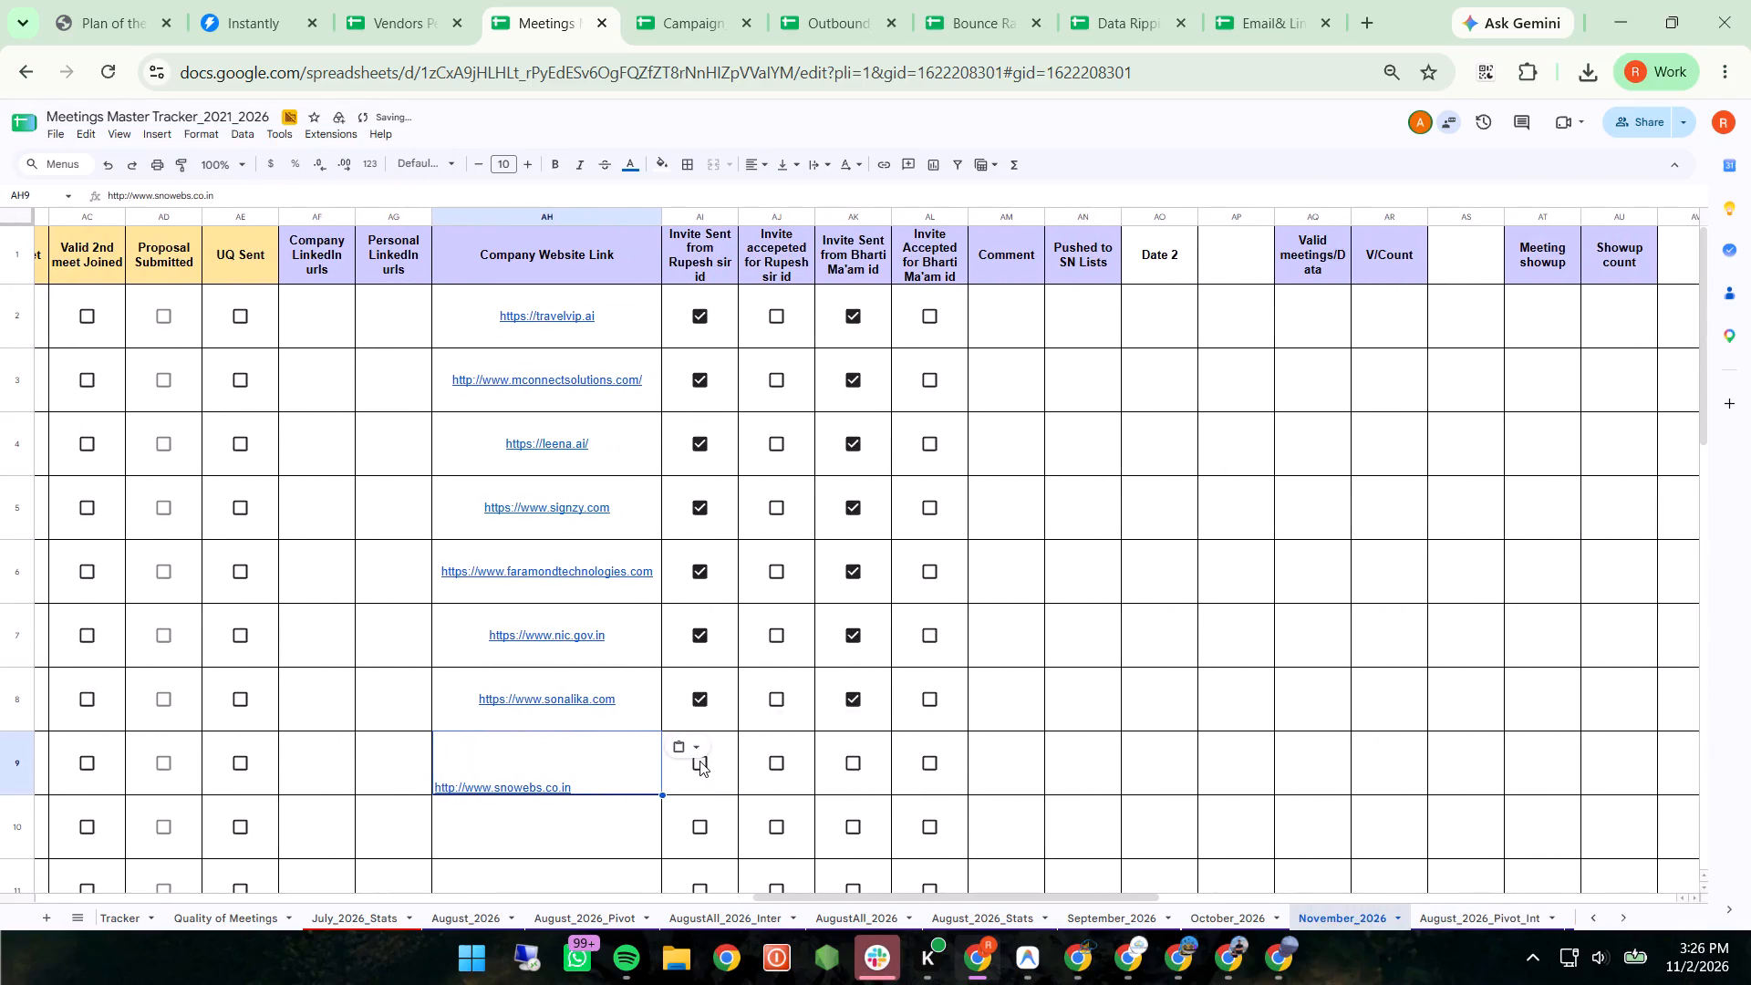
{"action": "left_click", "coordinate": [699, 763]}
{"action": "left_click", "coordinate": [855, 769]}
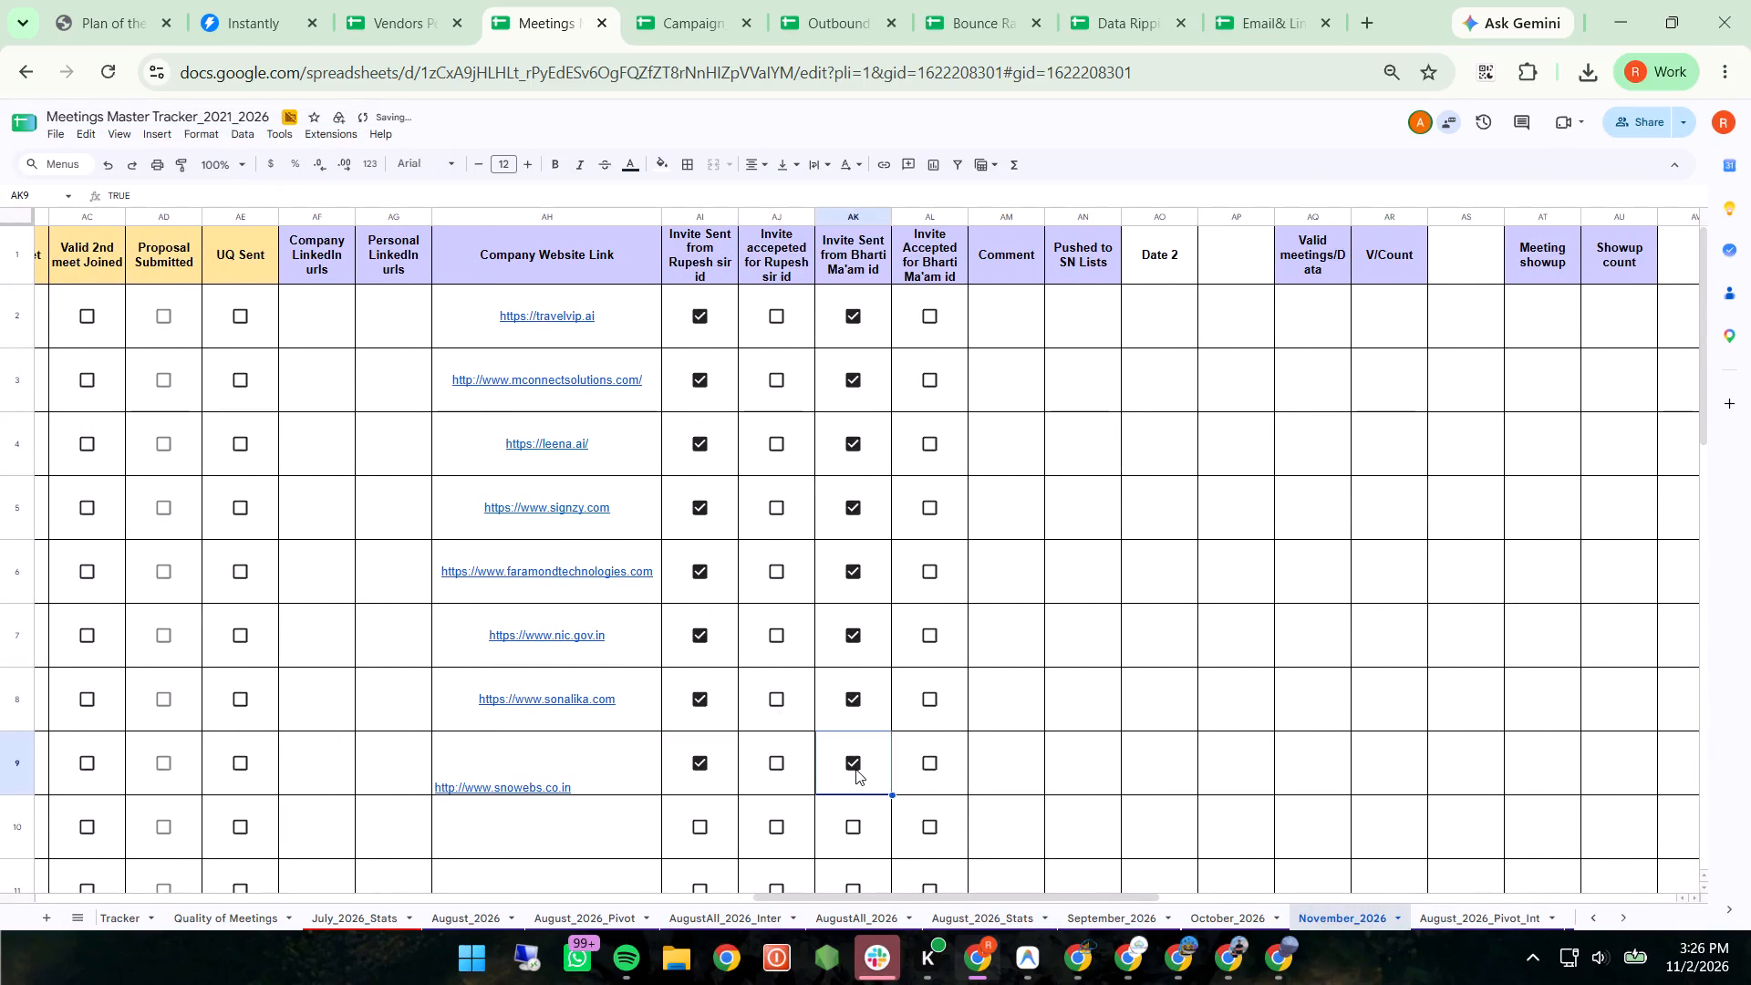
Copy the formatting of the whole of row 8 onto row 9 with Paint format.
{"action": "scroll", "coordinate": [855, 769], "scroll_direction": "right", "scroll_amount": 13}
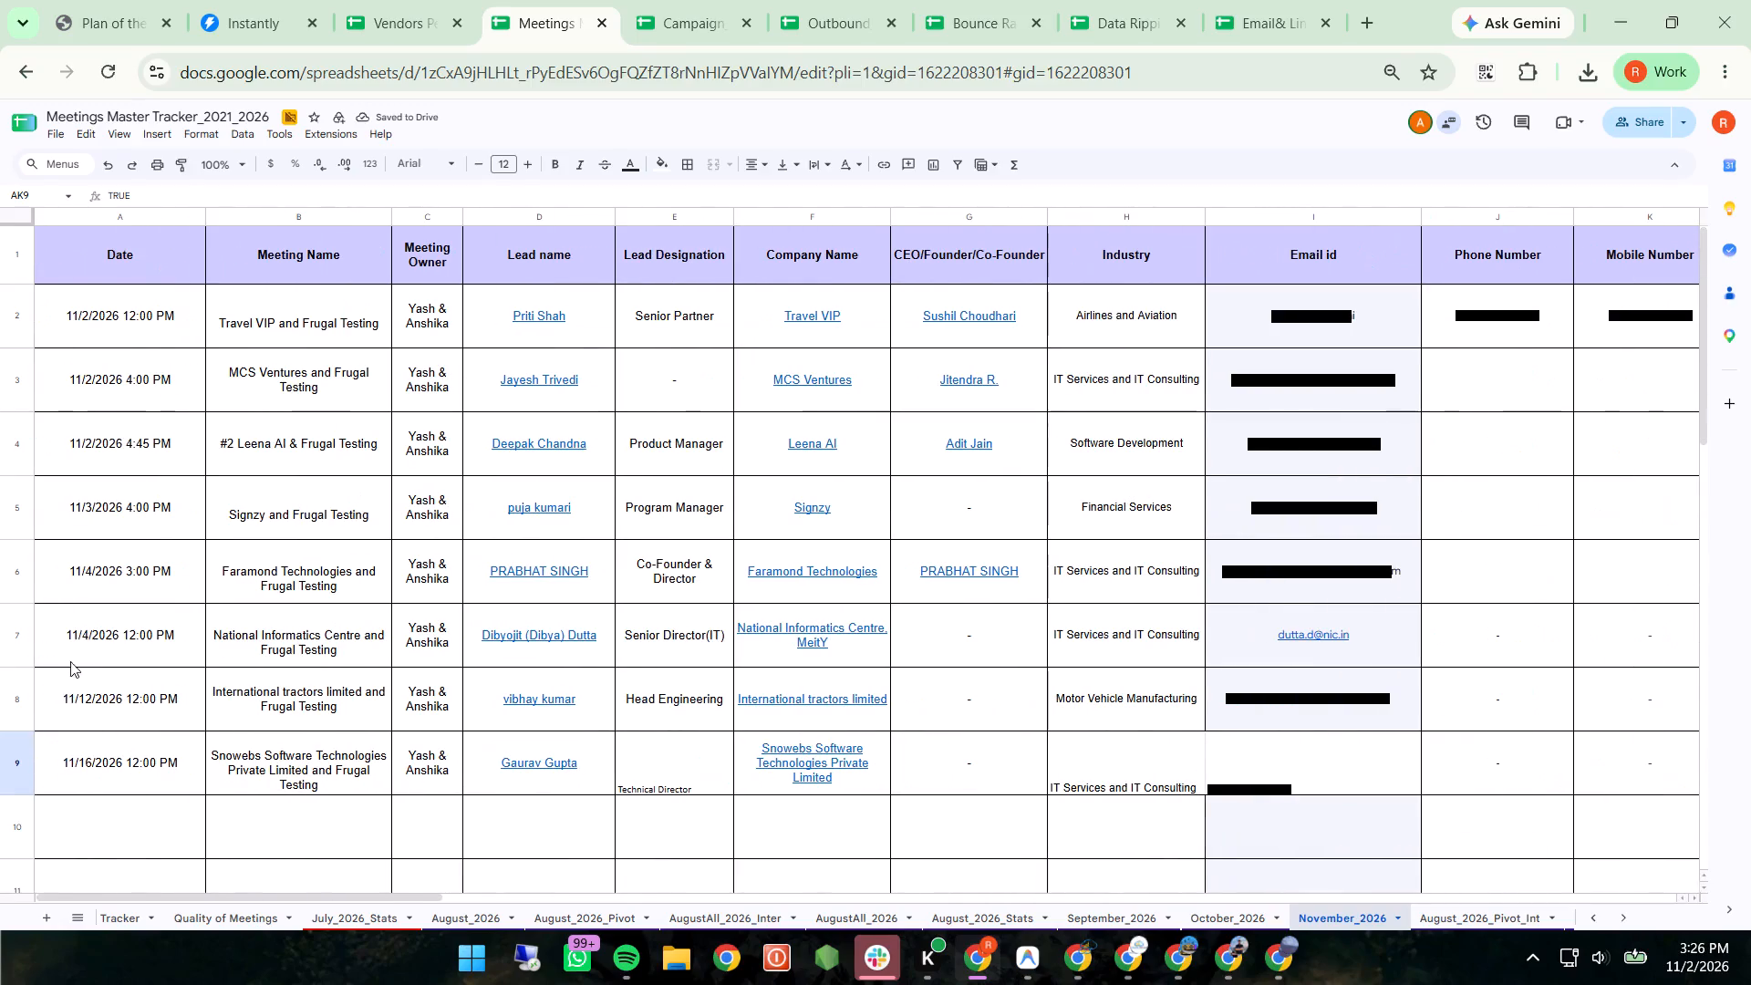
{"action": "left_click", "coordinate": [1, 705]}
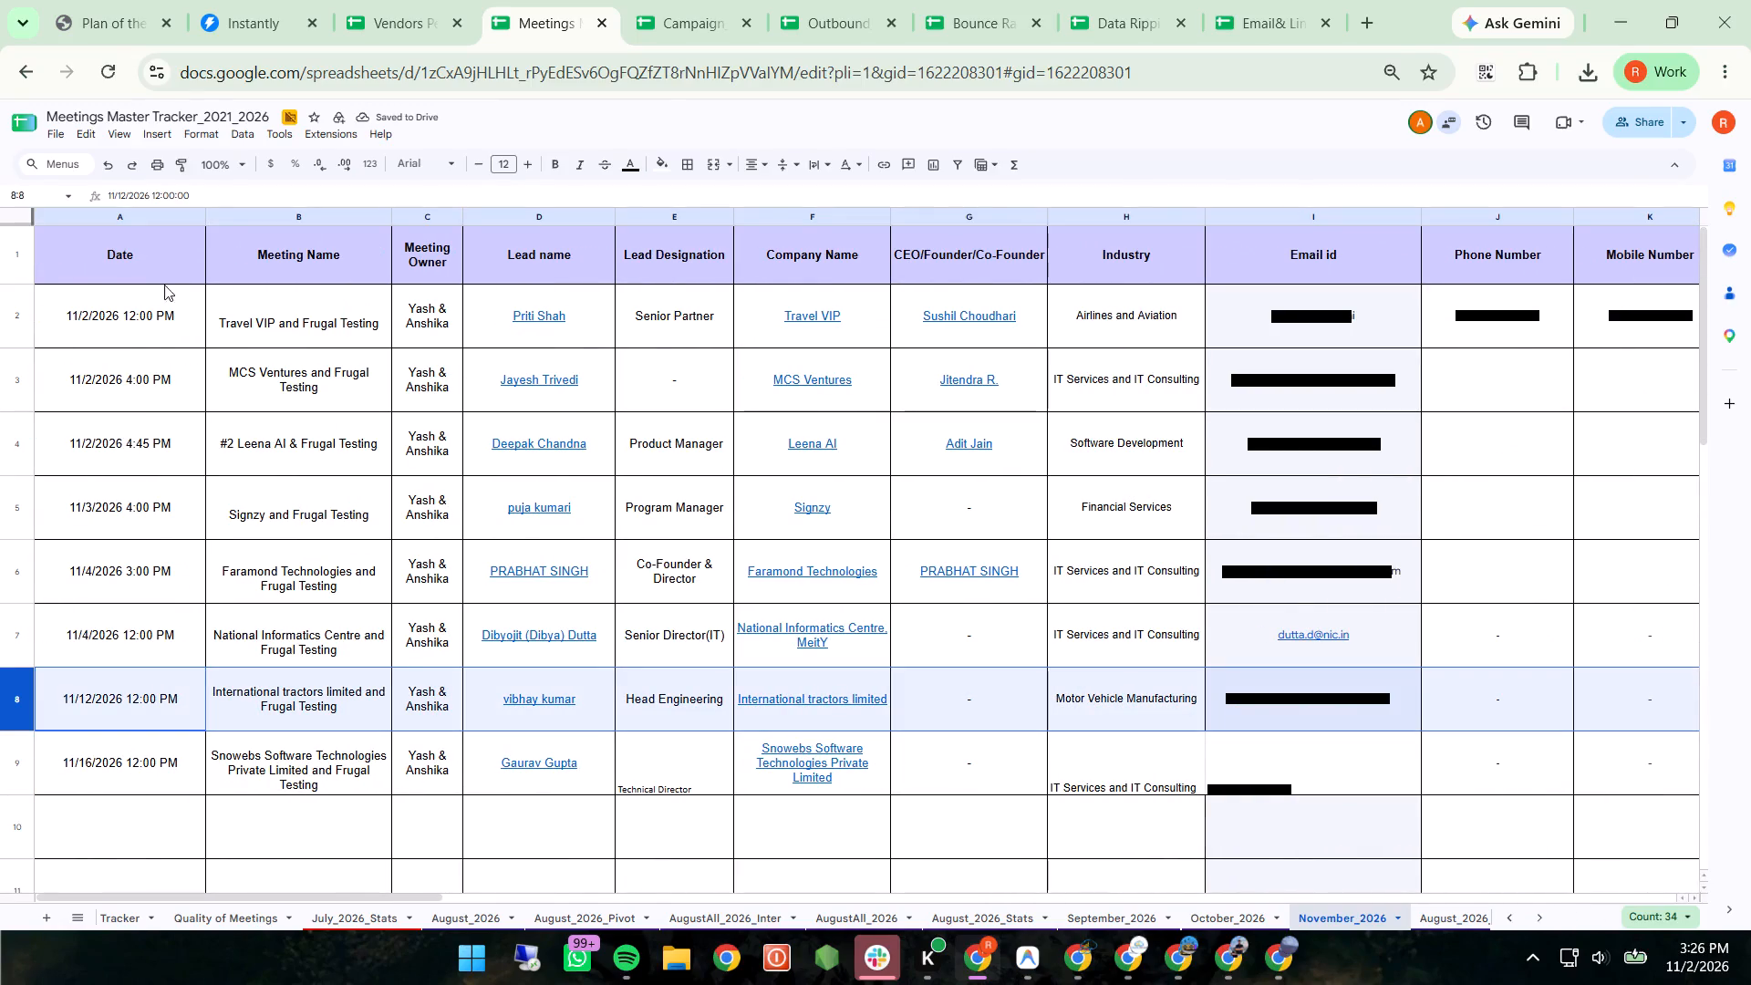
{"action": "left_click", "coordinate": [181, 152]}
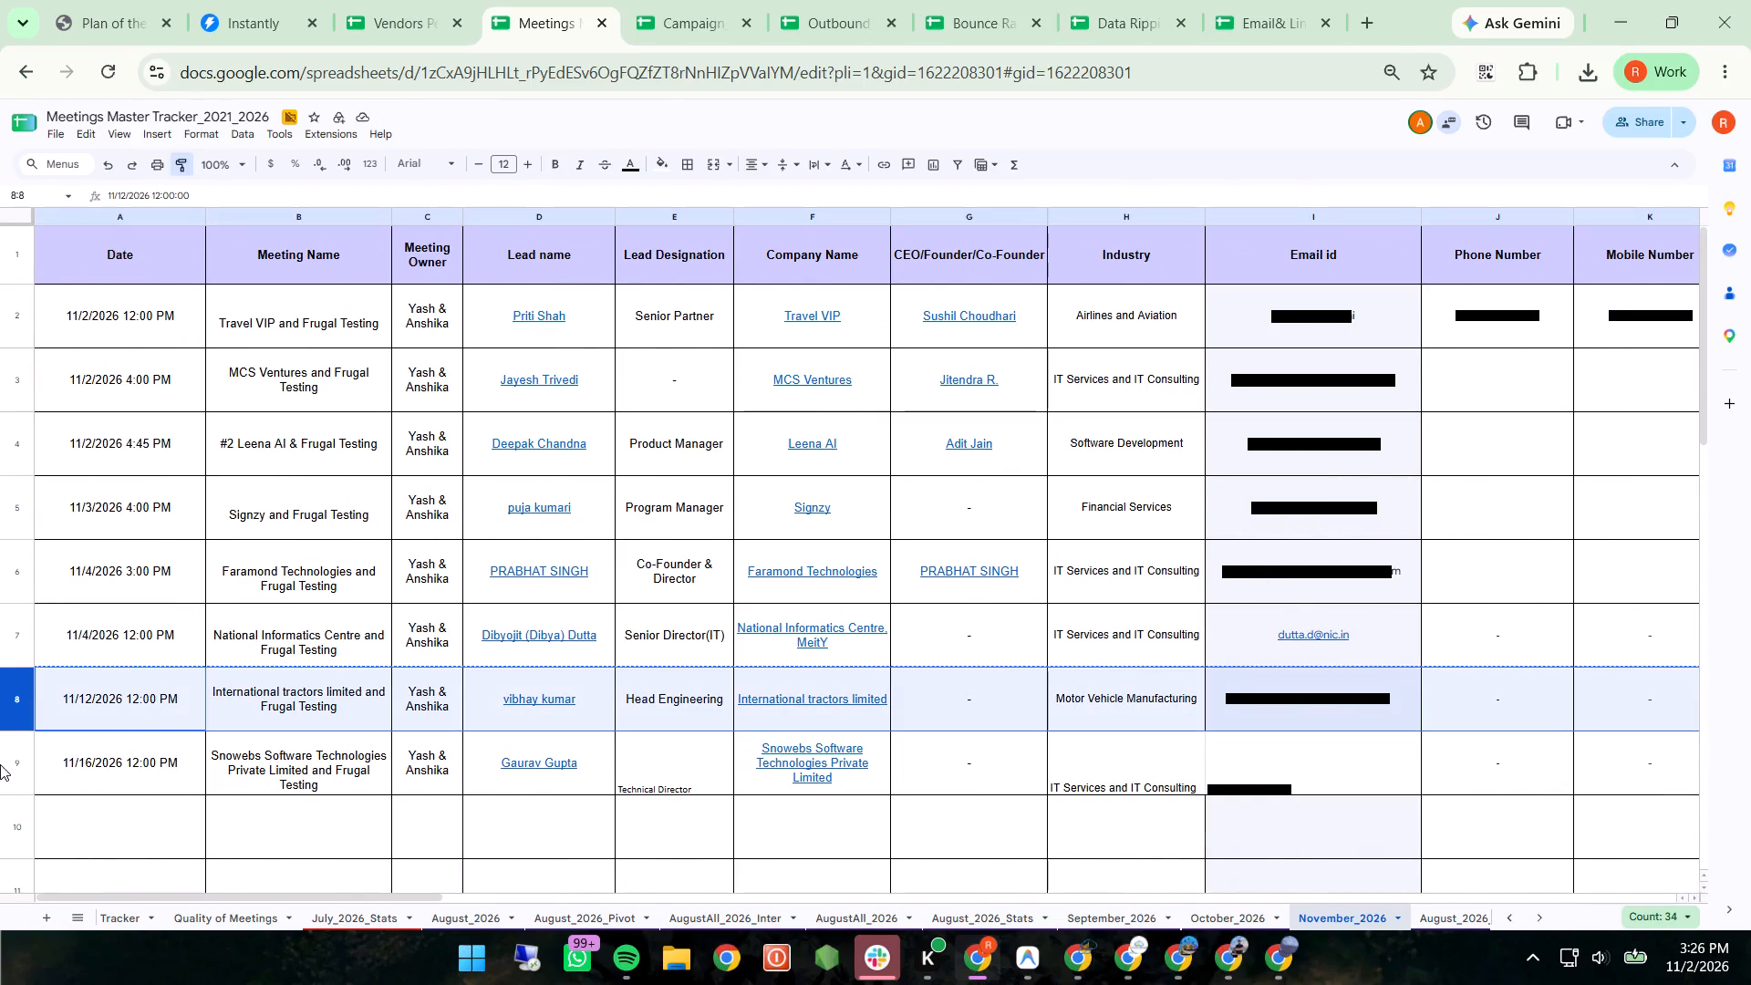
{"action": "left_click", "coordinate": [0, 764]}
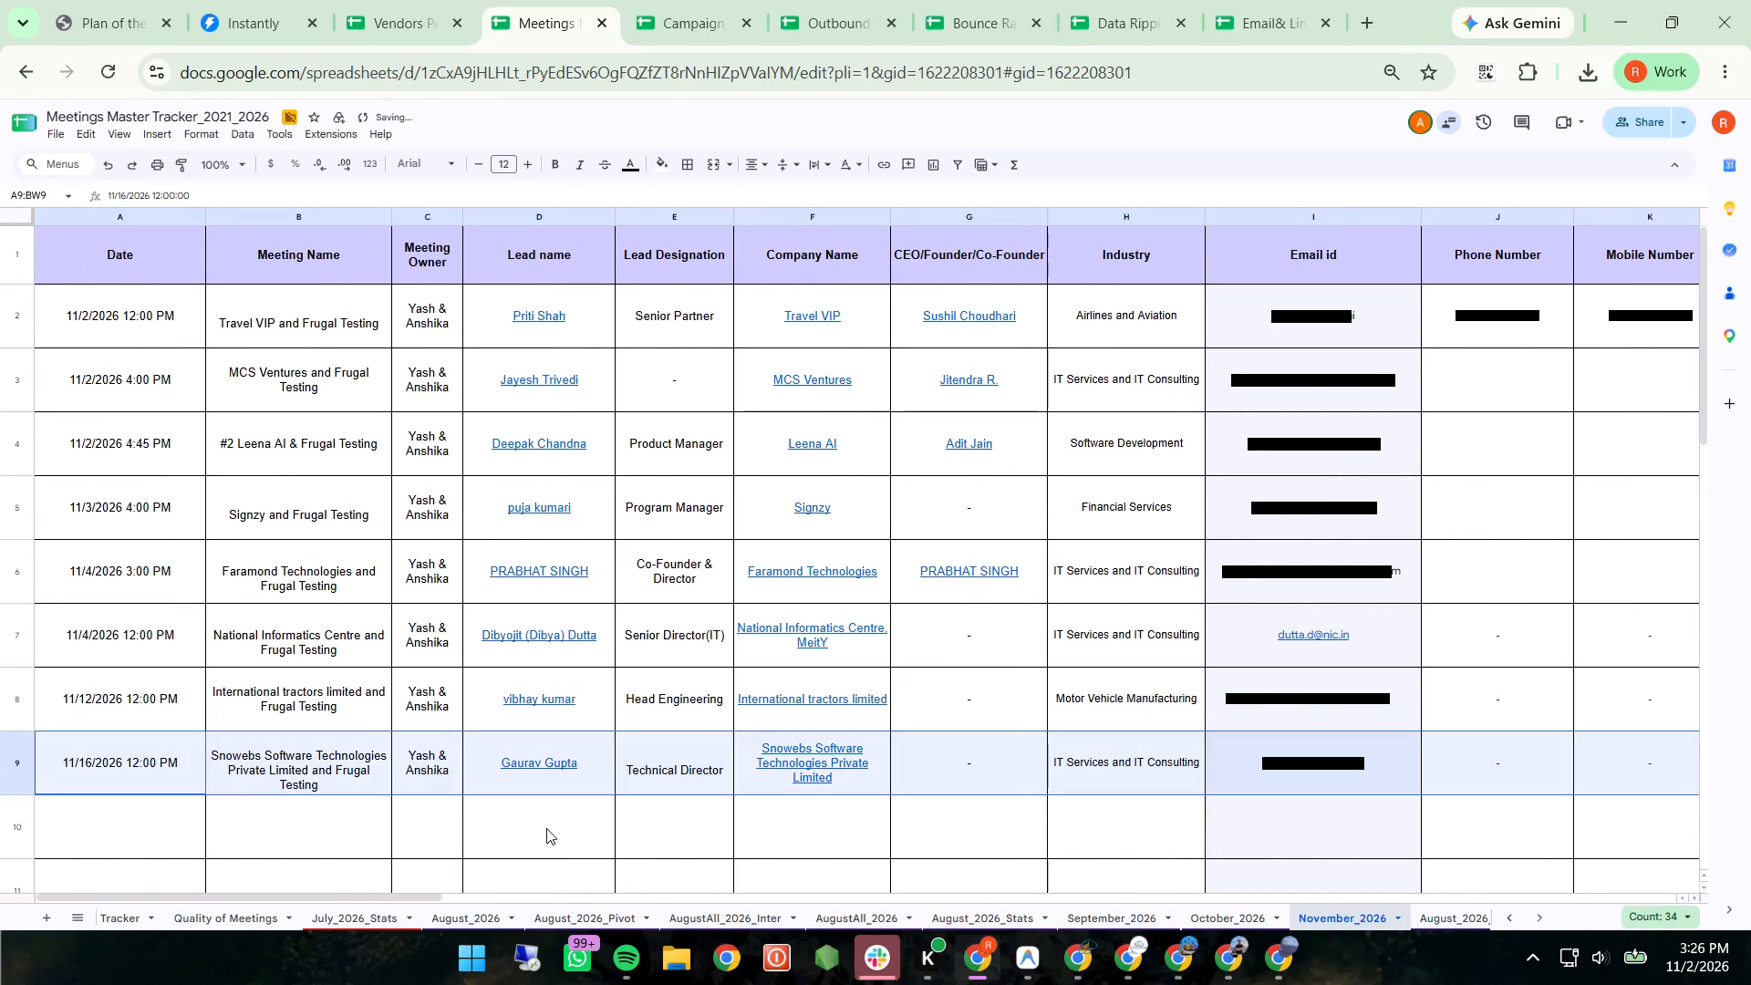
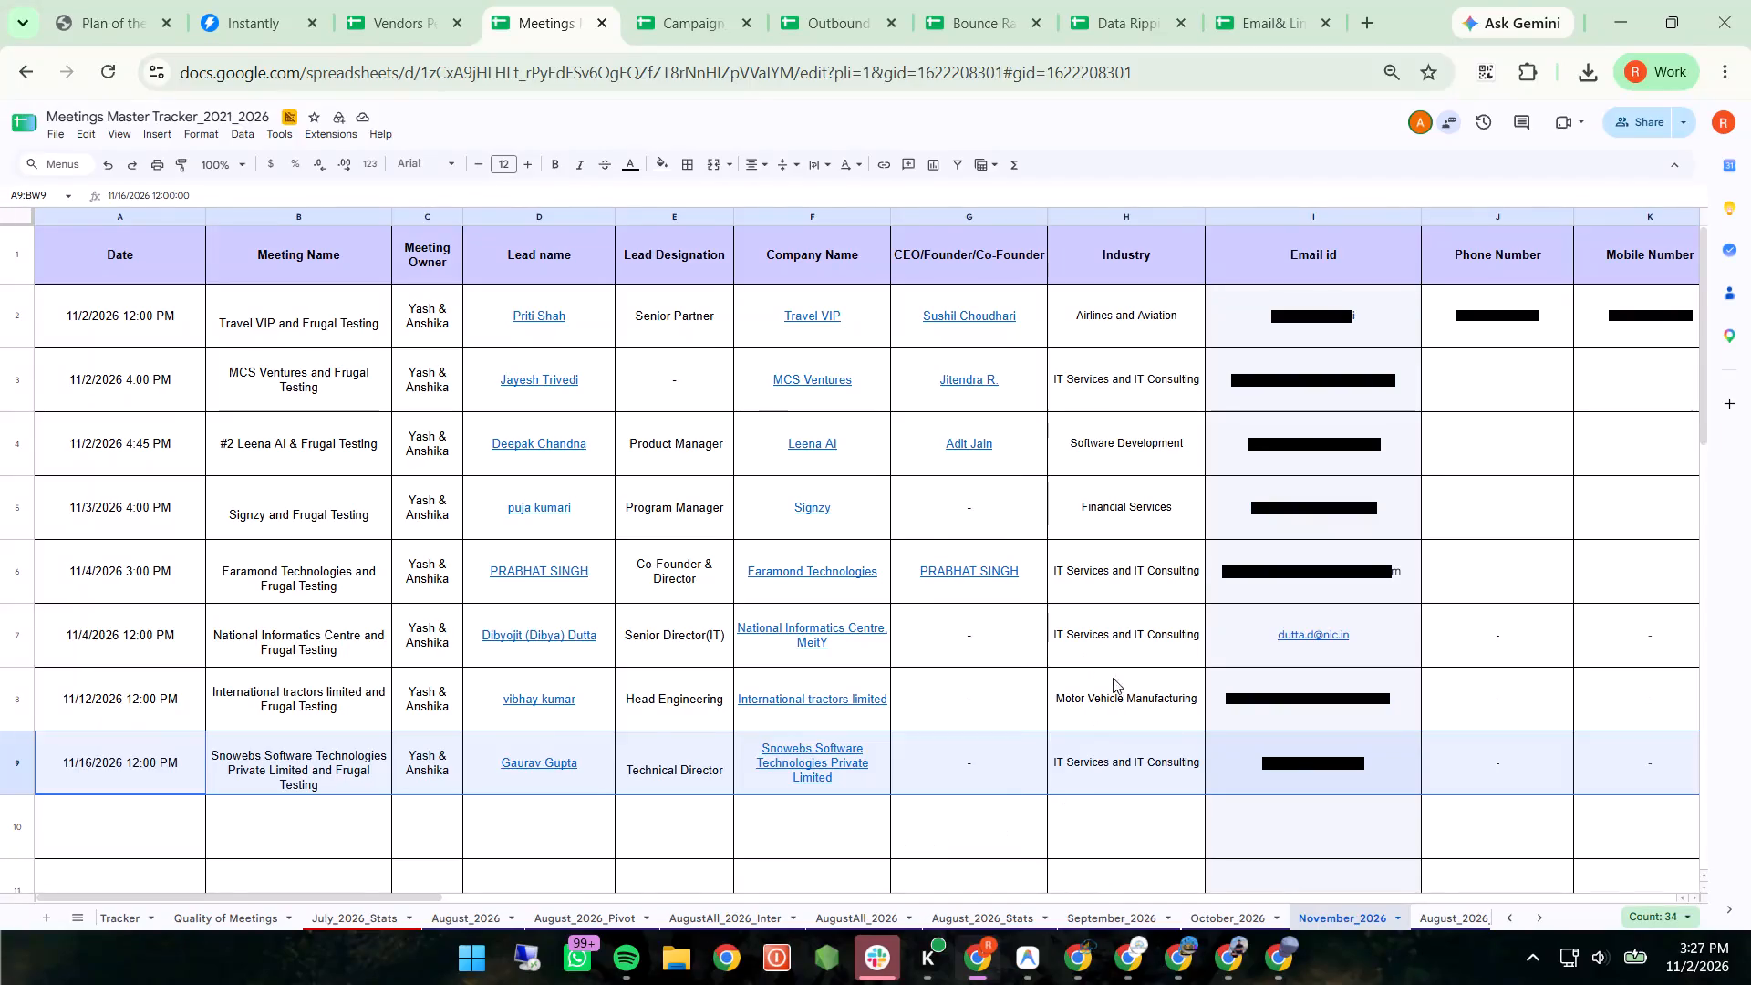
Review the formatted Snowebs entry in row 9 across all columns, dismiss the Slack notification, and deselect the row.
{"action": "scroll", "coordinate": [1168, 721], "scroll_direction": "left", "scroll_amount": 5}
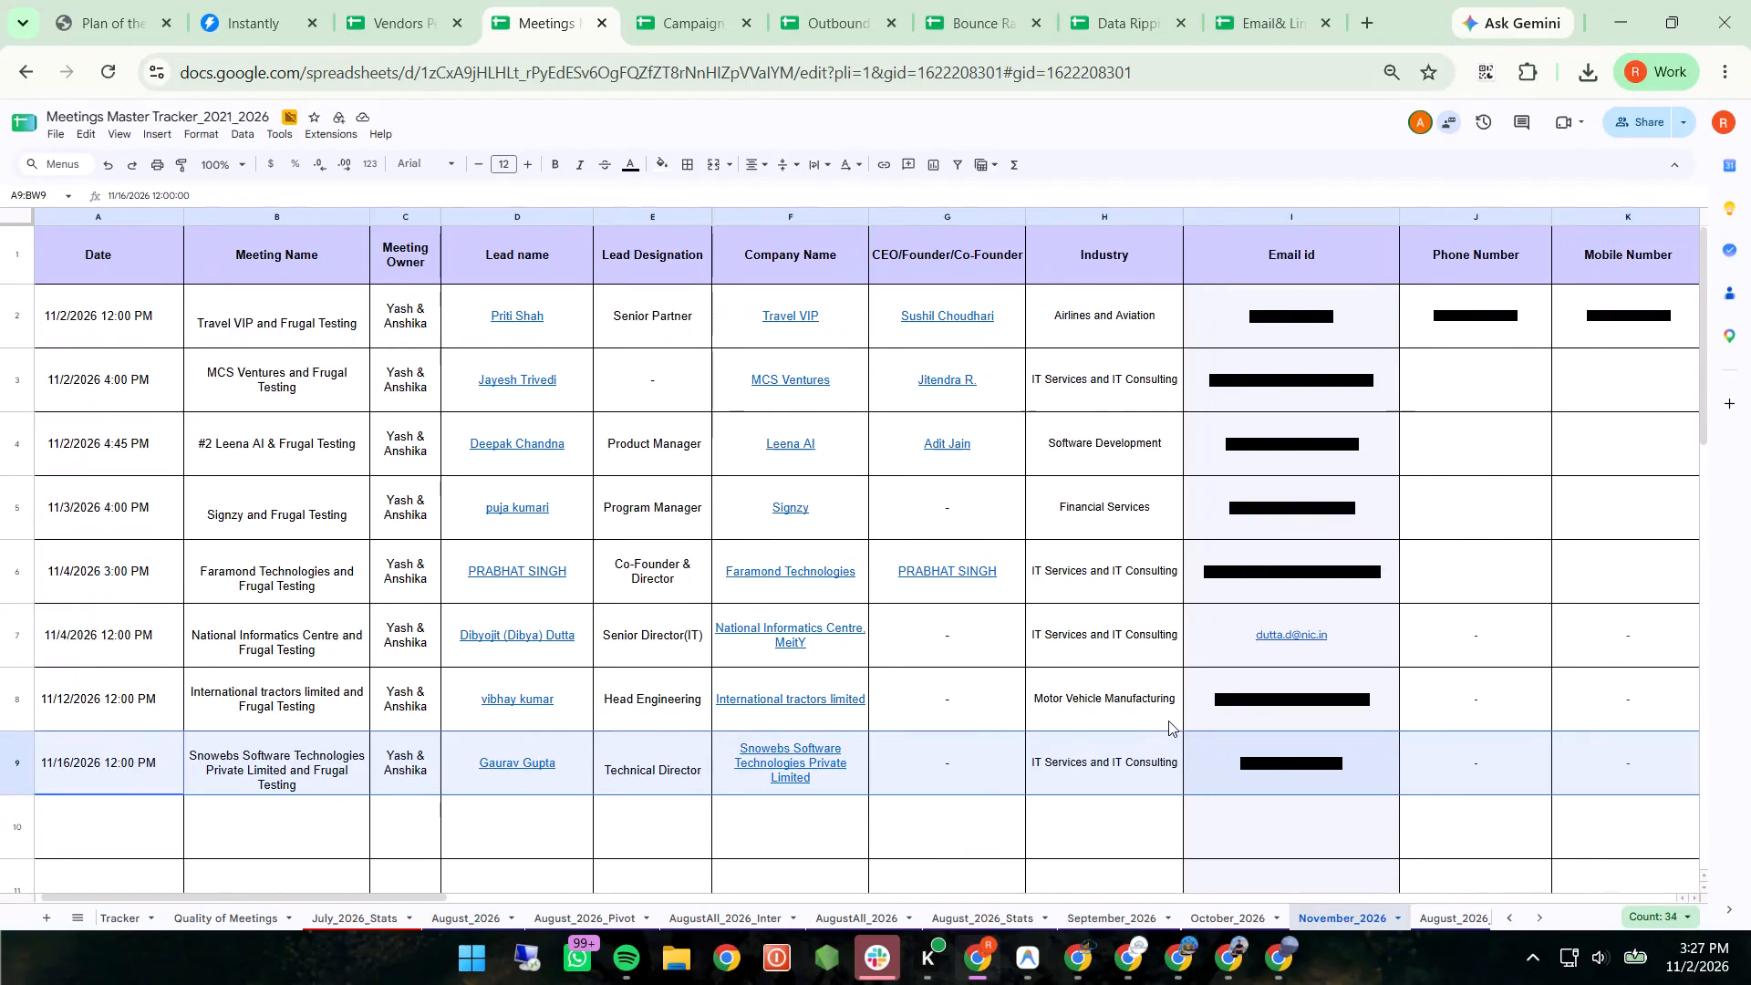
{"action": "scroll", "coordinate": [1168, 721], "scroll_direction": "left", "scroll_amount": 9}
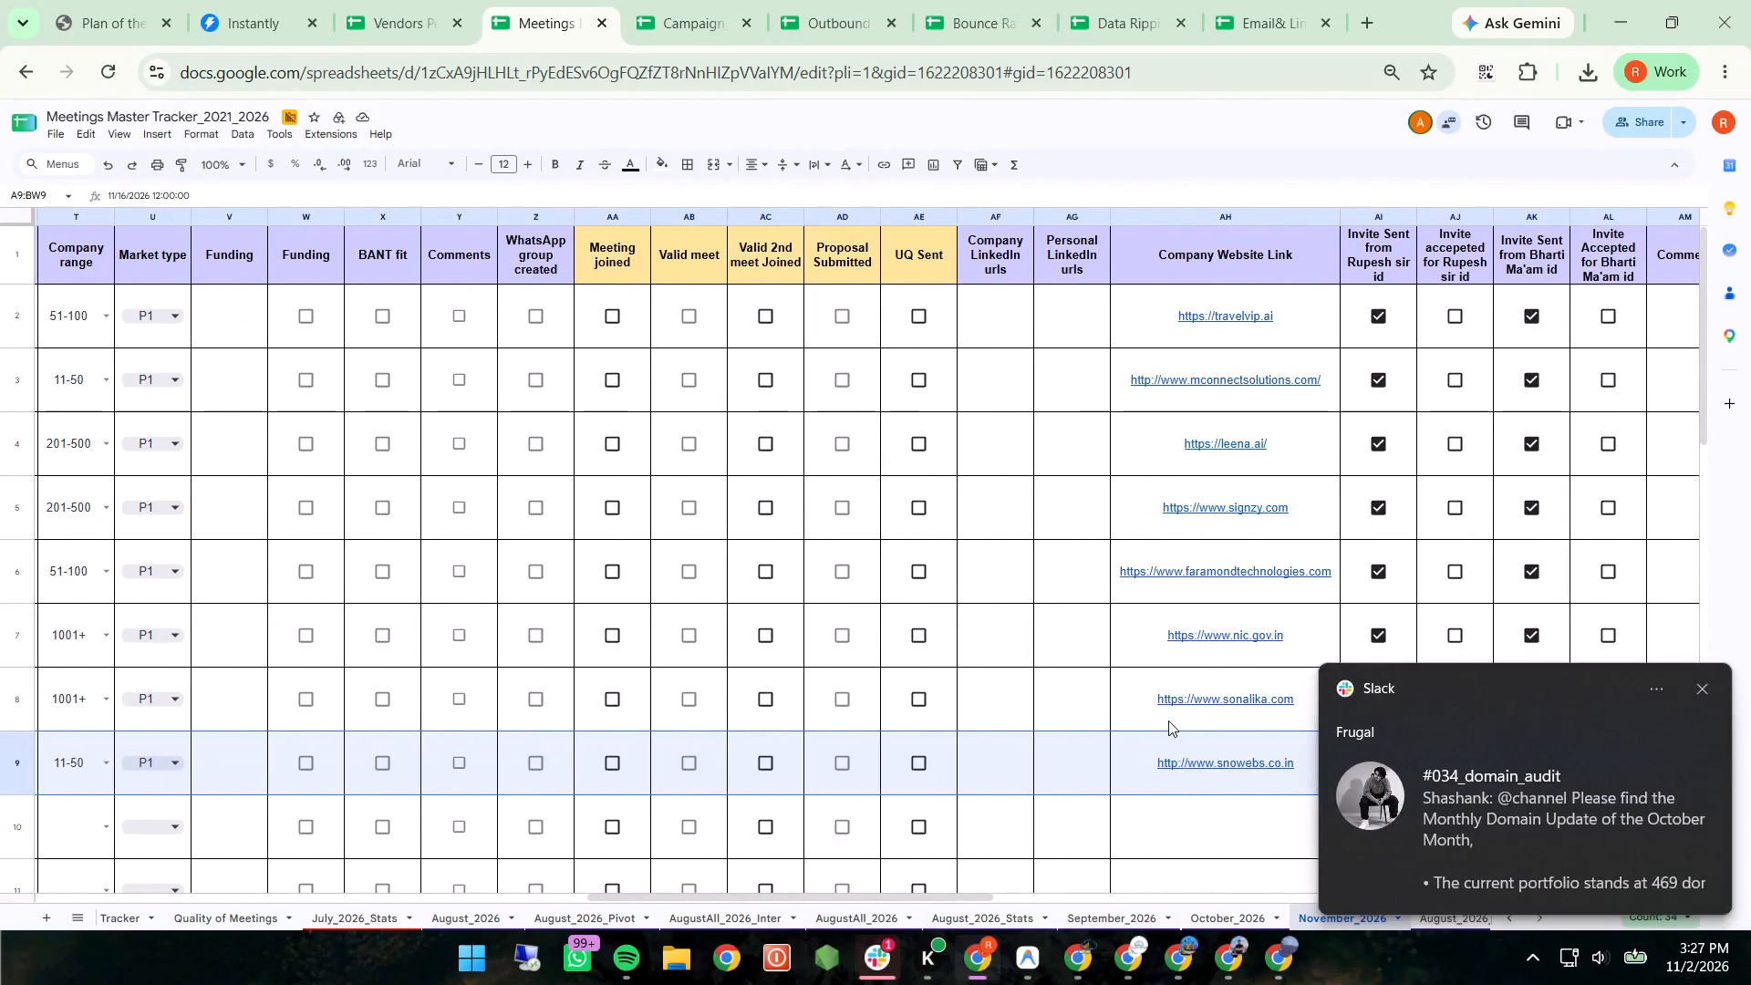
{"action": "left_click", "coordinate": [1699, 696]}
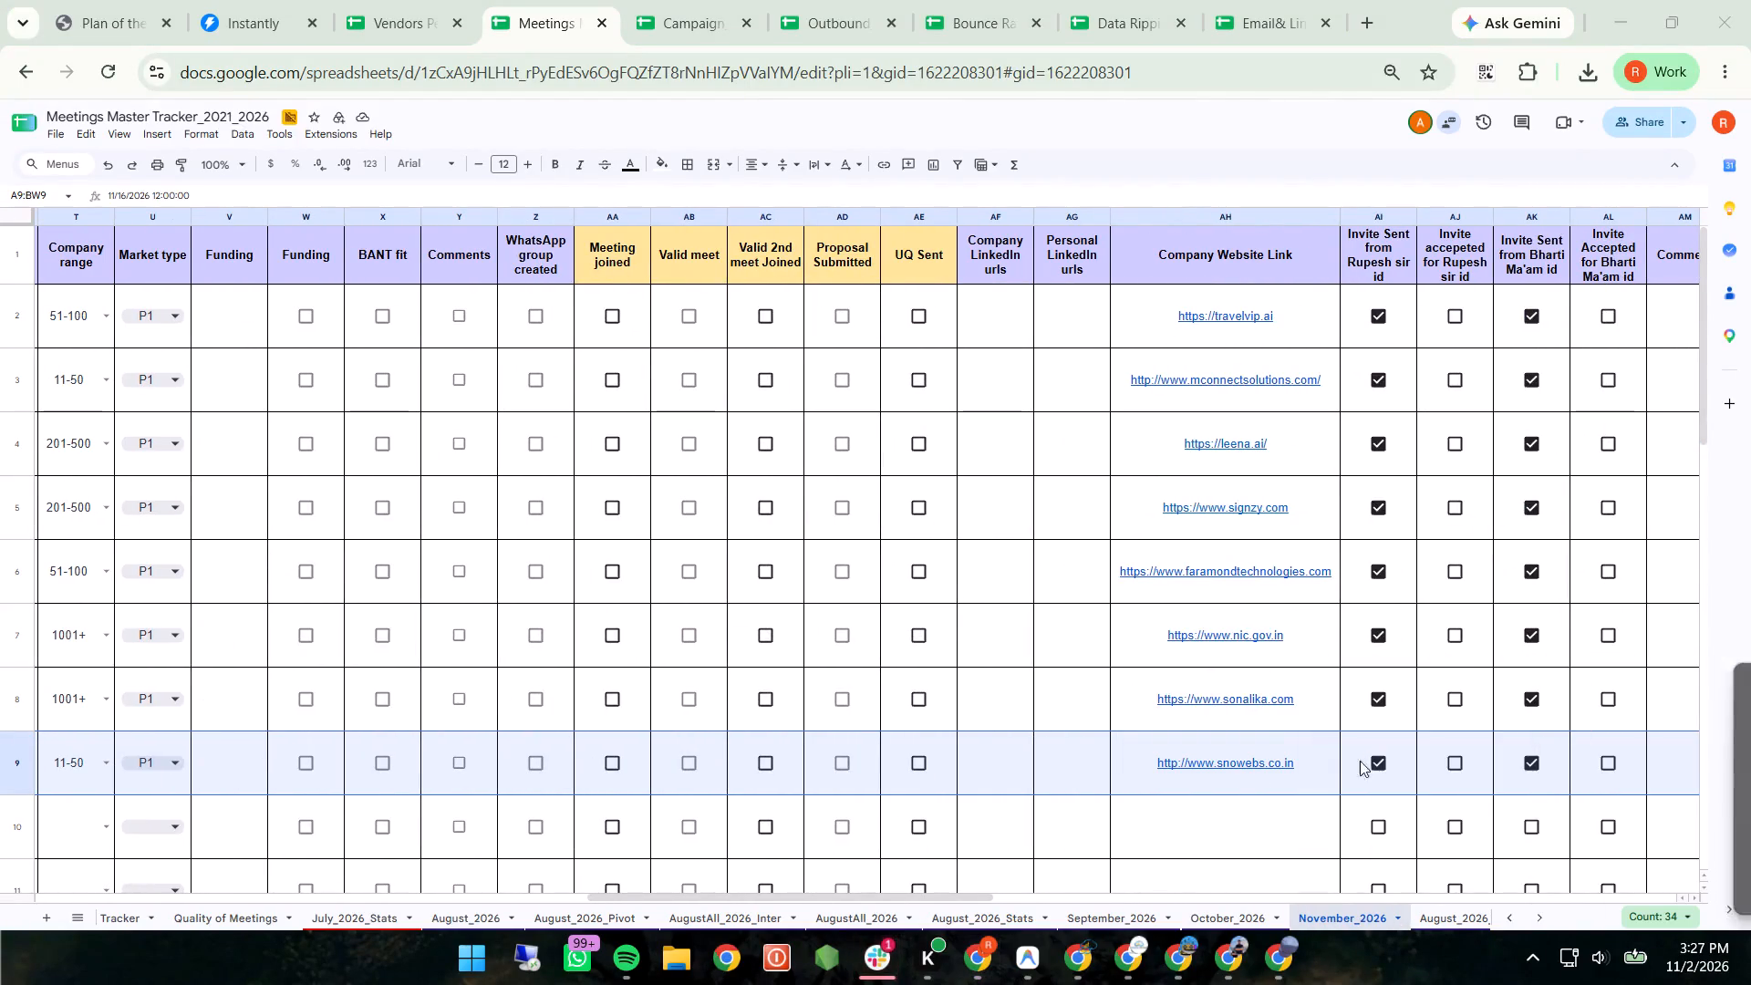
{"action": "scroll", "coordinate": [1233, 790], "scroll_direction": "down", "scroll_amount": 2}
{"action": "scroll", "coordinate": [1233, 790], "scroll_direction": "up", "scroll_amount": 1}
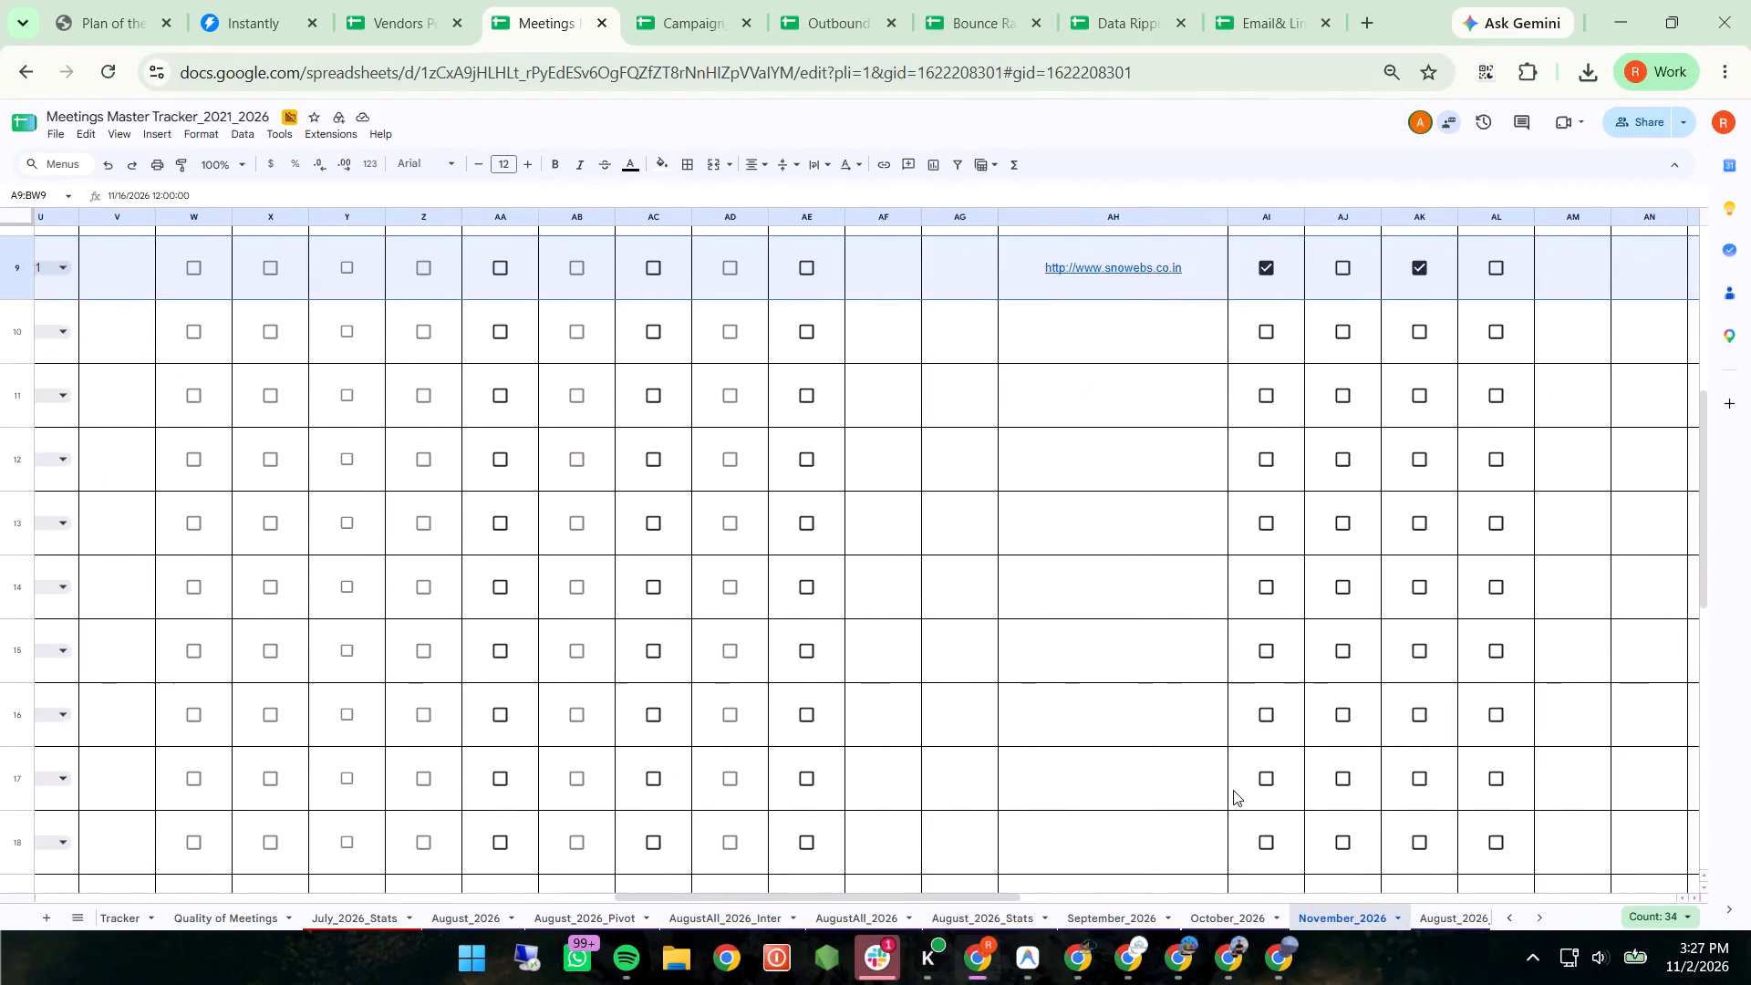
{"action": "scroll", "coordinate": [1233, 790], "scroll_direction": "up", "scroll_amount": 1}
{"action": "scroll", "coordinate": [1233, 790], "scroll_direction": "right", "scroll_amount": 11}
{"action": "left_click", "coordinate": [849, 627]}
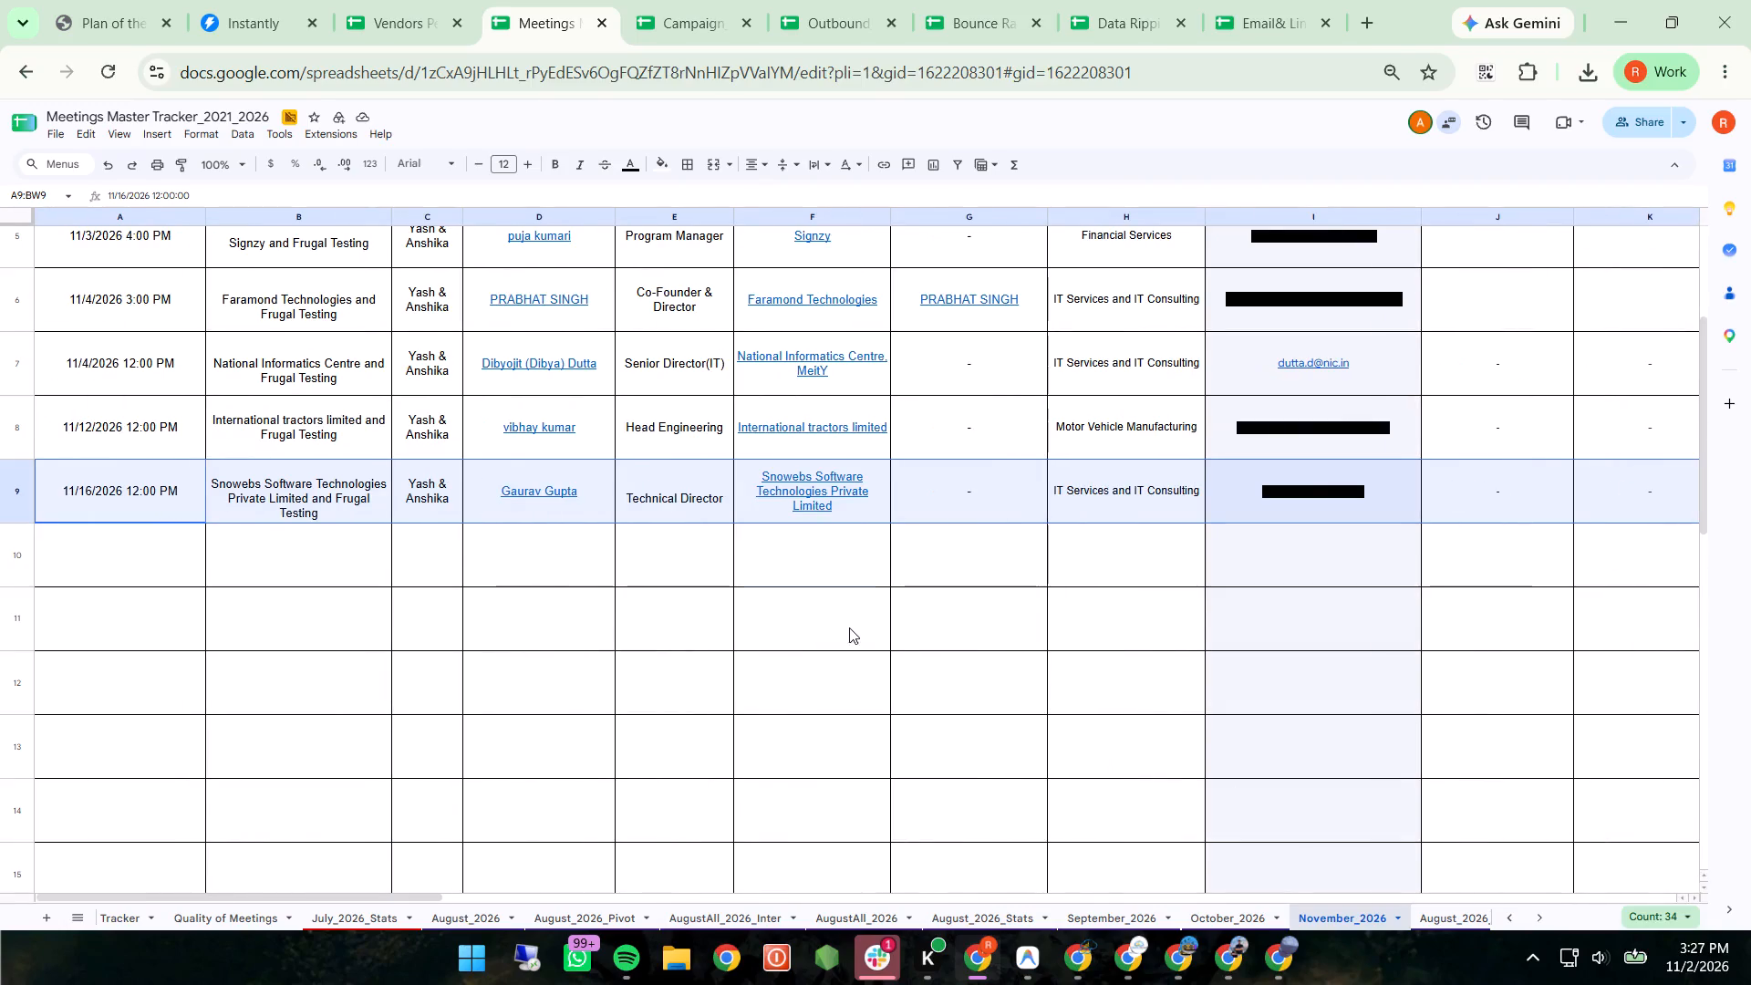